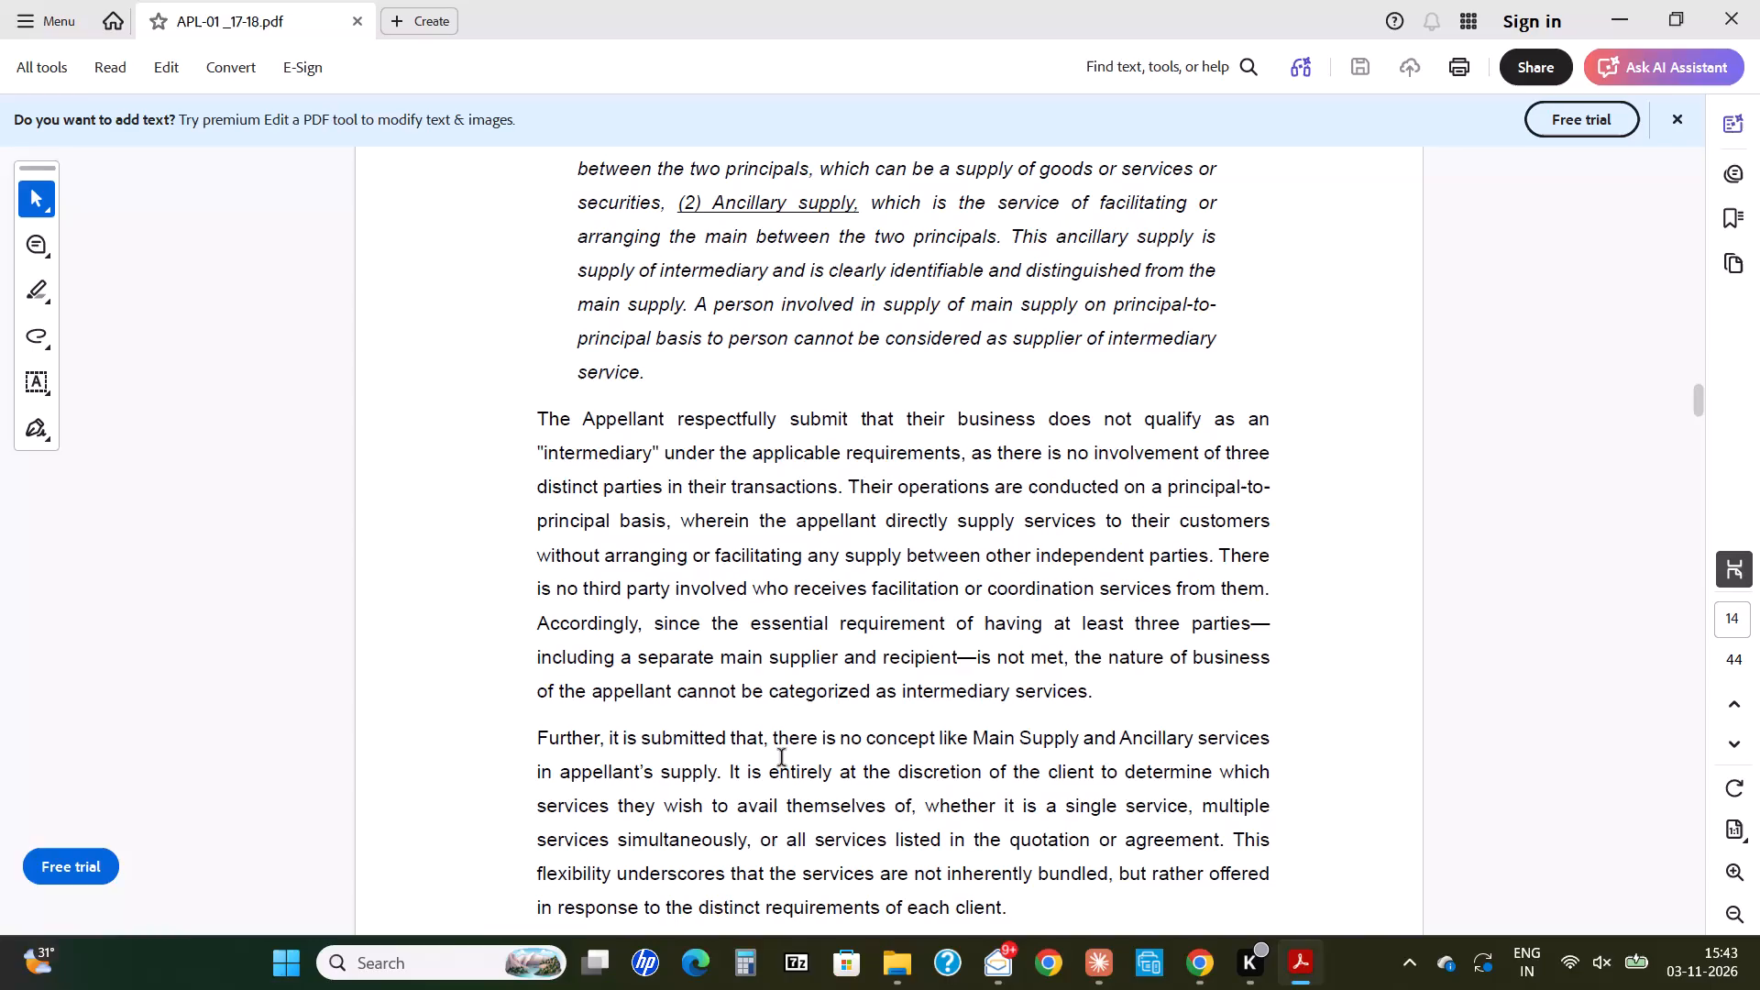
In File Explorer, open the PDF "Personal hearing - GJPL dated 22.10.2026" from the Personal Hearing folder and look over the letter.
left_click(1100, 778)
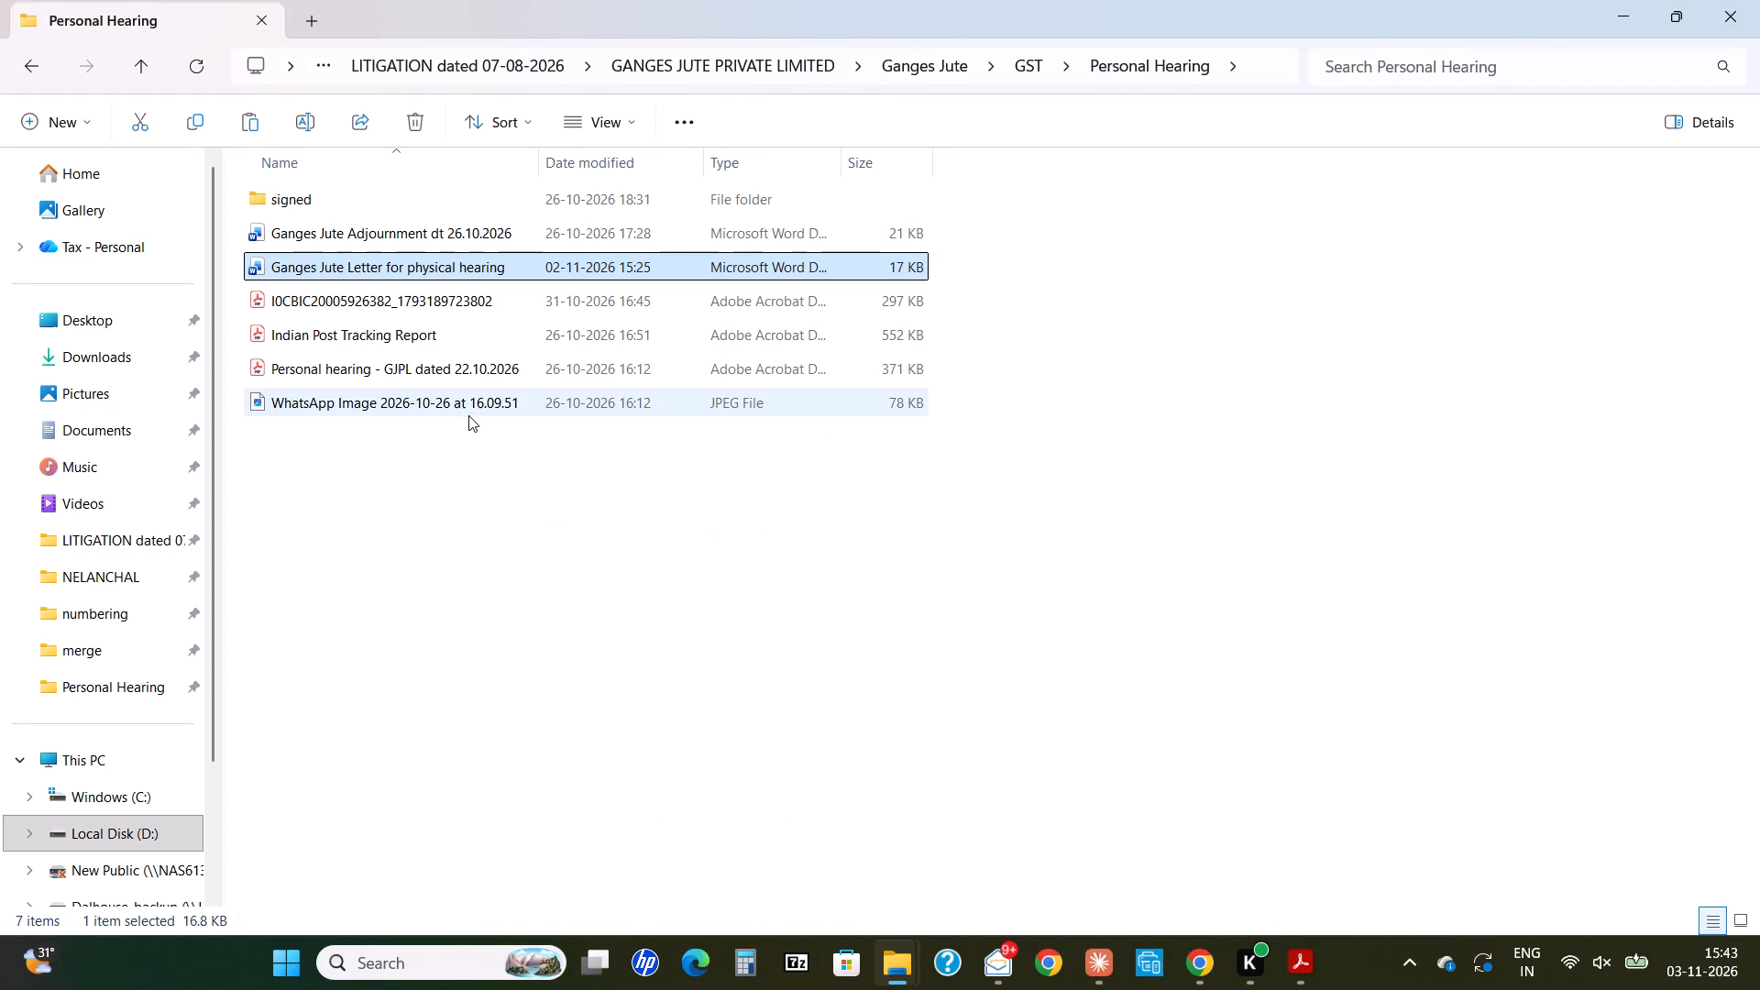
double_click(498, 371)
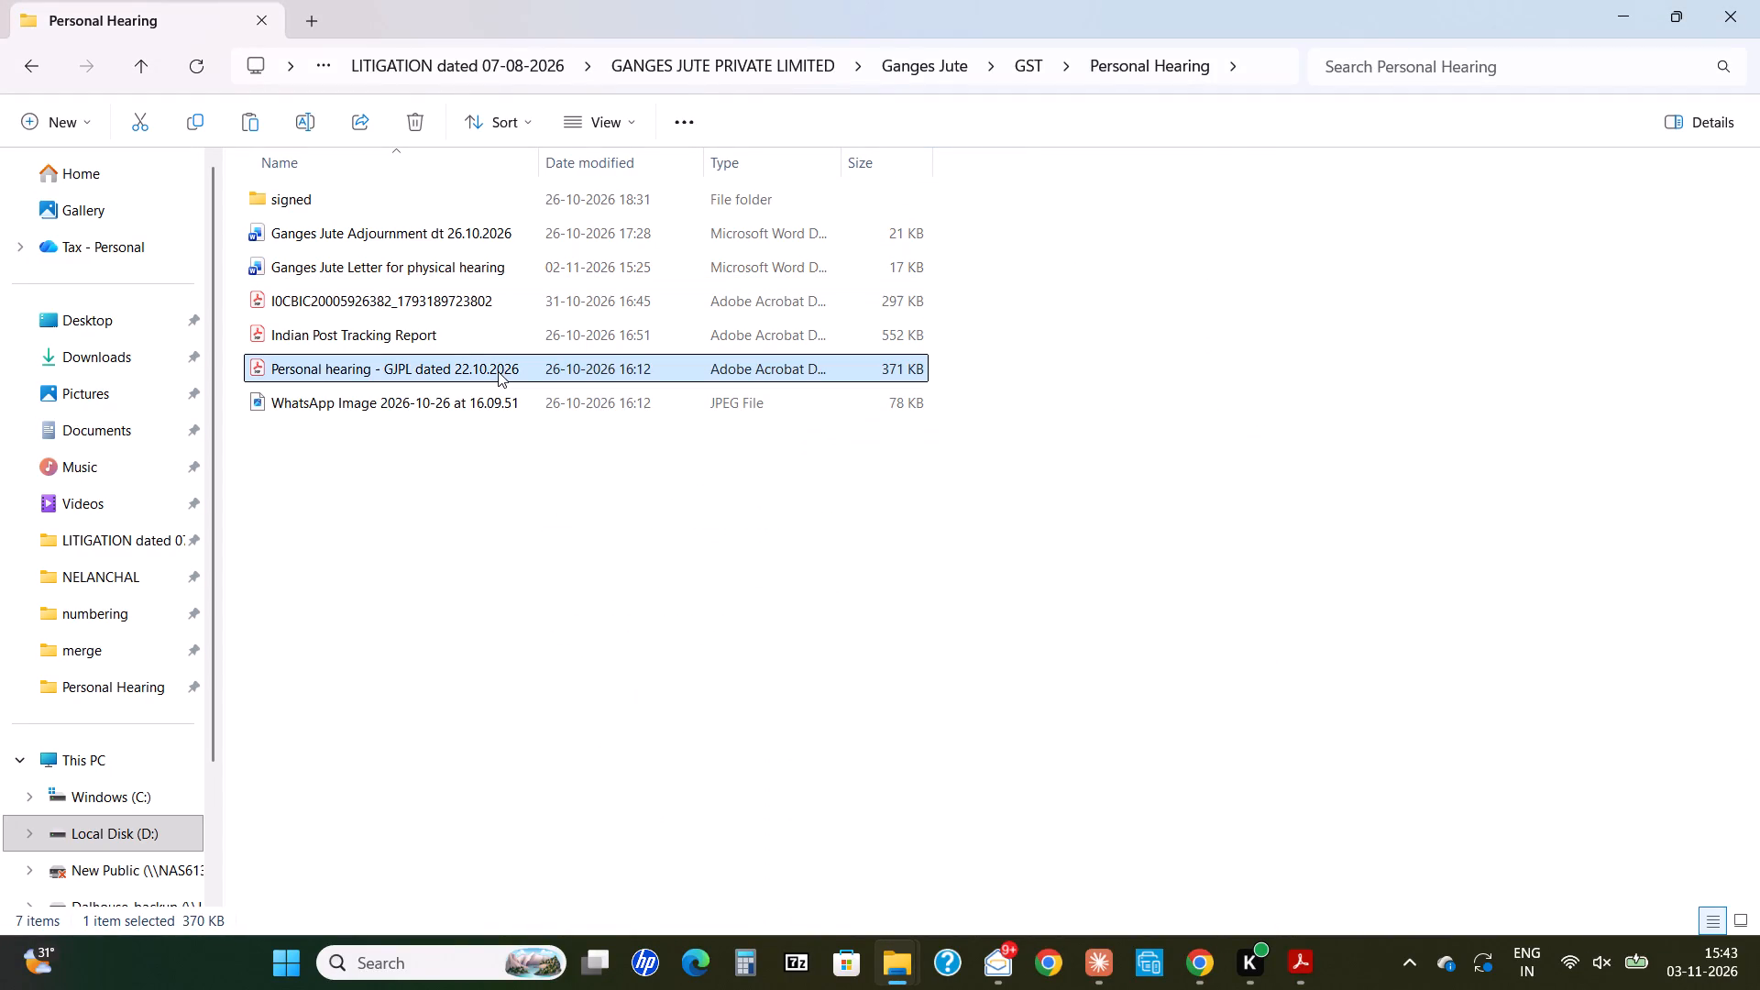
scroll(807, 494, "down", 1)
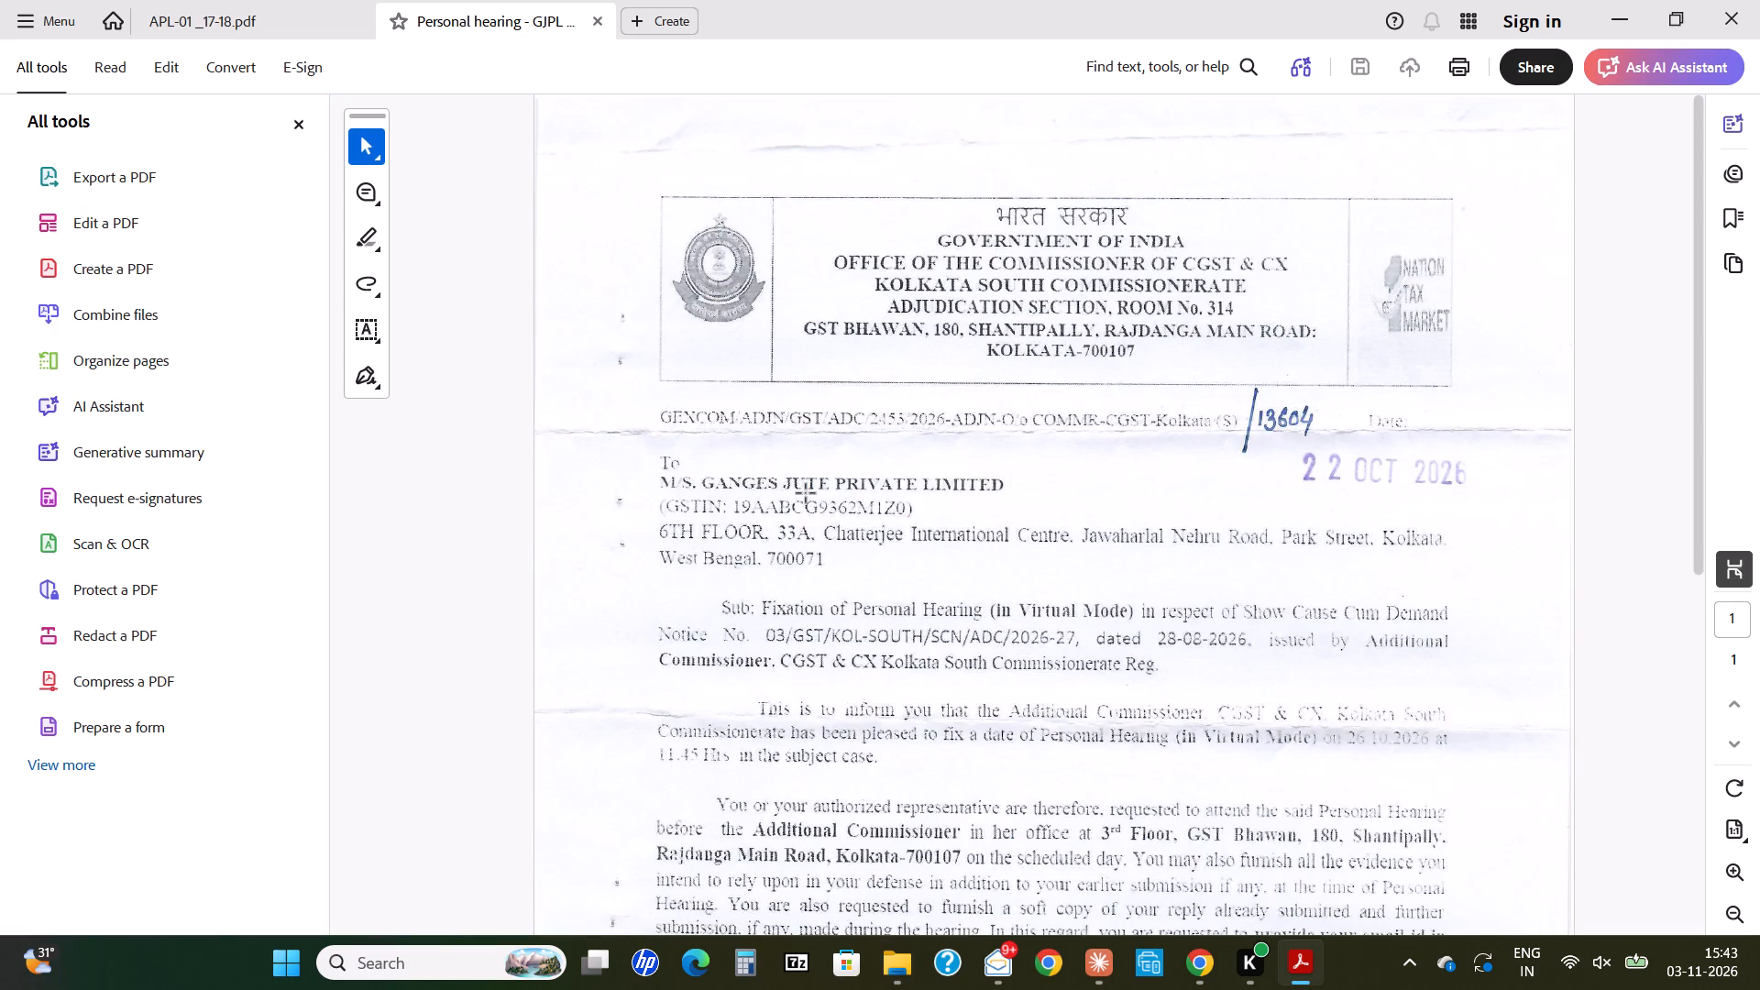
scroll(807, 494, "down", 1)
key("alt+Tab")
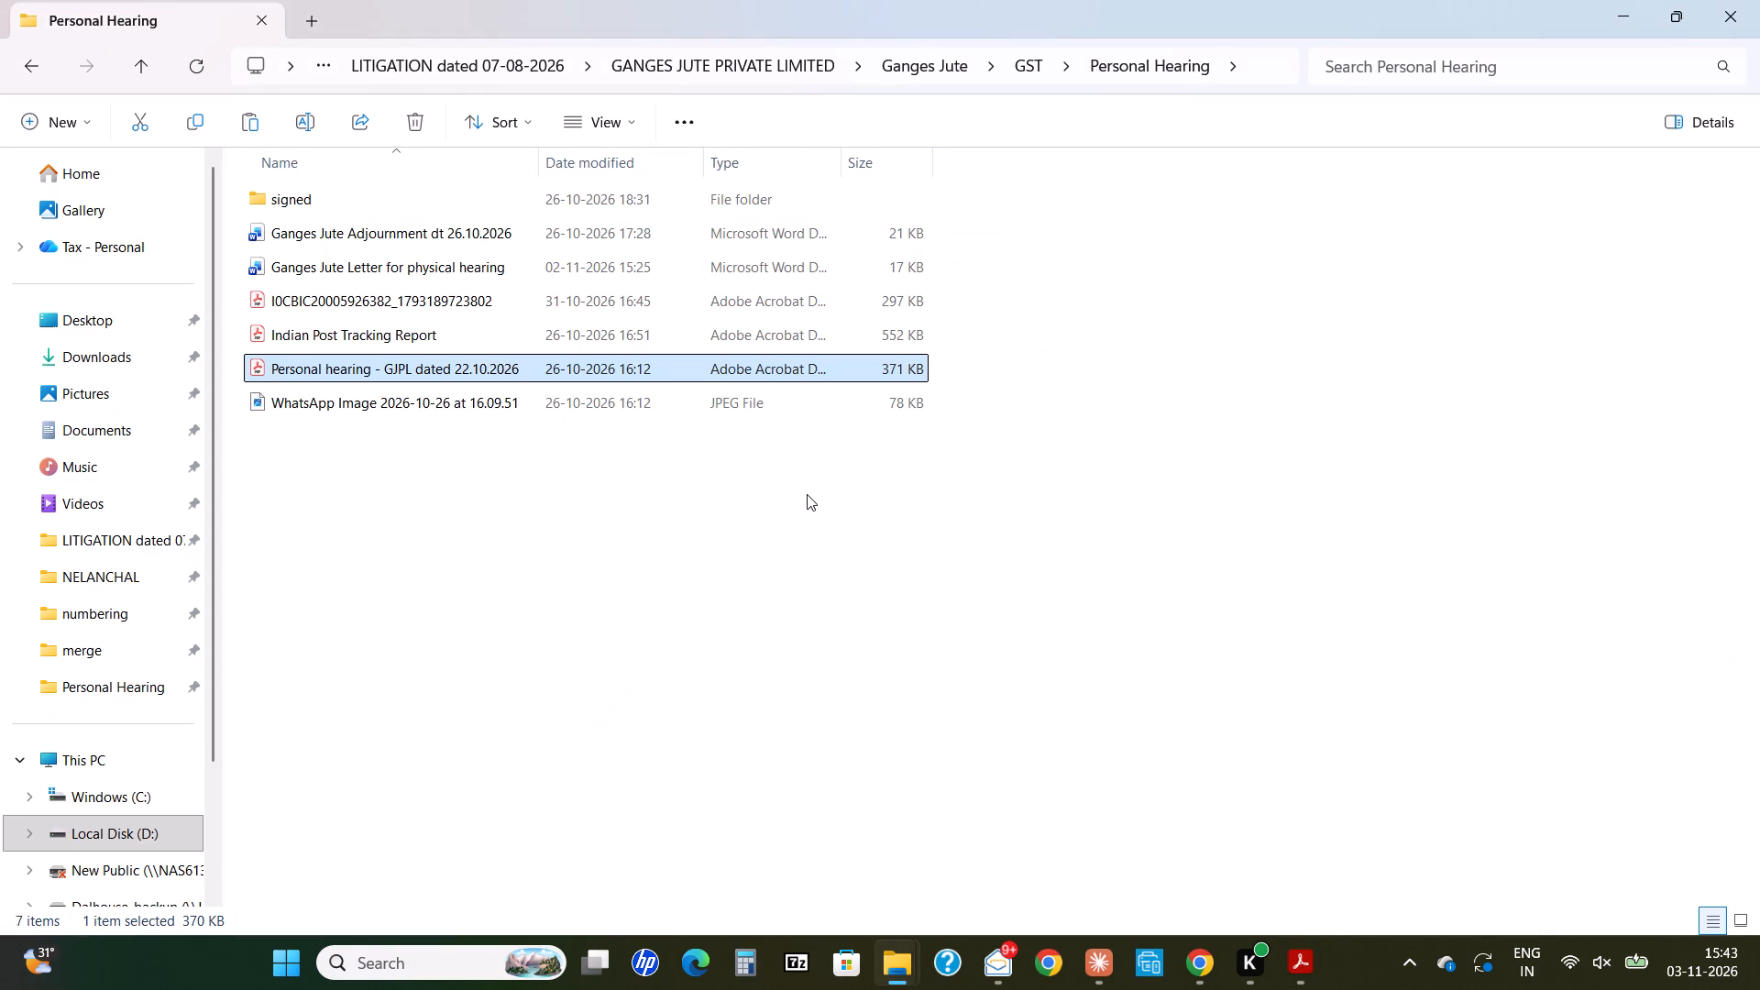
double_click(801, 292, "alt")
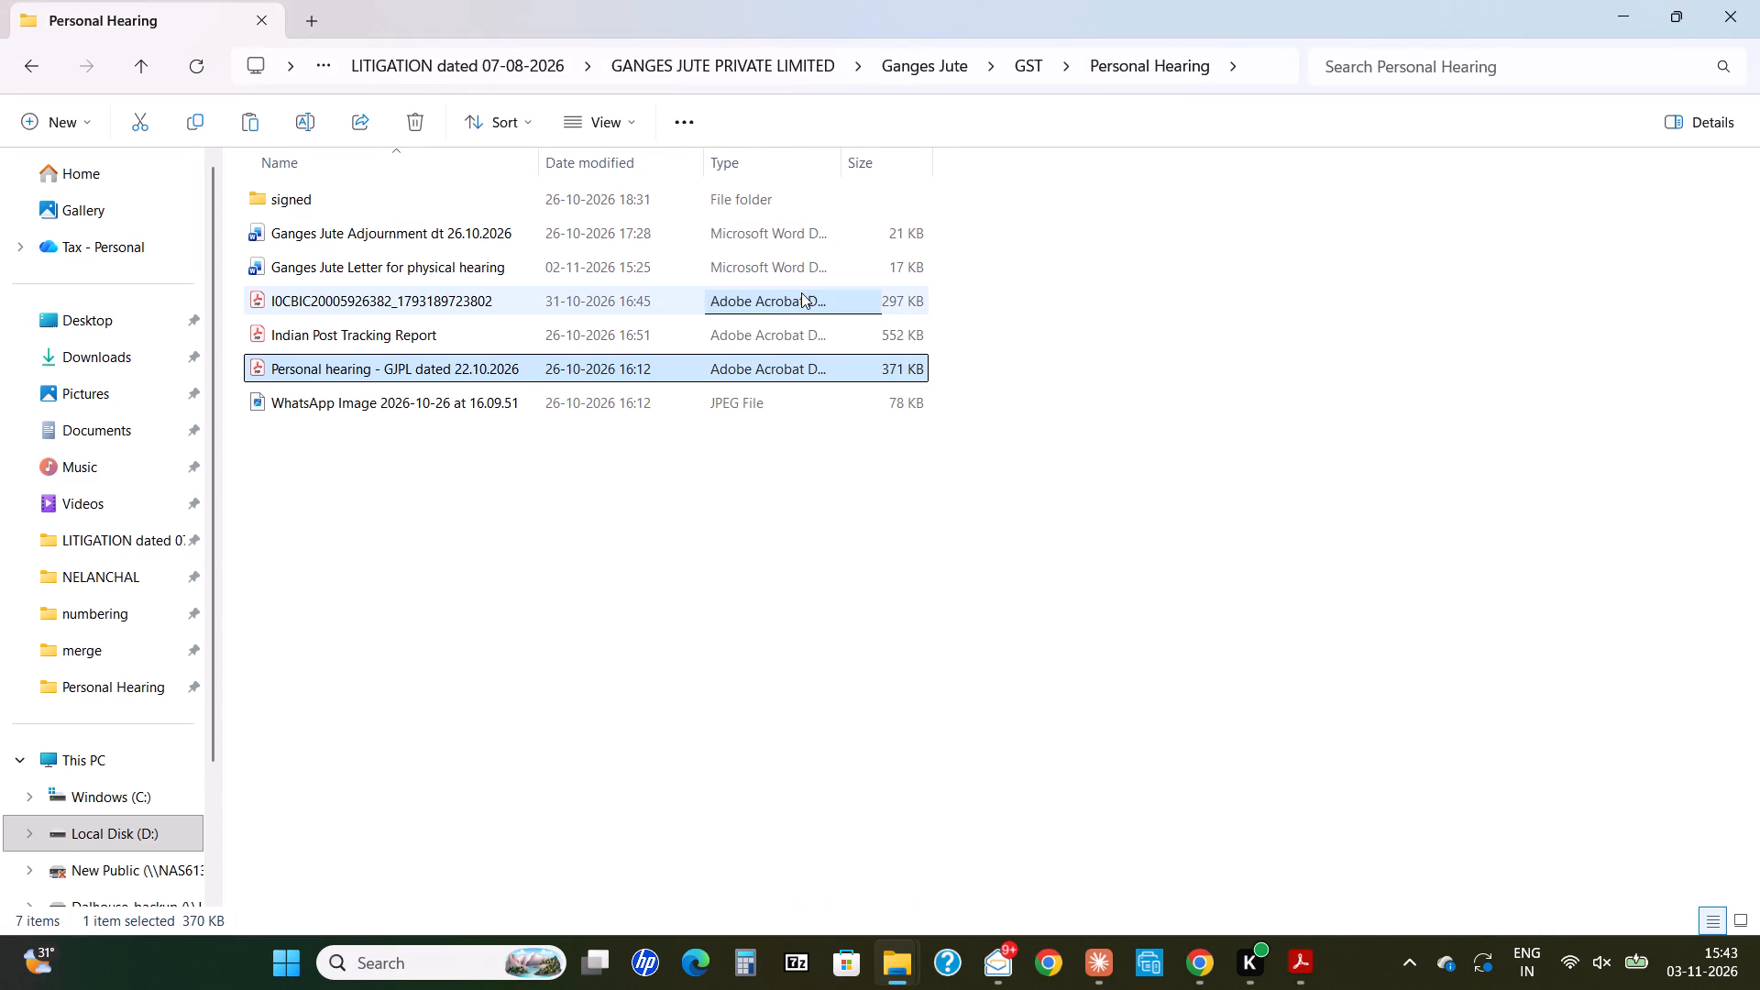
left_click(808, 295)
key("Escape")
key("Escape")
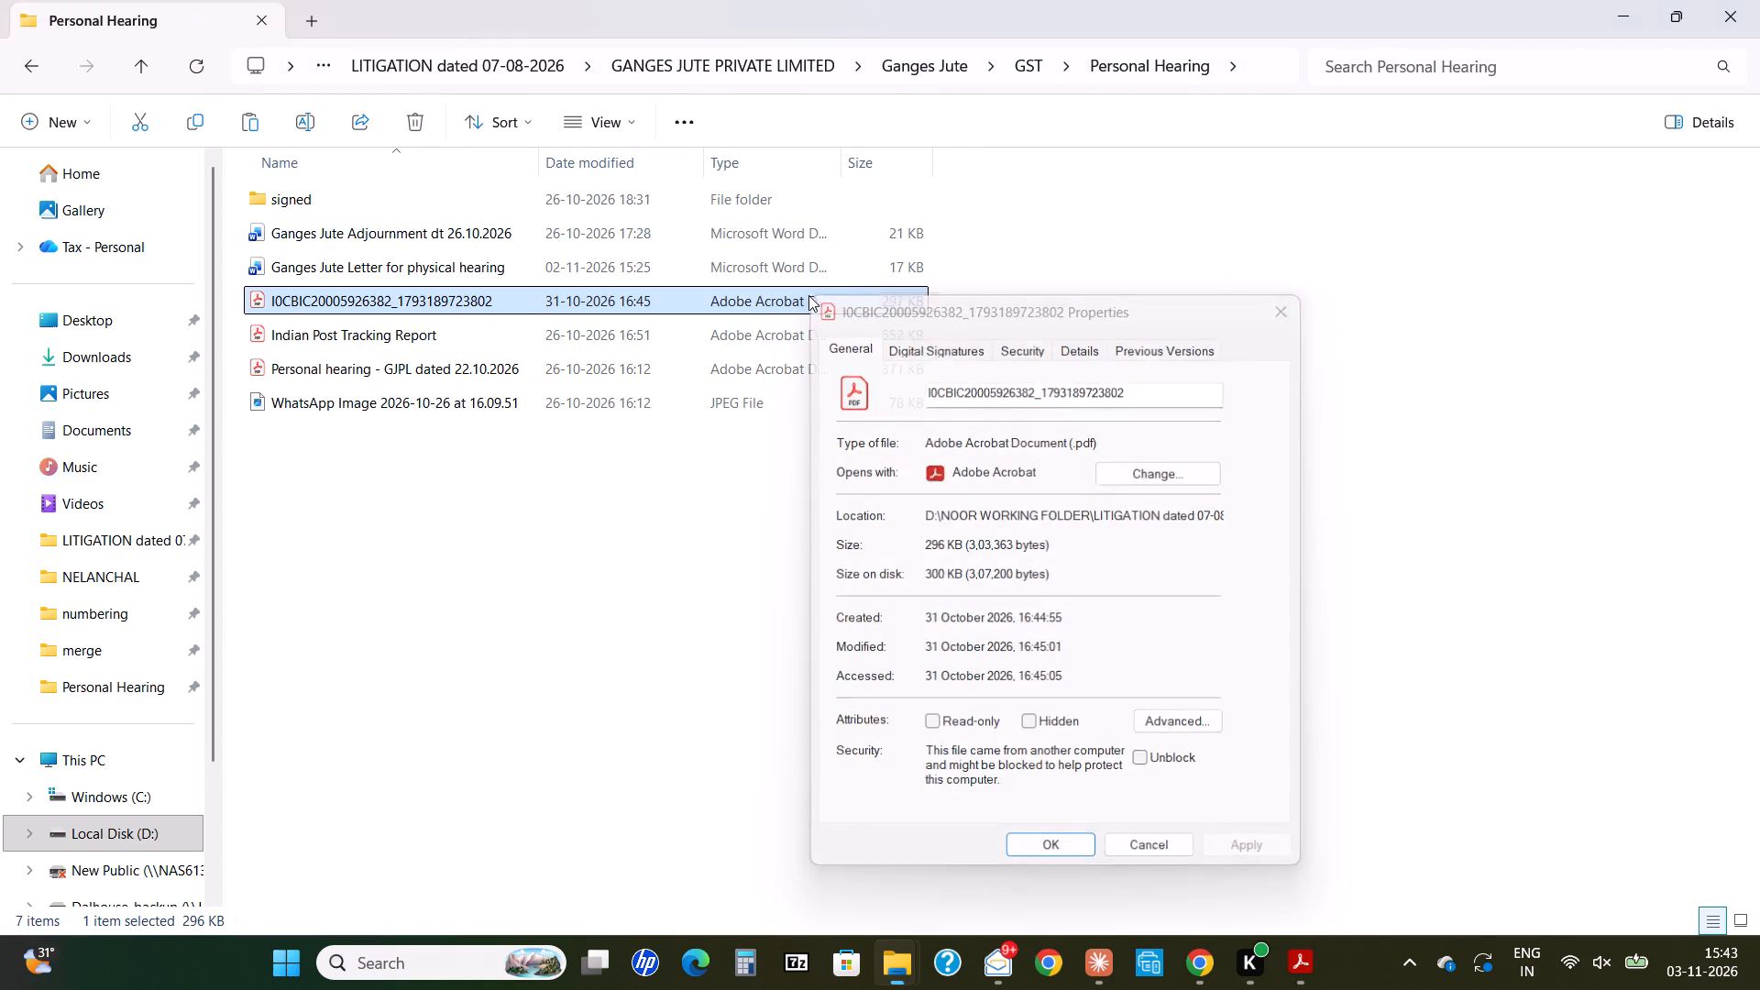
double_click(856, 291)
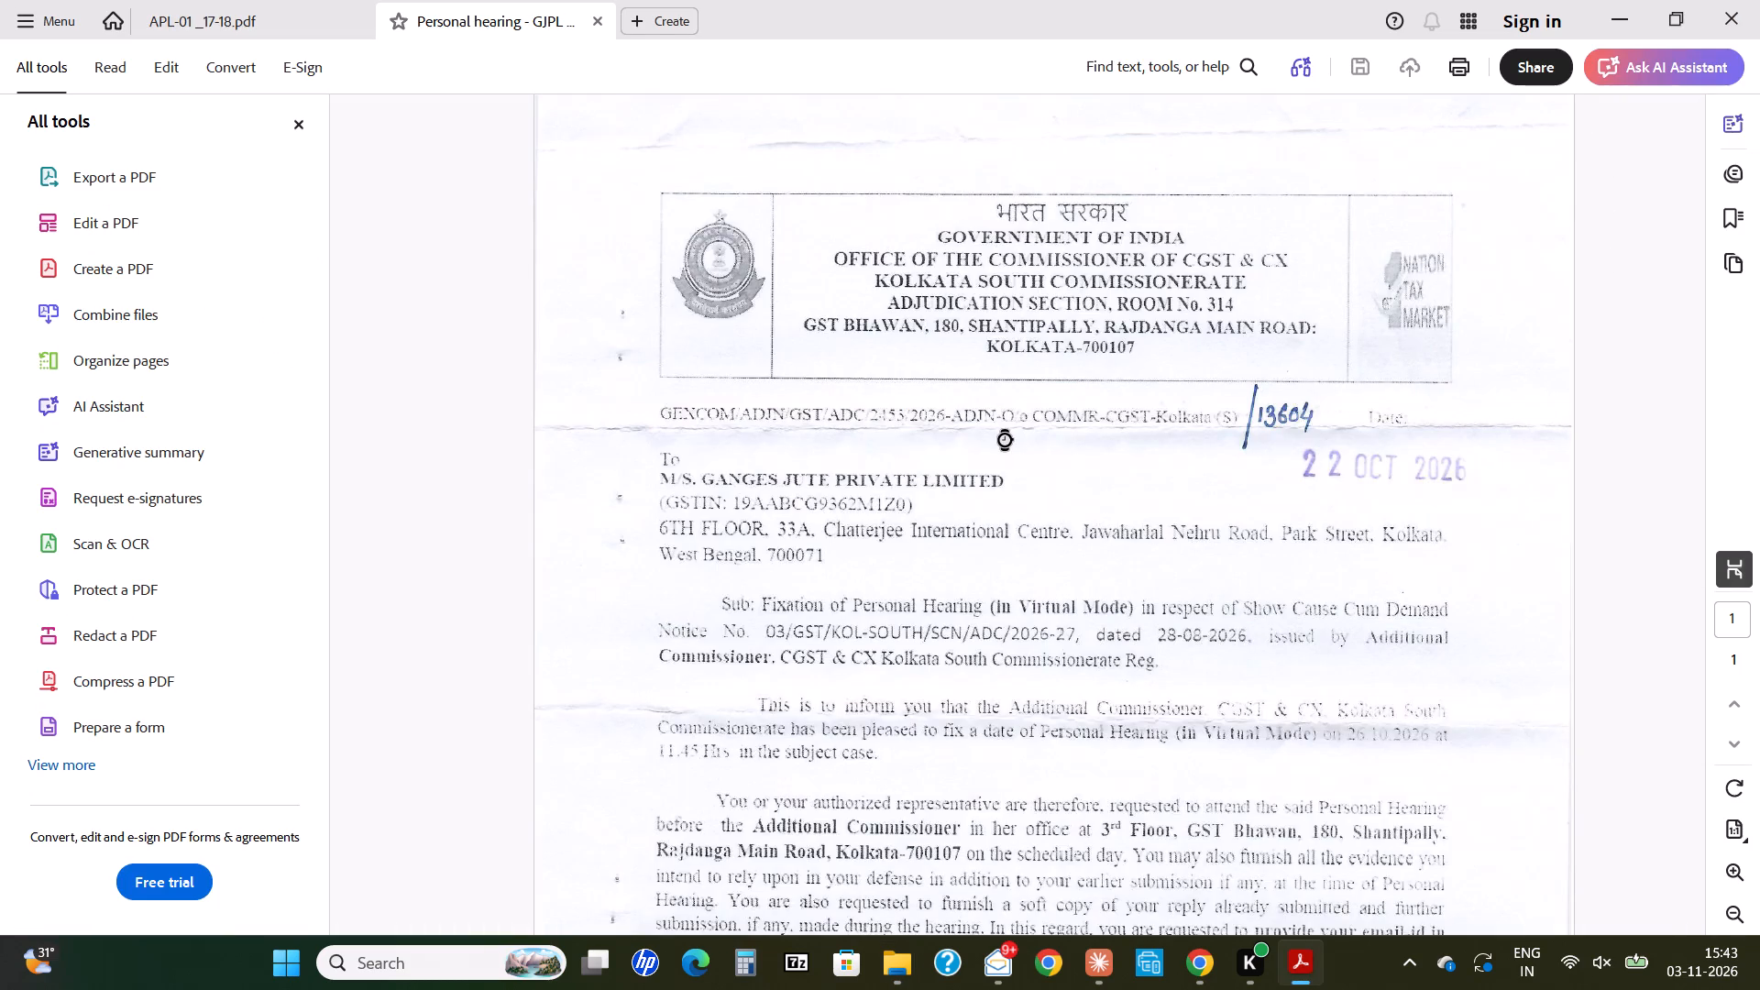
scroll(1005, 440, "down", 4)
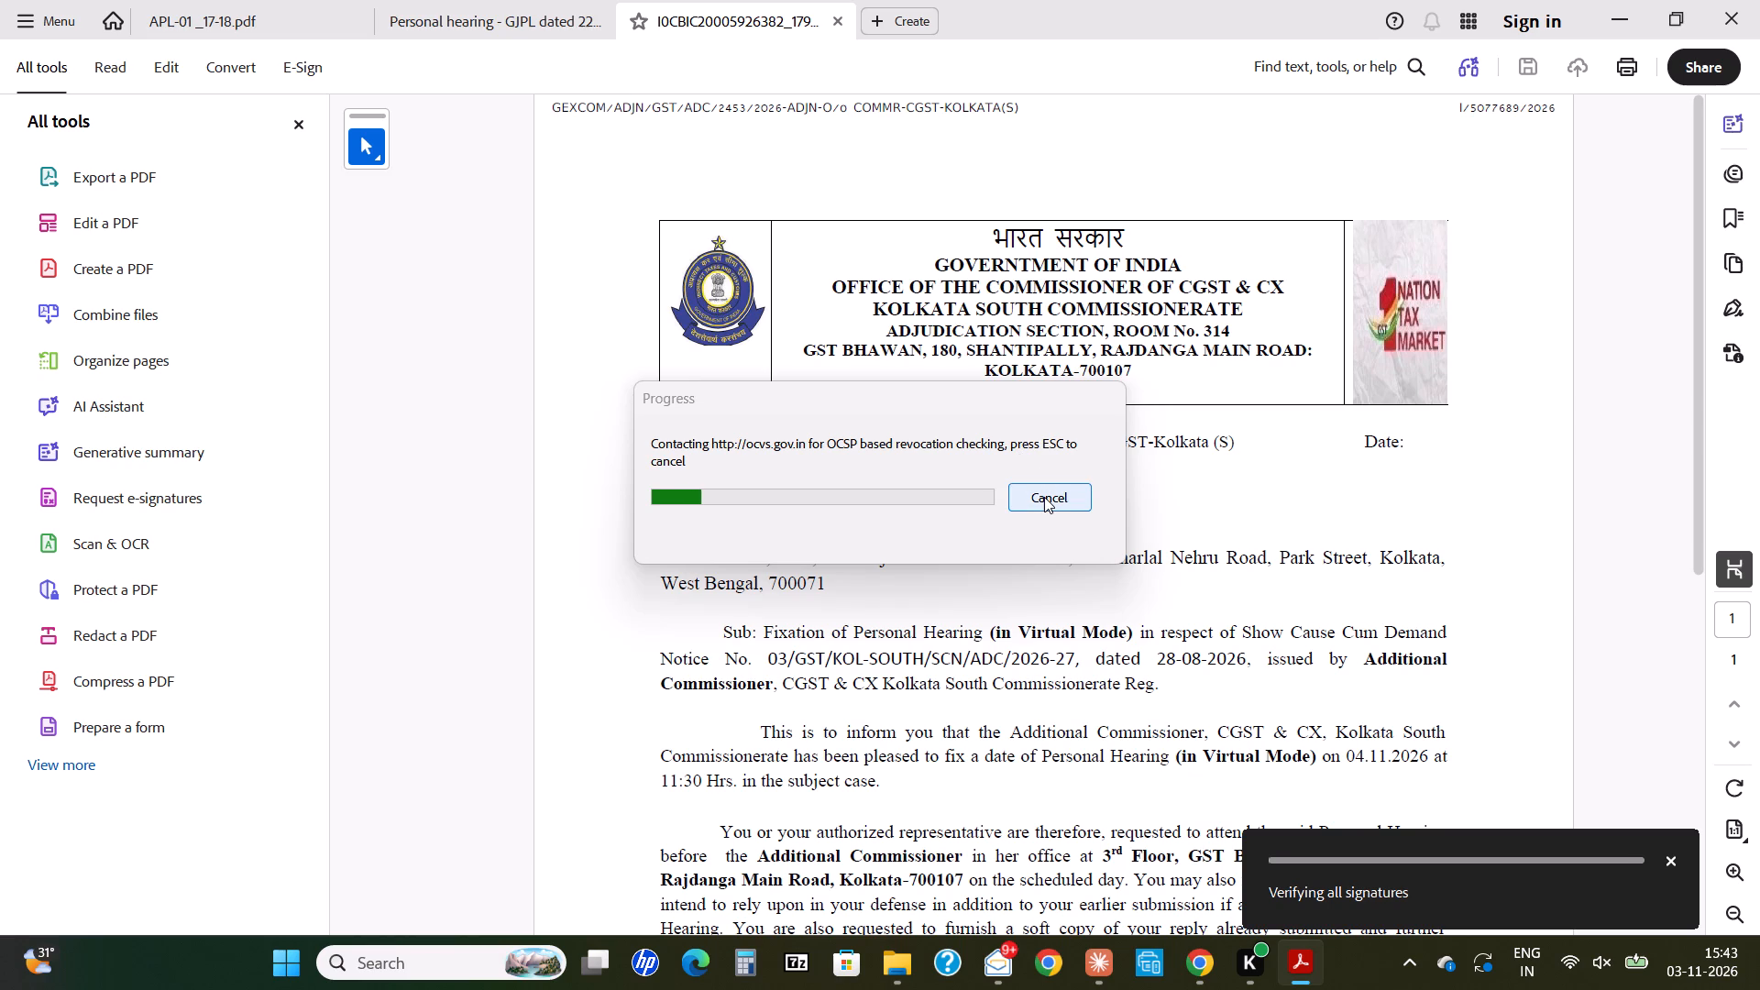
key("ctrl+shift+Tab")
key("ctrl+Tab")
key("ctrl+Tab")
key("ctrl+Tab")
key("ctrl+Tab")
Move the signature-verification progress window lower to uncover the opening part of the hearing notice.
left_click_drag(1058, 397, 1163, 489)
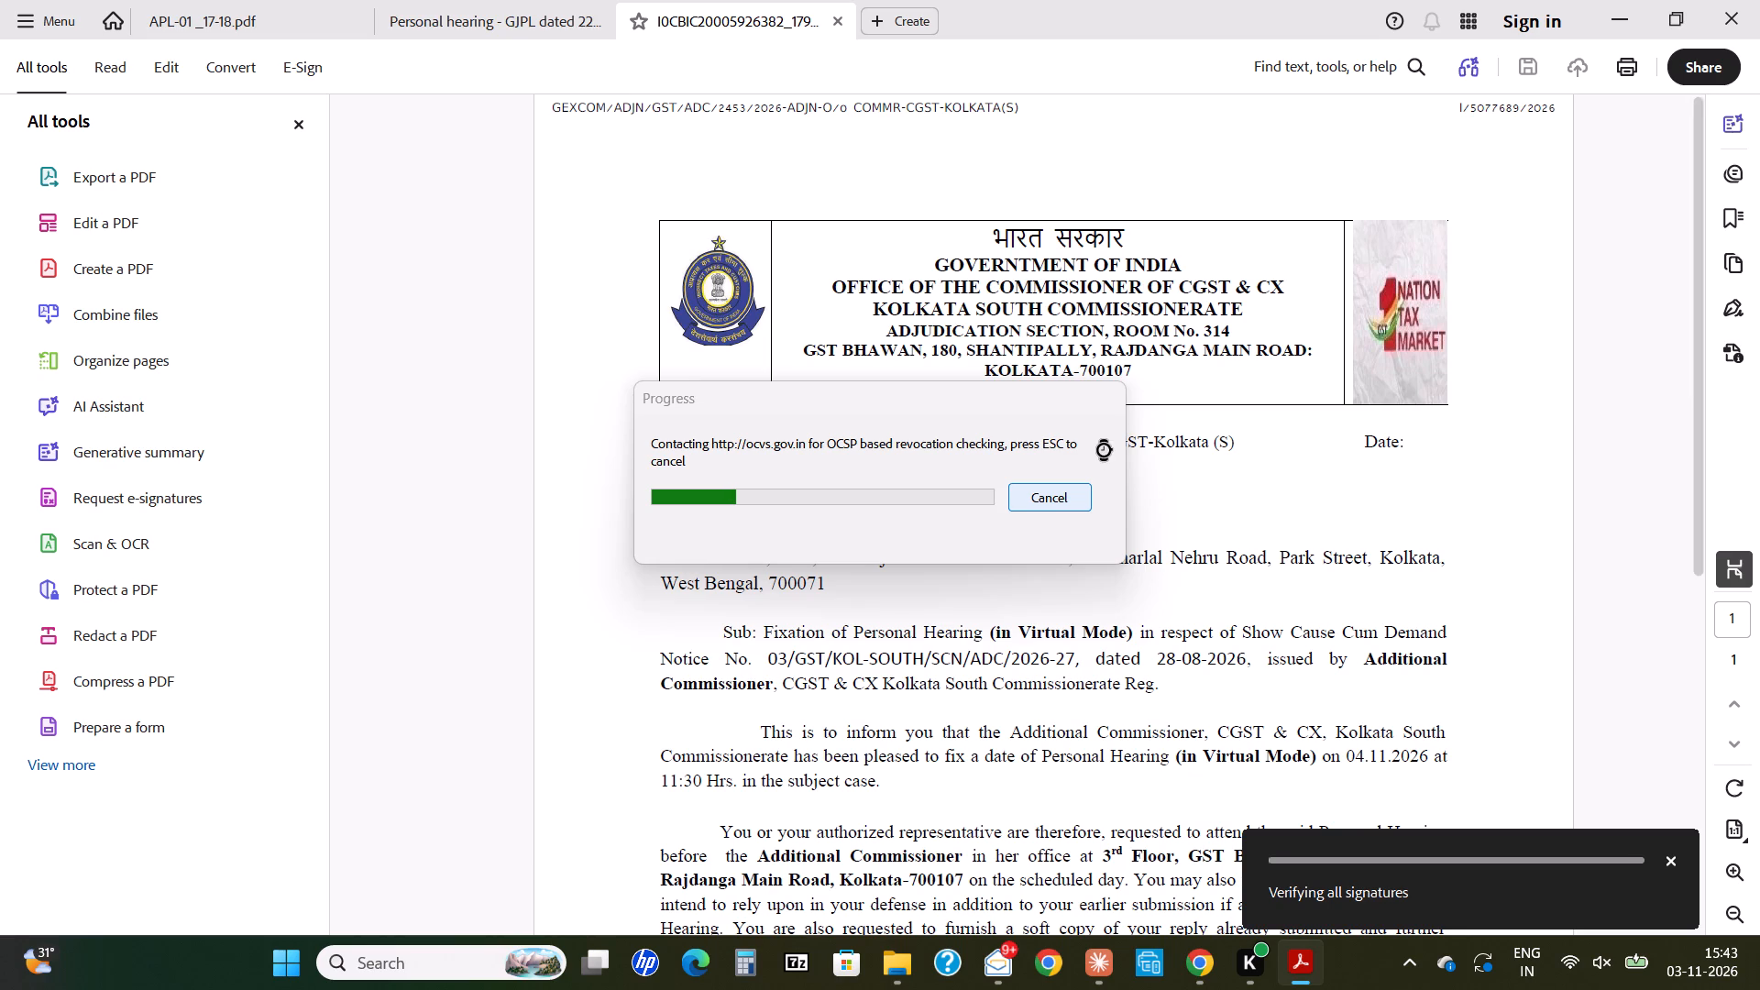
triple_click(1147, 442)
left_click(1147, 442)
left_click_drag(1147, 442, 1135, 489)
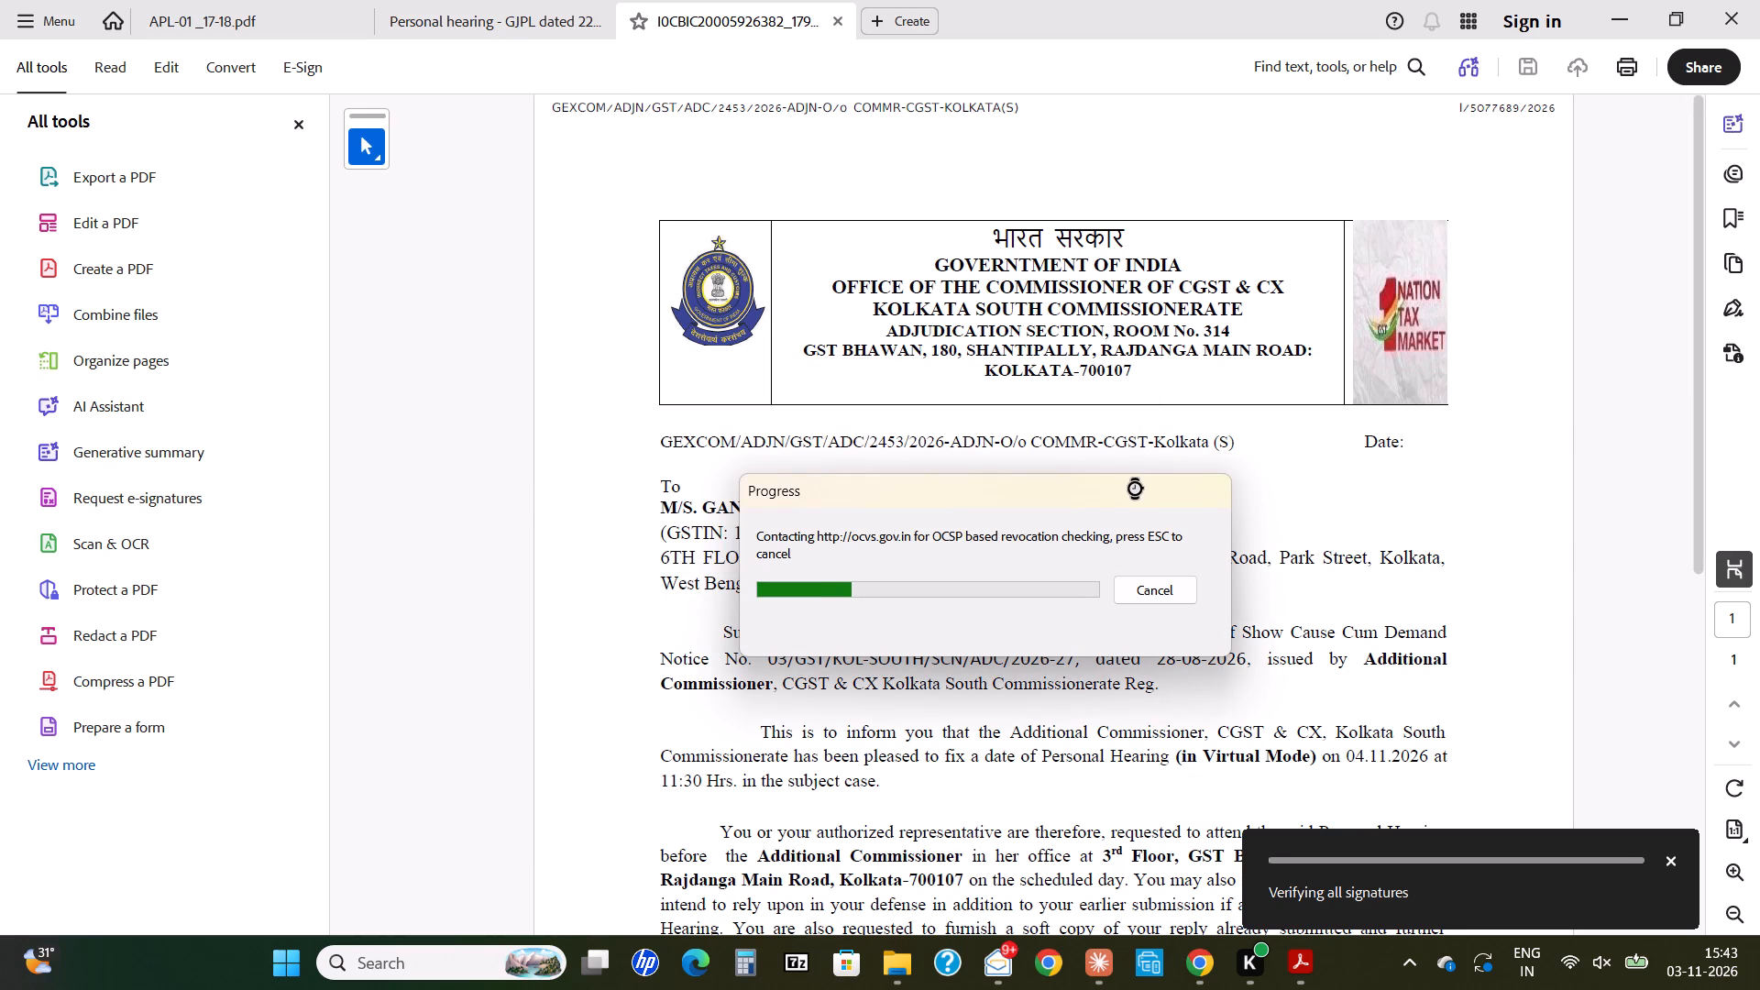
left_click_drag(1135, 489, 1133, 489)
left_click_drag(1133, 489, 1155, 506)
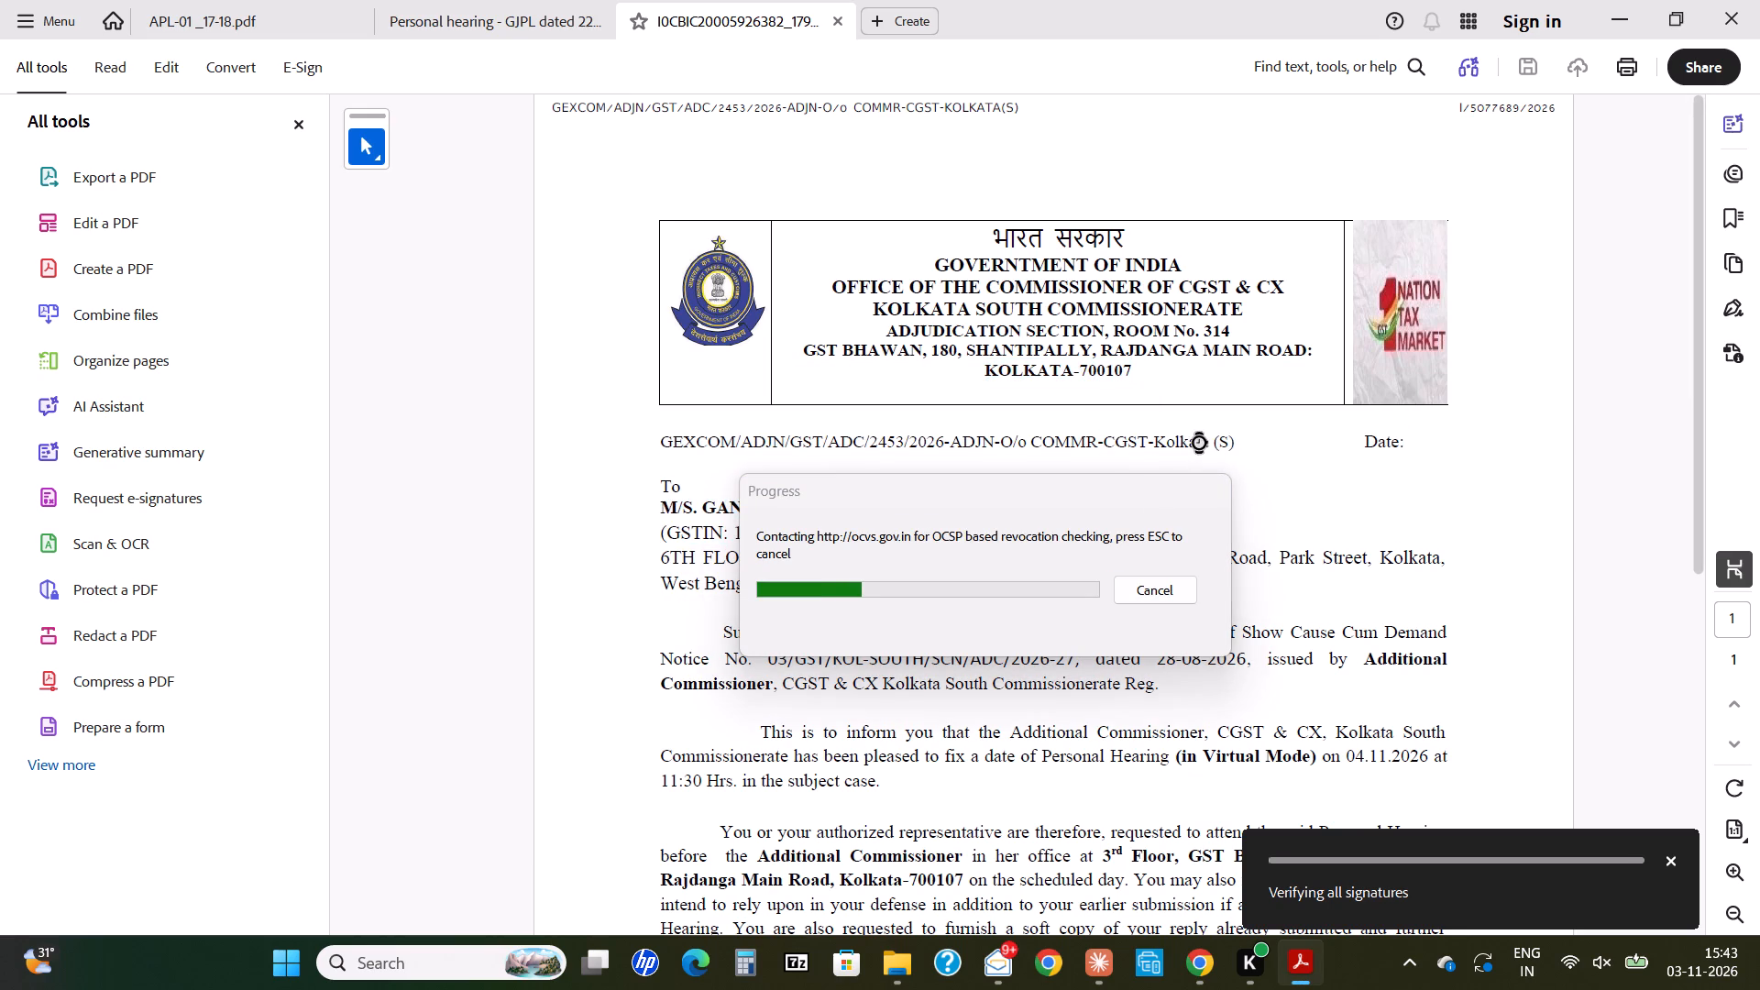
left_click(1199, 443)
key("ctrl+shift+Tab")
key("ctrl+Tab")
key("ctrl+shift+Tab")
key("alt+Tab")
key("alt+Tab")
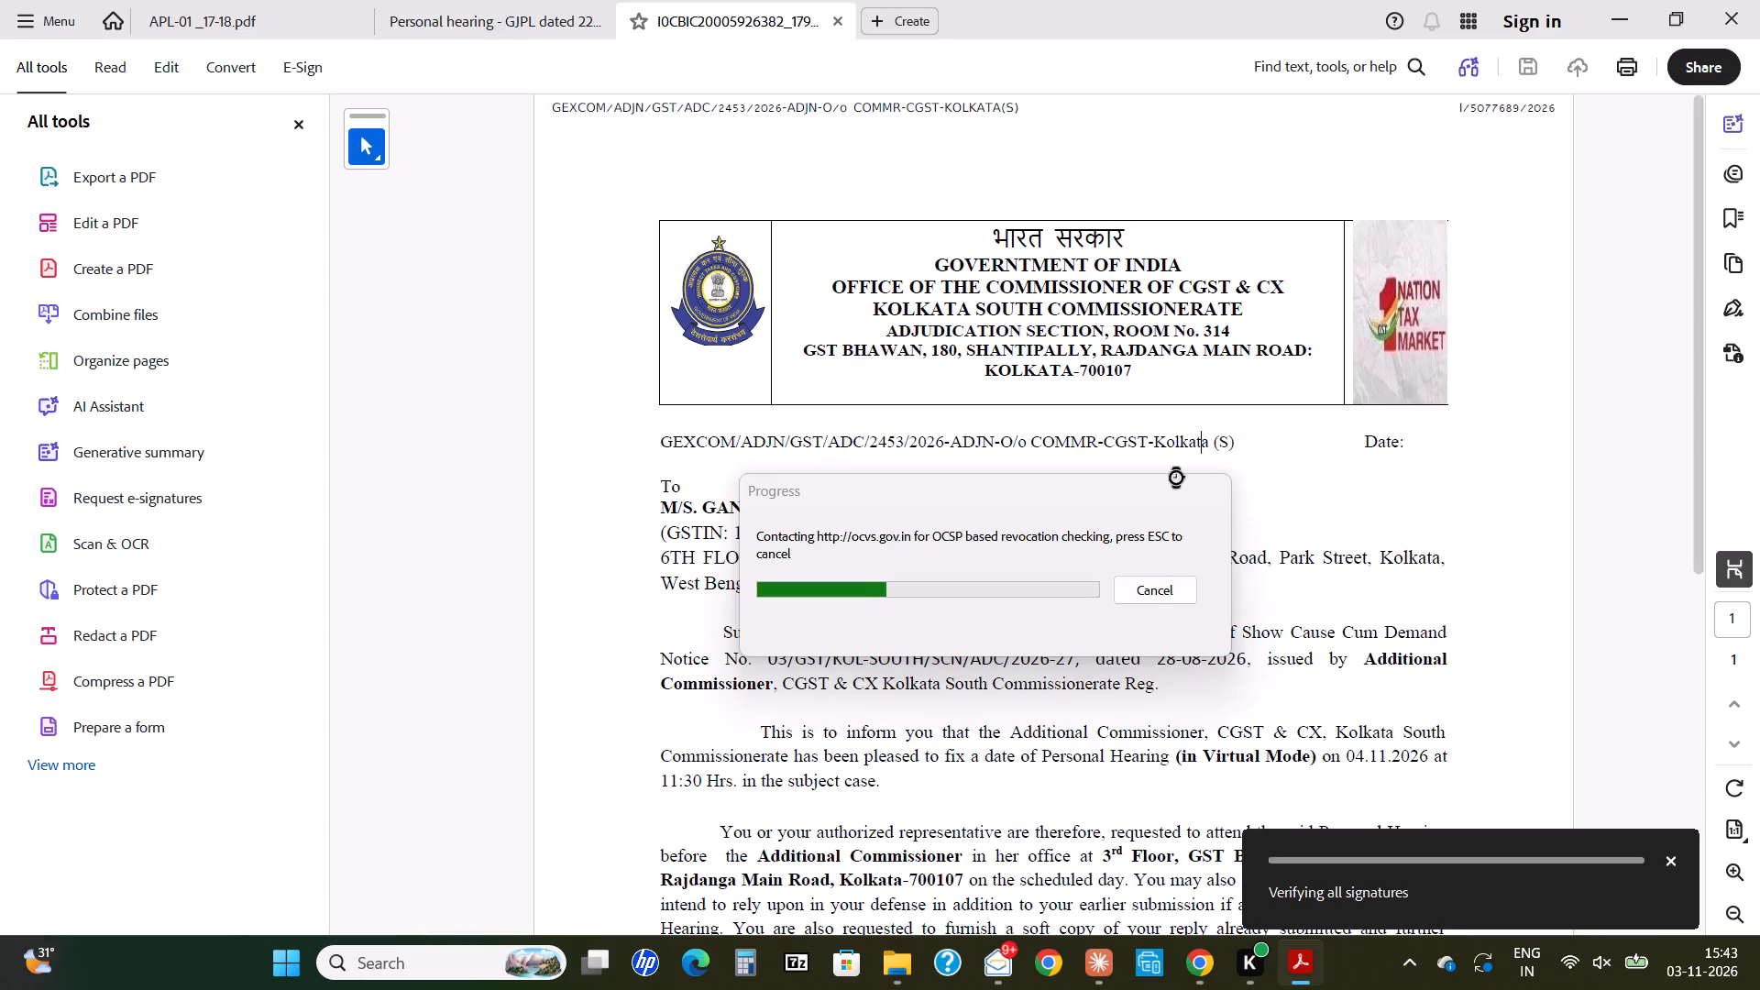
triple_click(1176, 478)
triple_click(1176, 478)
left_click_drag(1176, 478, 1276, 419)
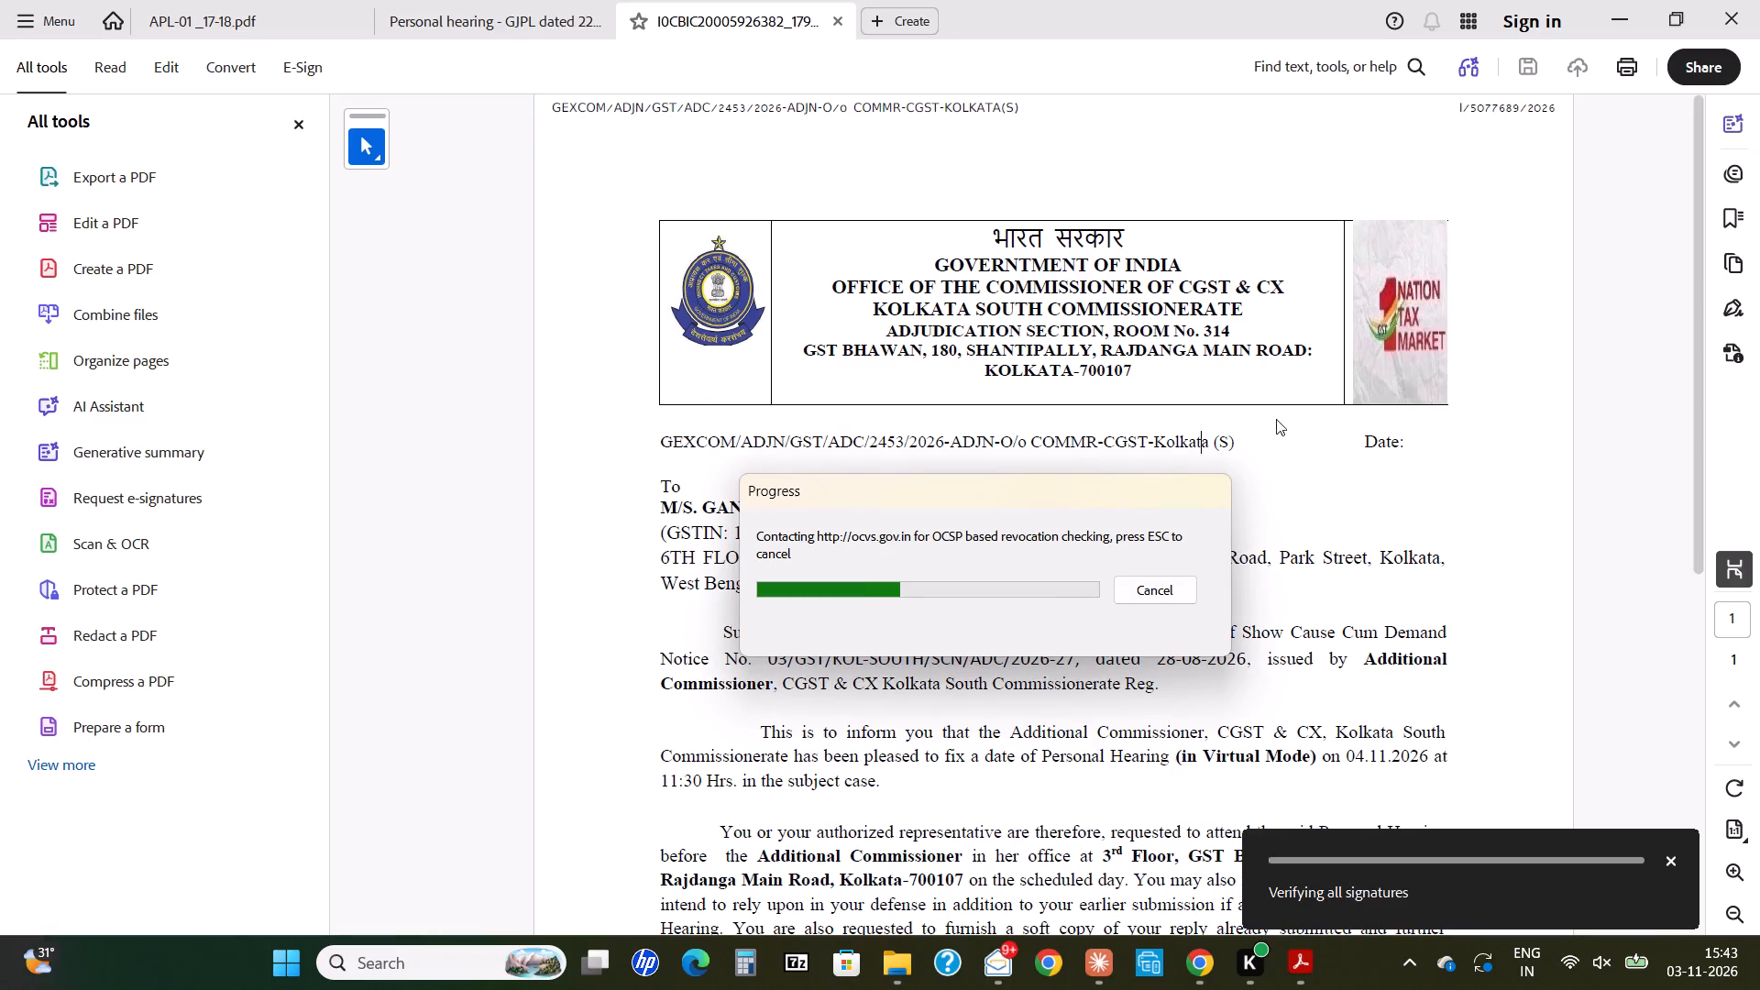
left_click_drag(1276, 419, 1278, 415)
left_click_drag(1244, 438, 1201, 633)
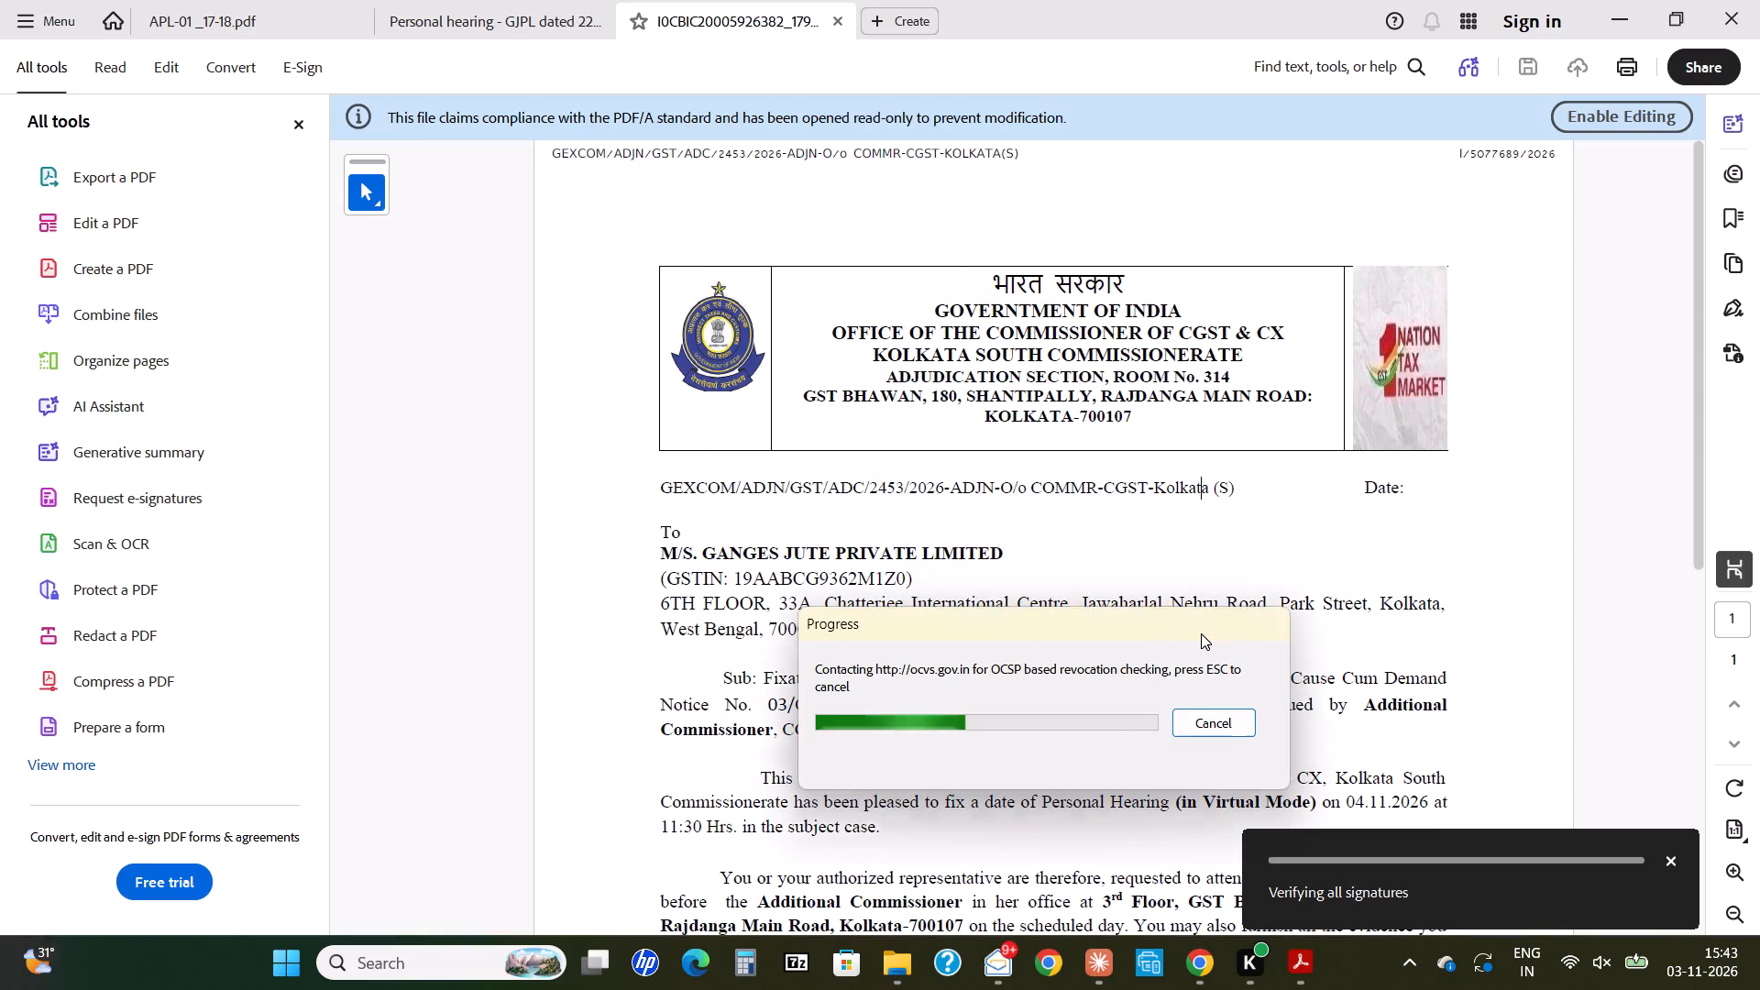
left_click_drag(1201, 633, 1201, 628)
Read the personal hearing notice through to its signature block, checking the hearing instructions, and return to its beginning.
scroll(1238, 487, "down", 3)
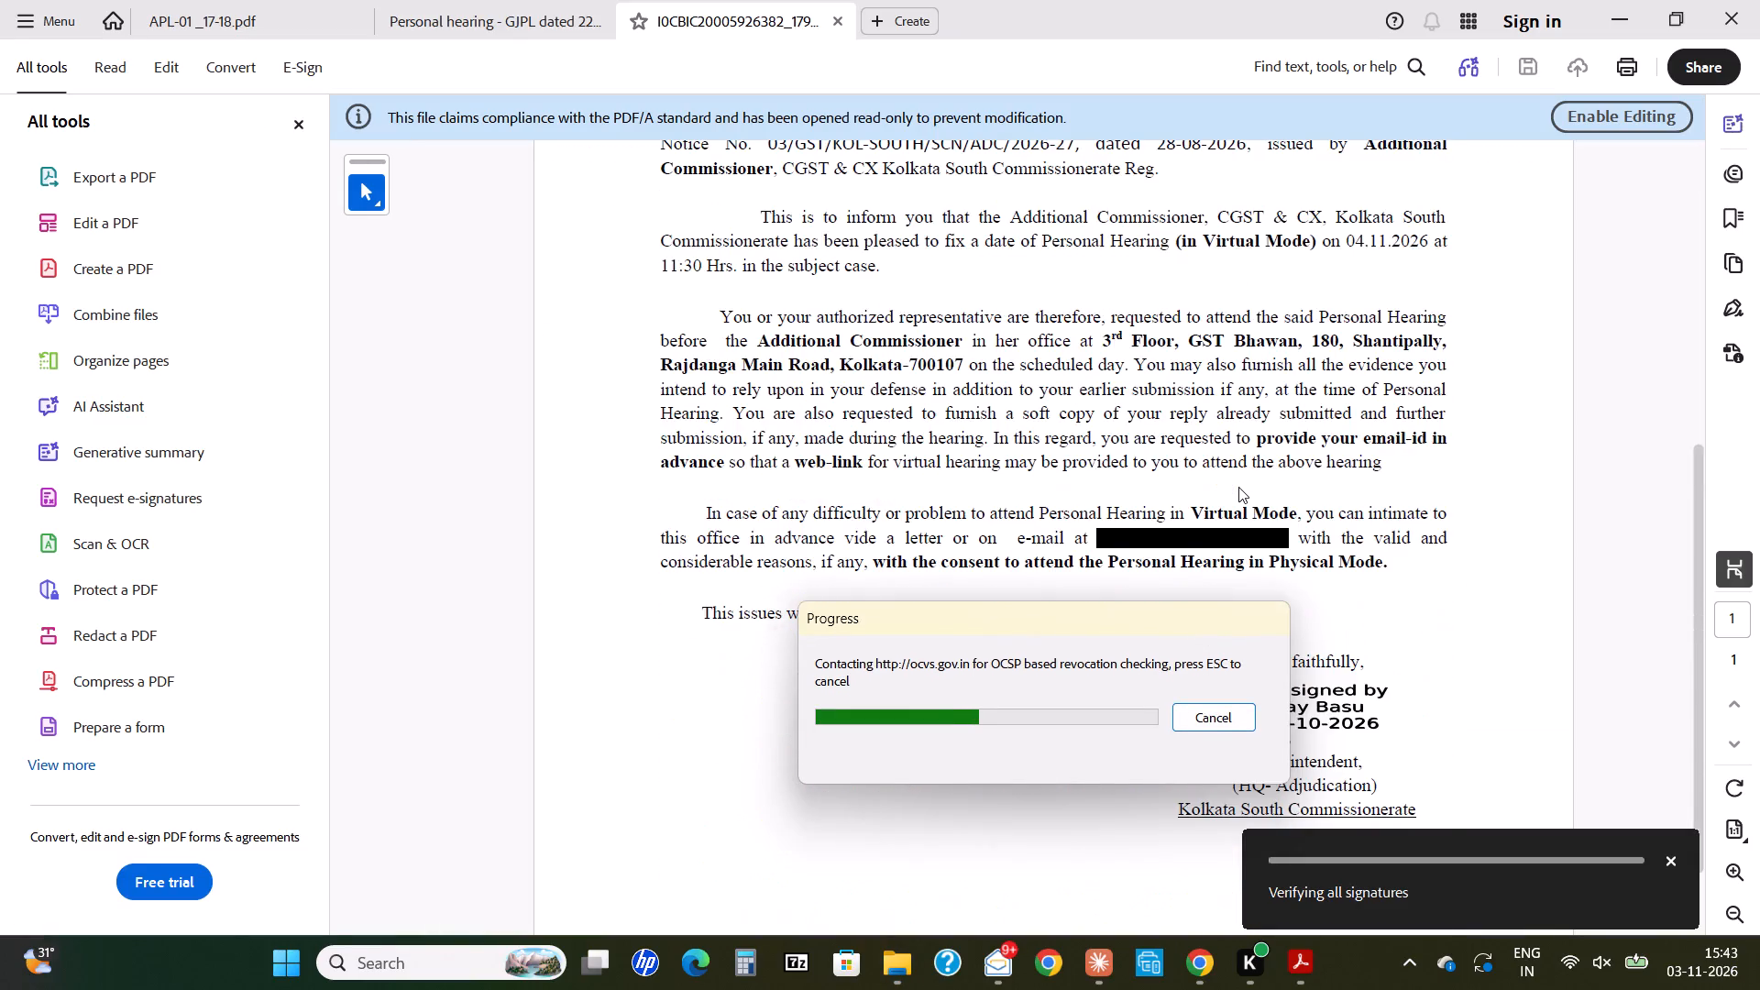
scroll(1238, 487, "down", 3)
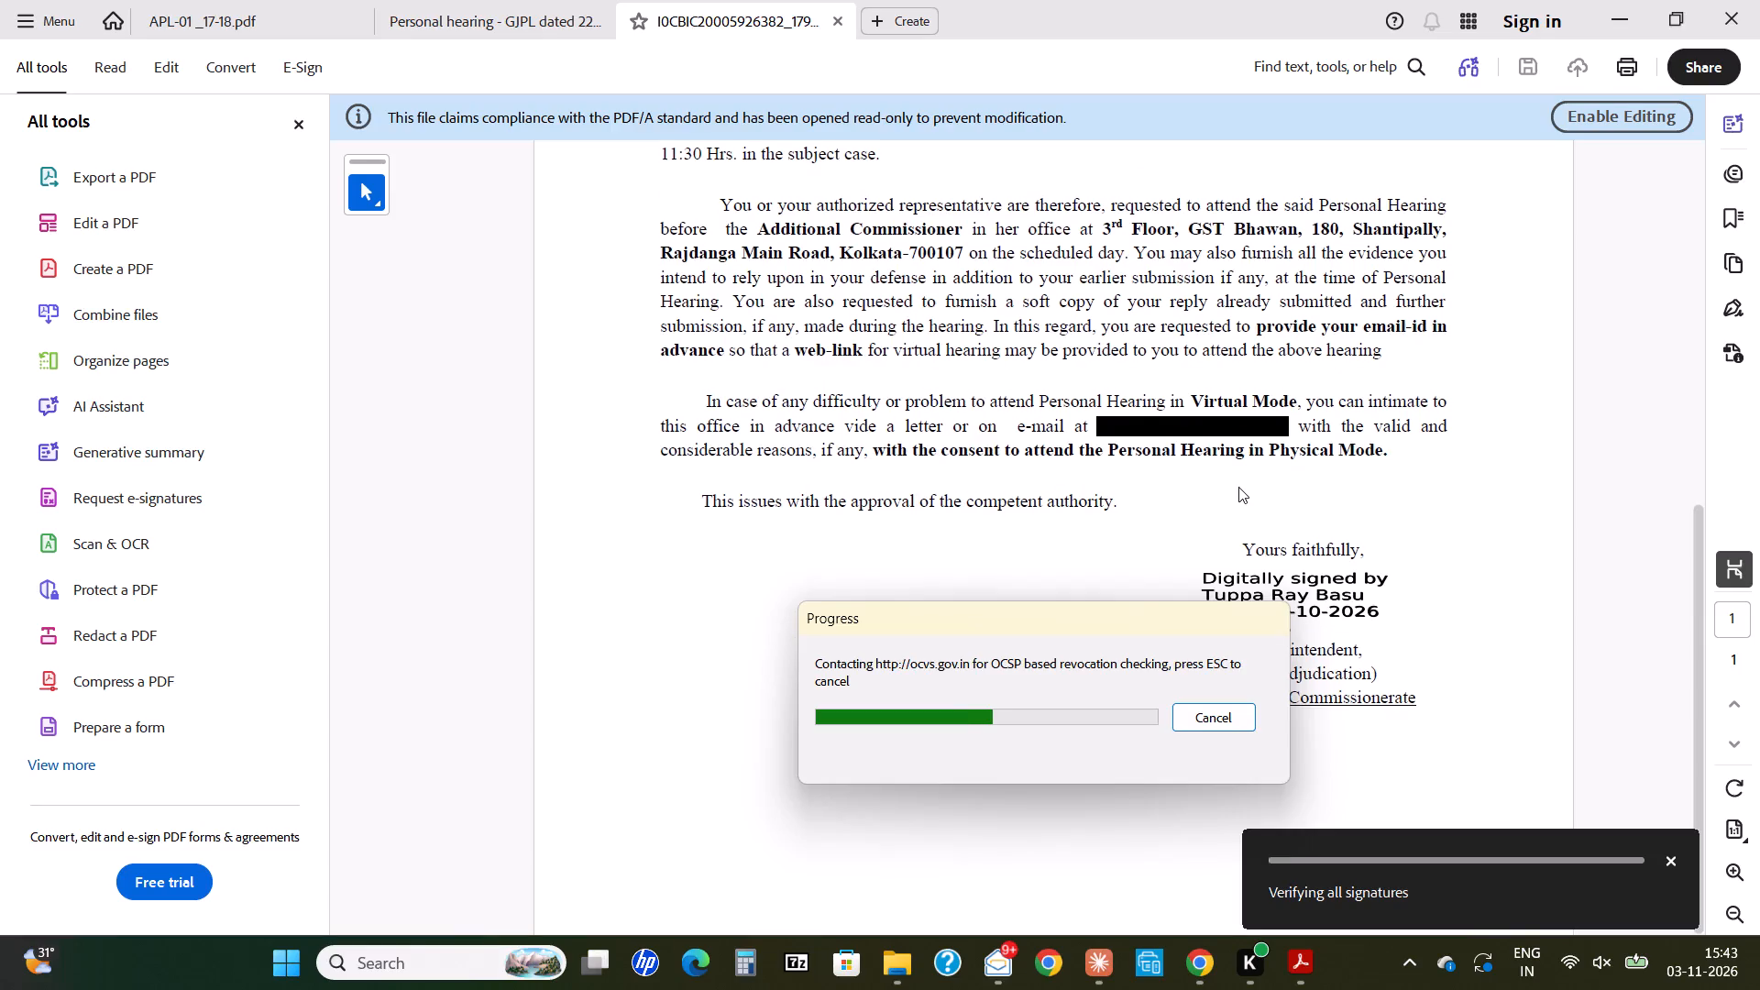
scroll(1238, 487, "down", 2)
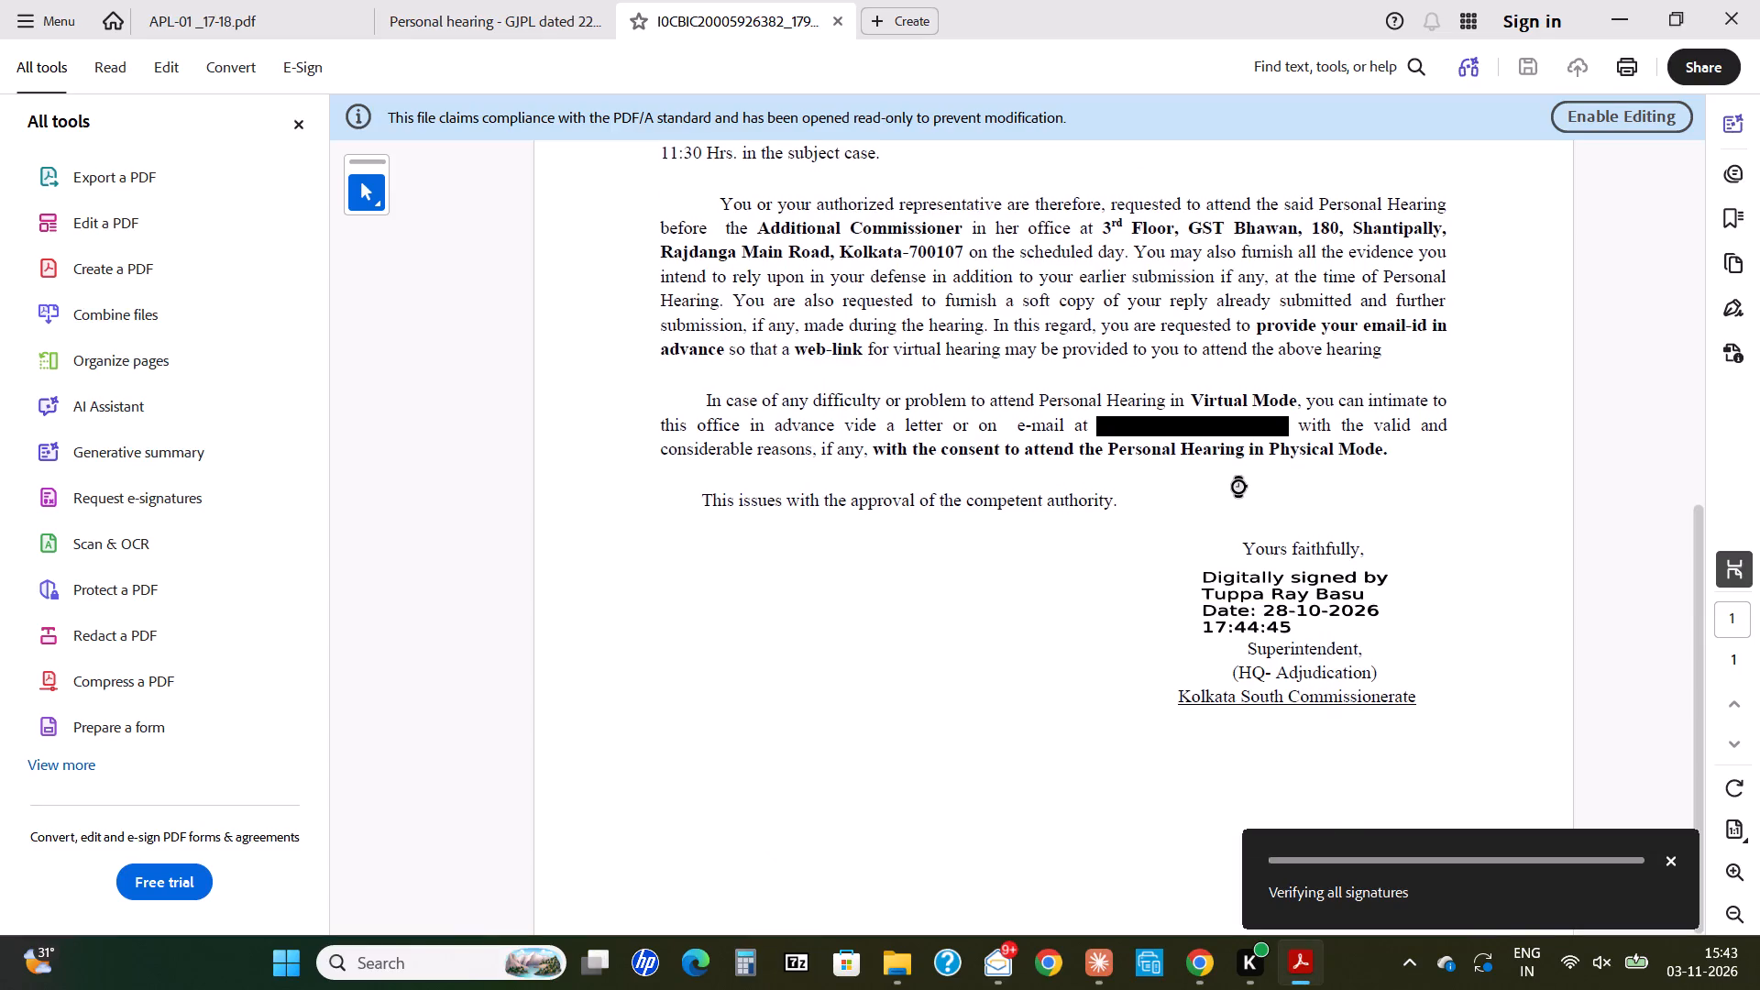
scroll(1219, 510, "up", 10)
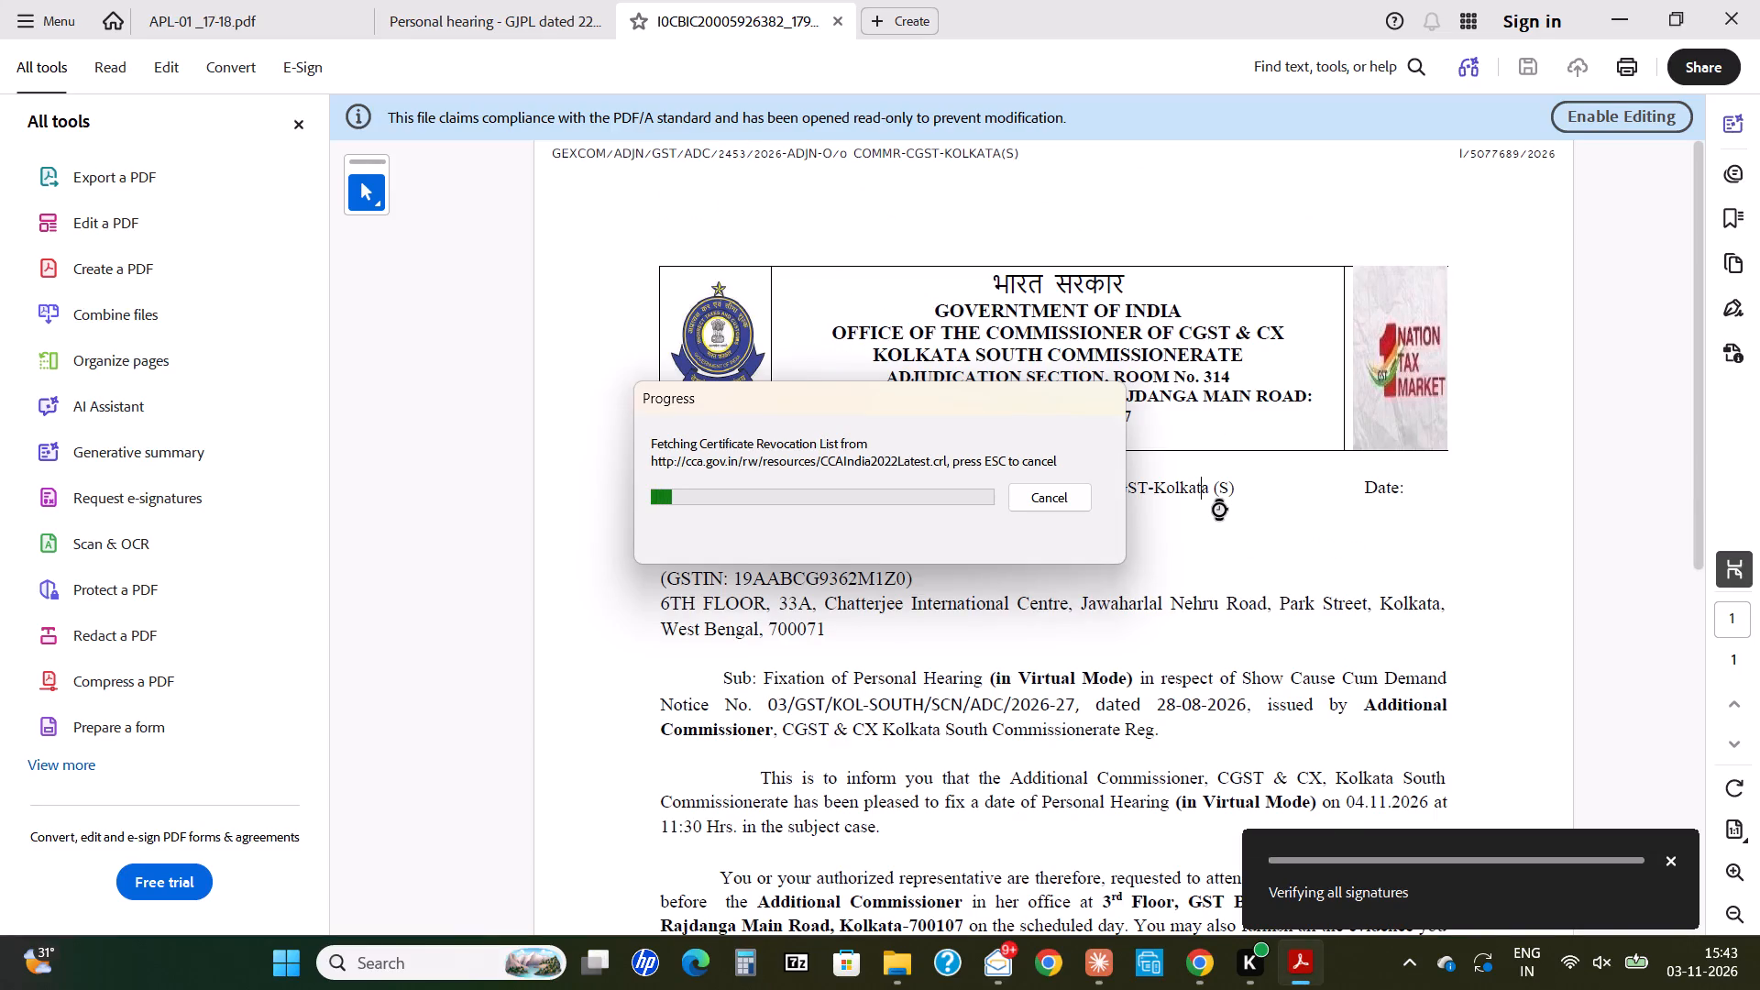
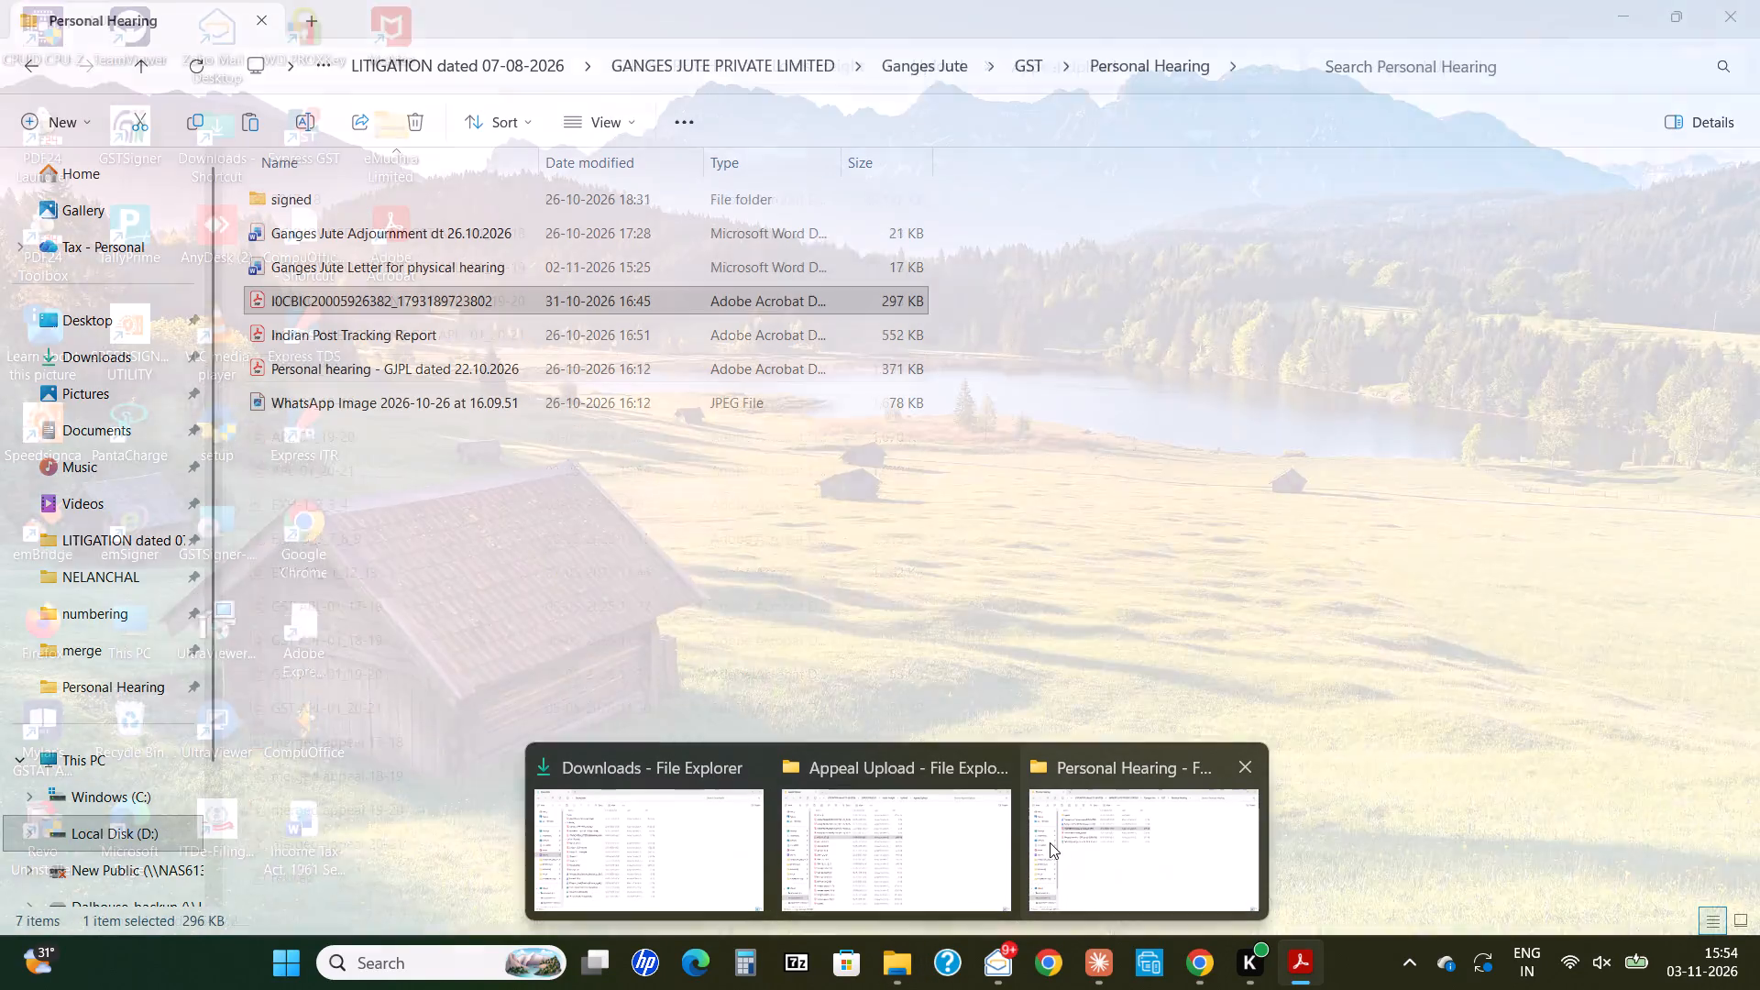
Return to the Personal Hearing folder in File Explorer and open the Word document "Ganges Jute Letter for physical hearing".
left_click(1078, 854)
key("Up")
key("Up")
key("Up")
key("Down")
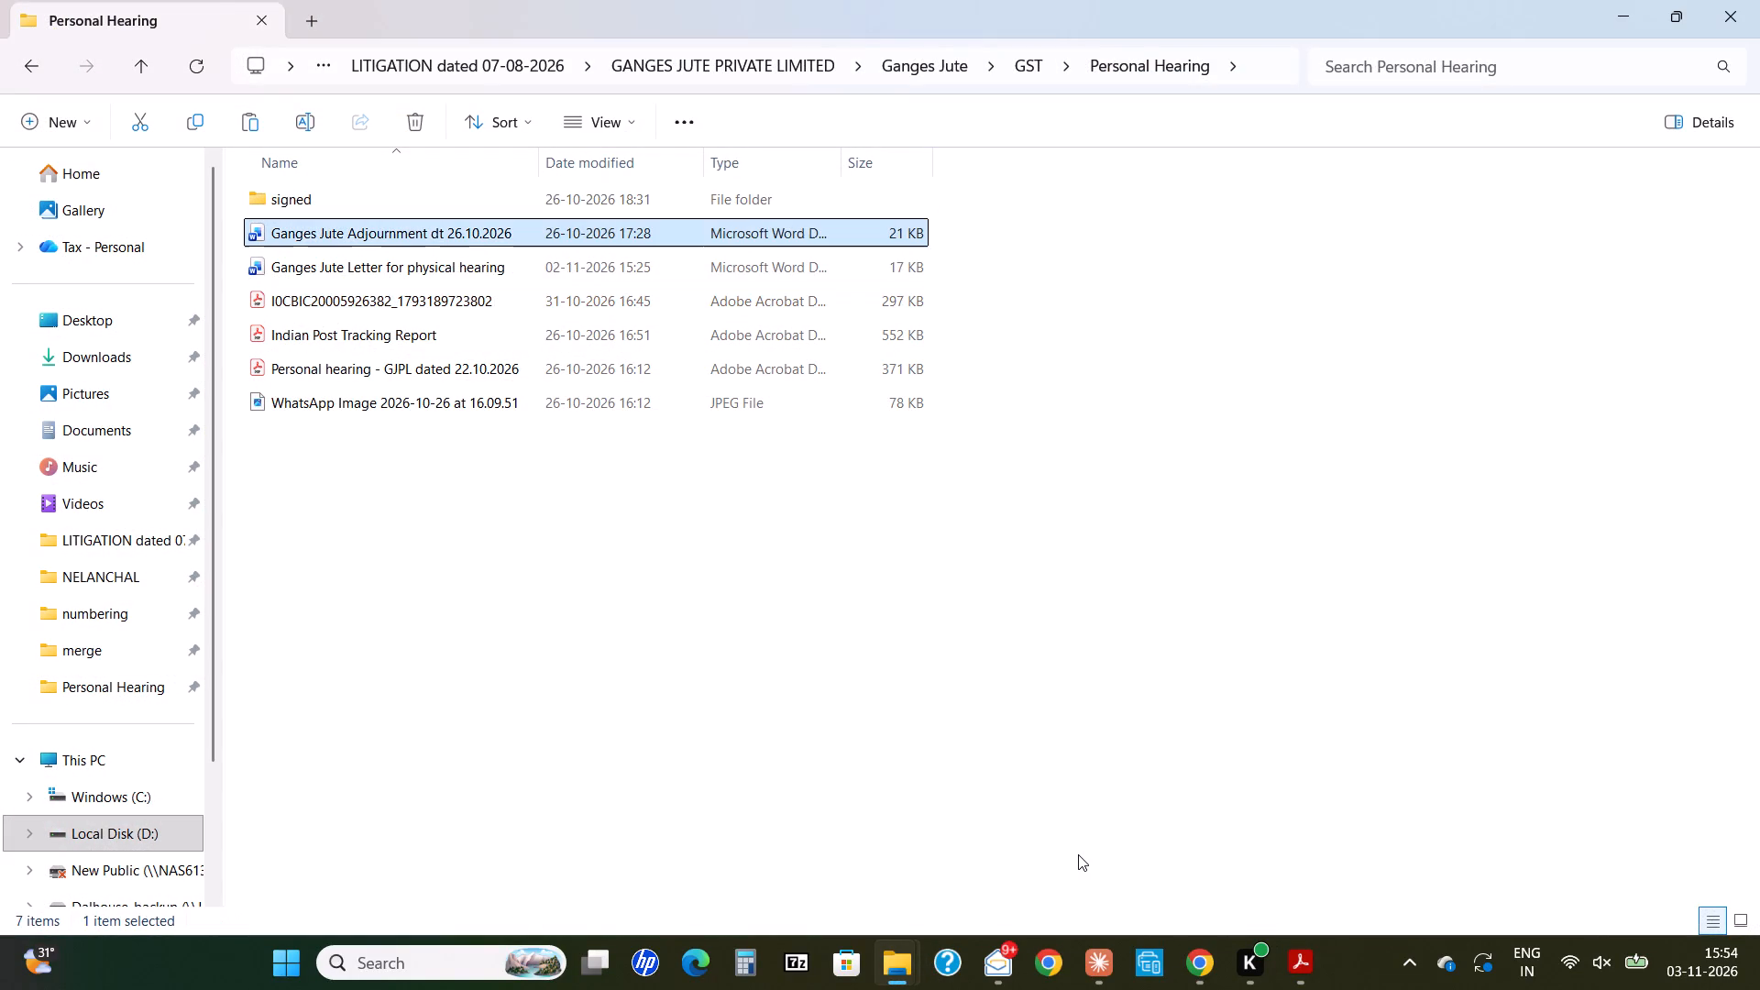
key("Down")
key("Return")
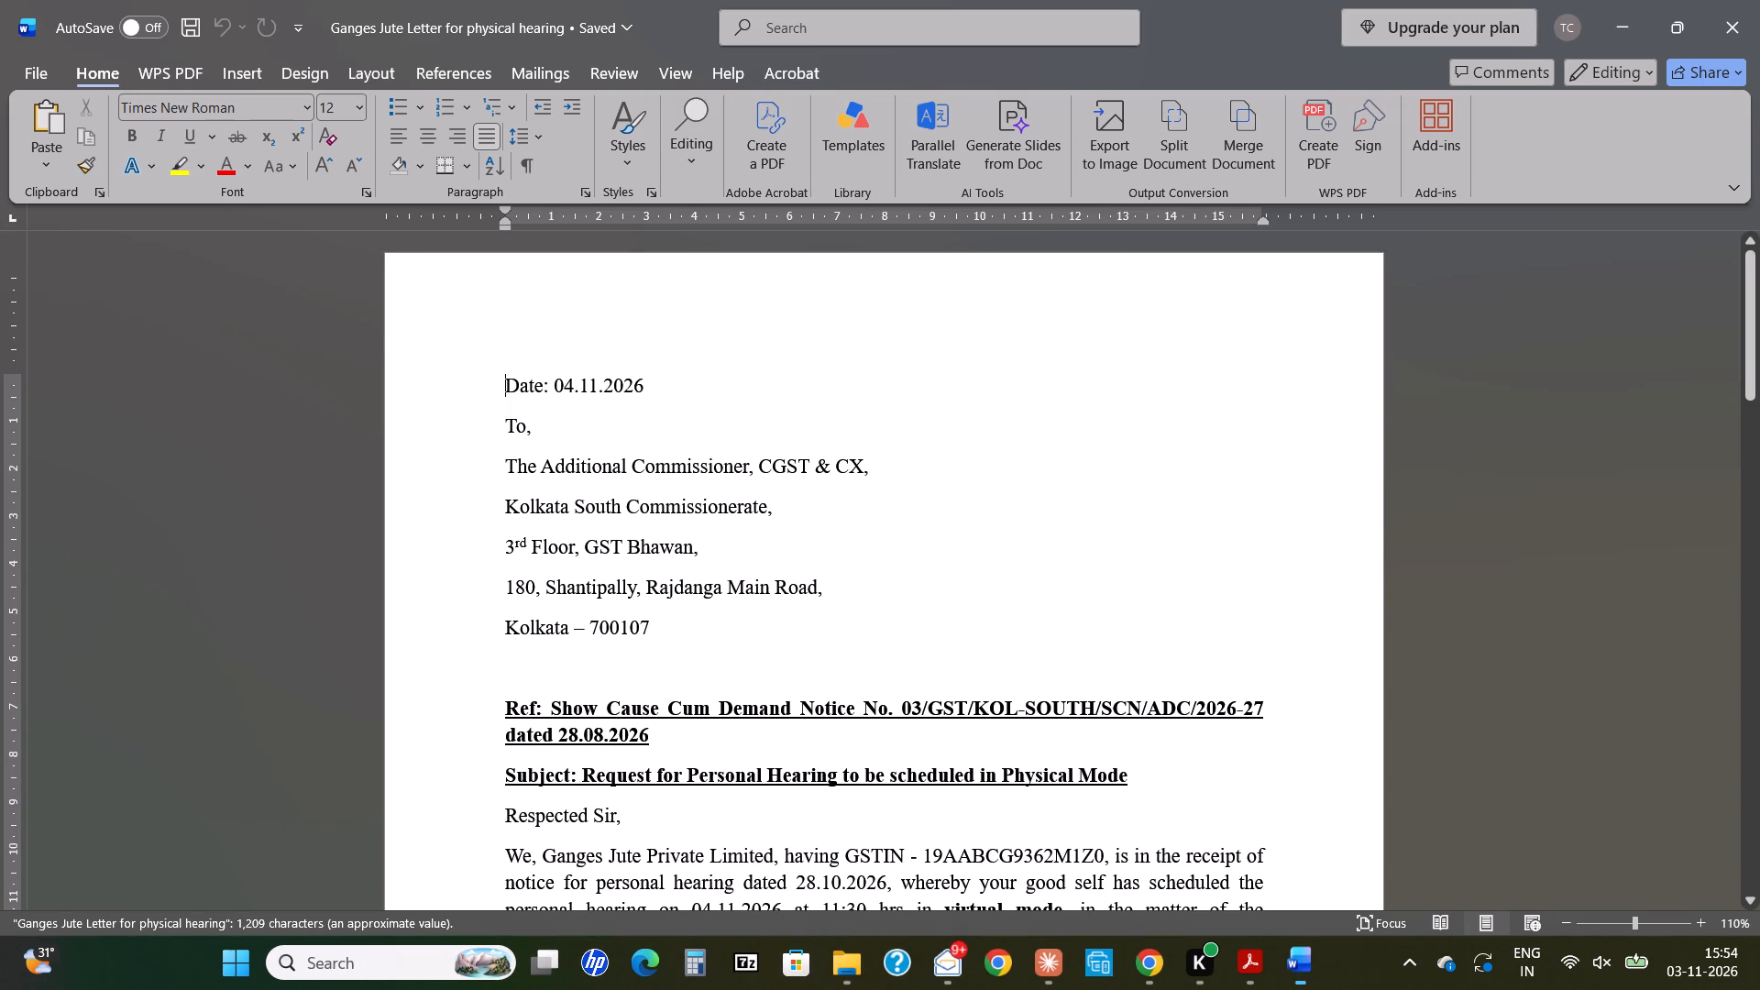
Read the letter from its date through the addressee, reference and subject lines to the end of the first body paragraph.
key("Down")
key("Down")
key("Down")
key("Down")
key("Down")
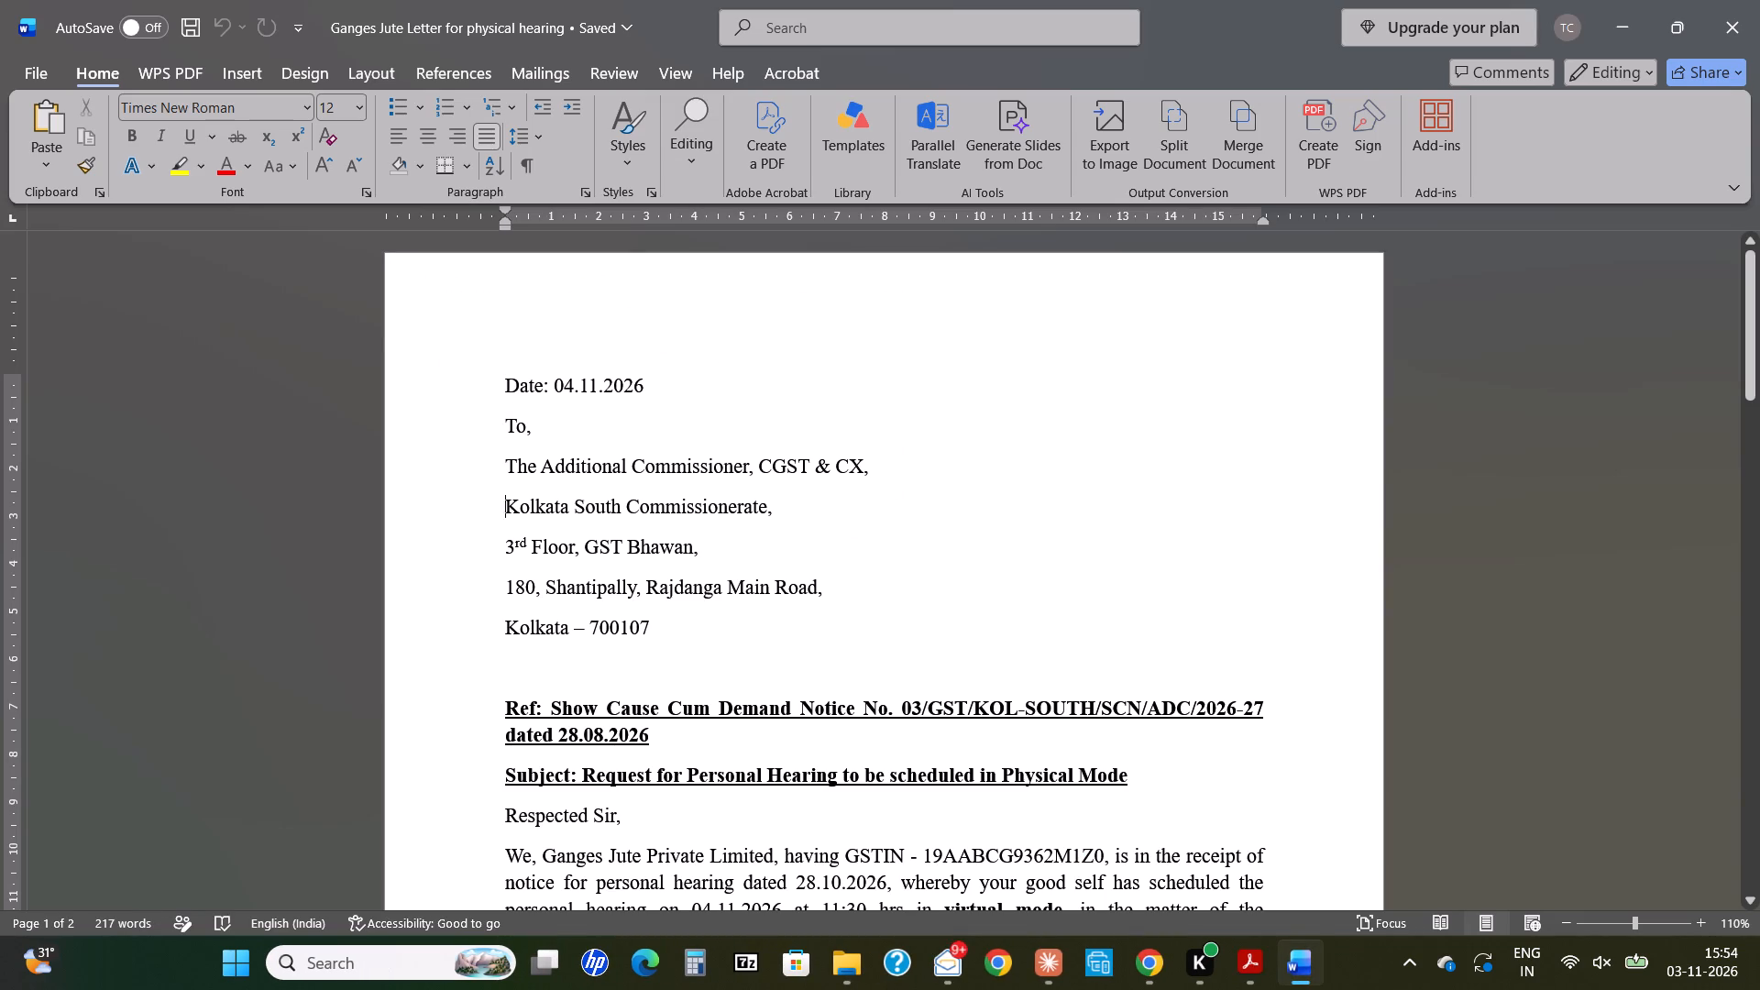
key("Down")
key("Down")
key("Down")
key("Down")
key("Down")
key("Down")
key("Down")
key("Down")
key("Down")
key("Down")
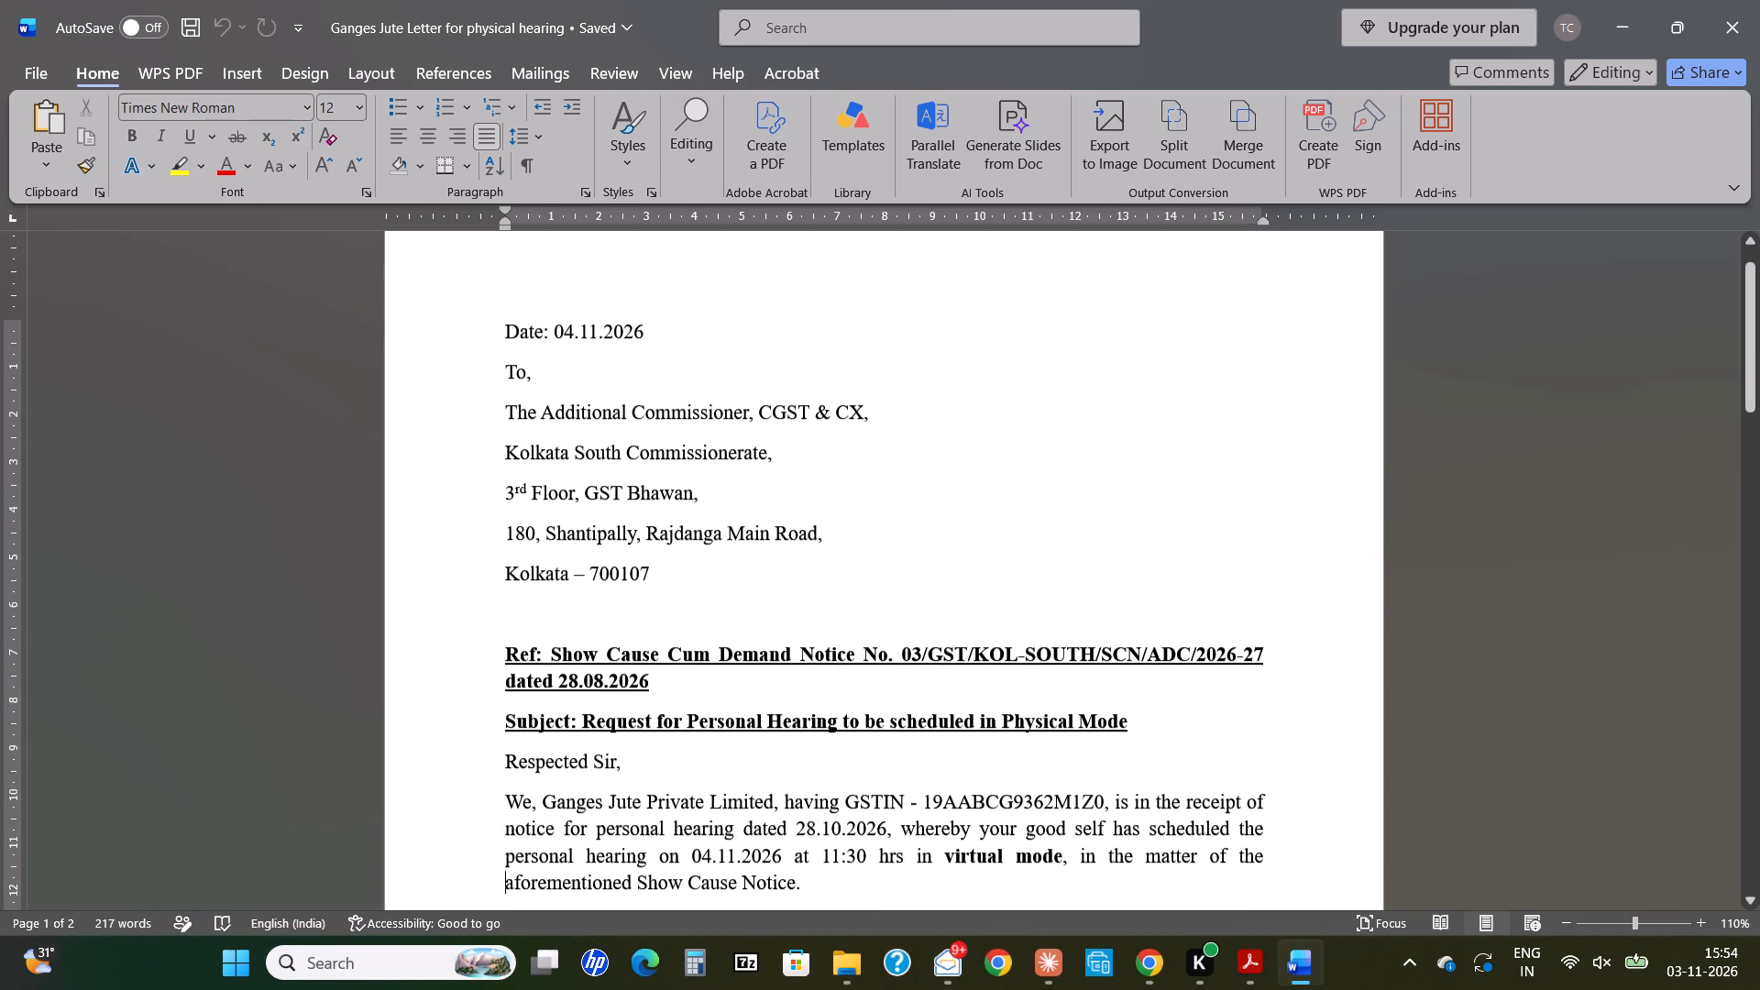
key("Down")
In the second body paragraph, insert "we would like to state that" directly after "At the outset,".
key("ctrl+Down")
key("Up")
key("ctrl+Up")
key("Right")
key("Right")
key("Right")
key("Right")
key("Right")
key("Right")
key("Right")
key("Right")
key("Right")
key("Right")
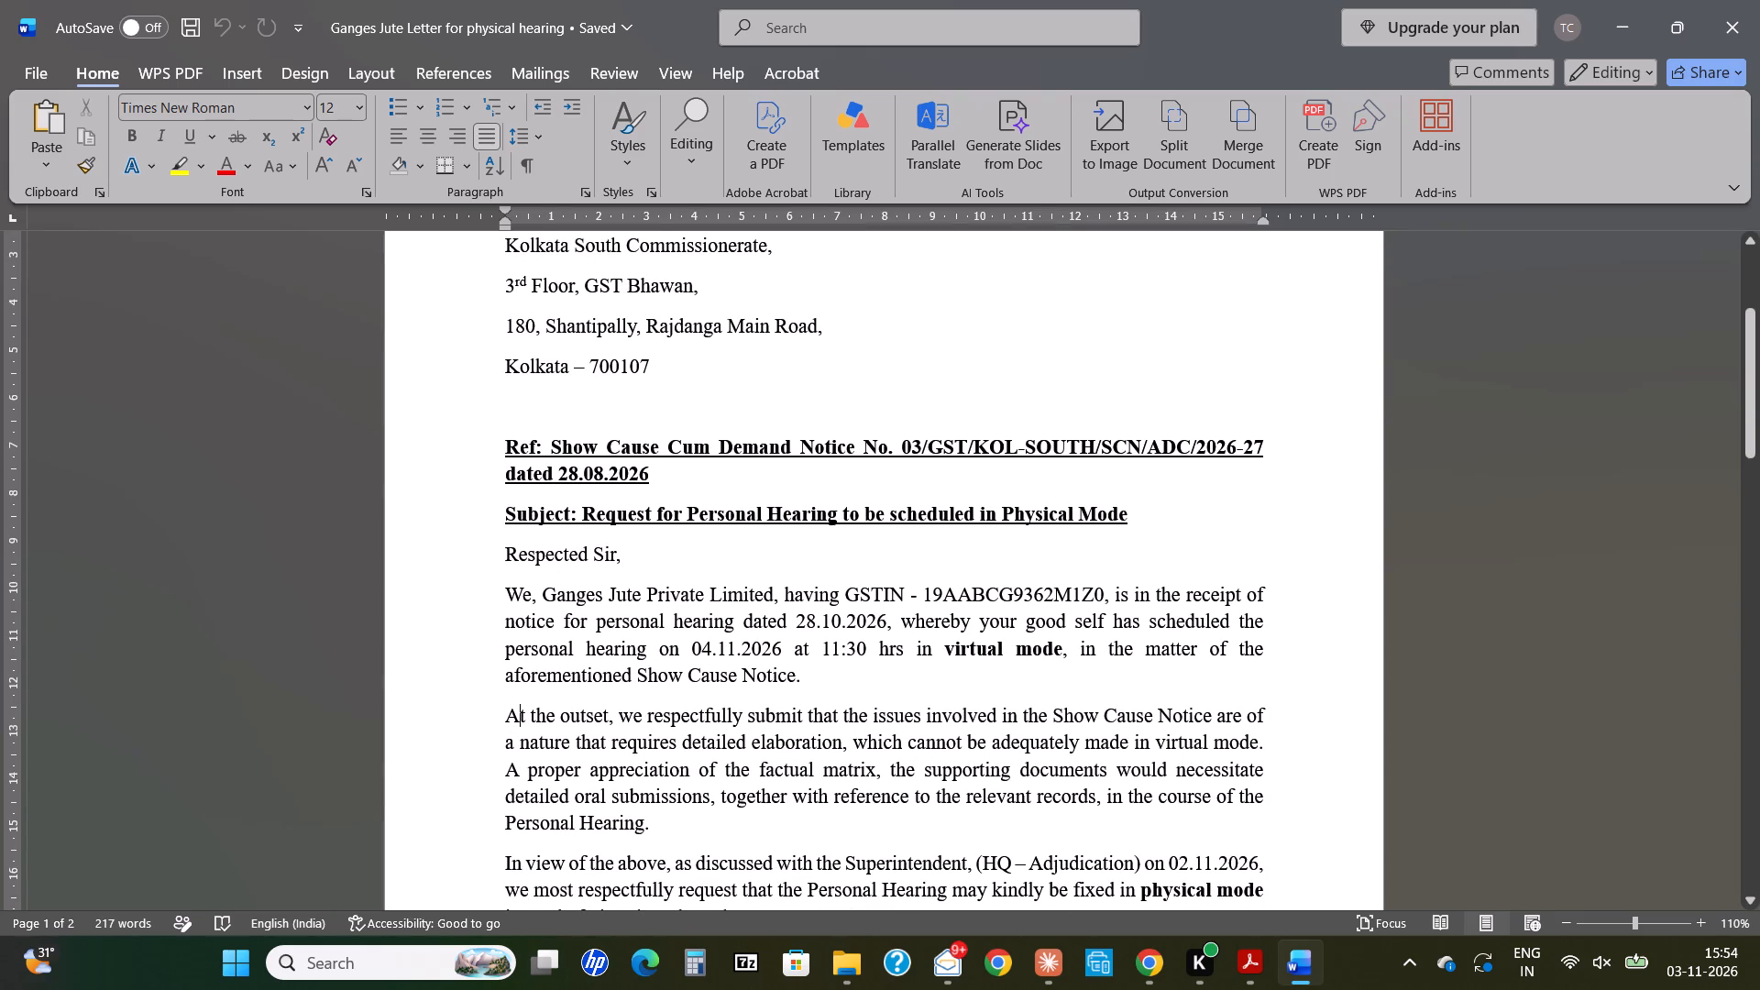
key("Right")
key("Right")
key("Right")
key("Right")
key("Right")
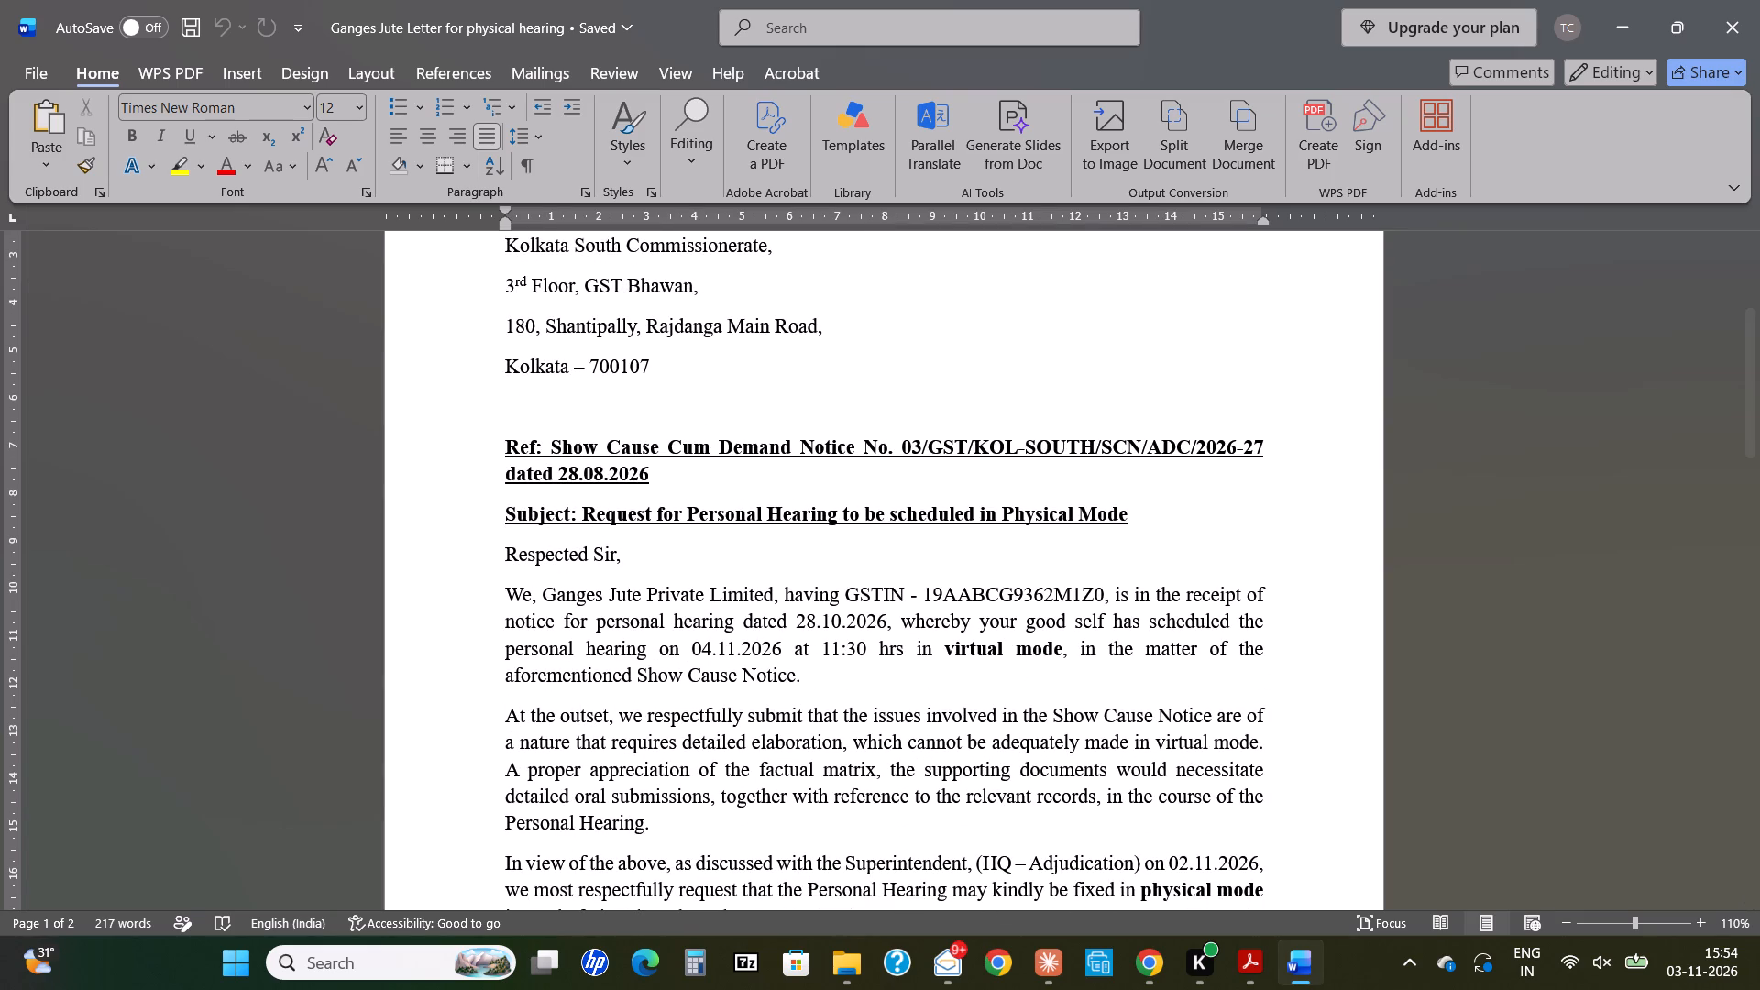
type("WE O")
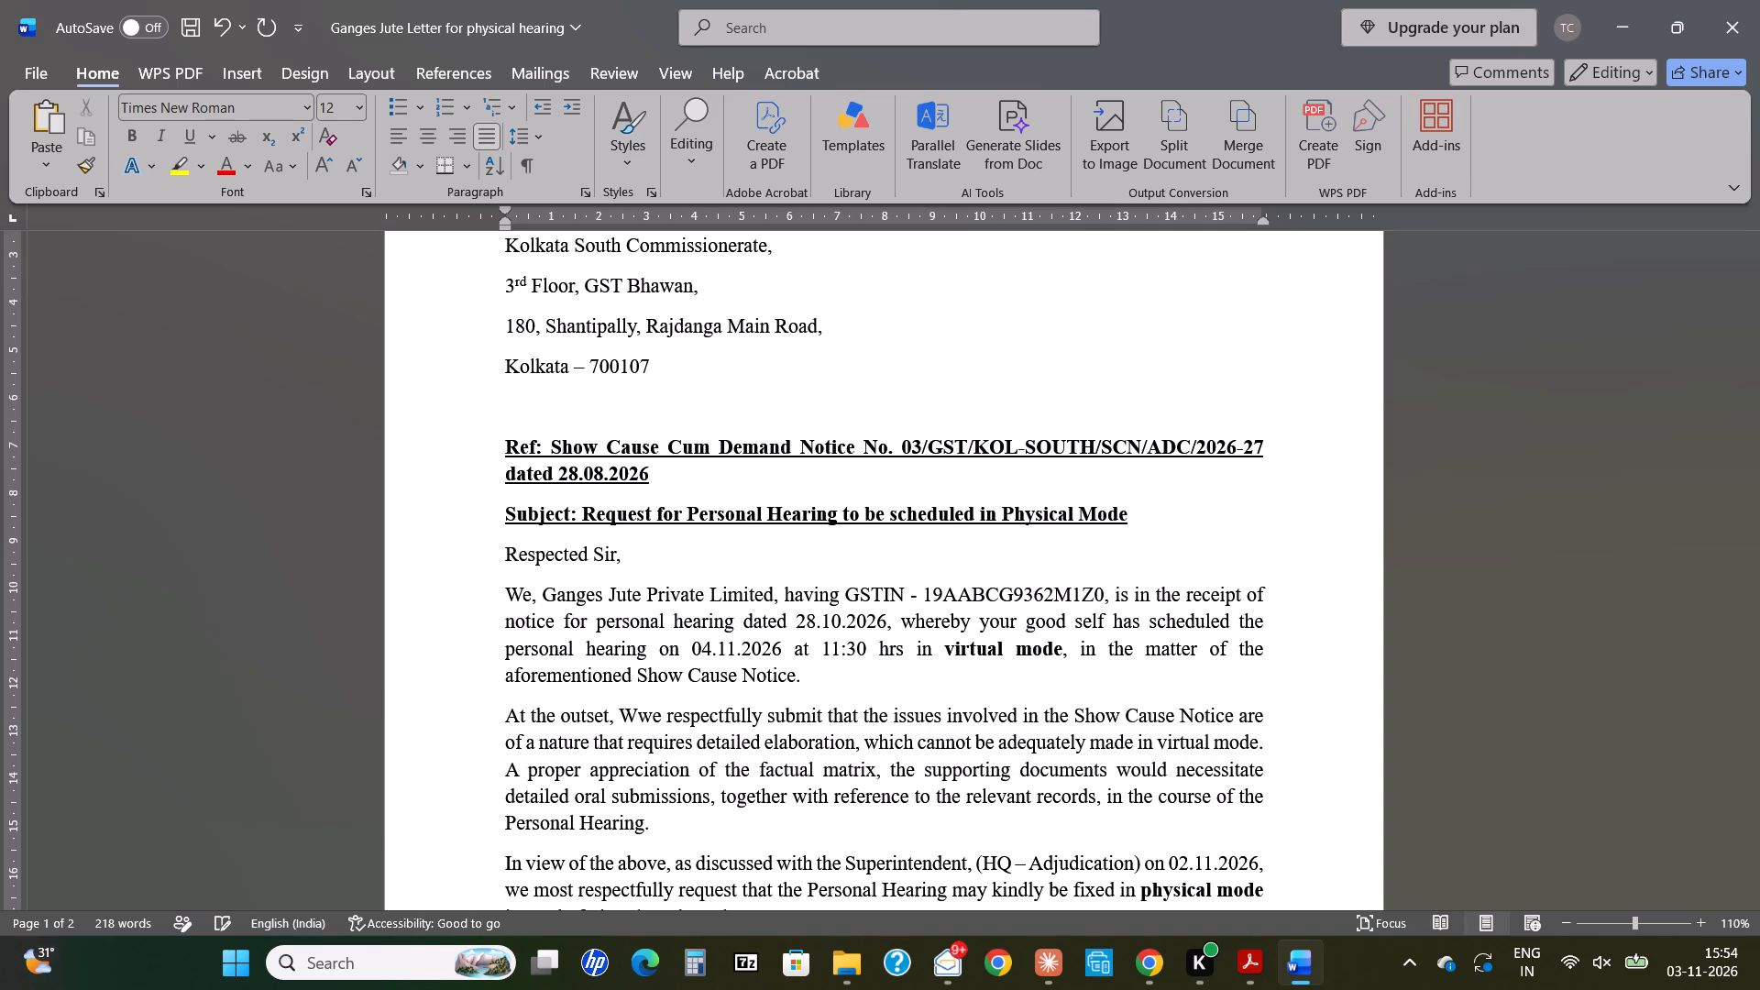
key("BackSpace")
type("weo")
key("BackSpace")
key("space")
type("would like to state th")
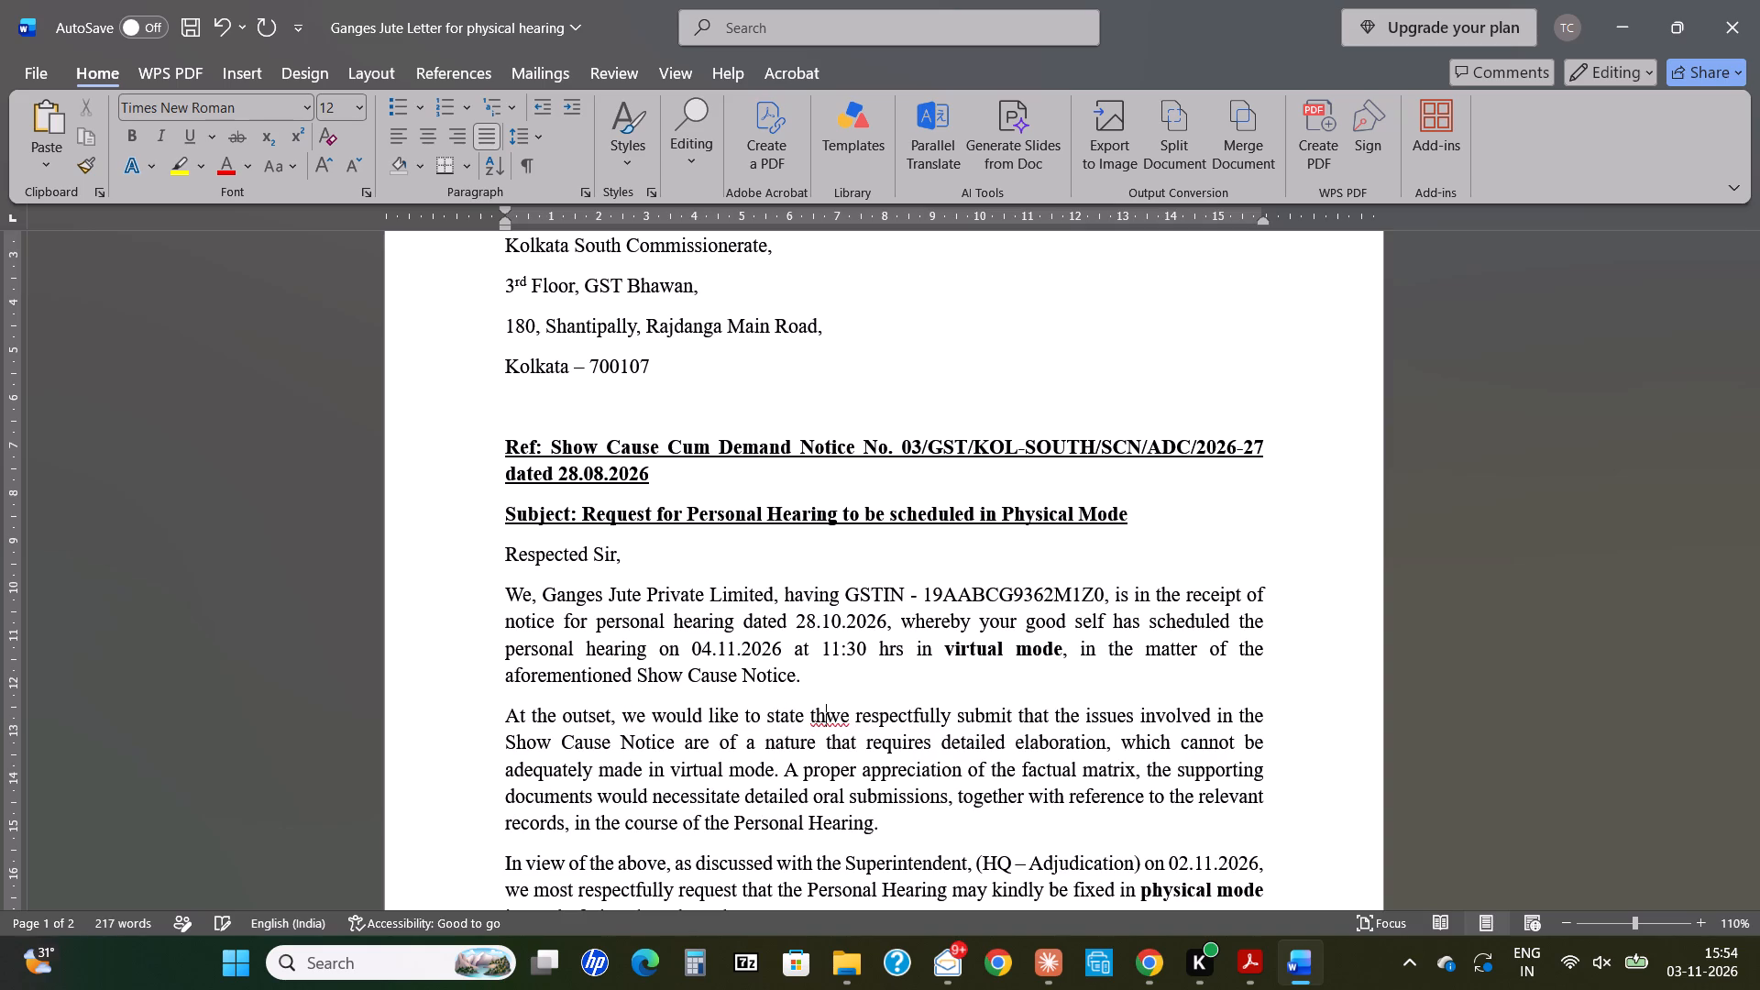
key("BackSpace")
type("hat")
key("space")
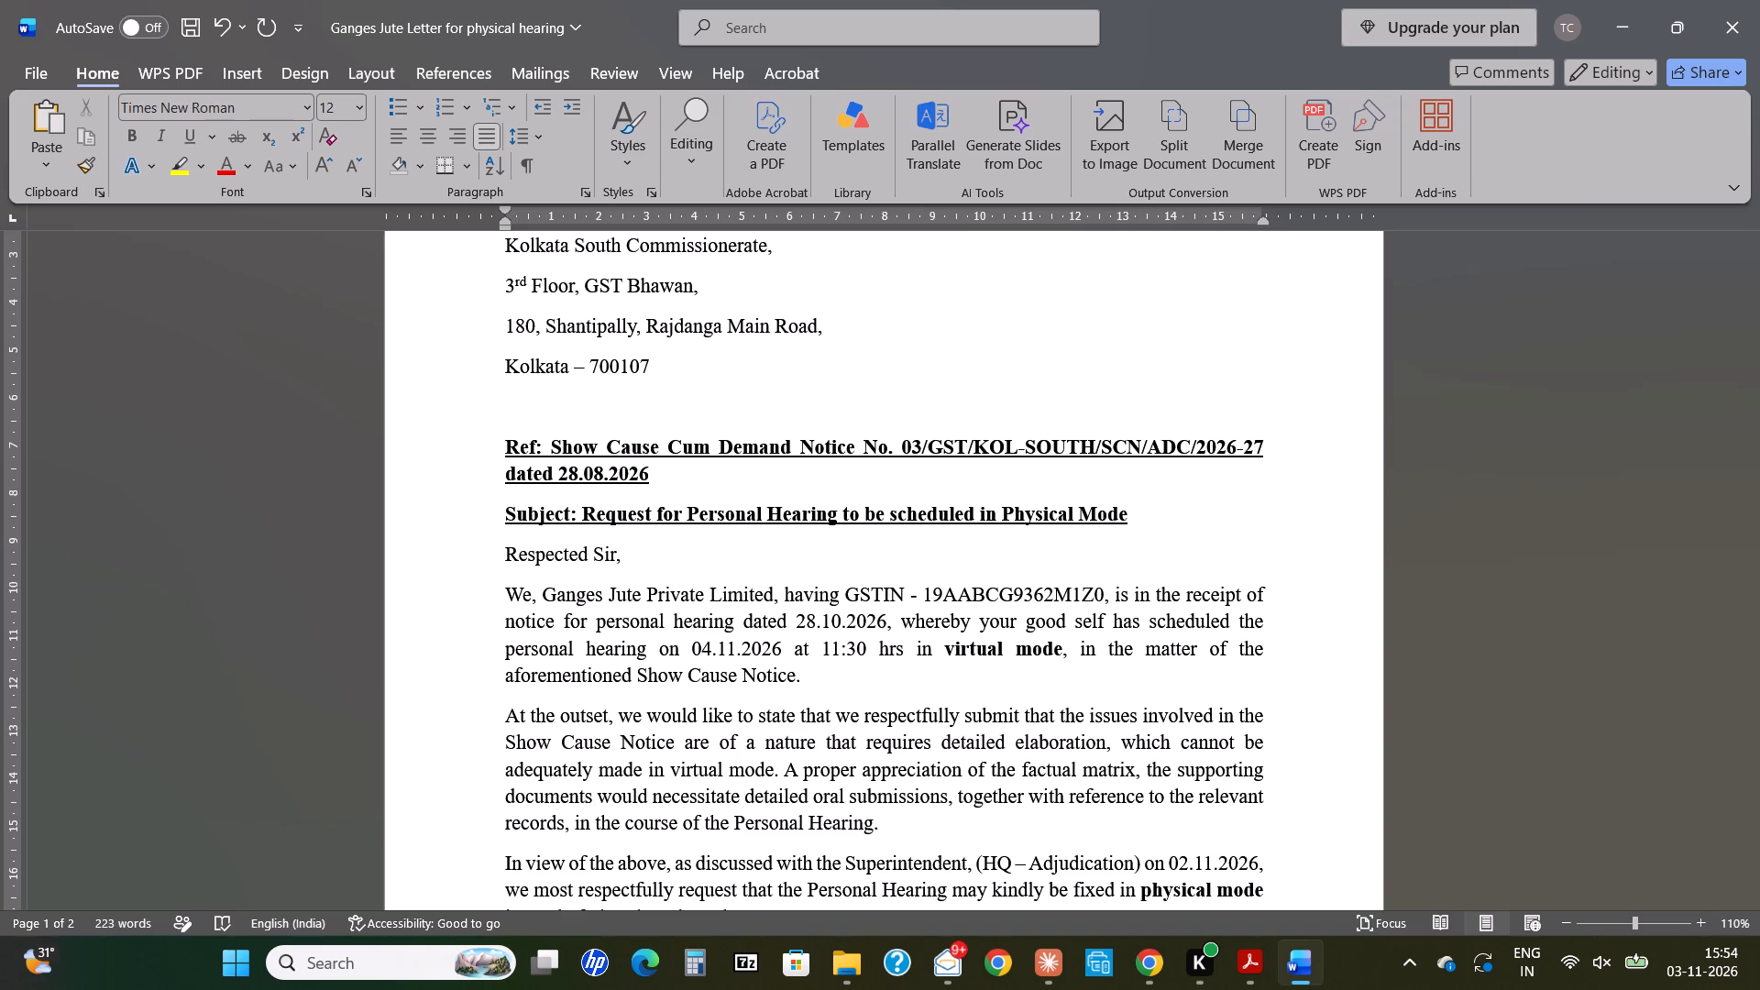
Continue the inserted sentence with "we made several representations w.r.t the issue involved in the Show Cause Notice".
type("we made several")
key("space")
type("res")
key("BackSpace")
type("presentations")
key("space")
type("w.r.t.")
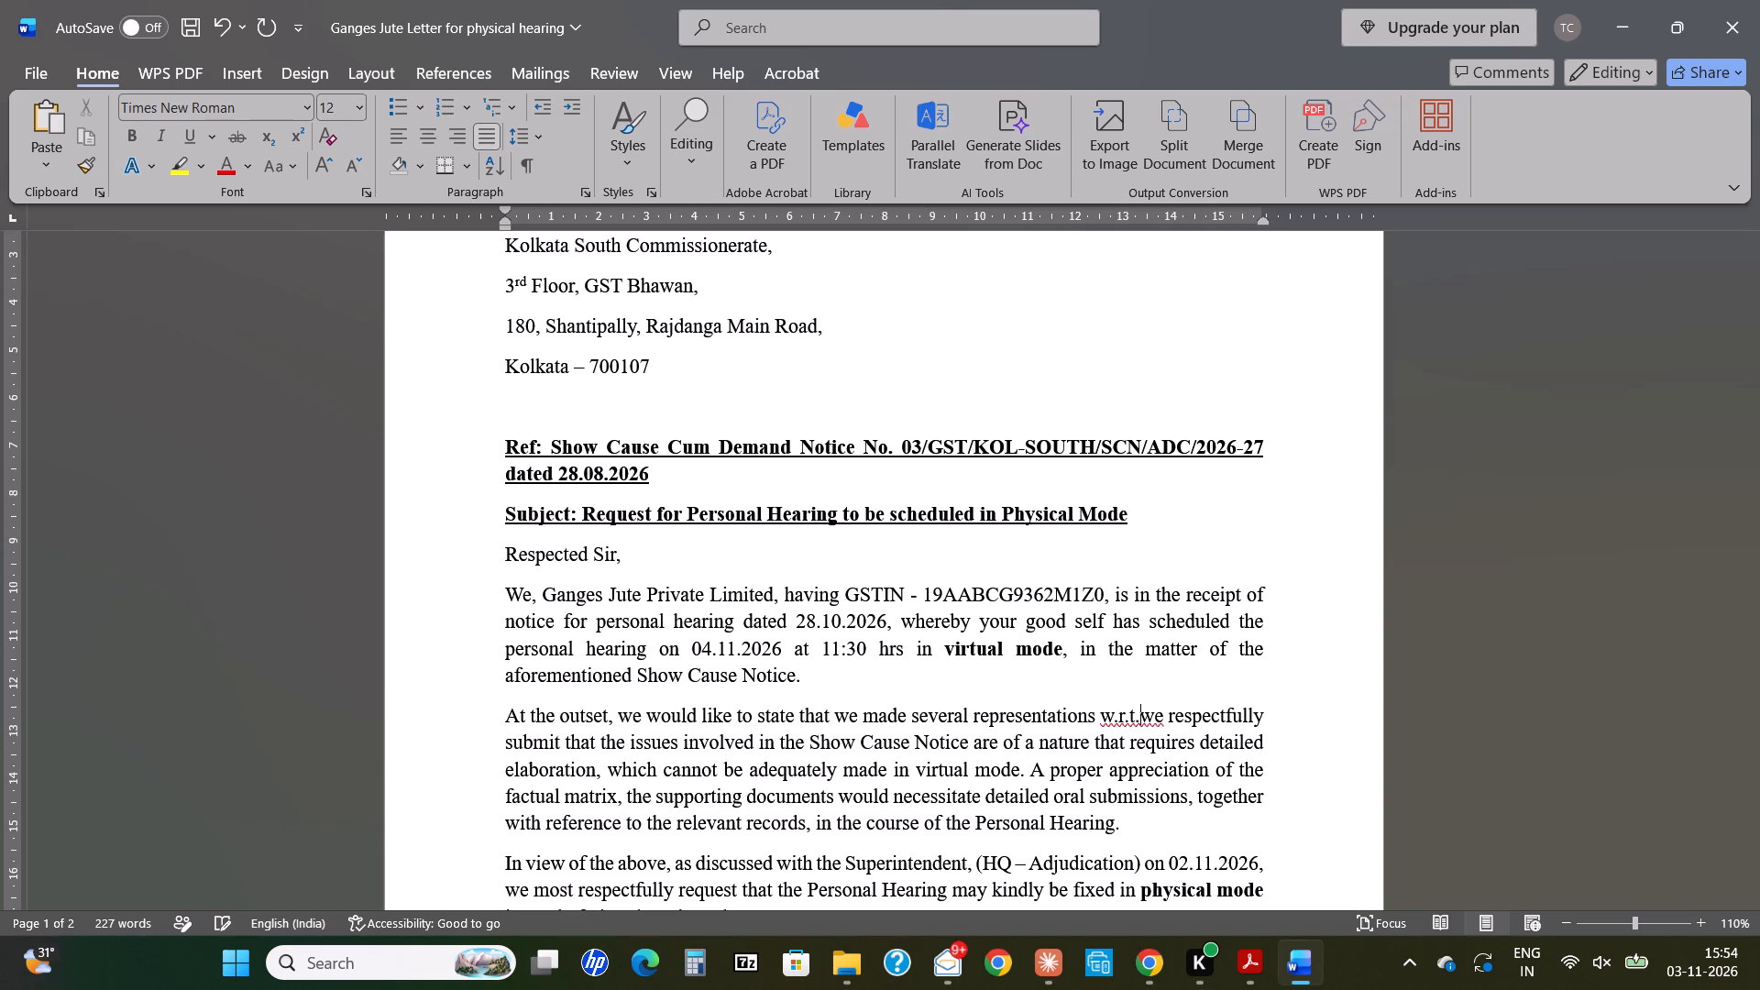
key("space")
type("the")
key("space")
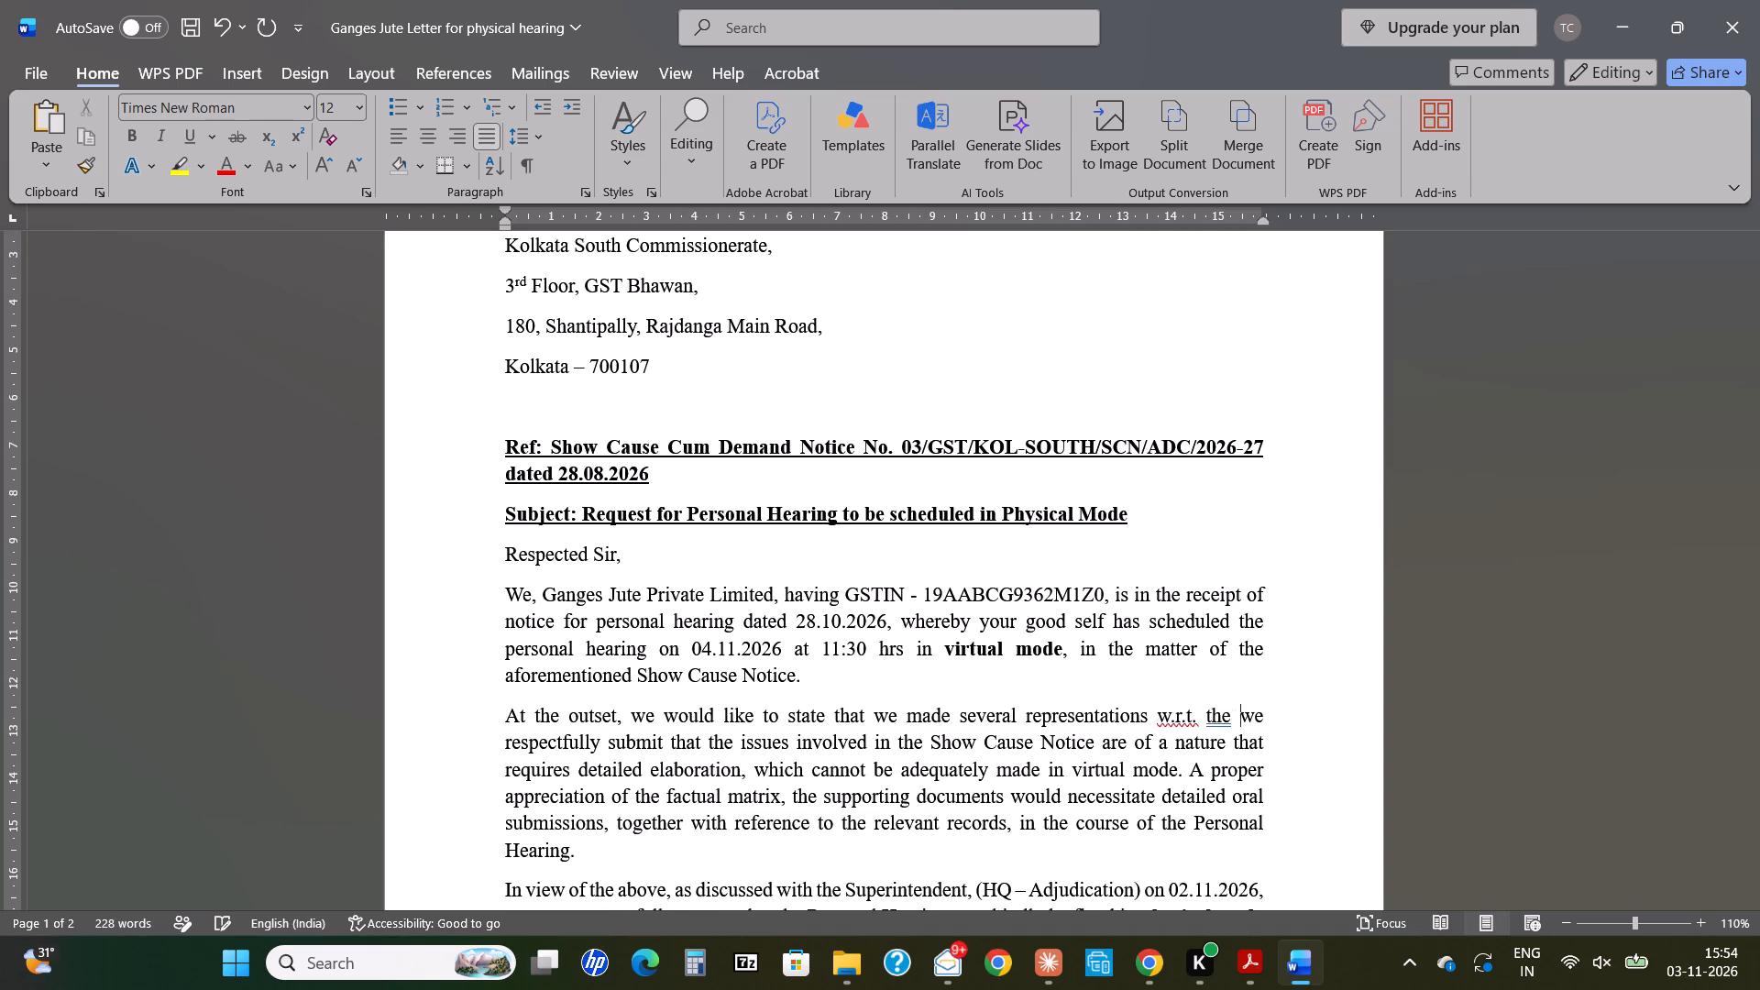
key("BackSpace")
key("BackSpace")
key("BackSpace")
key("BackSpace")
key("BackSpace")
key("BackSpace")
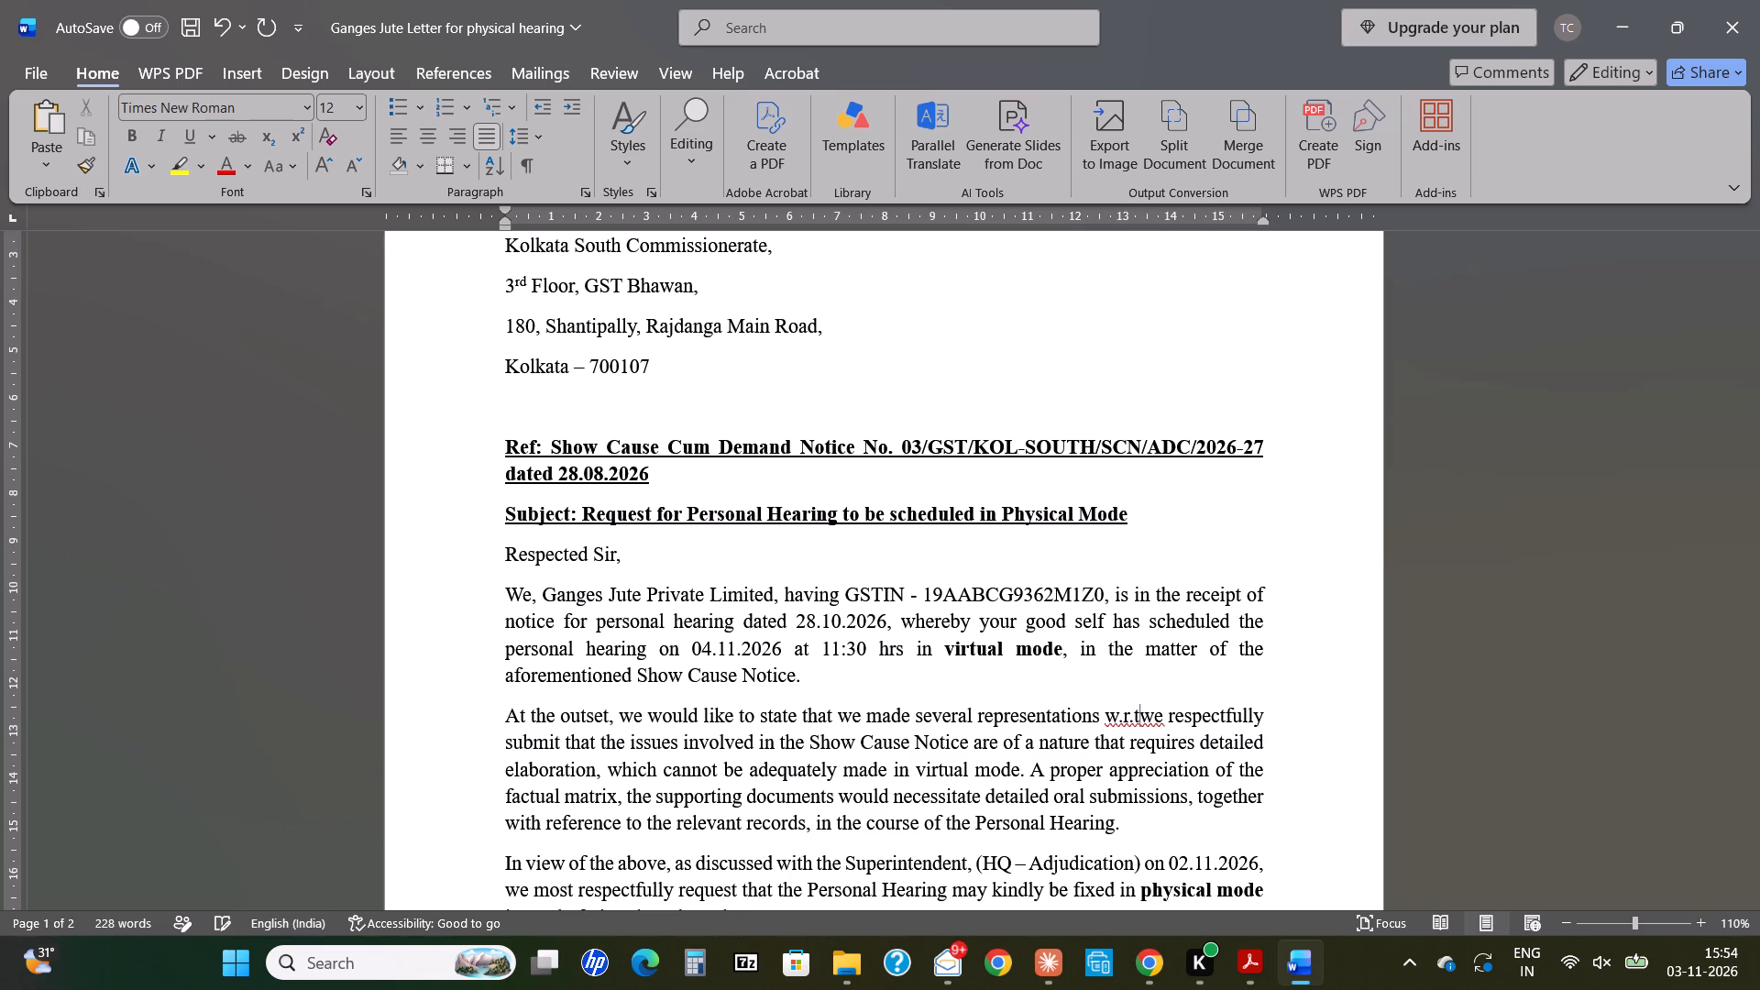
key("space")
type("the")
key("space")
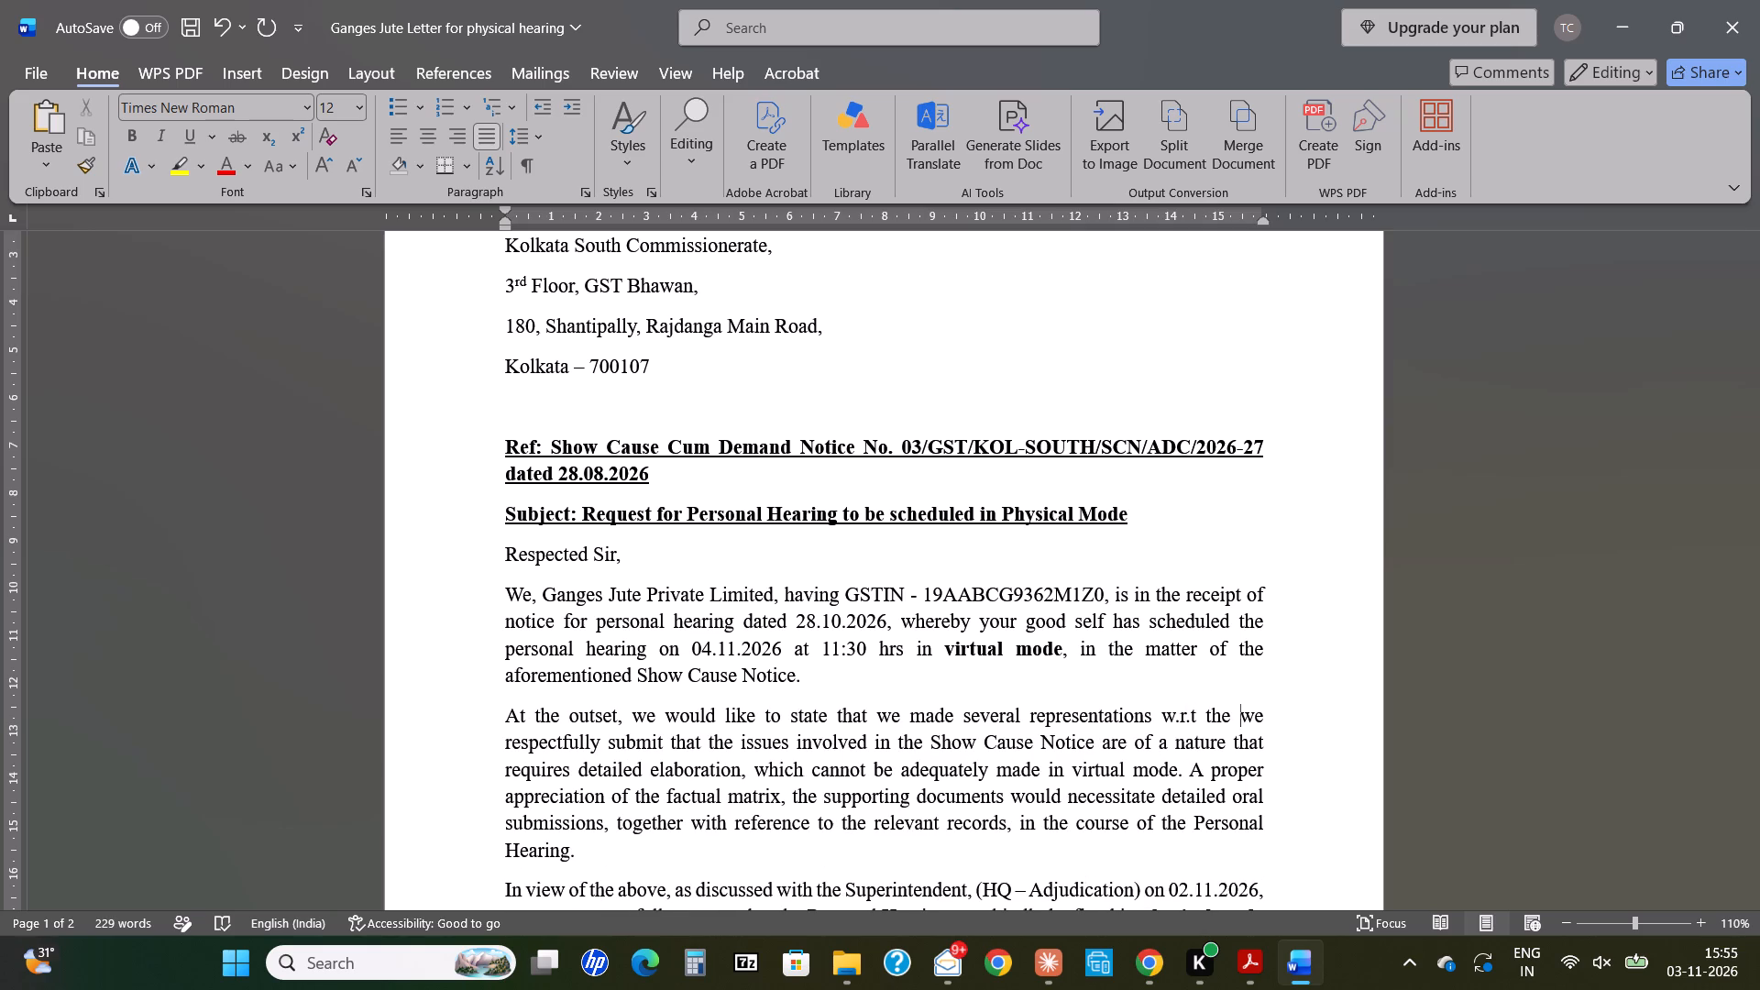
type("issue invovled")
key("space")
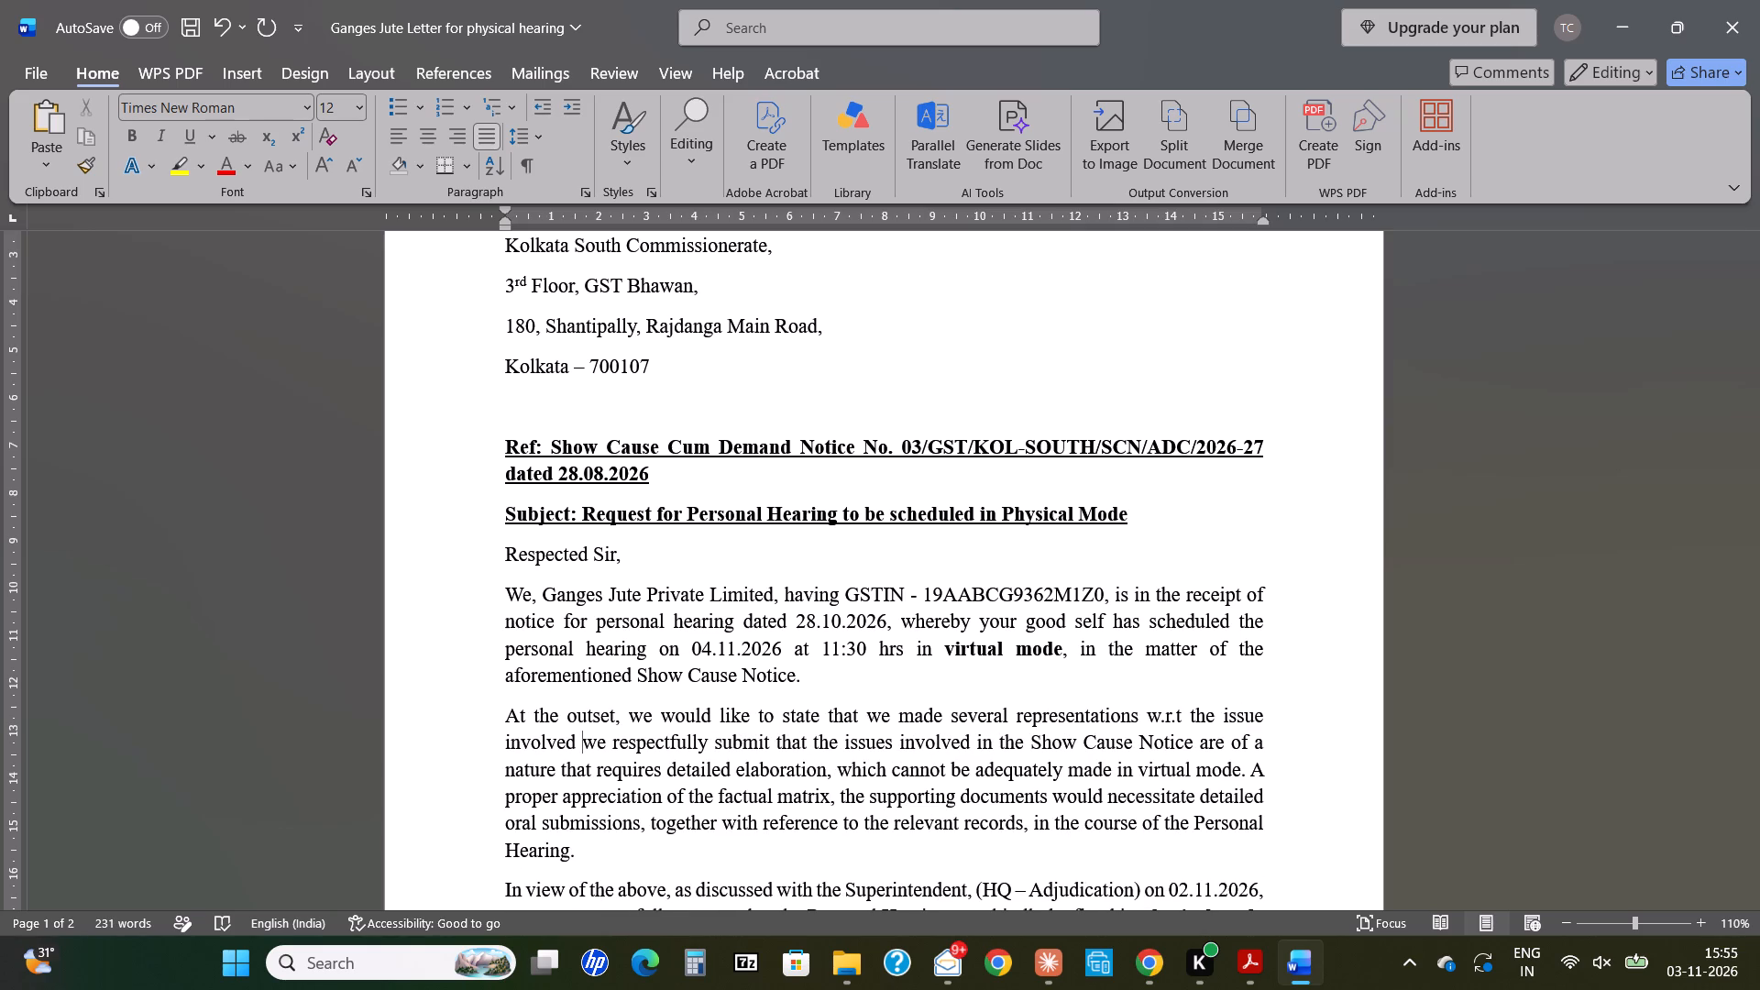
type("in the Show cause")
key("space")
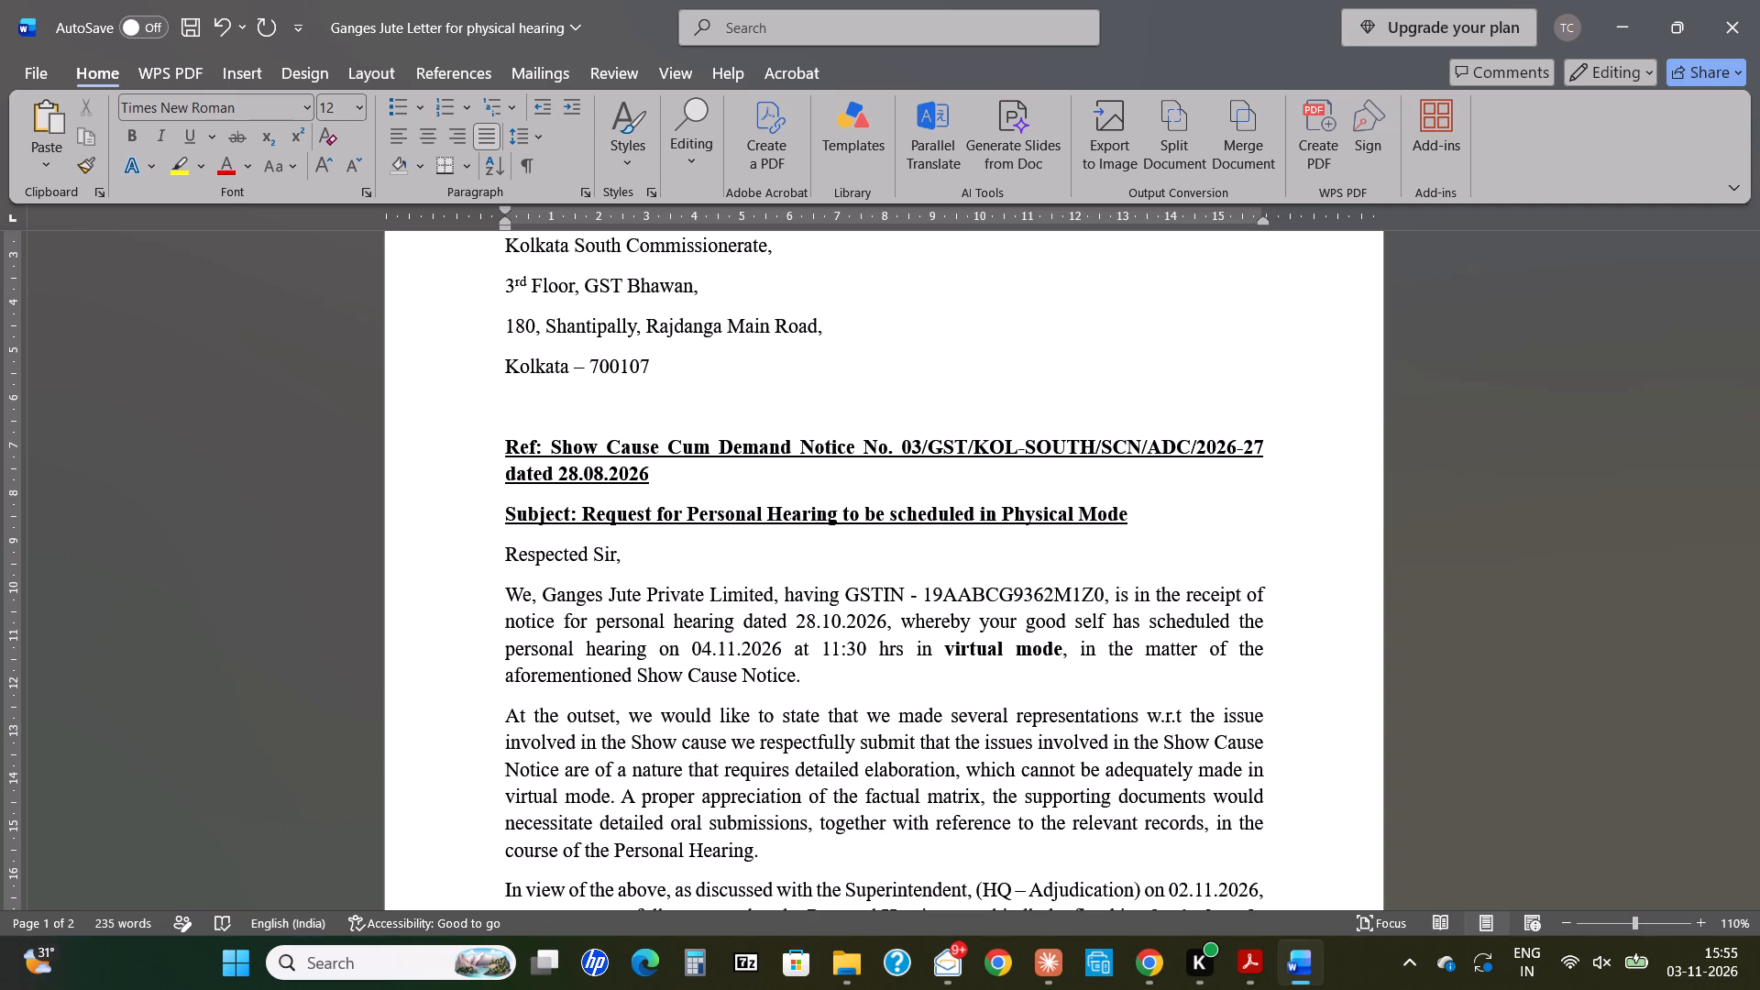
key("ctrl+BackSpace")
type("Cause Notice")
key("space")
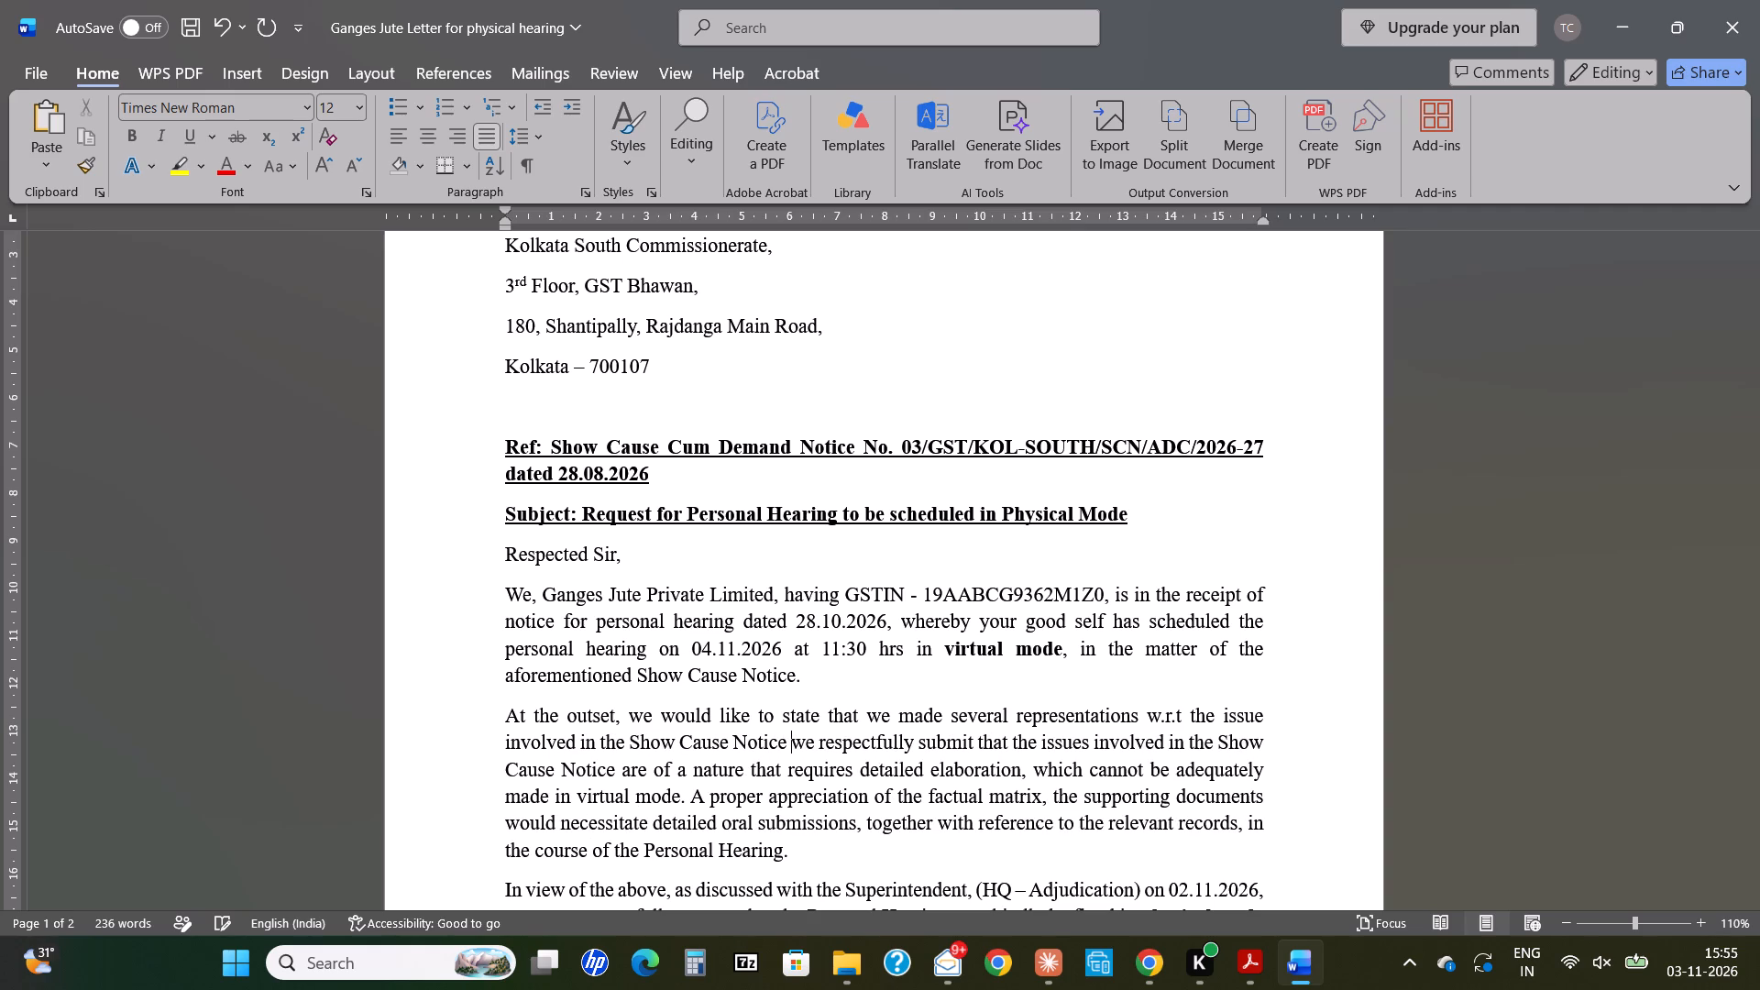
End the sentence with "from time to time.", add "The short summary of same representations is appended below:" and leave blank lines after it.
type("from time to time. The short su")
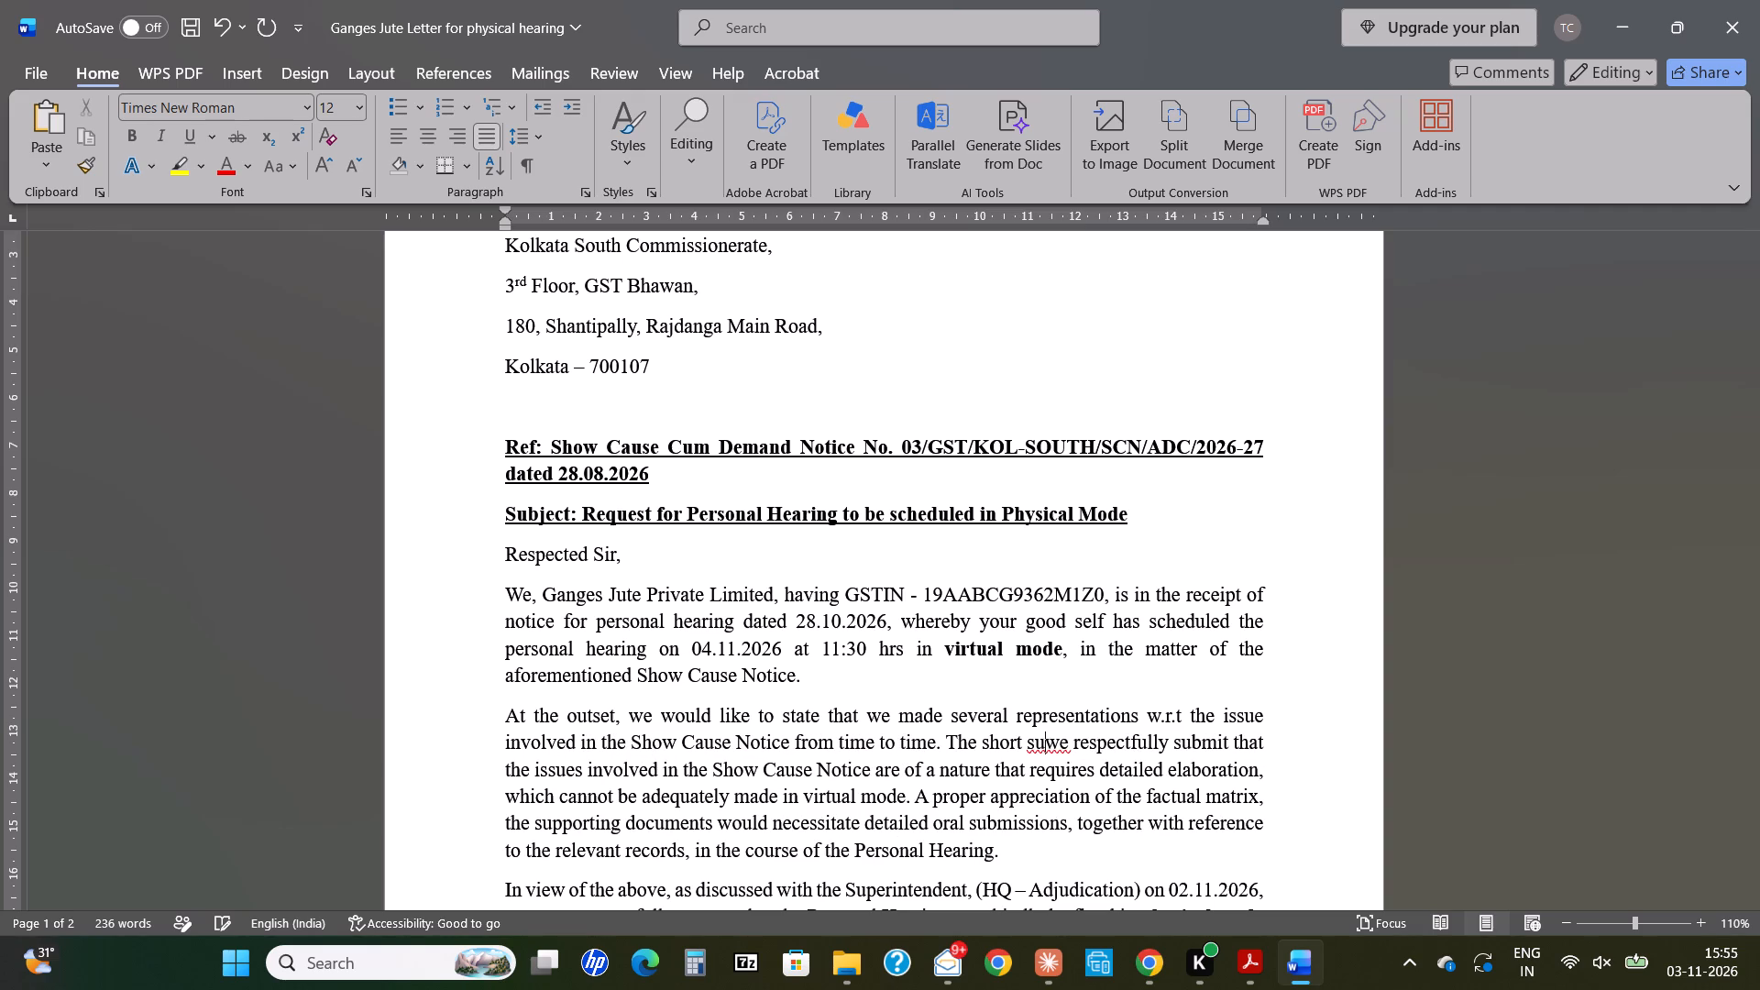
type("mmary of sa")
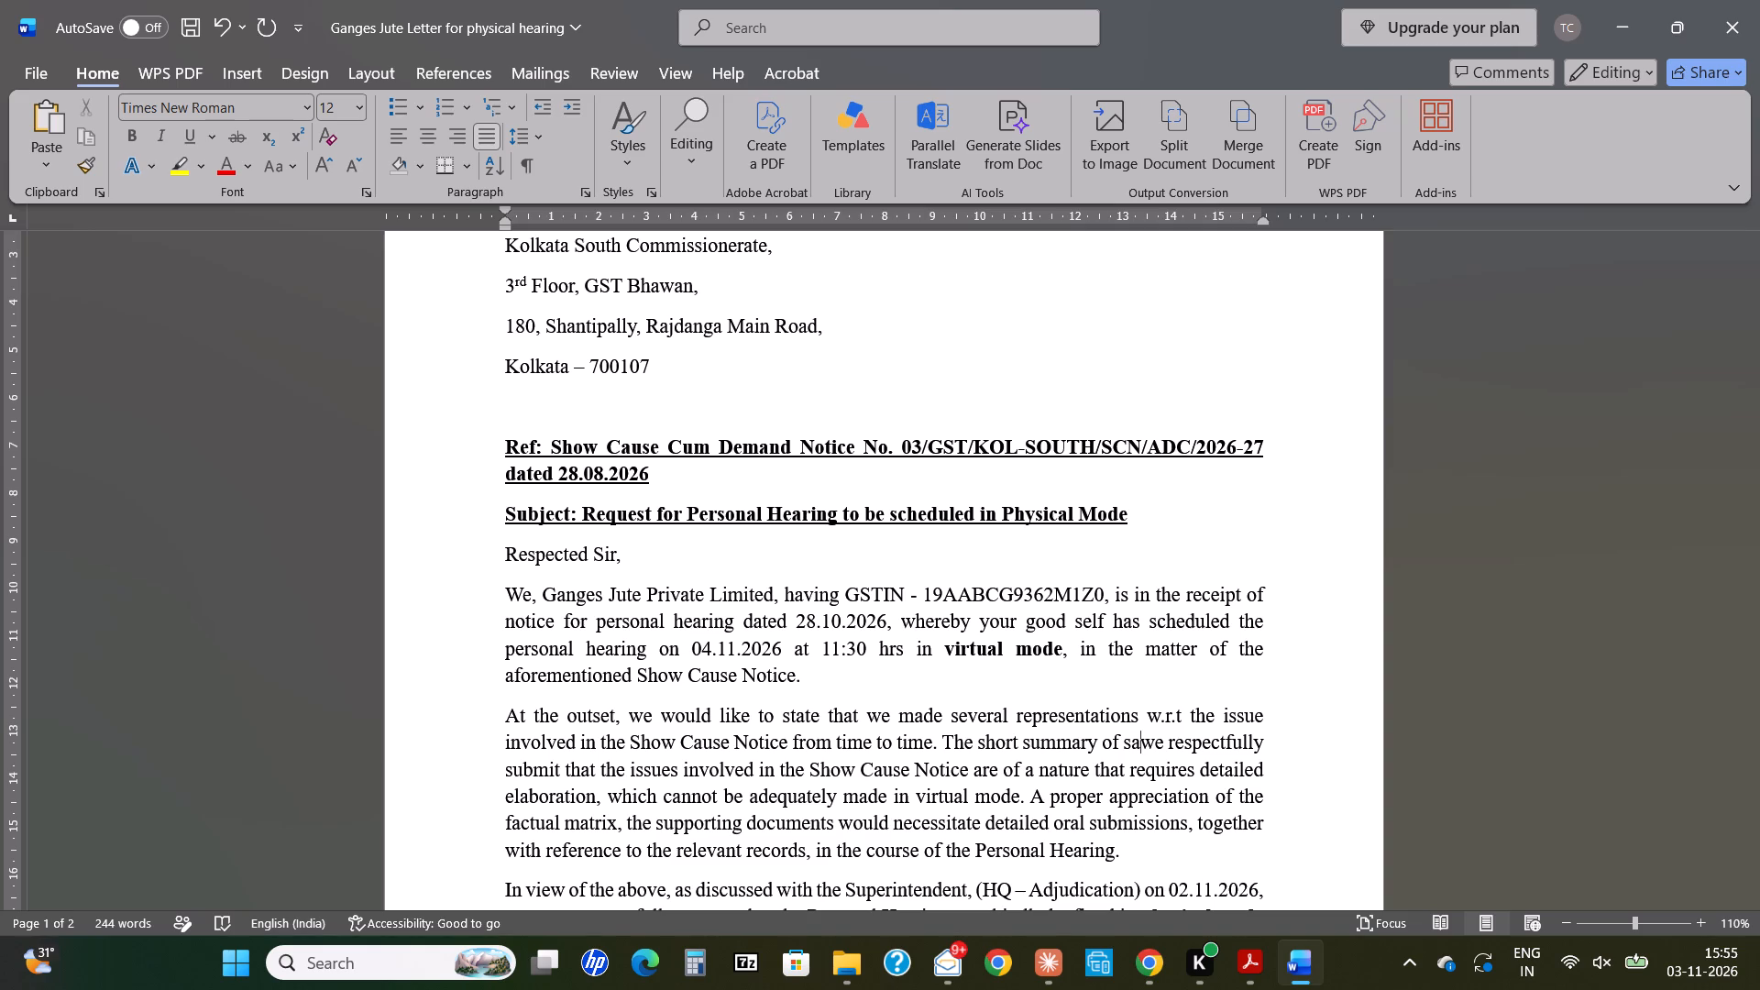
type("me representations")
key("space")
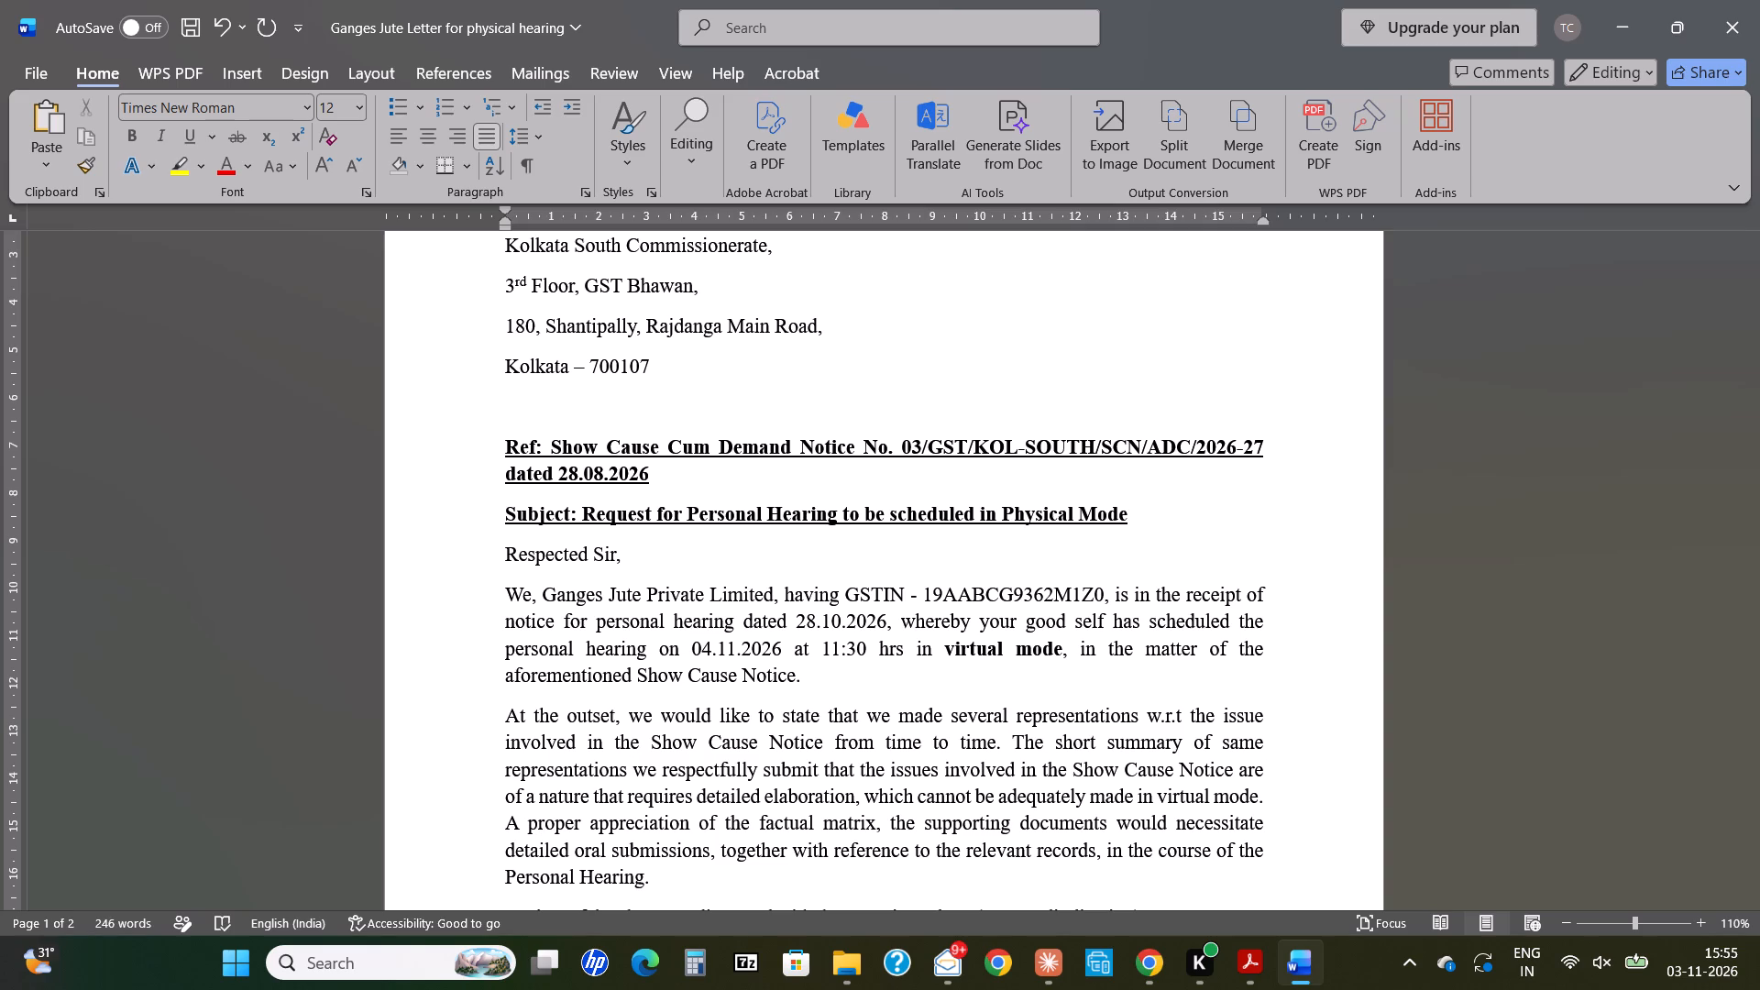
type("is appended bw")
key("BackSpace")
type("elow")
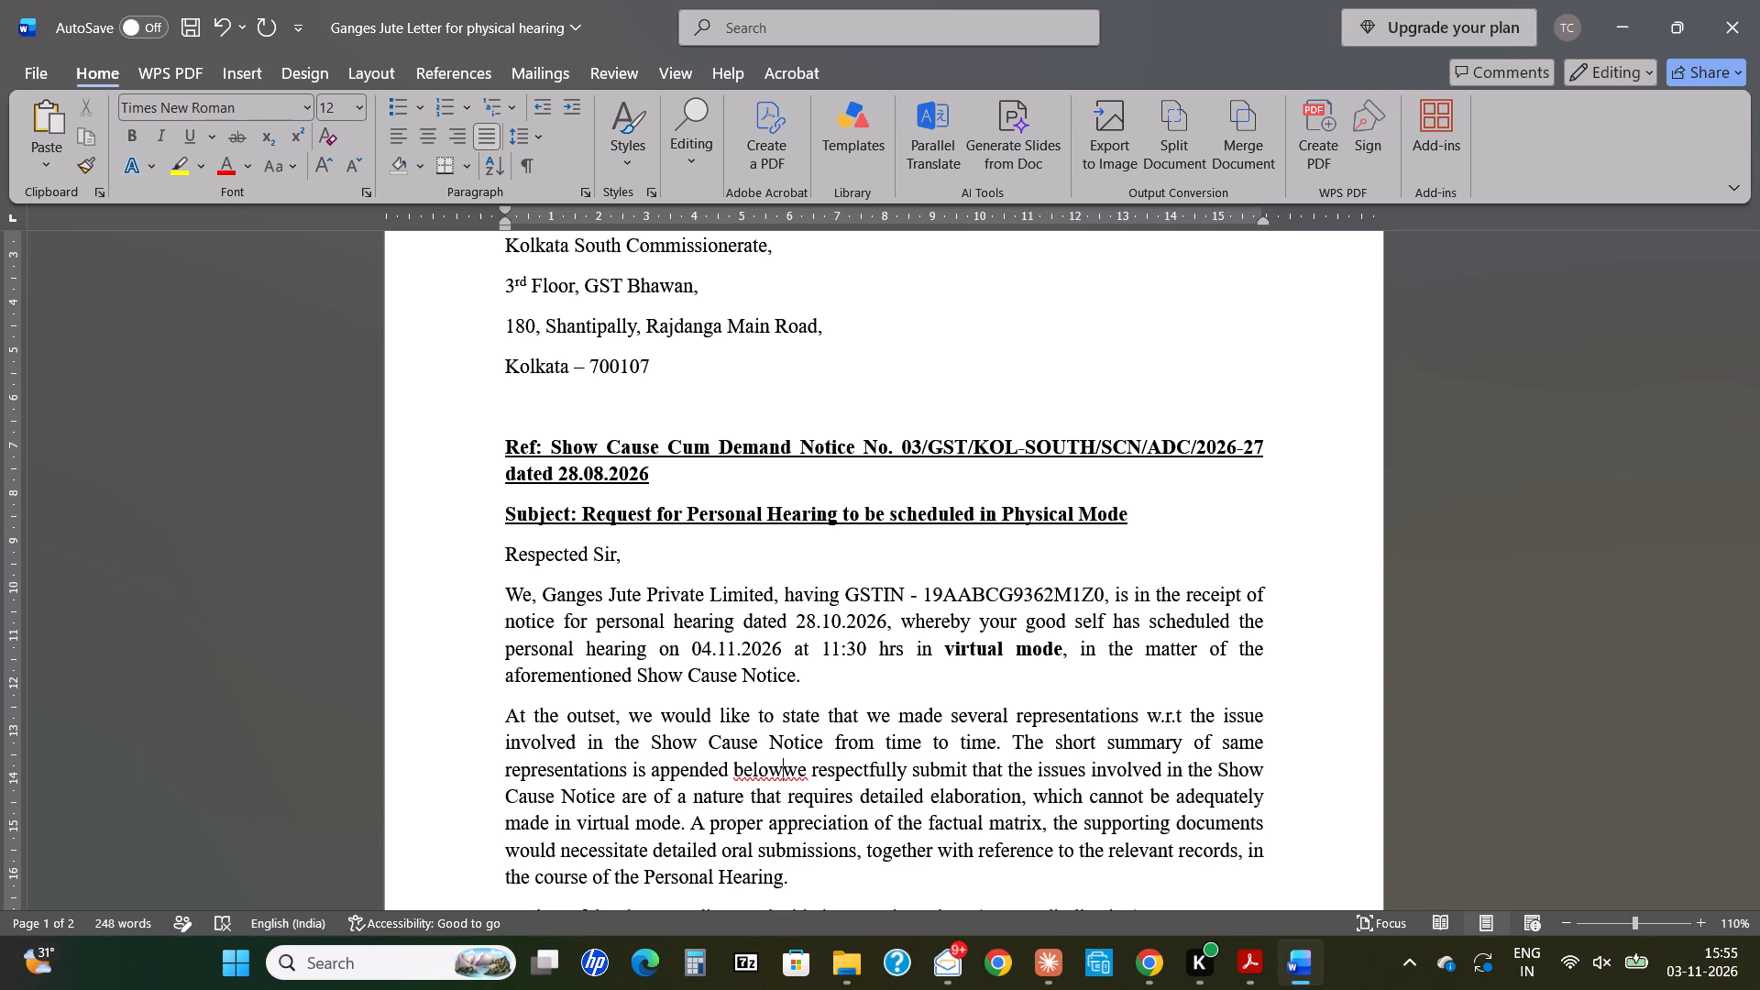
key("shift+colon")
key("Return")
key("Return")
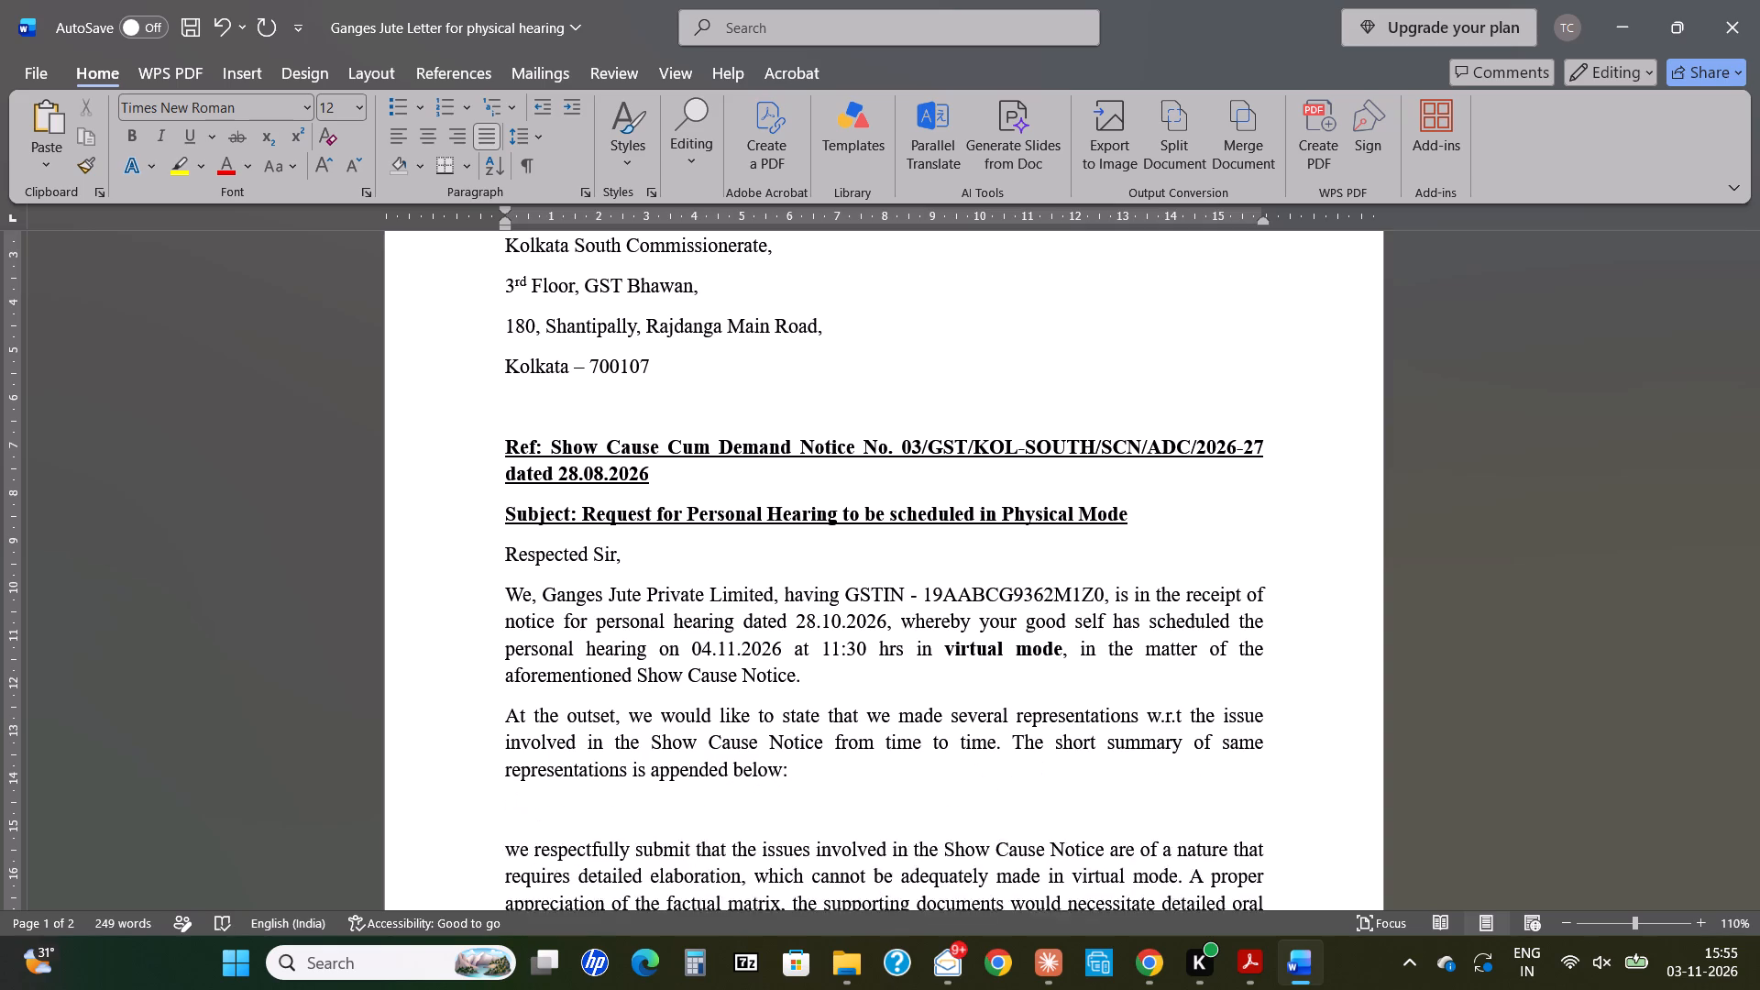
key("Return")
Below the summary line, add the entry "10.06.2026 – Department's letter to Noticee directing payment of alleged erroneous refund." and start a new line.
key("Up")
key("Up")
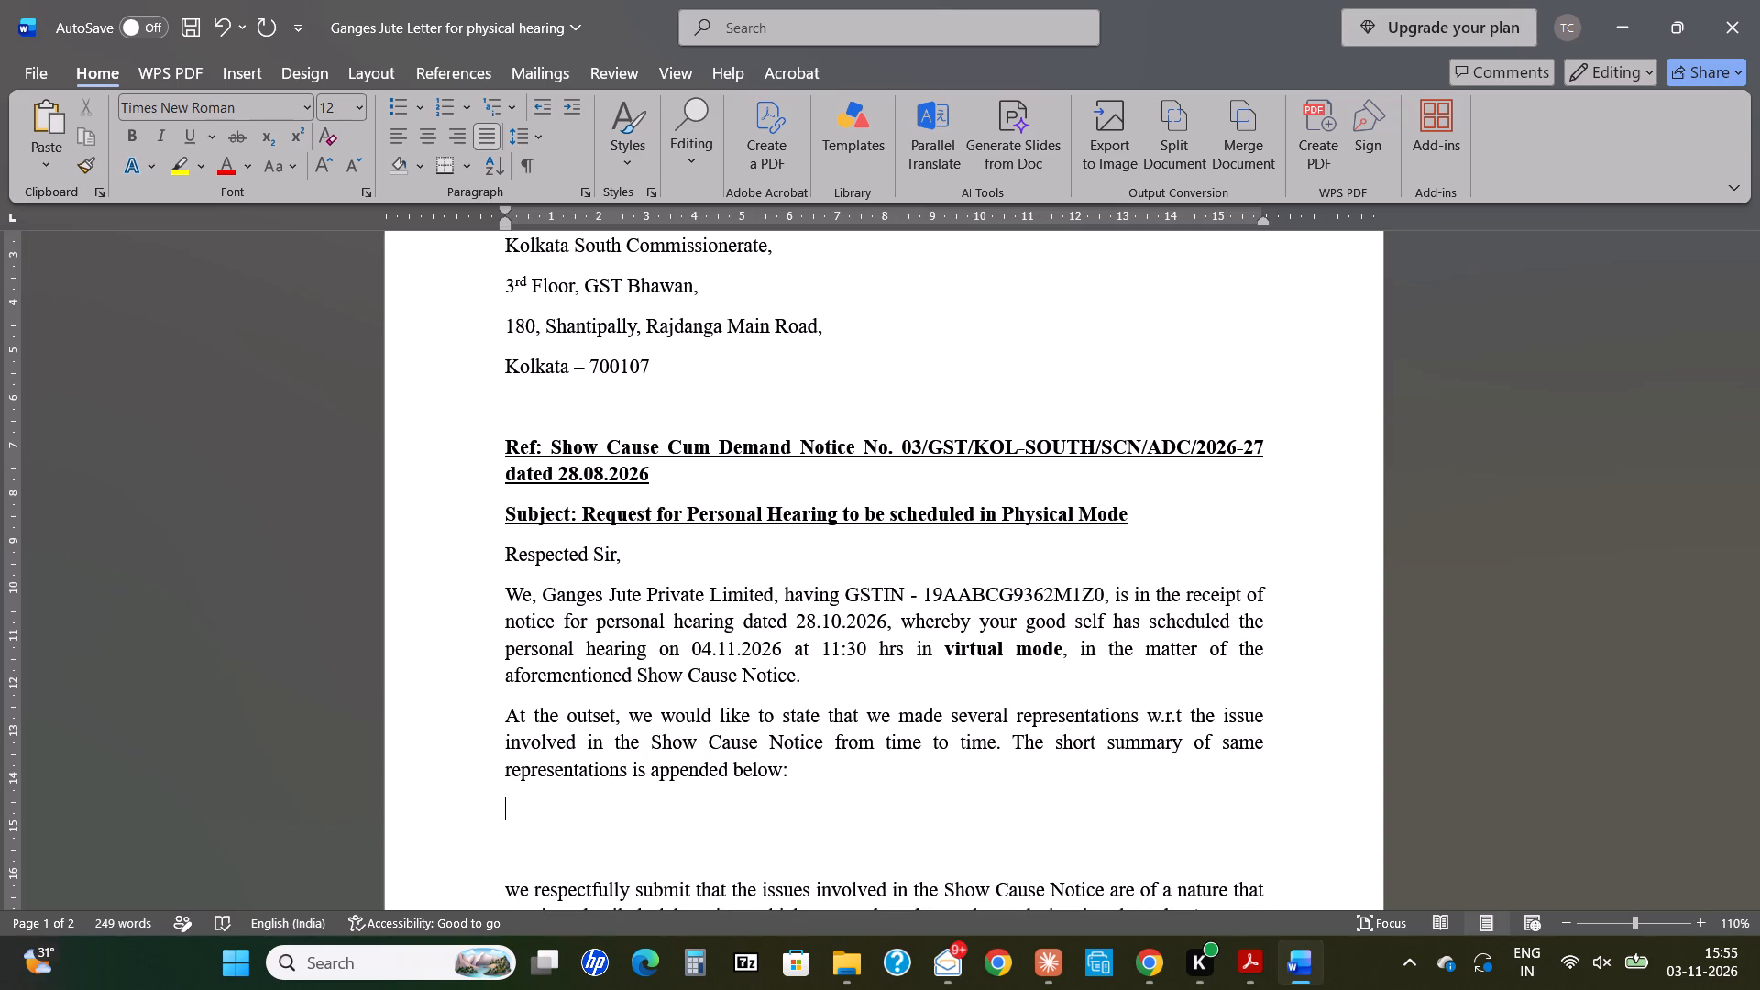
key("End")
key("Insert")
key("slash")
key("BackSpace")
type("10.06.2026")
key("comma")
key("BackSpace")
key("space")
type("- De")
type("part,em")
key("BackSpace")
key("BackSpace")
key("BackSpace")
type("ment")
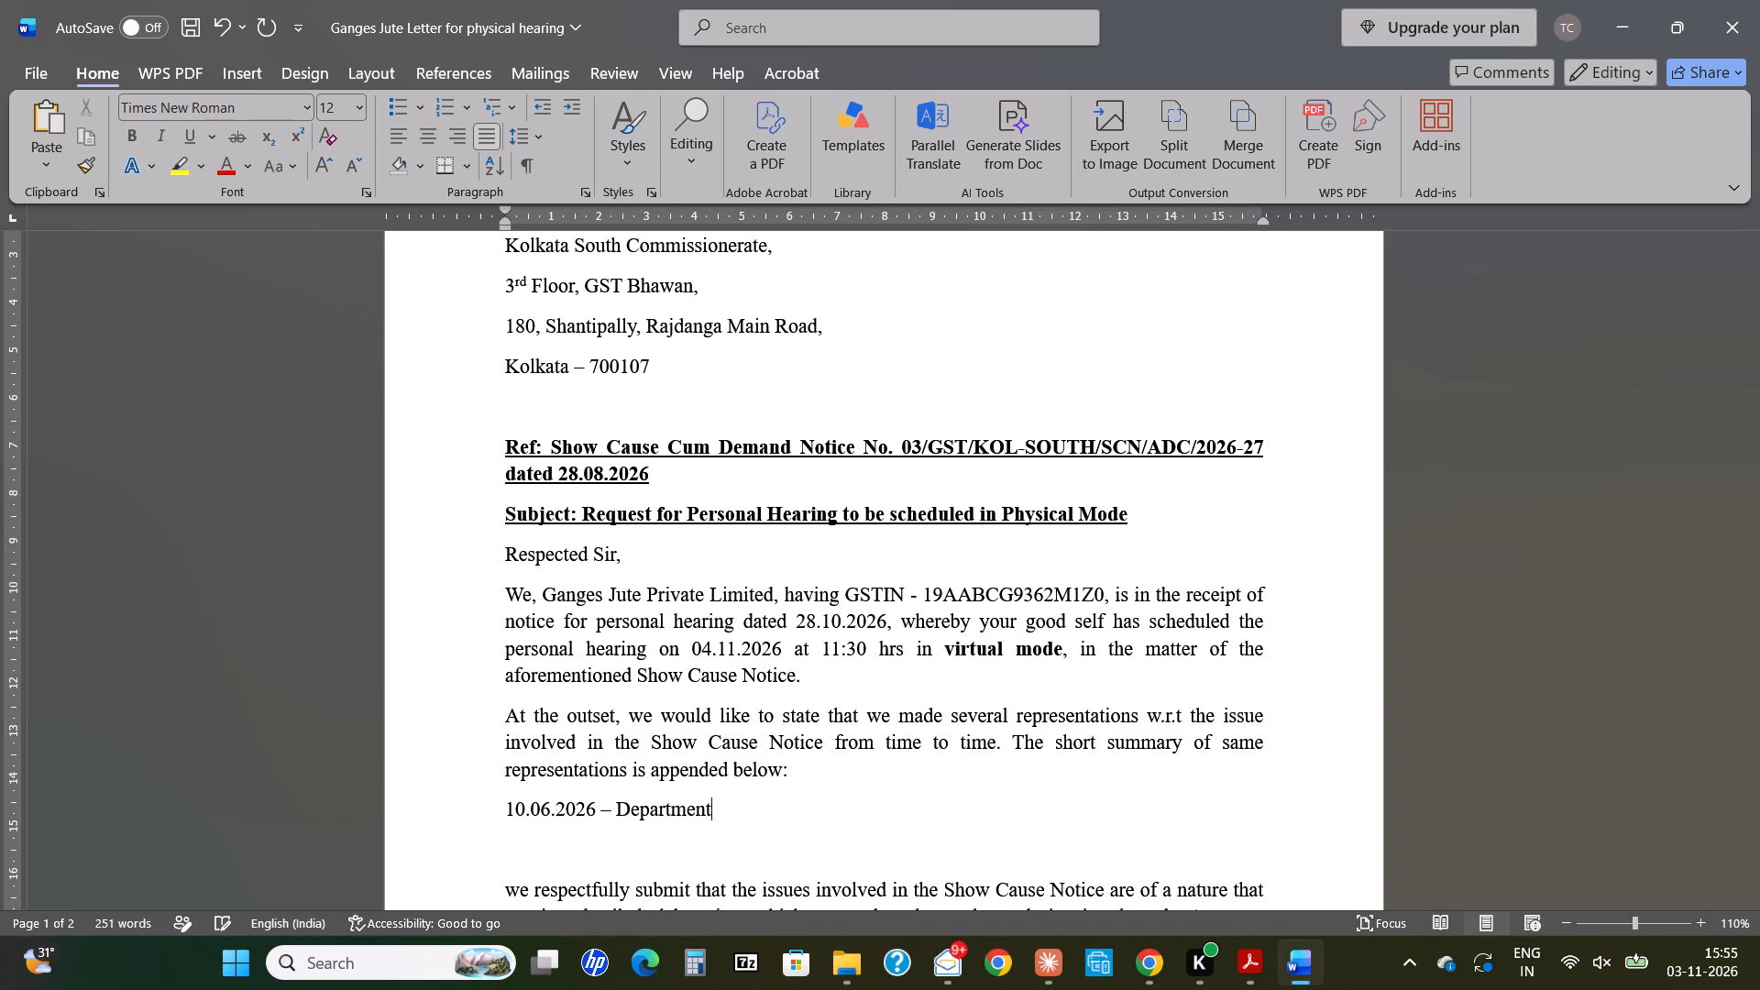
type("'s letter to")
key("space")
type("Noticee")
key("space")
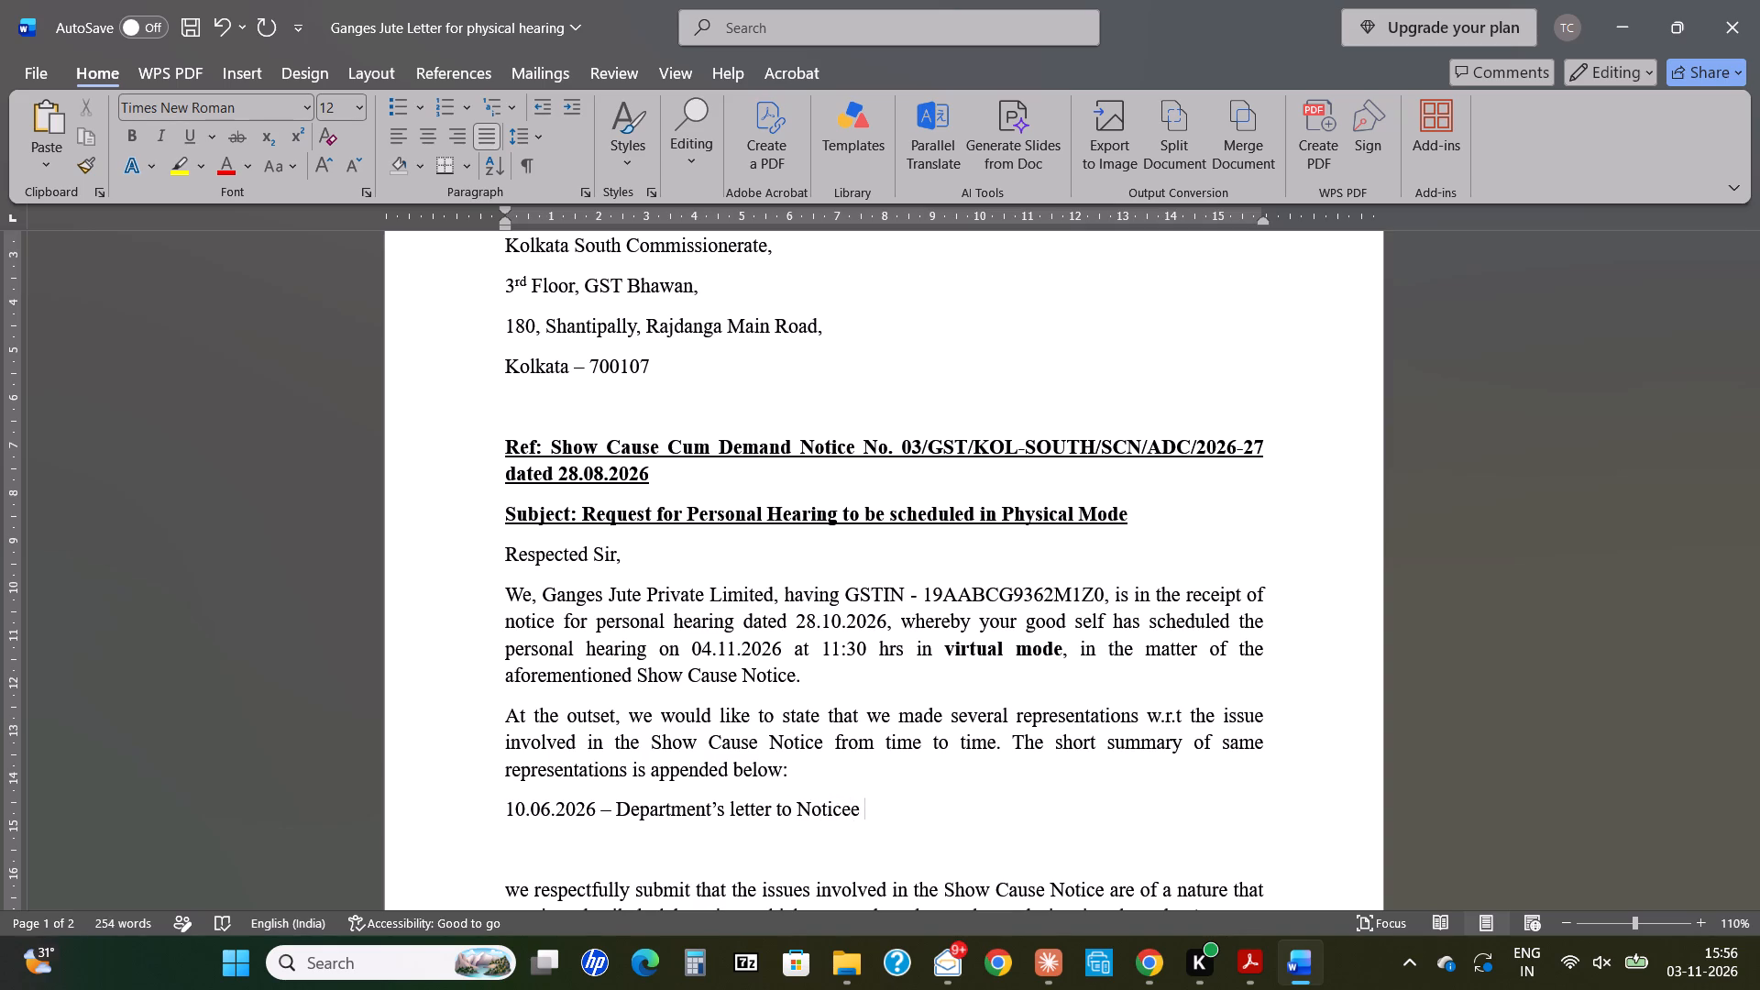
type("directing payment of allege")
key("space")
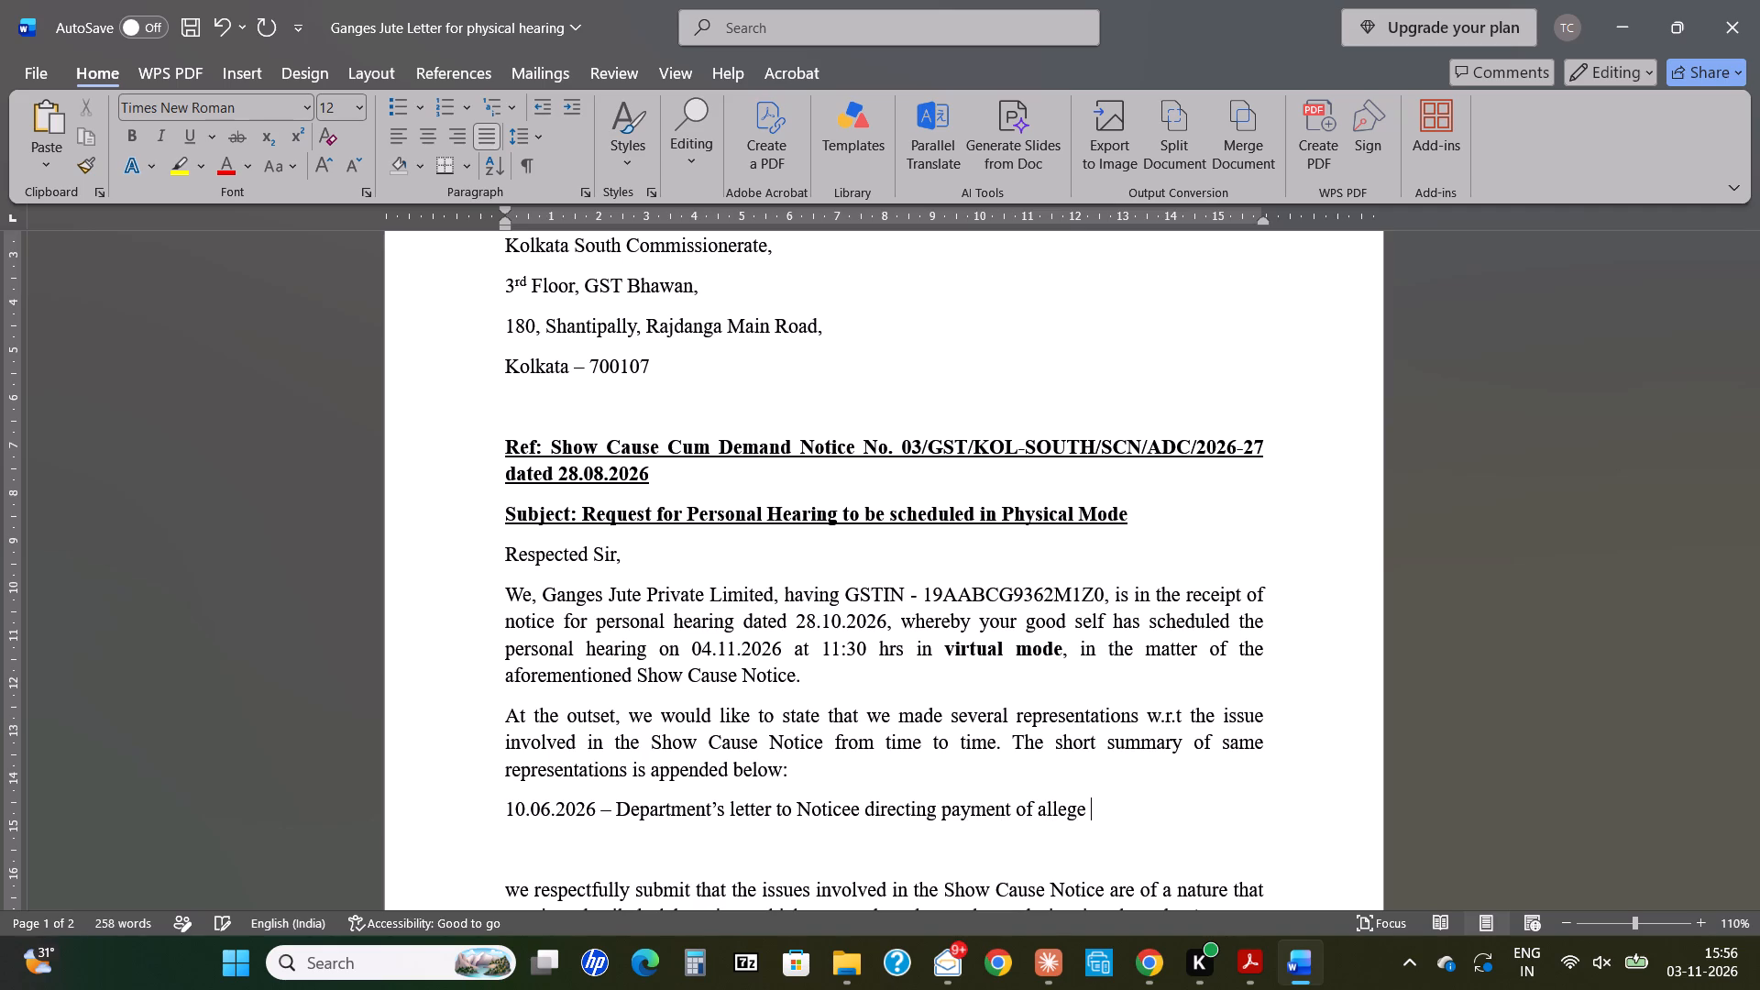
key("BackSpace")
type("d erroneous refund")
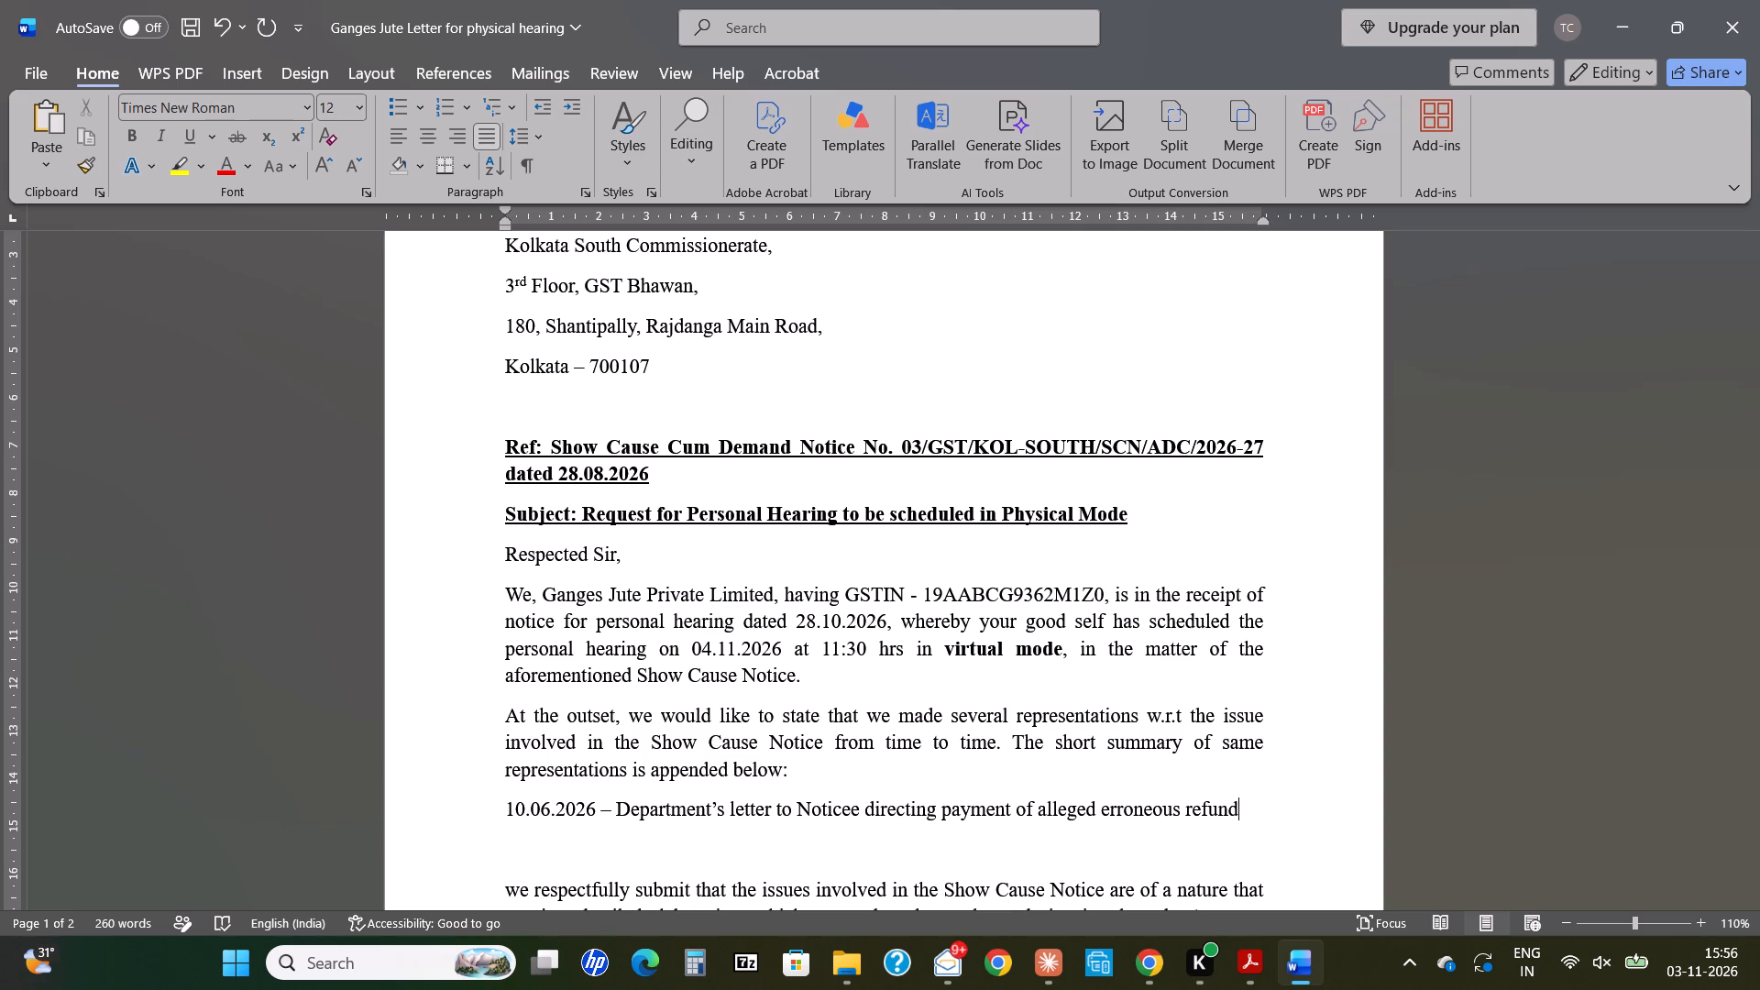
key("period")
key("Return")
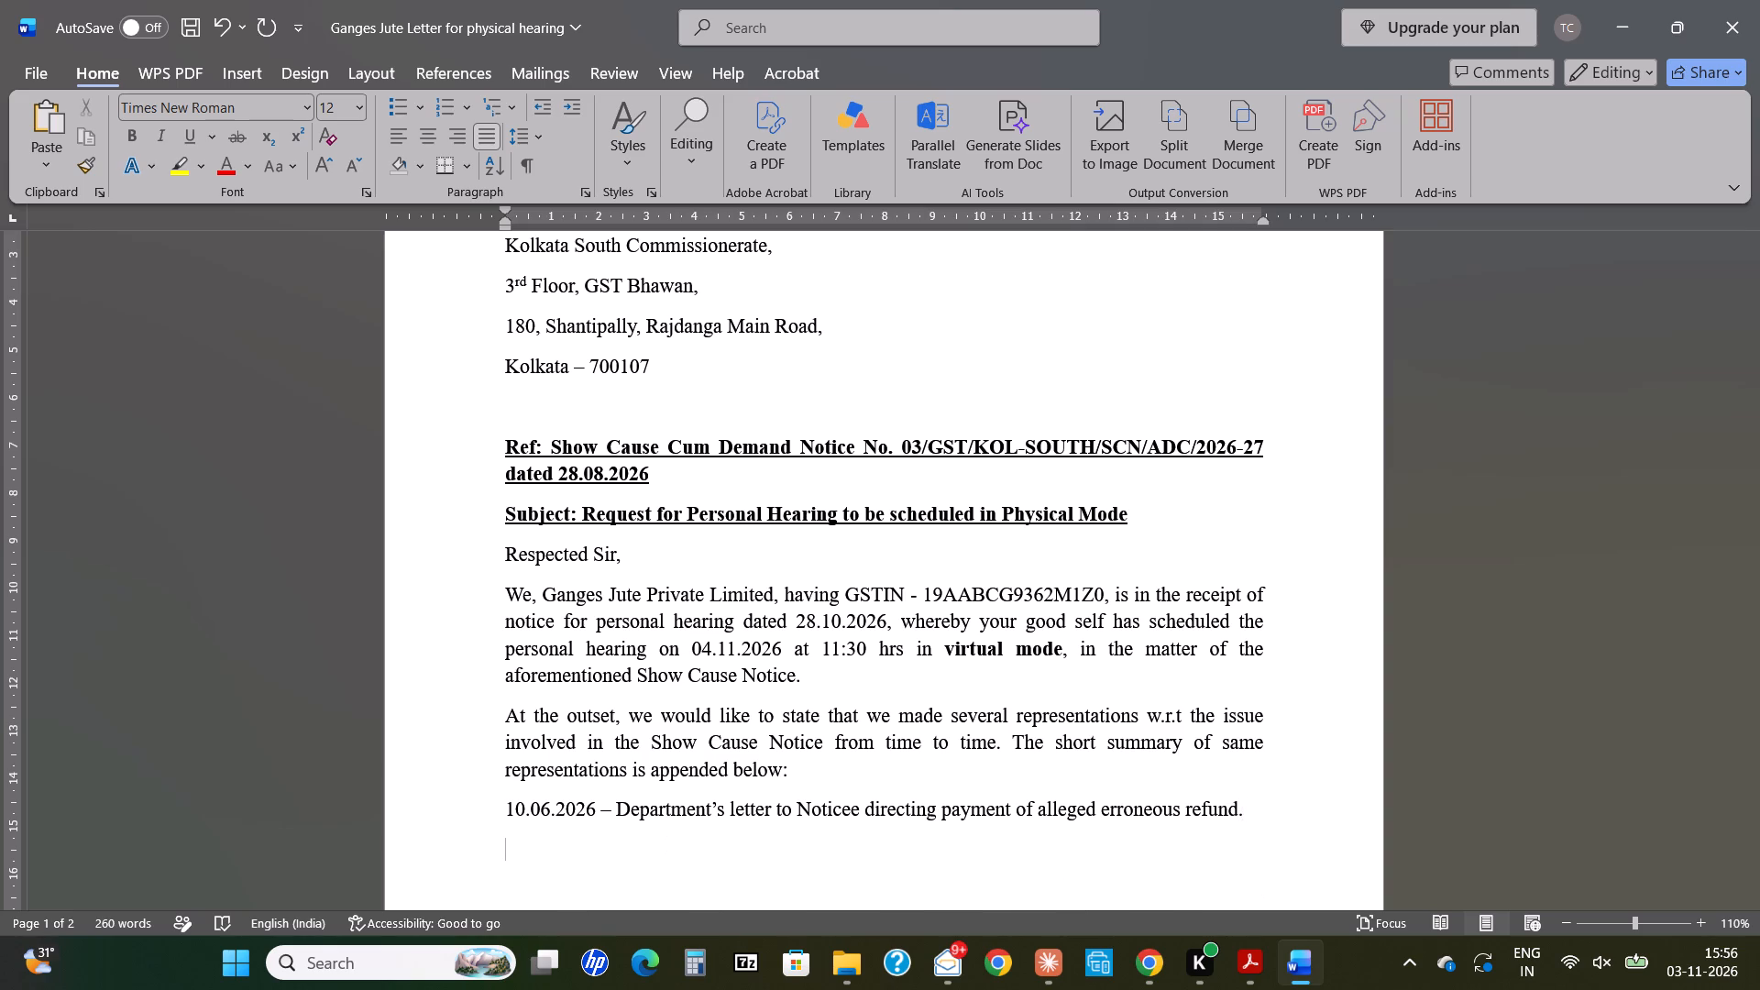
On the line below the 10.06.2026 entry, start a new entry reading "16.07.2026 – Noticee's reply to above".
type("16.07.2026 - Noticee")
key("space")
key("BackSpace")
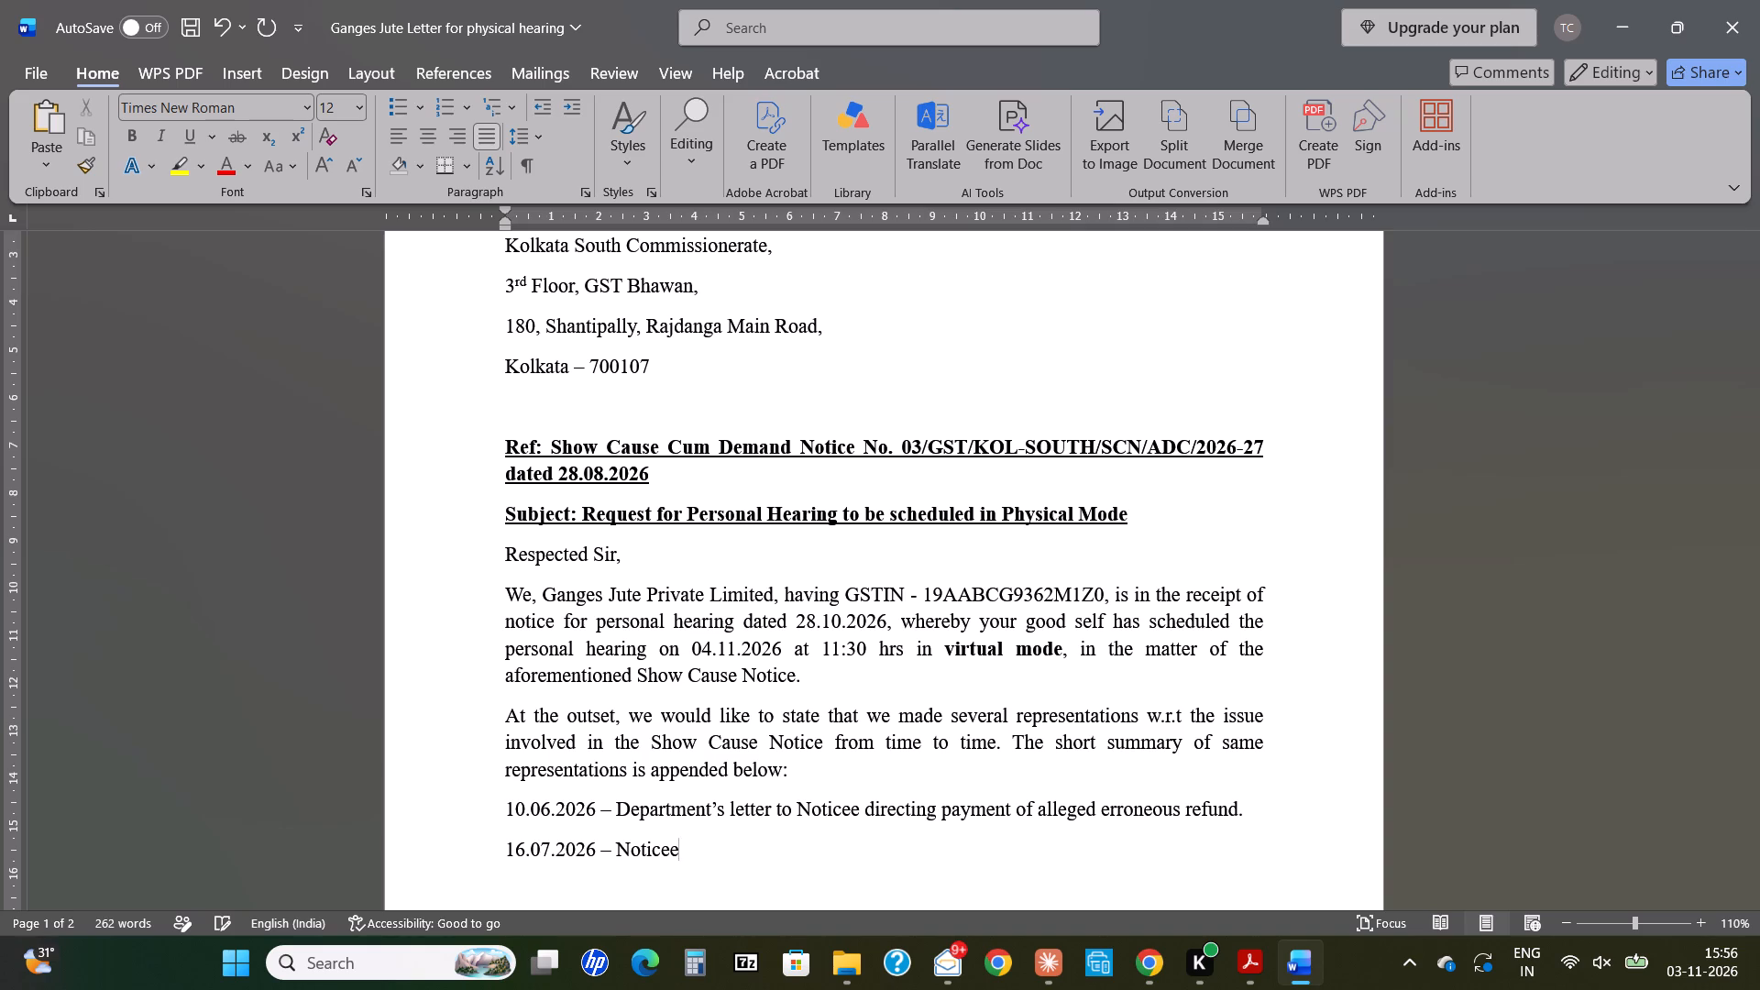
key("s")
key("BackSpace")
type("s'")
key("BackSpace")
key("BackSpace")
type("'s reply to above")
key("space")
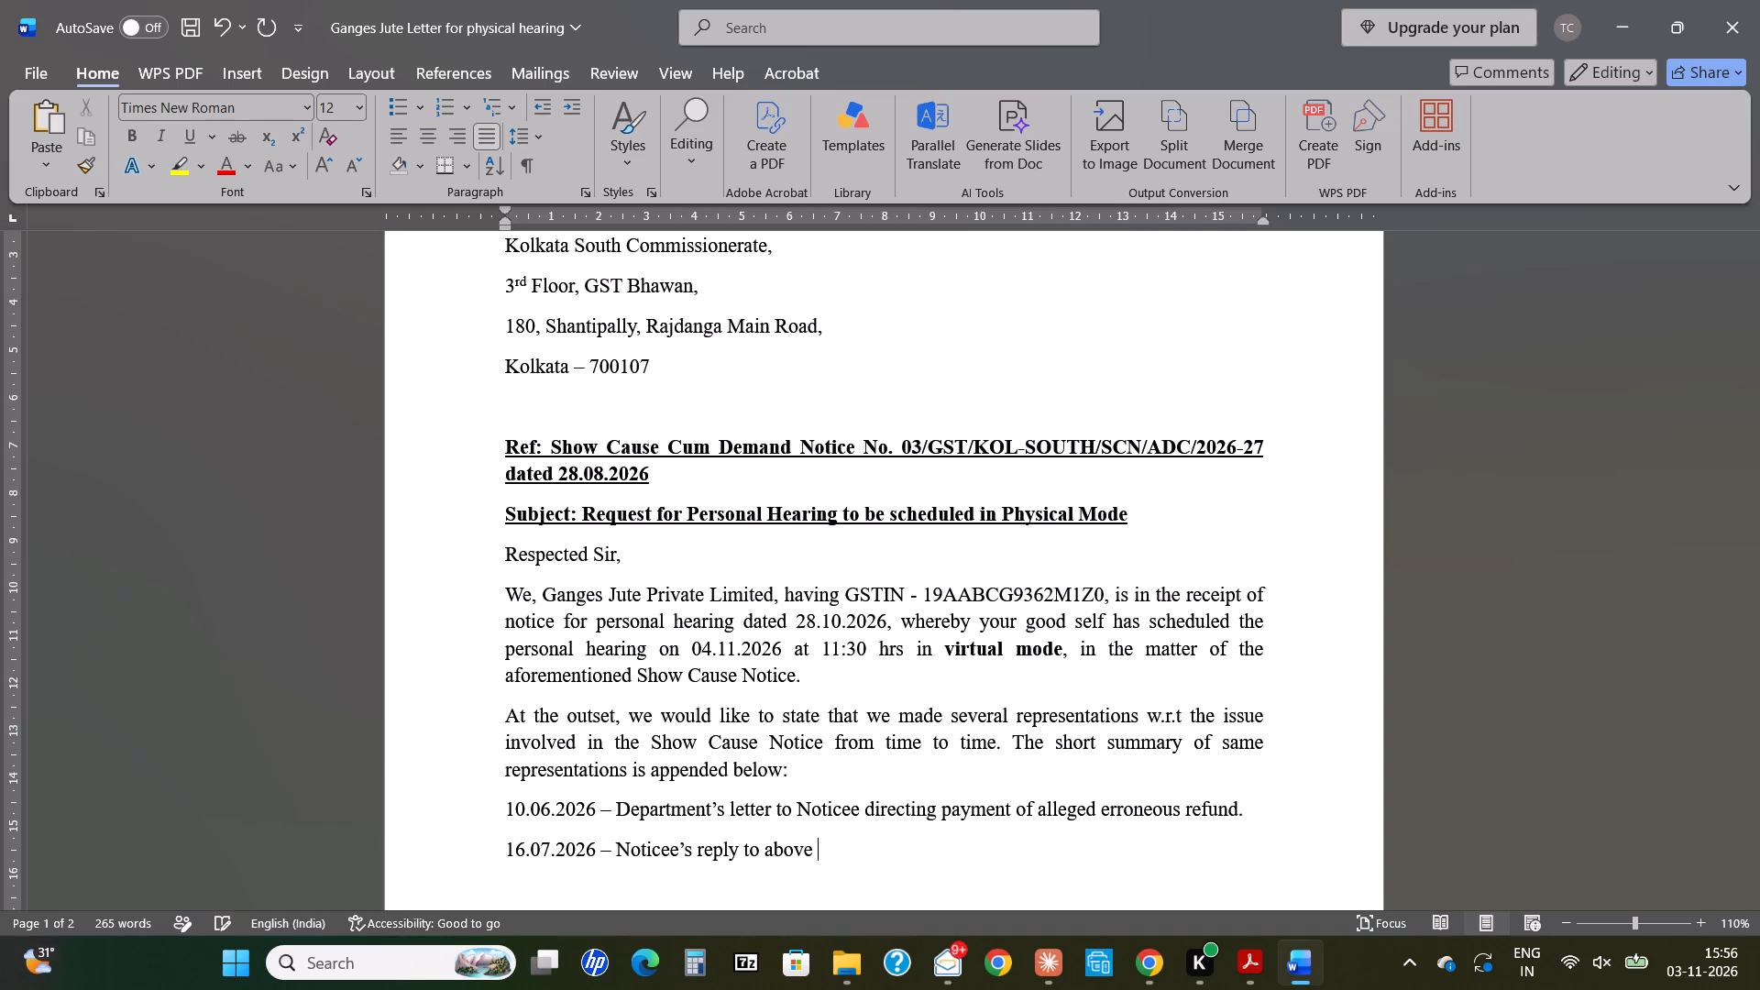
Continue the 16.07.2026 entry with "contesting on legal grounds".
type("contens")
key("BackSpace")
key("BackSpace")
type("sting on legal r")
key("BackSpace")
type("grounds")
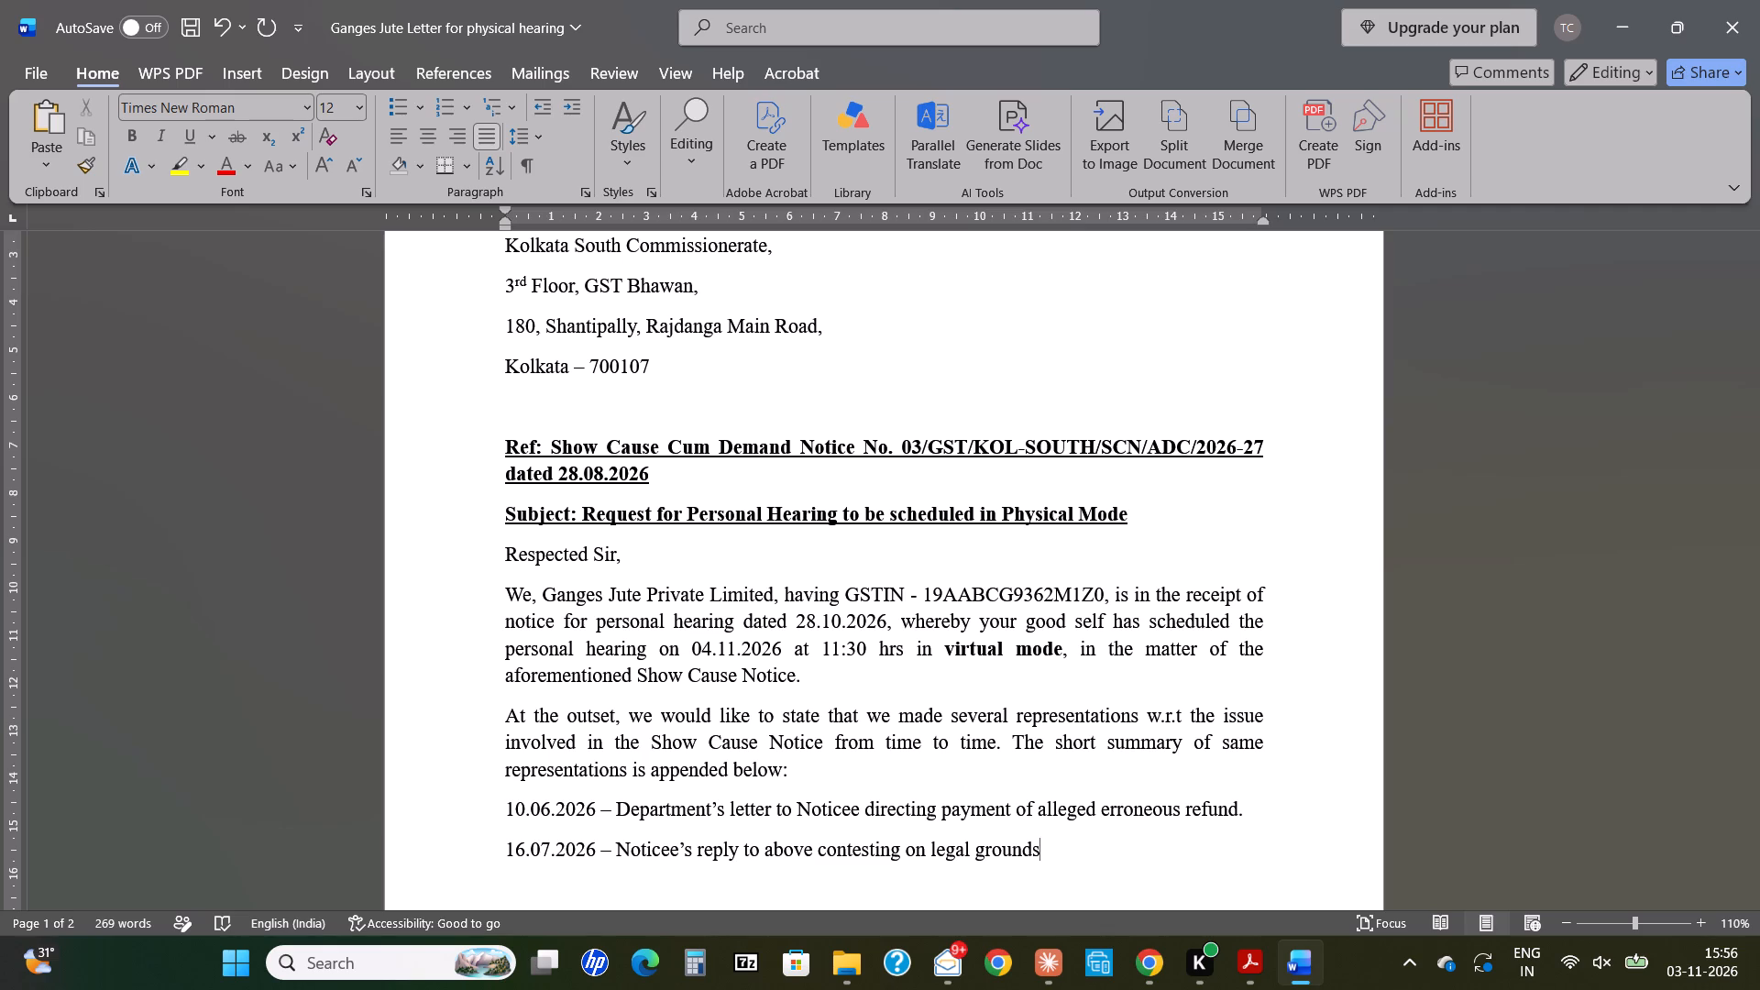
Extend the 16.07.2026 entry after "legal grounds" with the explanation beginning "i.e., omitted".
key("space")
type("ie.e")
key("BackSpace")
key("BackSpace")
key("BackSpace")
type(".e,")
key("space")
key("BackSpace")
key("BackSpace")
type(".,")
key("space")
type("ommit")
key("BackSpace")
key("BackSpace")
key("BackSpace")
type("itted")
key("space")
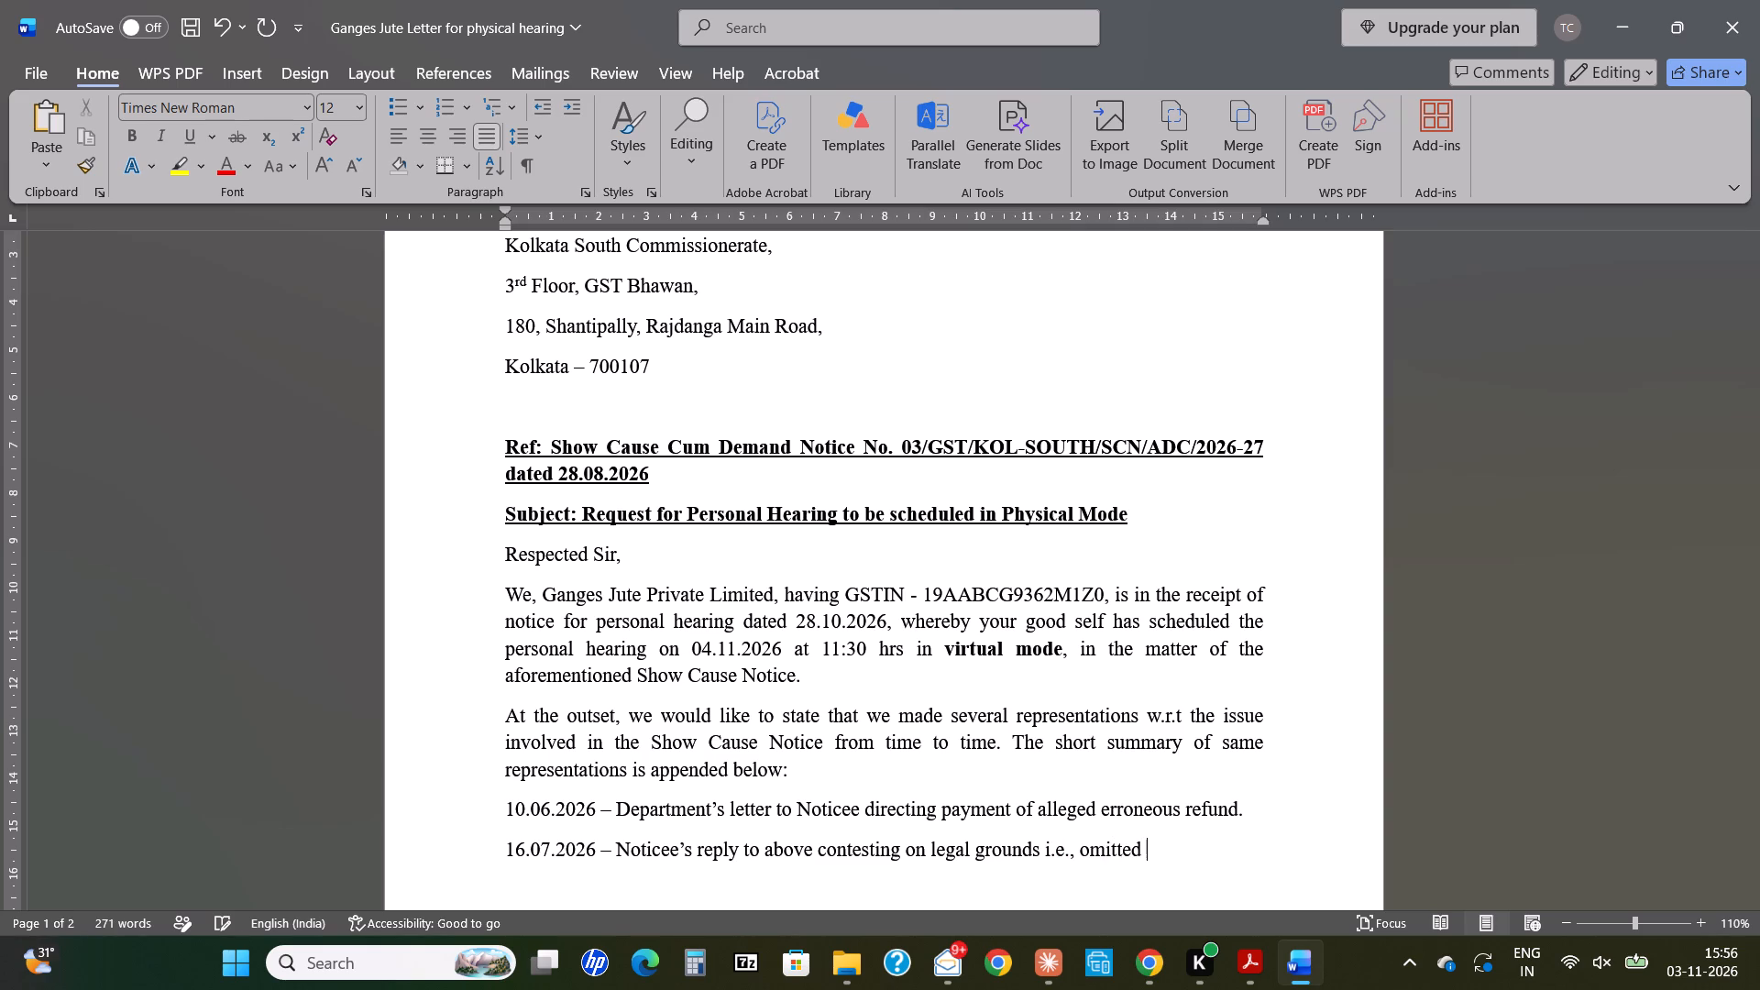
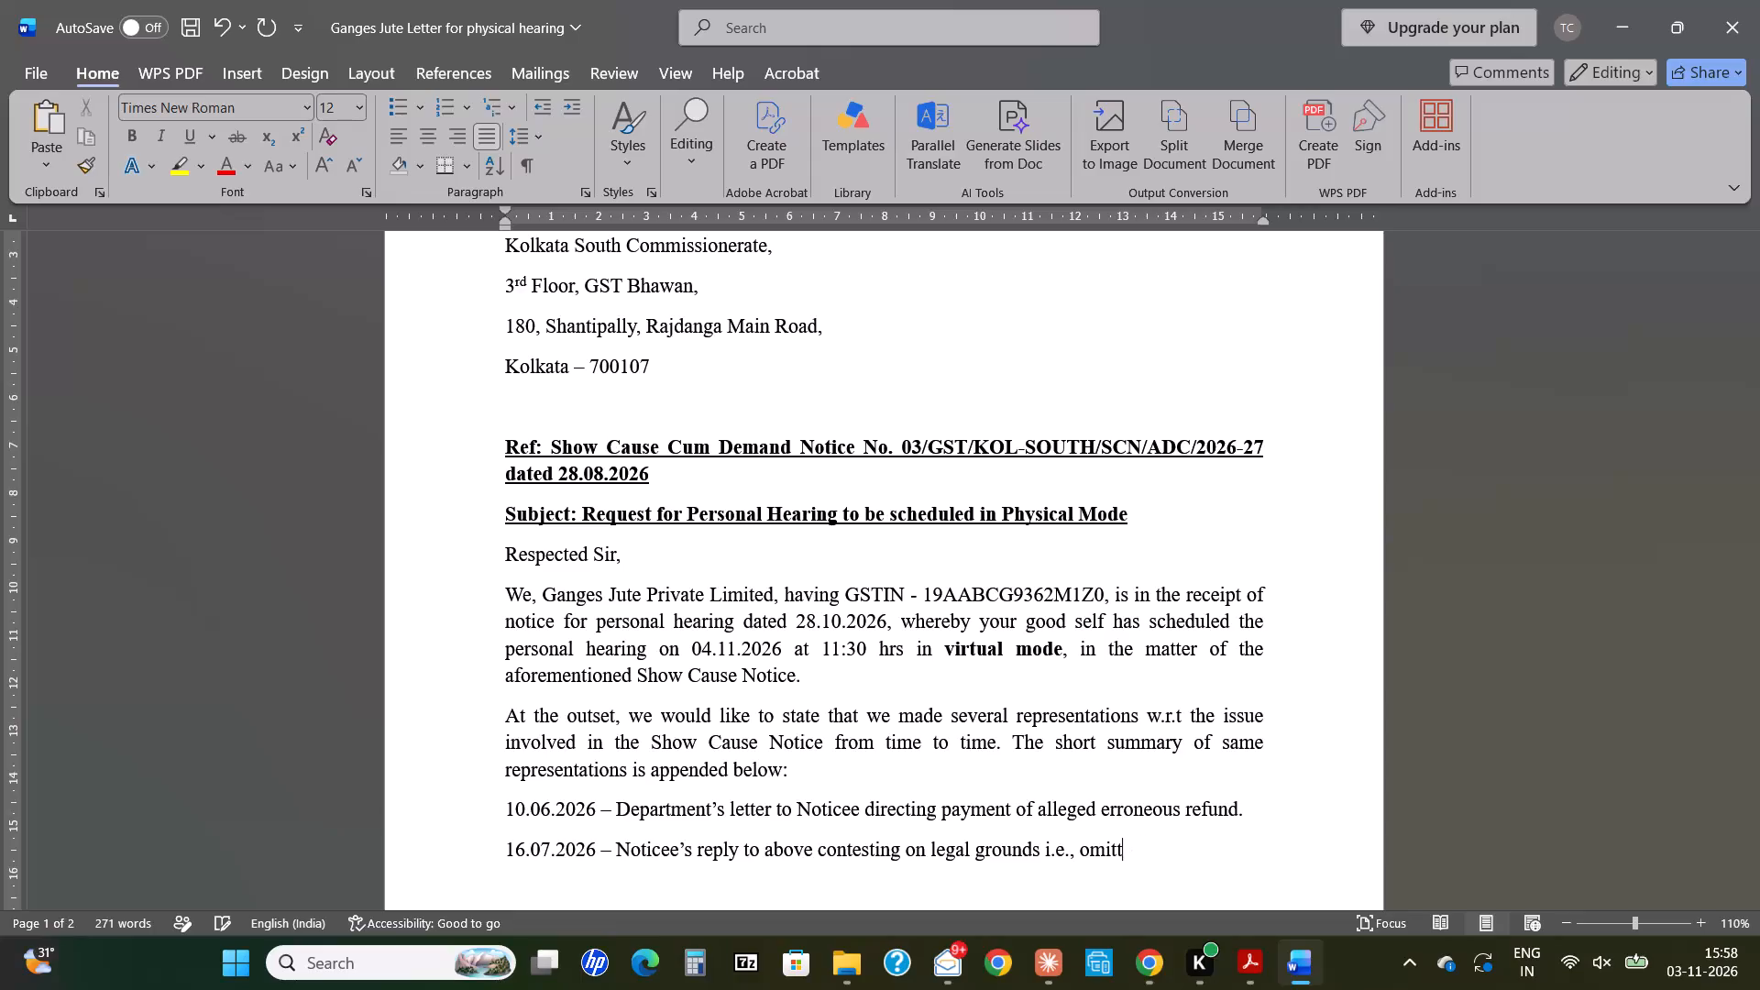
Complete the 16.07.2026 entry so its explanation reads "i.e., omission of Rule 96(10)" and start a new line.
key("BackSpace")
key("BackSpace")
type("ssion o")
key("space")
key("BackSpace")
type("f Rue")
key("BackSpace")
type(";e")
key("BackSpace")
key("BackSpace")
type("le 96(10)")
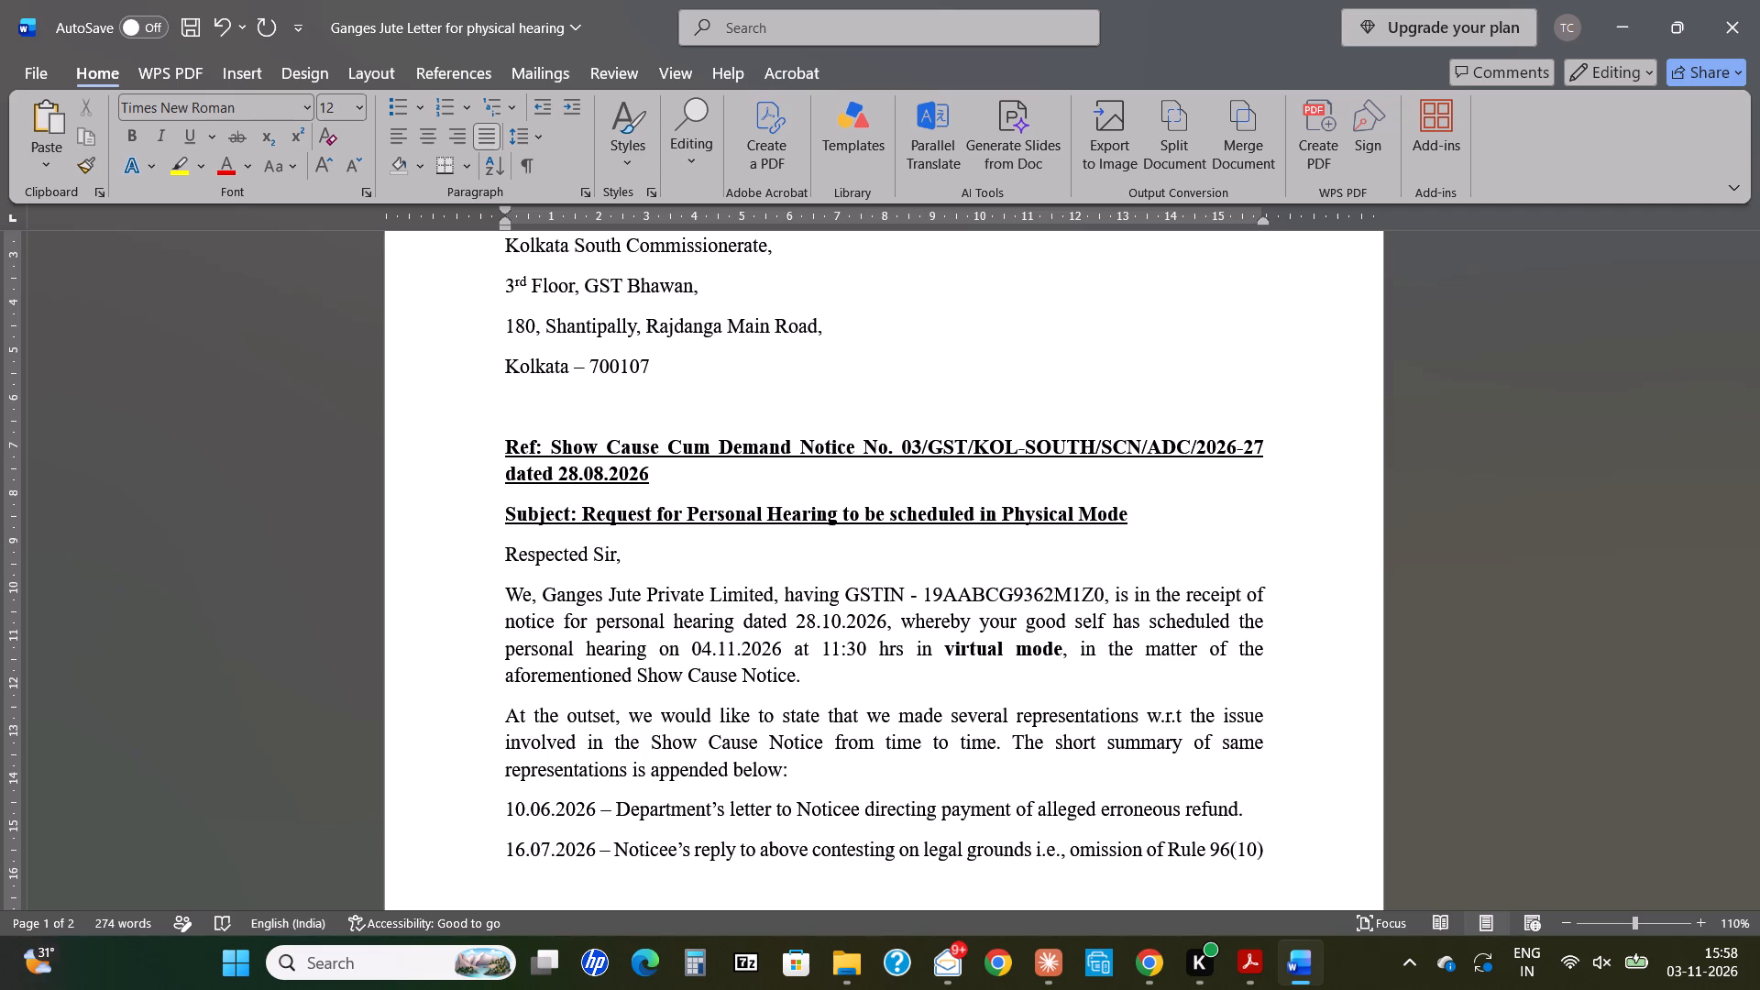
key("Return")
Below the 16.07.2026 entry, start a new entry reading "14.08.2026 – Further submission made by the Noticee".
type("14")
type(".08.2026 -")
key("space")
type("Further submissionns")
key("space")
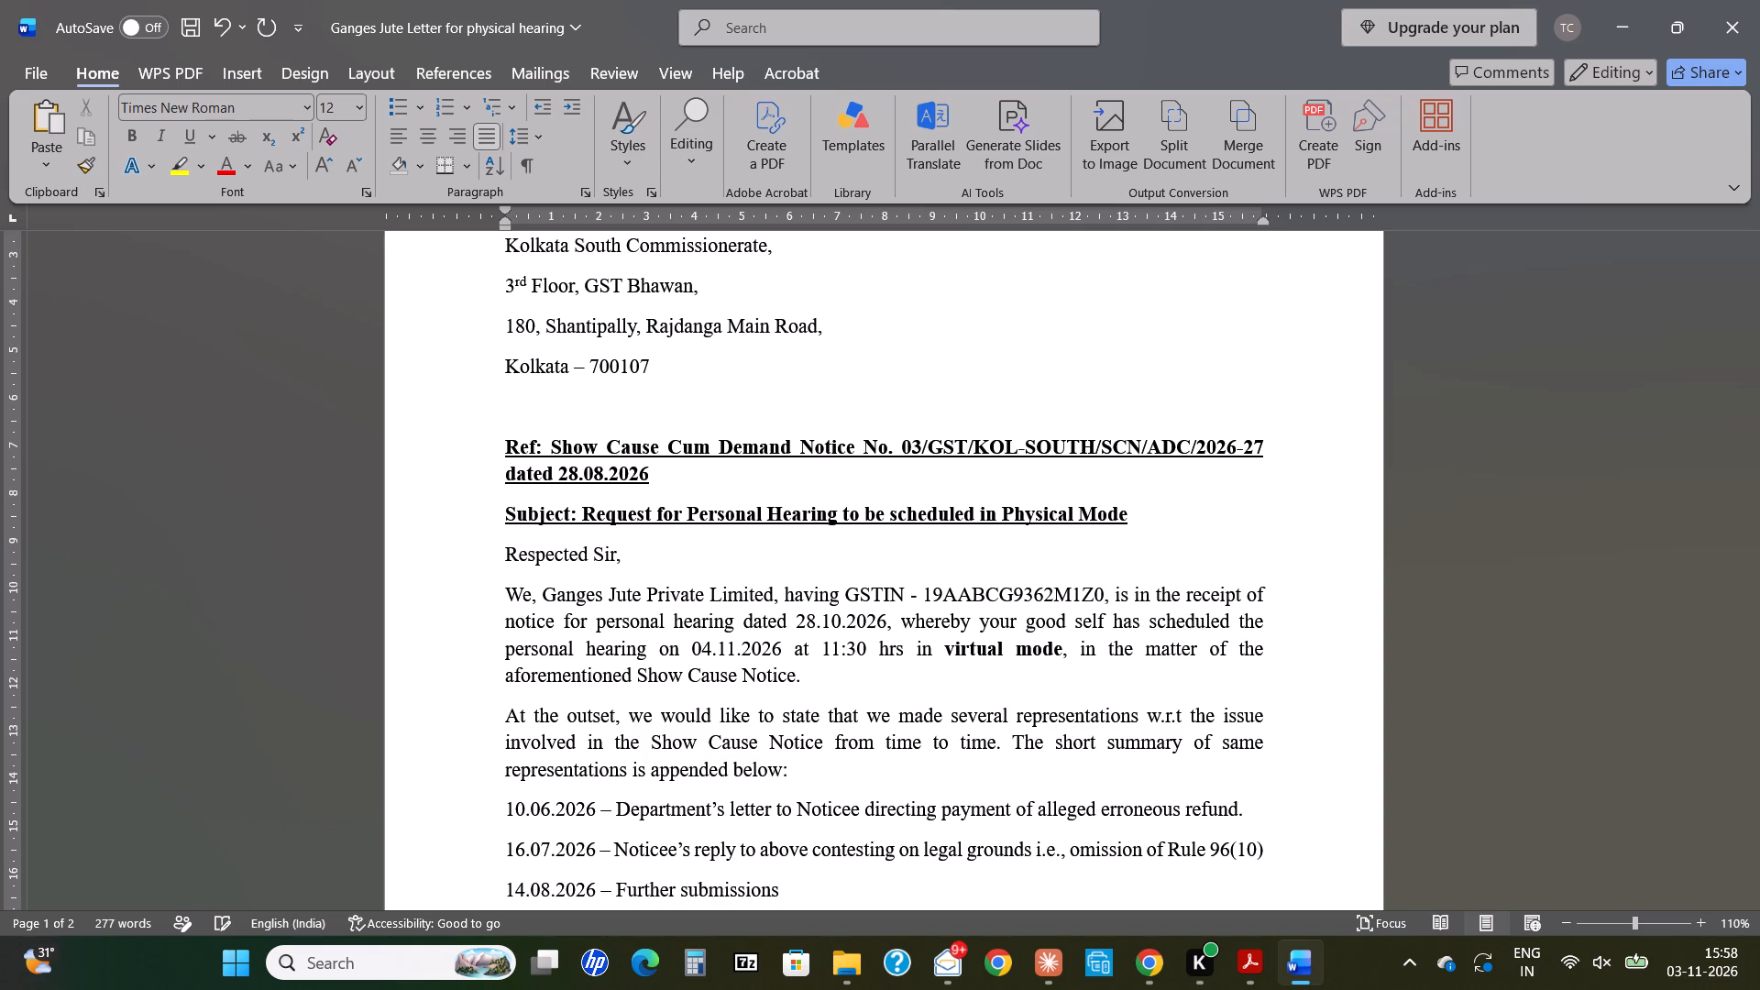
type("made")
key("space")
key("BackSpace")
key("BackSpace")
key("BackSpace")
key("BackSpace")
key("BackSpace")
key("BackSpace")
key("BackSpace")
key("space")
type("made by the Noticee")
key("space")
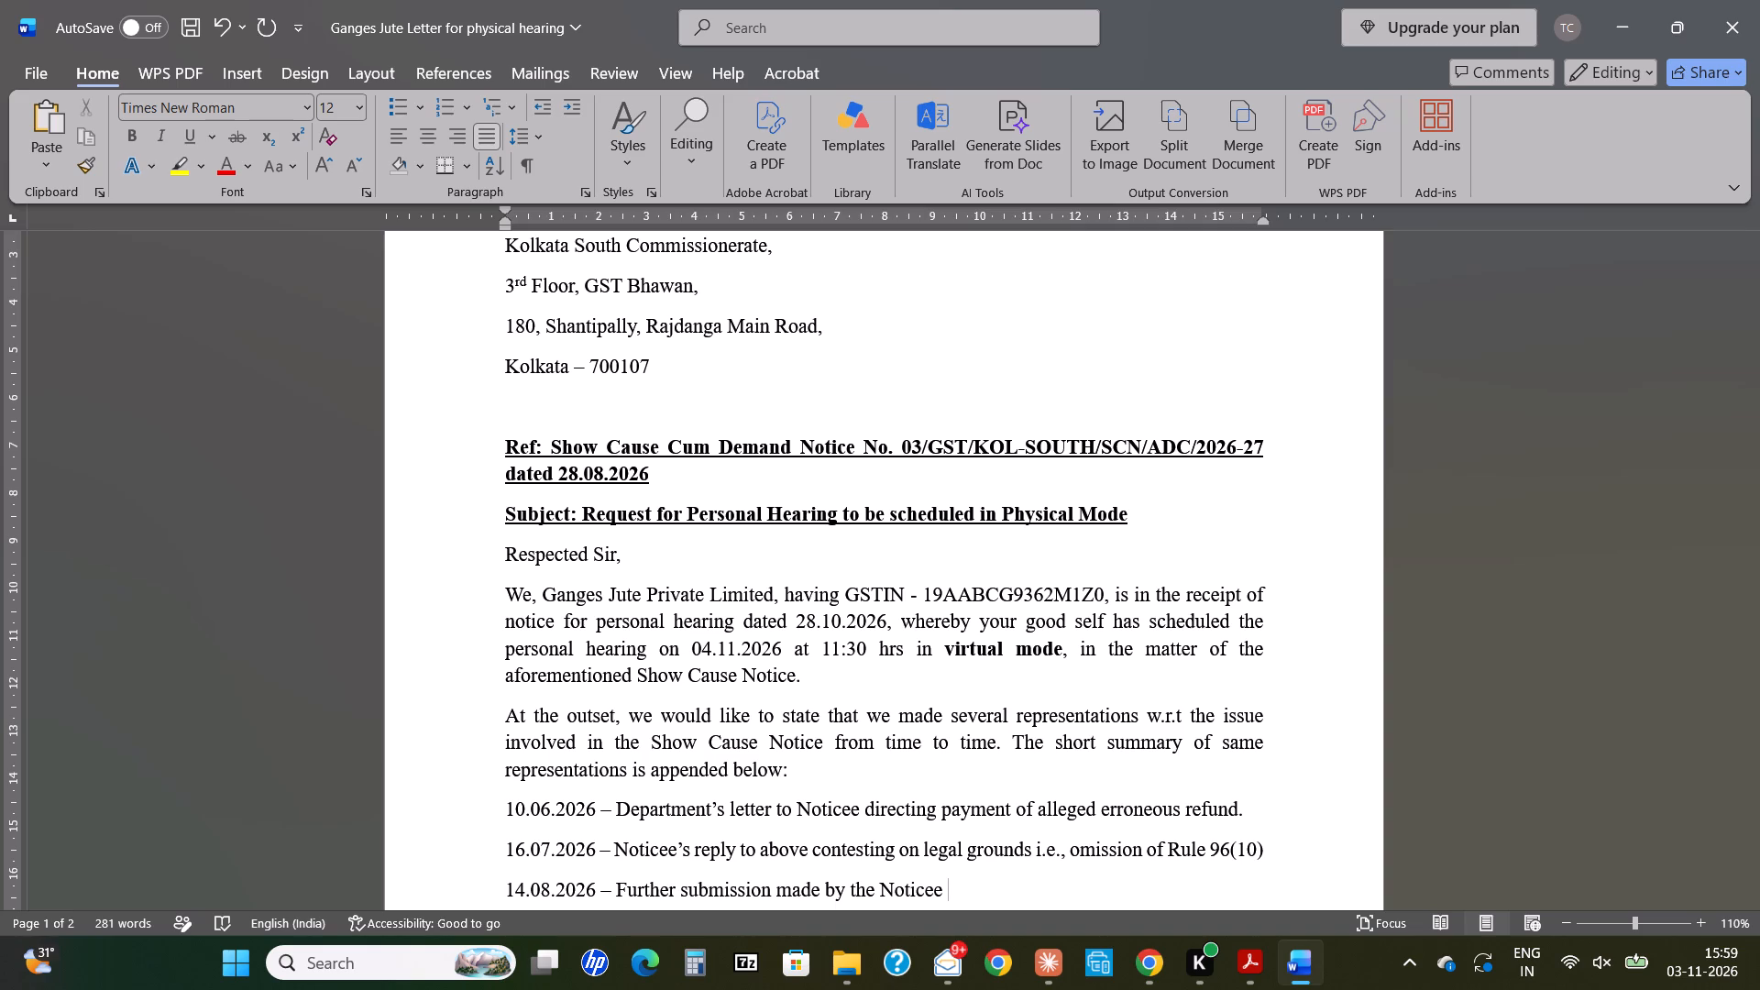
Continue the 14.08.2026 entry with "relying on Apex Court decision in M/s Goodluck India Limited Case.".
type("relying on G")
key("BackSpace")
type("Apex Court decision o")
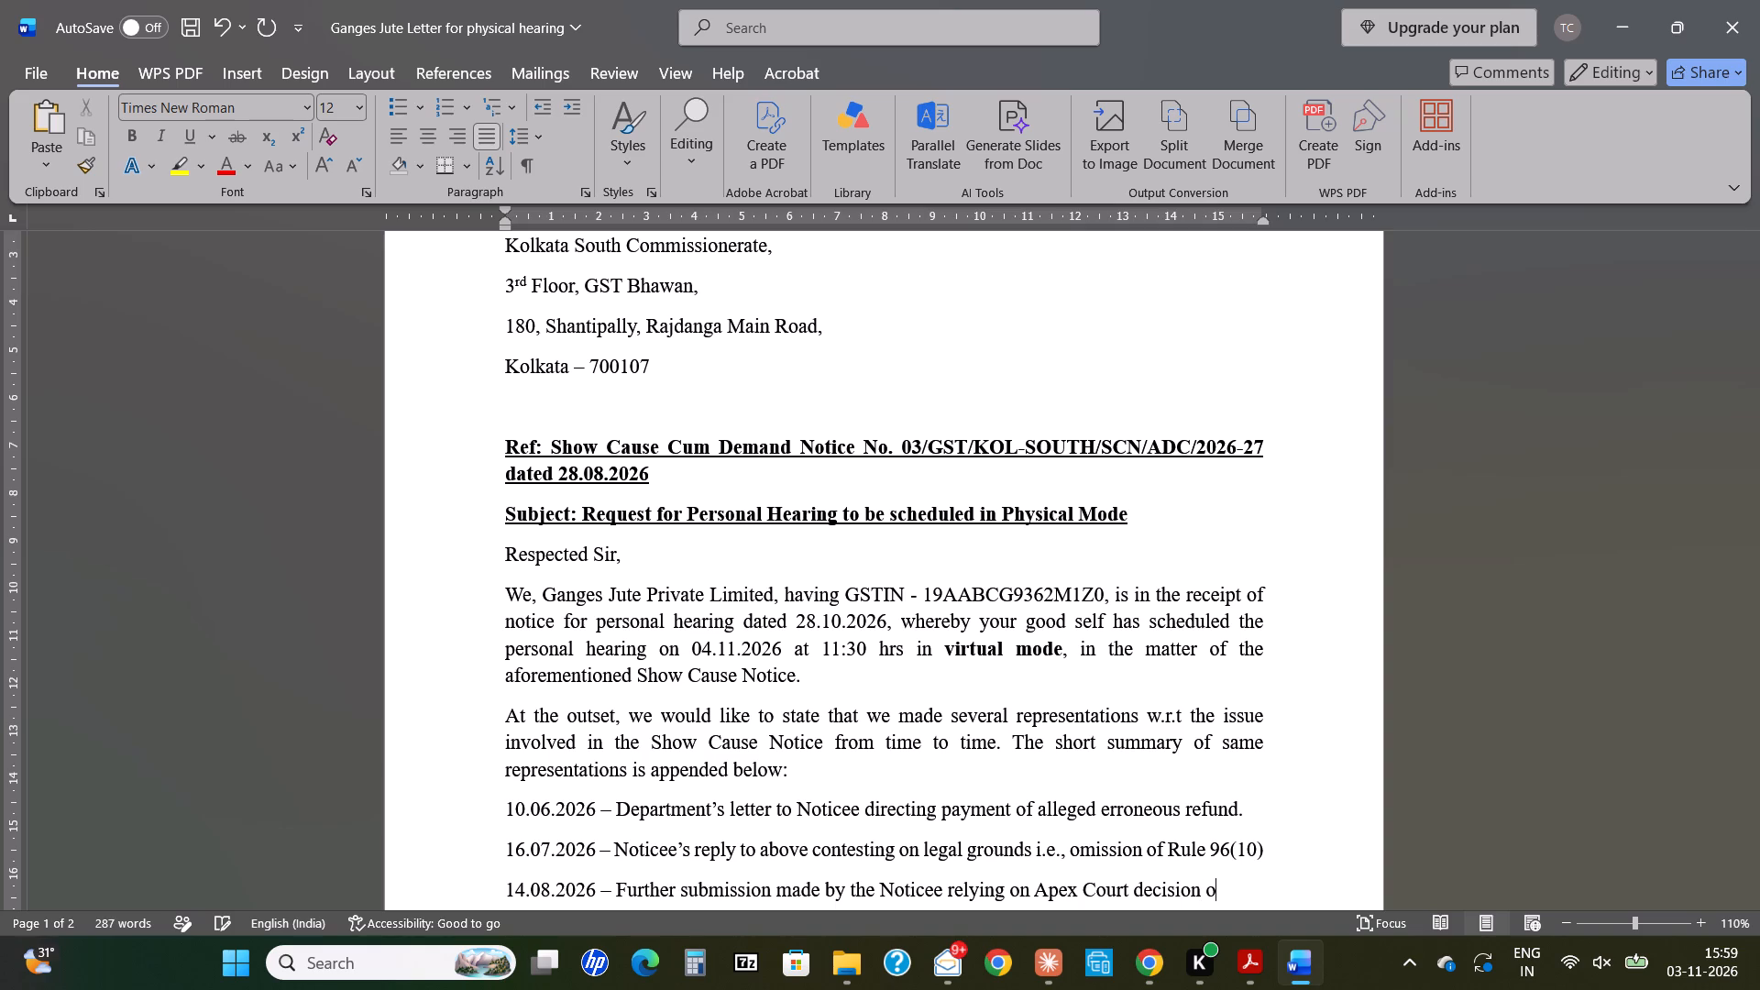
key("BackSpace")
type("in M/s Goo")
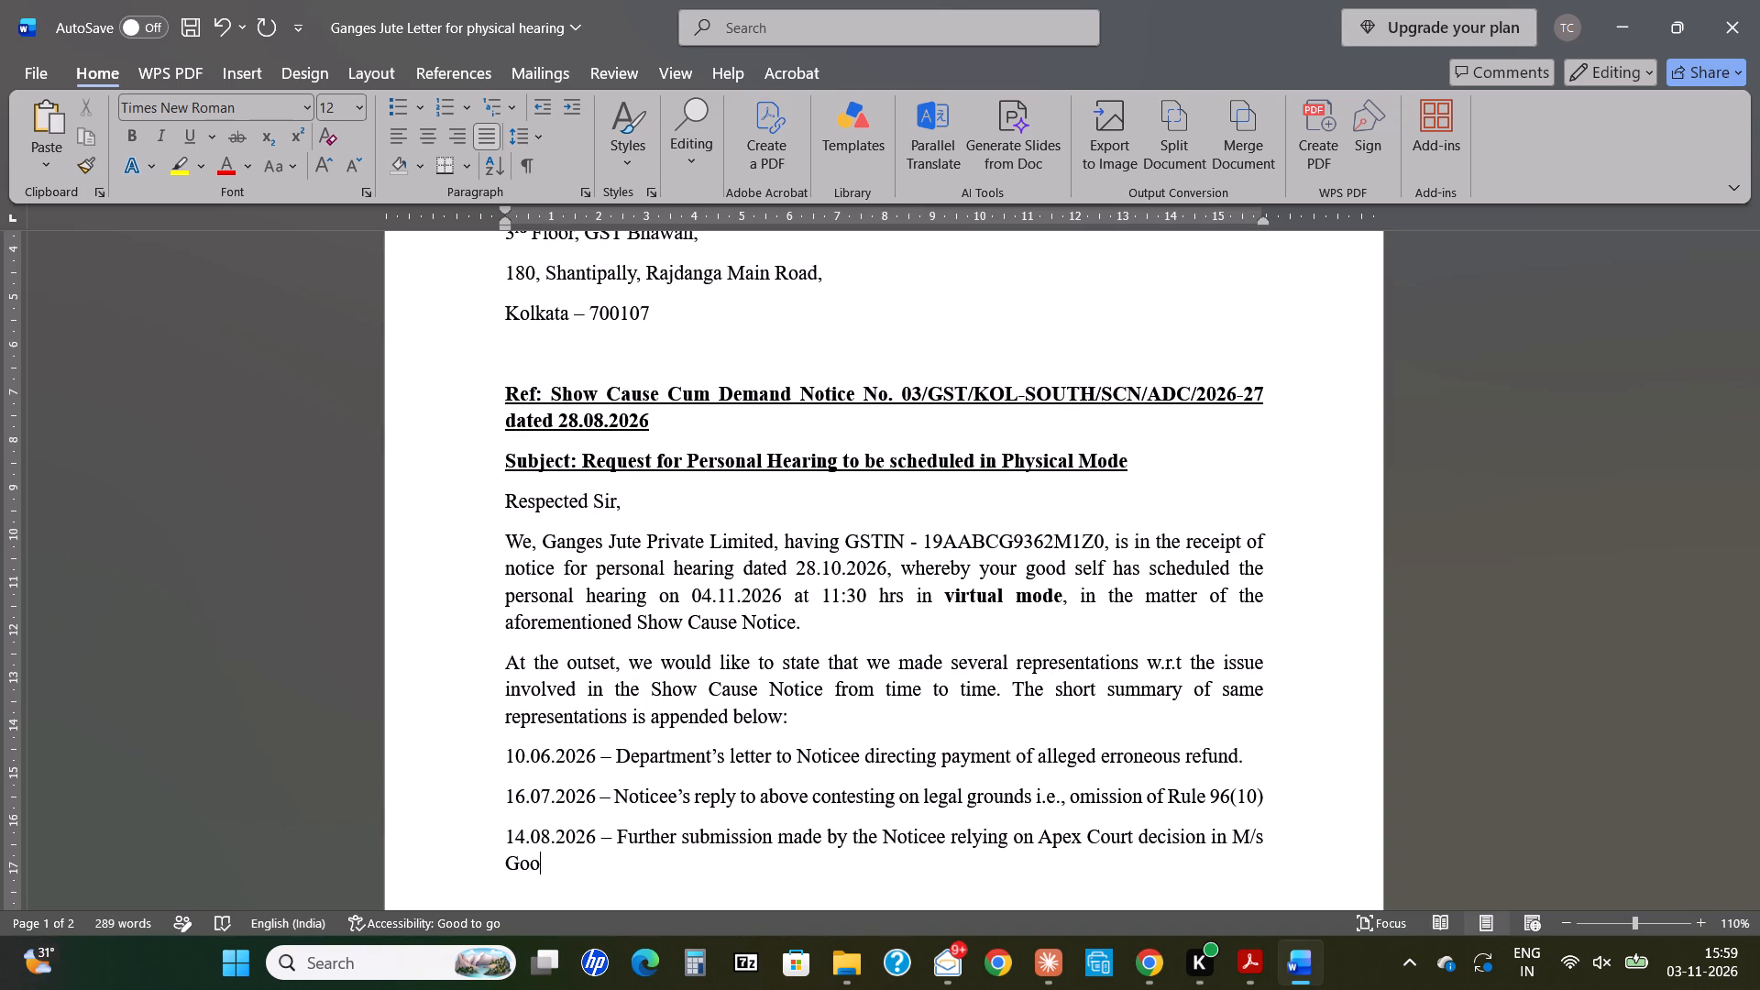
type("ddl")
key("BackSpace")
key("BackSpace")
type("luck Indian Li")
key("BackSpace")
key("BackSpace")
key("BackSpace")
key("BackSpace")
key("space")
type("Limited Case.")
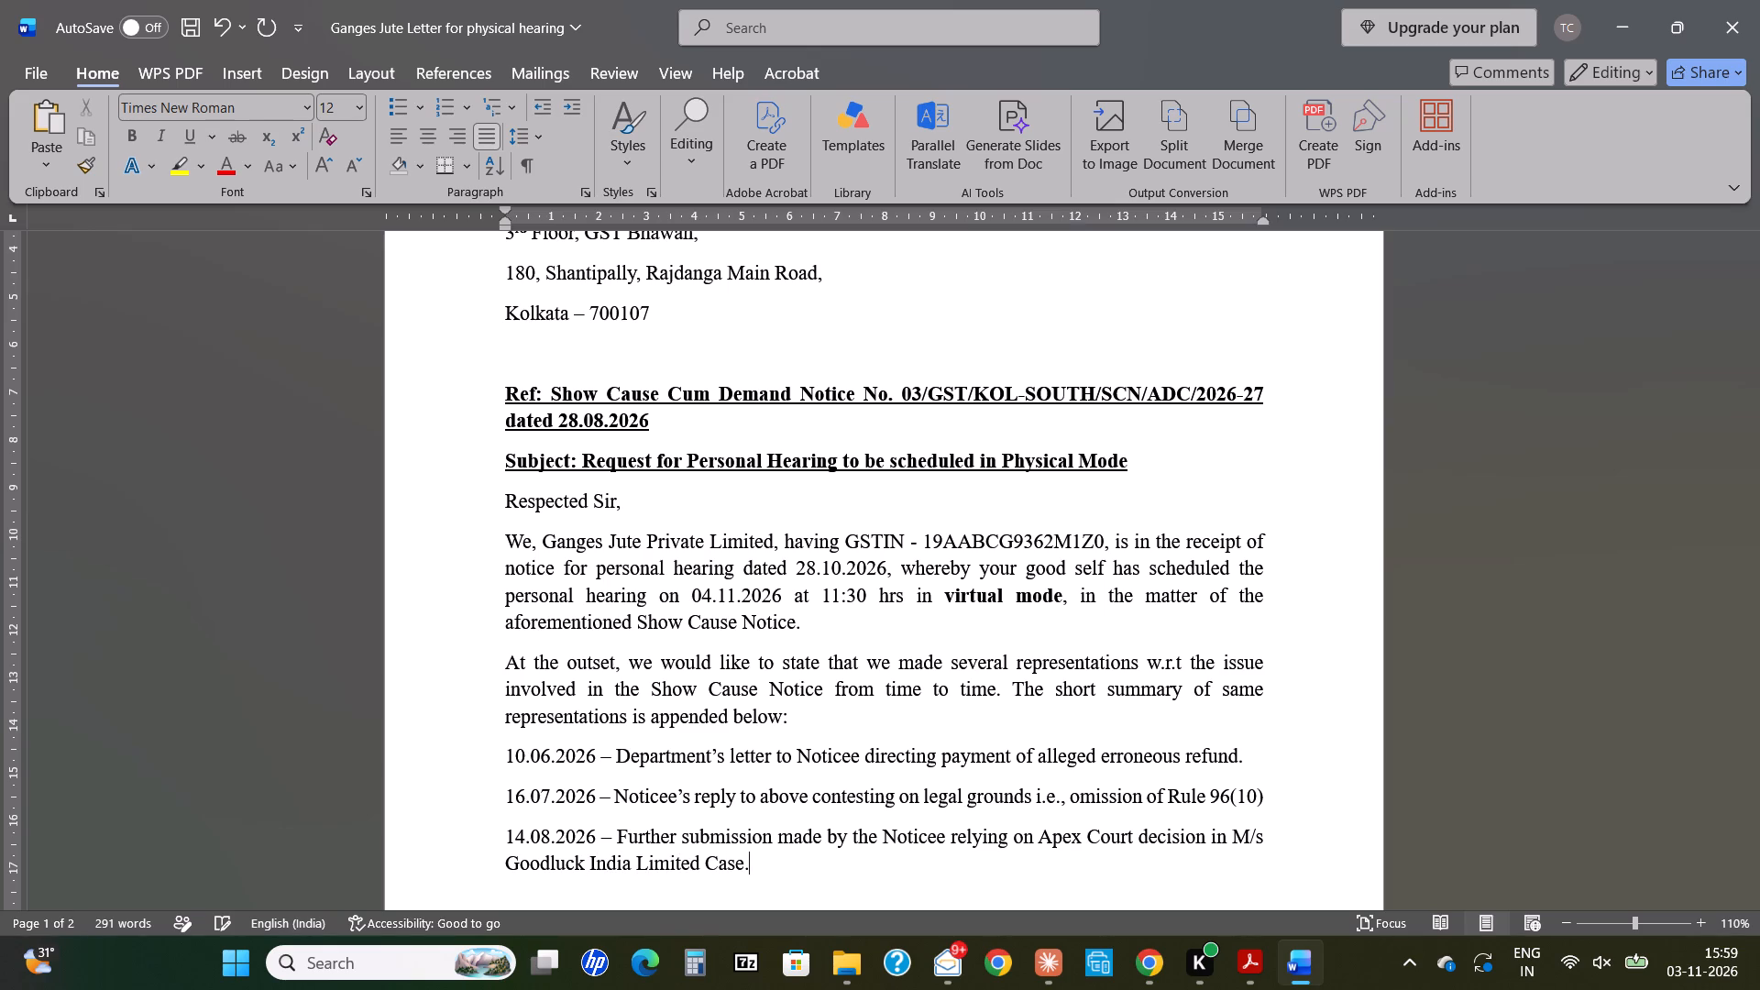
Change the last word of the 14.08.2026 entry to lowercase "case." and start a new line.
key("BackSpace")
key("BackSpace")
key("BackSpace")
key("BackSpace")
key("BackSpace")
type("ac")
key("BackSpace")
key("c")
key("BackSpace")
key("BackSpace")
type("case.")
key("Return")
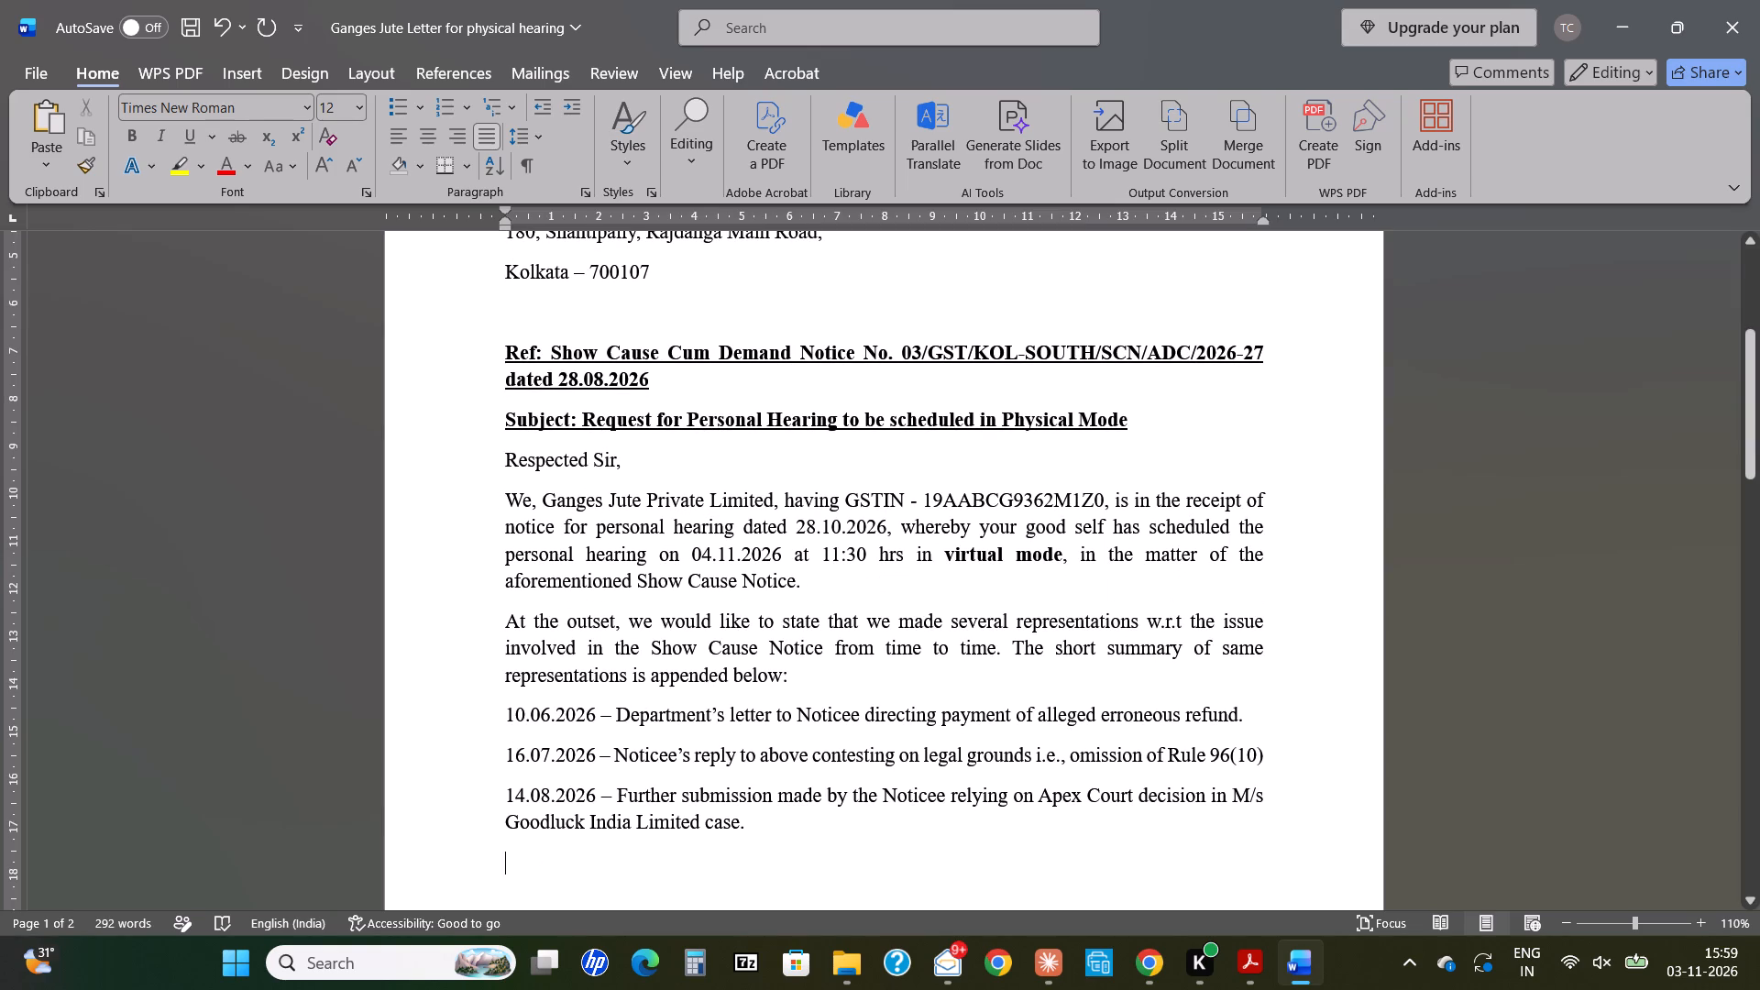
Add the entry "19.08.2026 – Department issued intimation in Form DRC-01A Part – A" and start a new line.
type("19")
type(".08.2029")
key("BackSpace")
type("6 -")
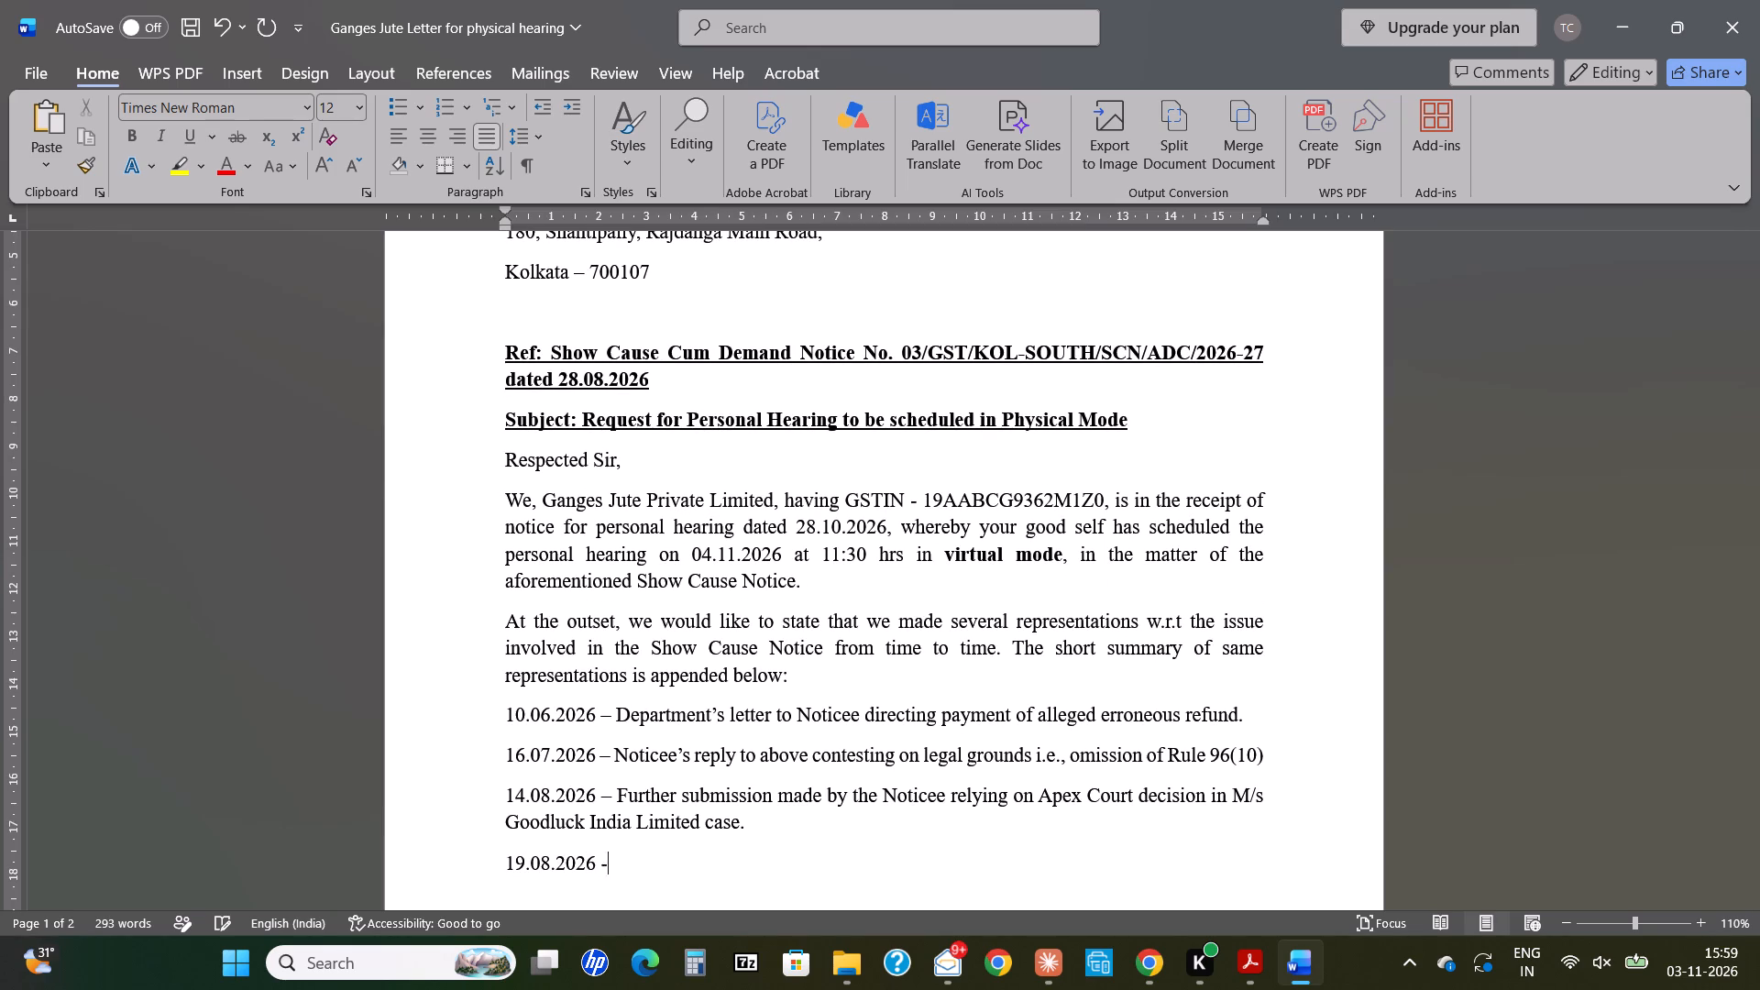
key("space")
type("Depta")
key("BackSpace")
type("aa")
key("BackSpace")
key("BackSpace")
key("BackSpace")
type("artme.t")
key("BackSpace")
key("BackSpace")
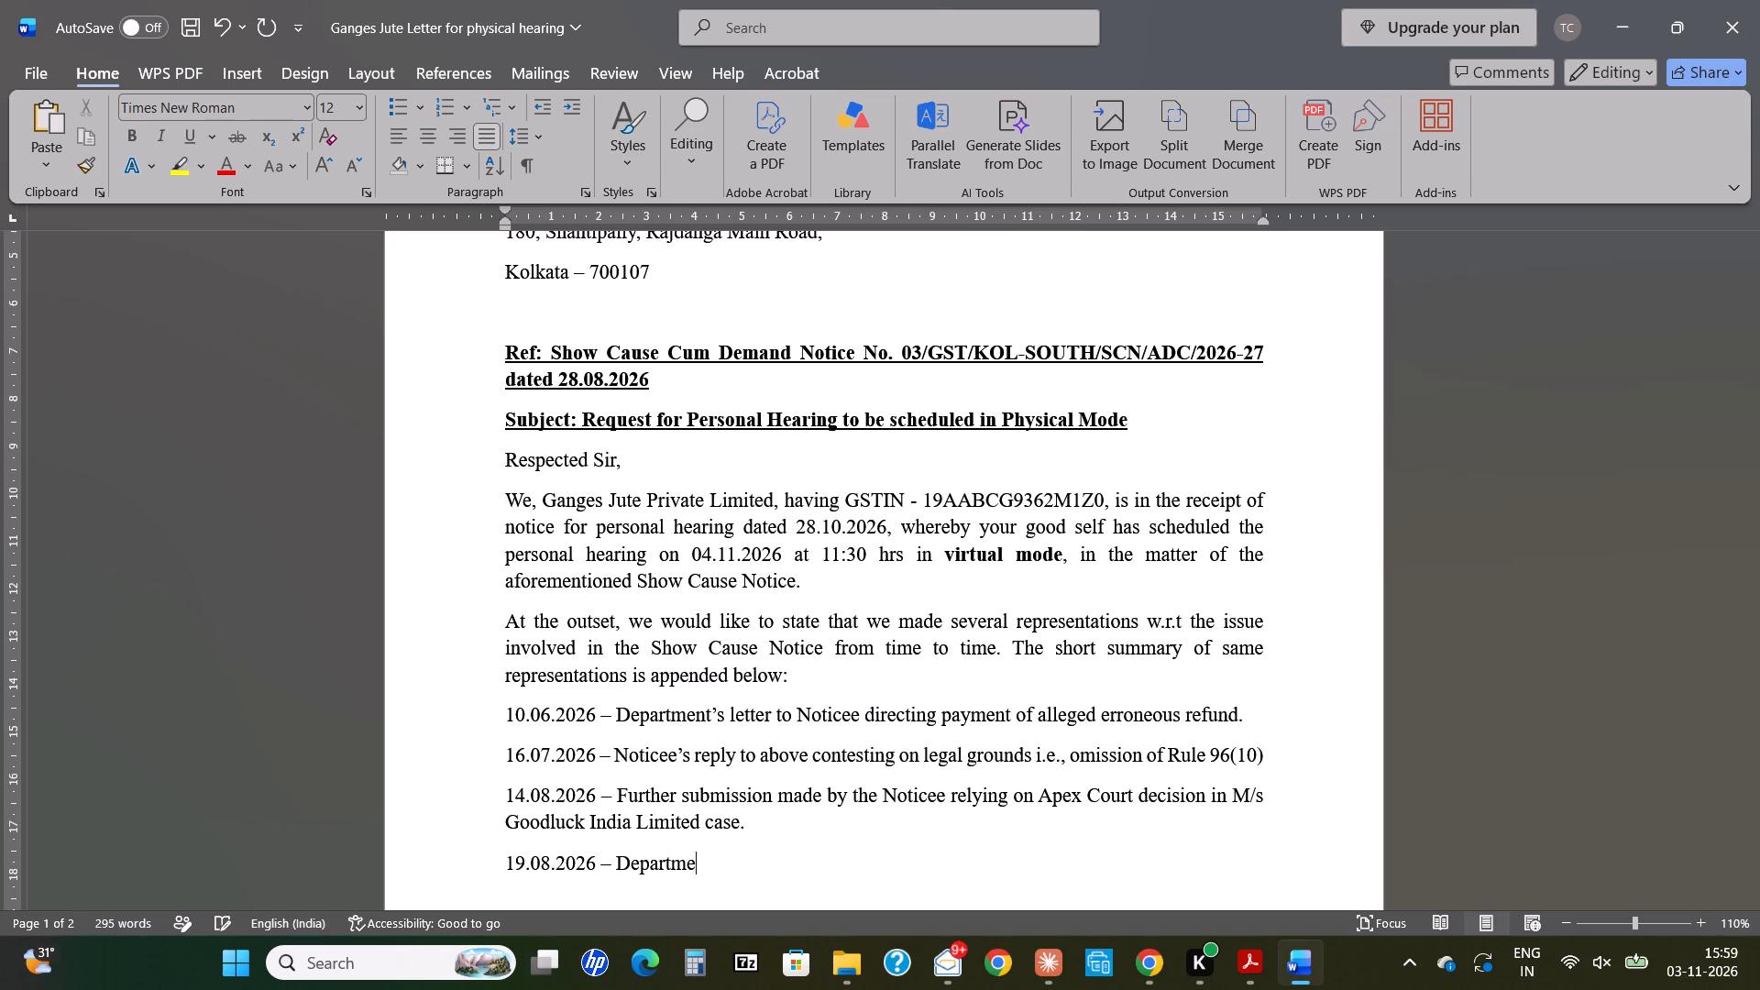
type("tn")
key("BackSpace")
key("BackSpace")
type("nt isse")
key("BackSpace")
type("ued intimation u")
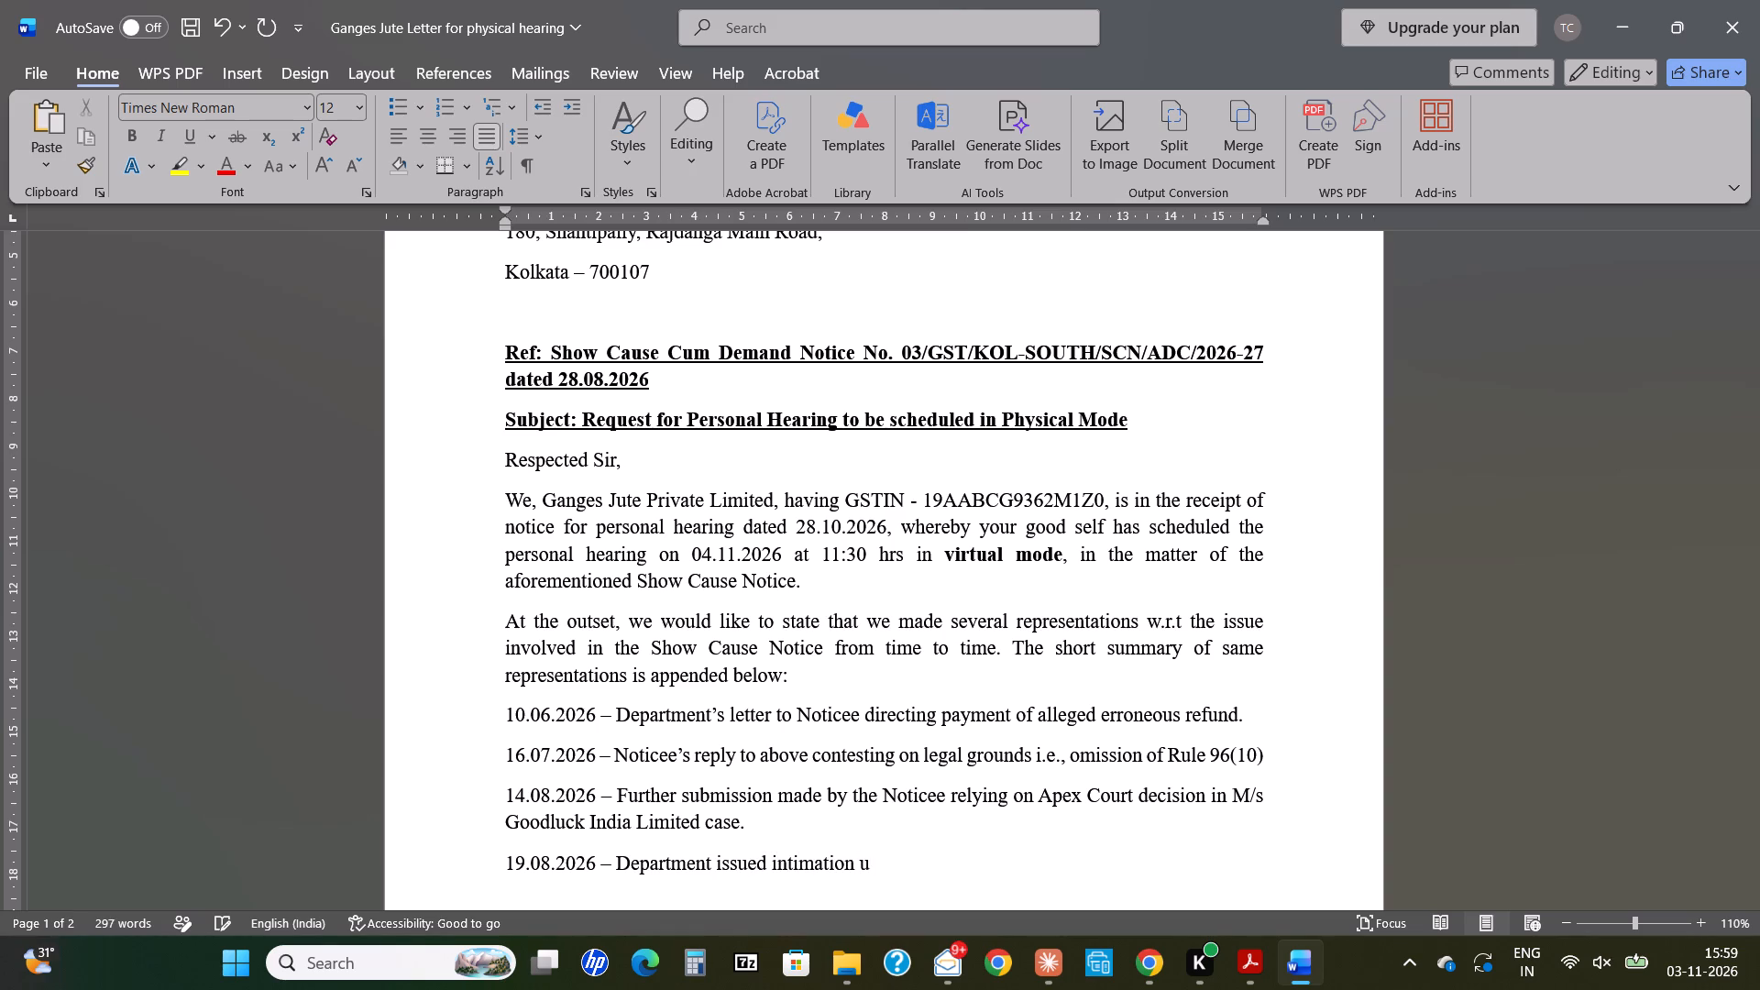
key("BackSpace")
type("in F")
type("orm DRC-01A Part - A")
key("Return")
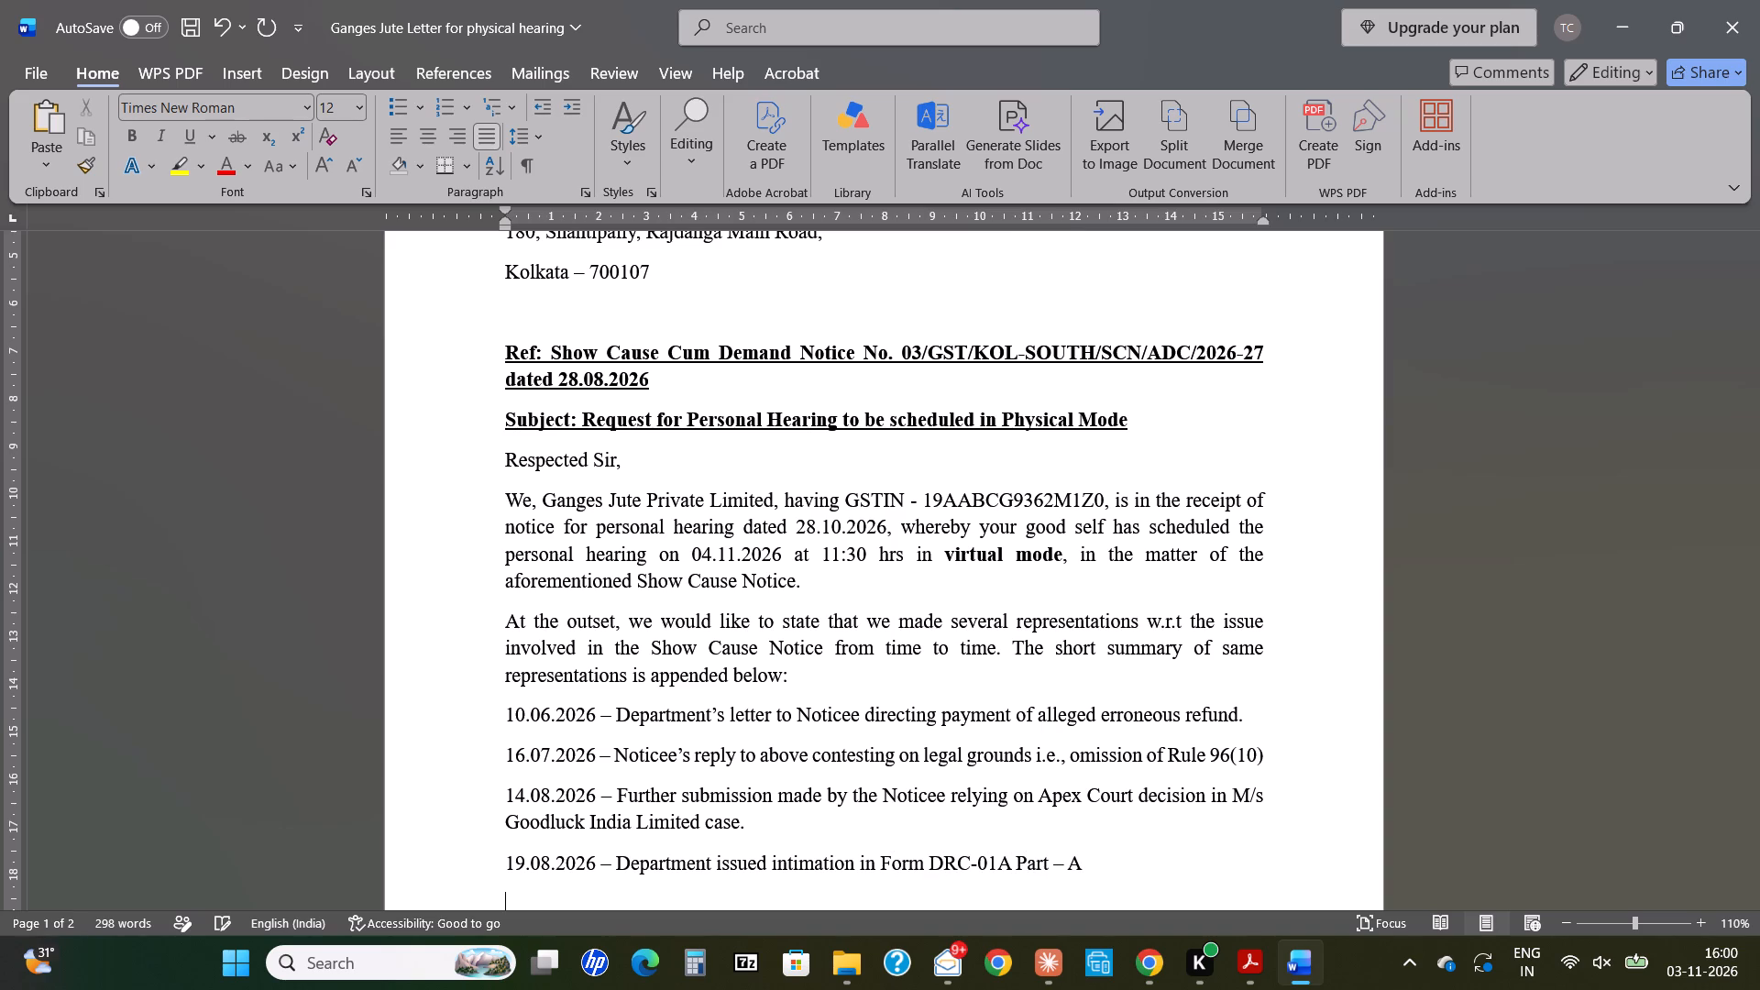
Below the 19.08.2026 entry, start a new entry reading "24.08.2026 – Noticee replied".
type("24.08.2026 -")
key("space")
type("Notc")
key("BackSpace")
type("icee")
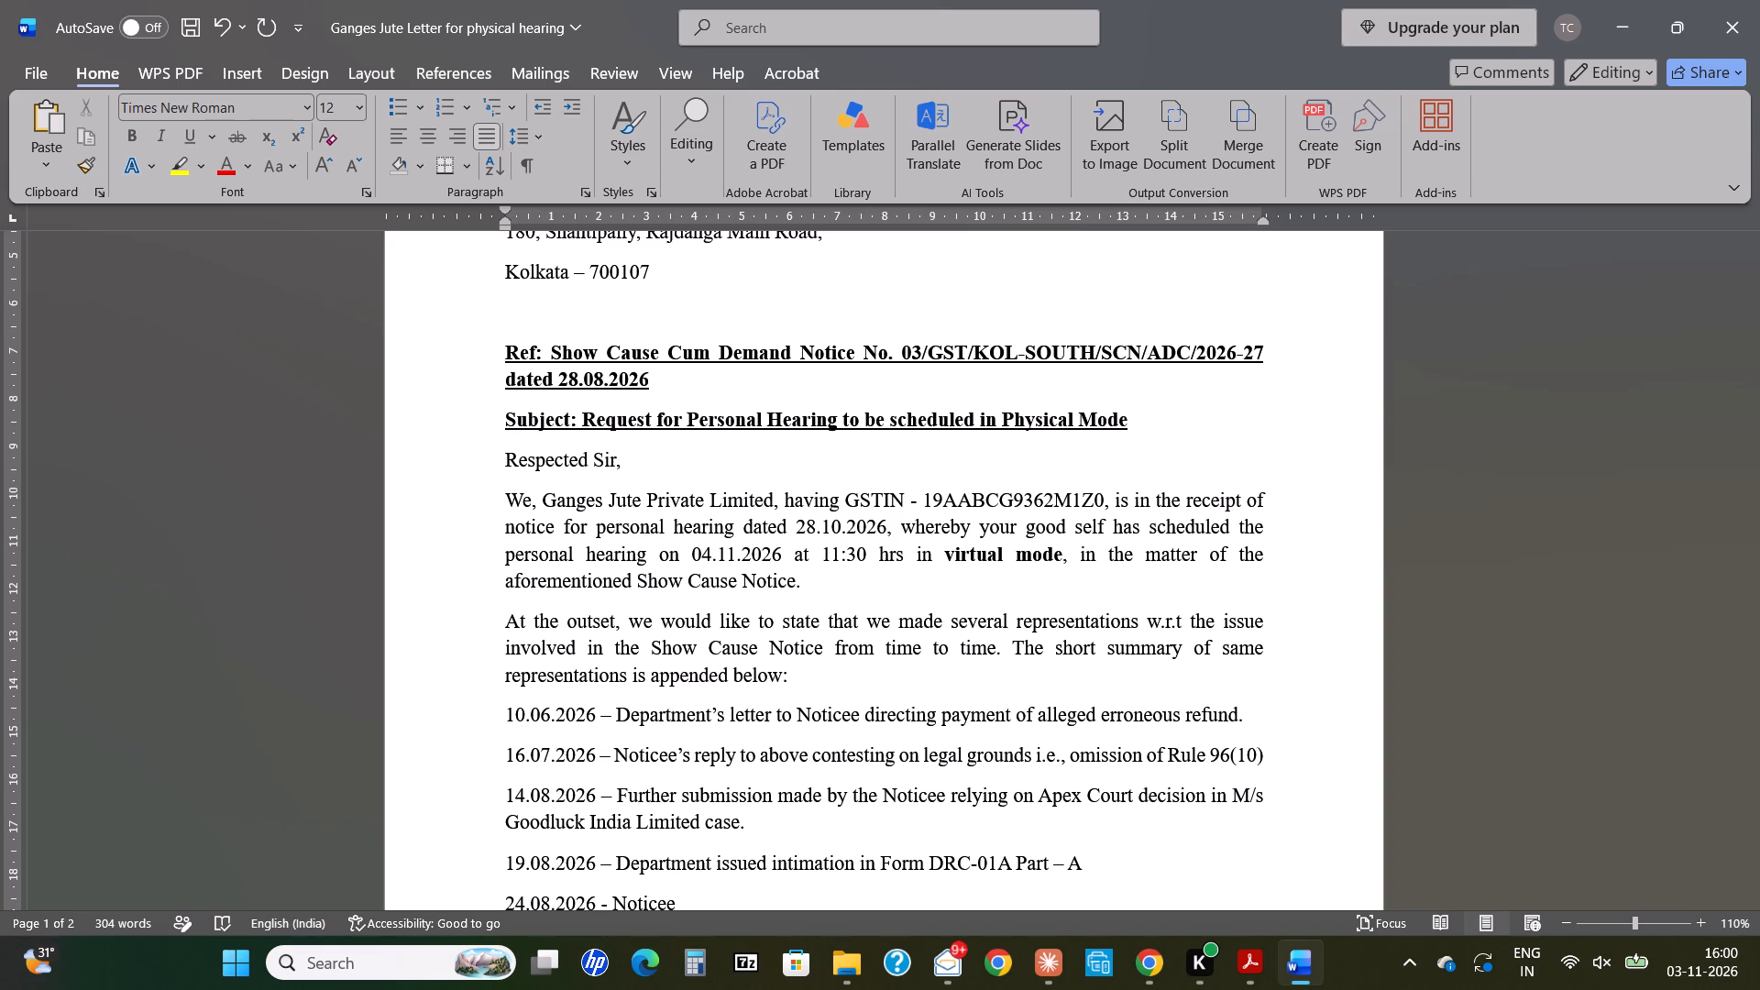
key("space")
type("repl")
type("ied")
key("space")
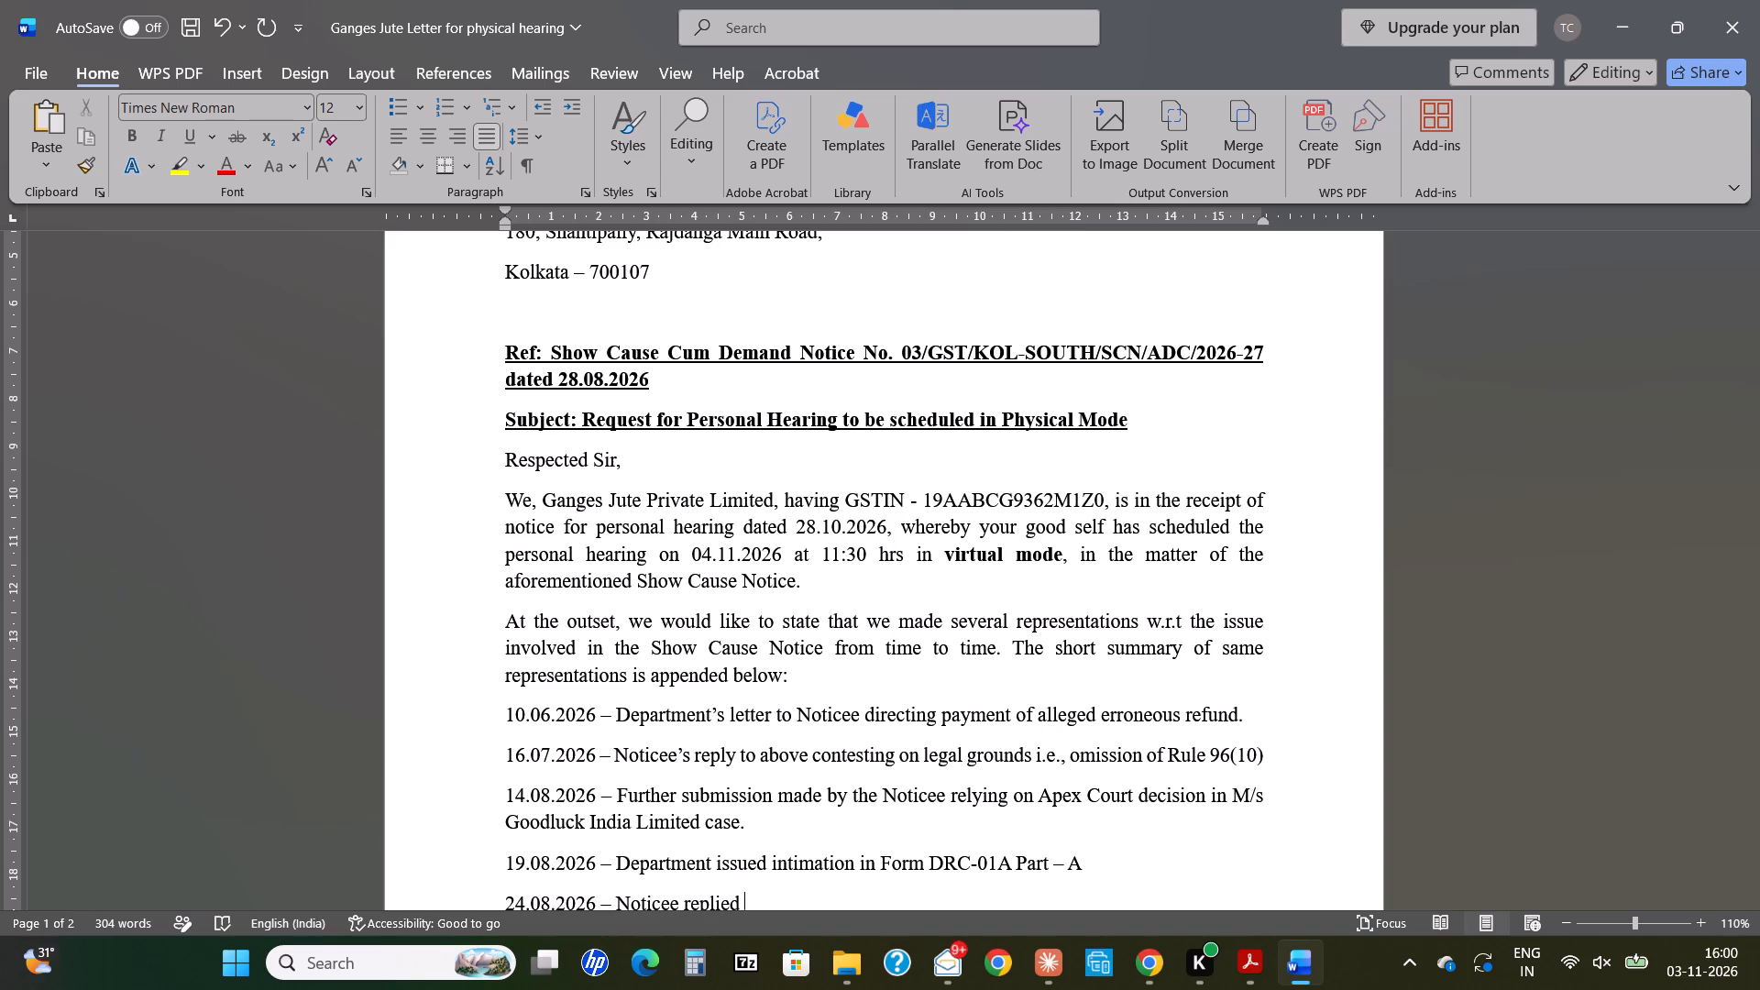
type("to")
key("space")
key("BackSpace")
key("BackSpace")
key("BackSpace")
Complete the 24.08.2026 entry with "to the said intimation in Part – B of Form DRC-01A" and start a new line.
type("to the said intimation in f")
key("shift+BackSpace")
type("For")
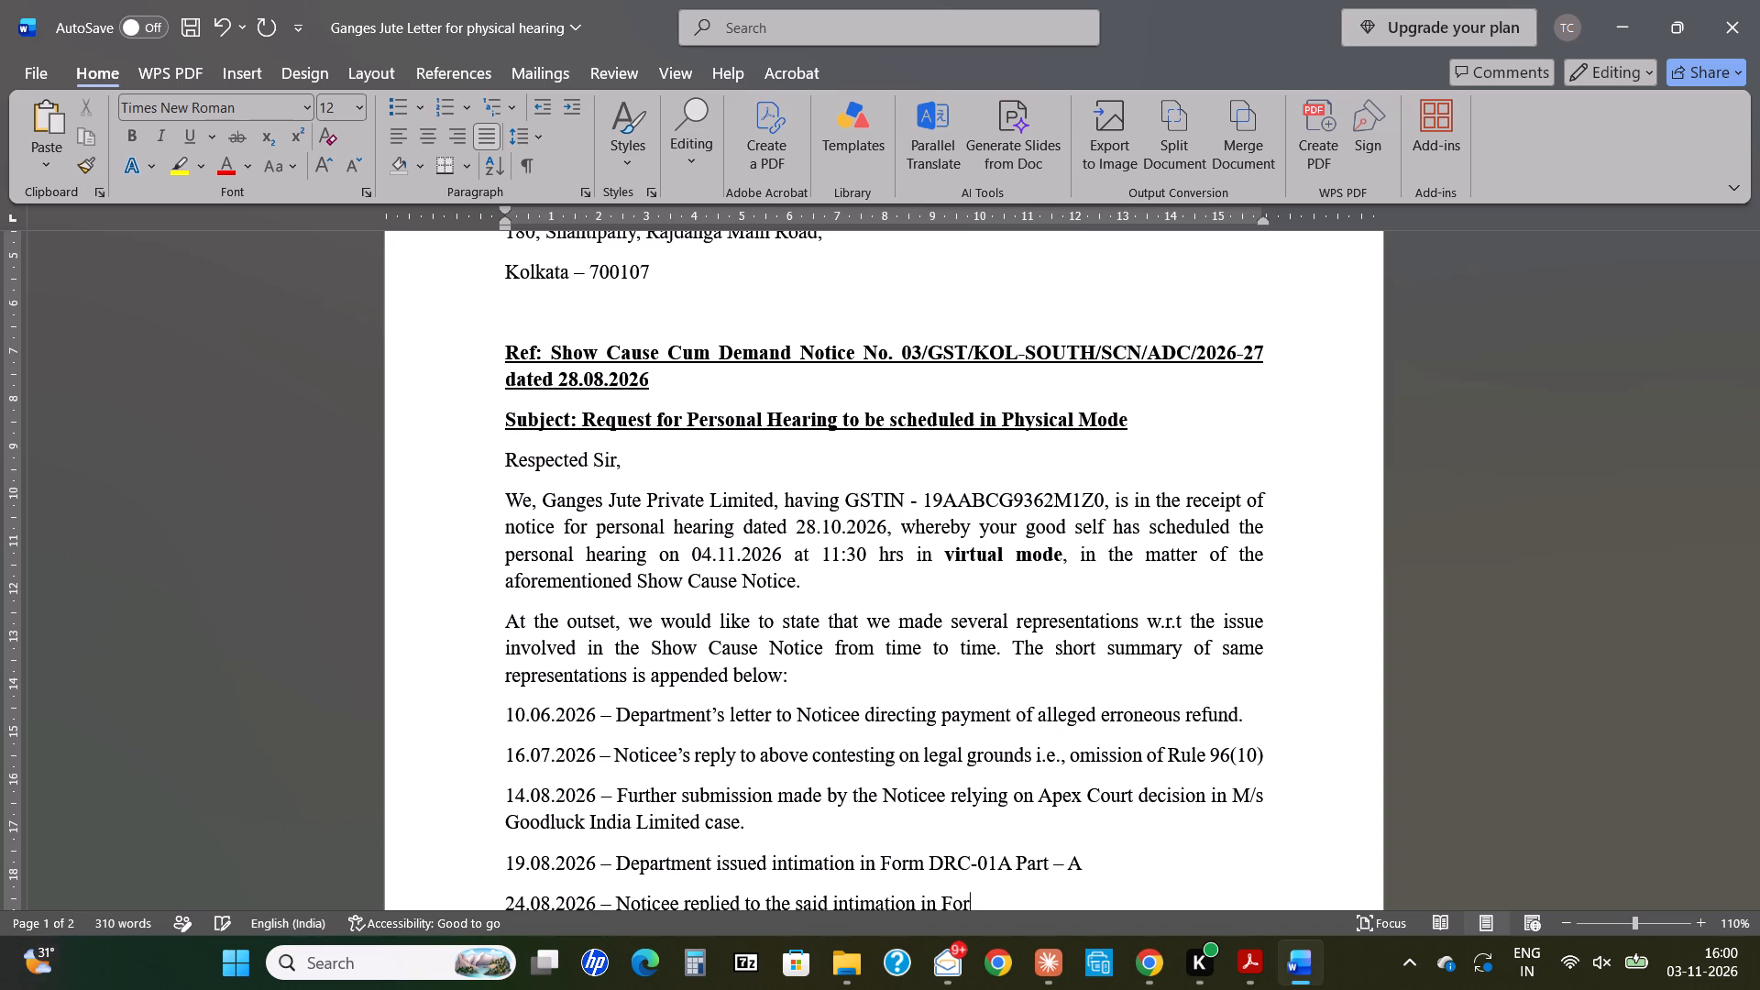
key("BackSpace")
key("BackSpace")
key("BackSpace")
type("Part =")
key("space")
key("BackSpace")
key("BackSpace")
type("- B of Form DRC-0A")
key("Return")
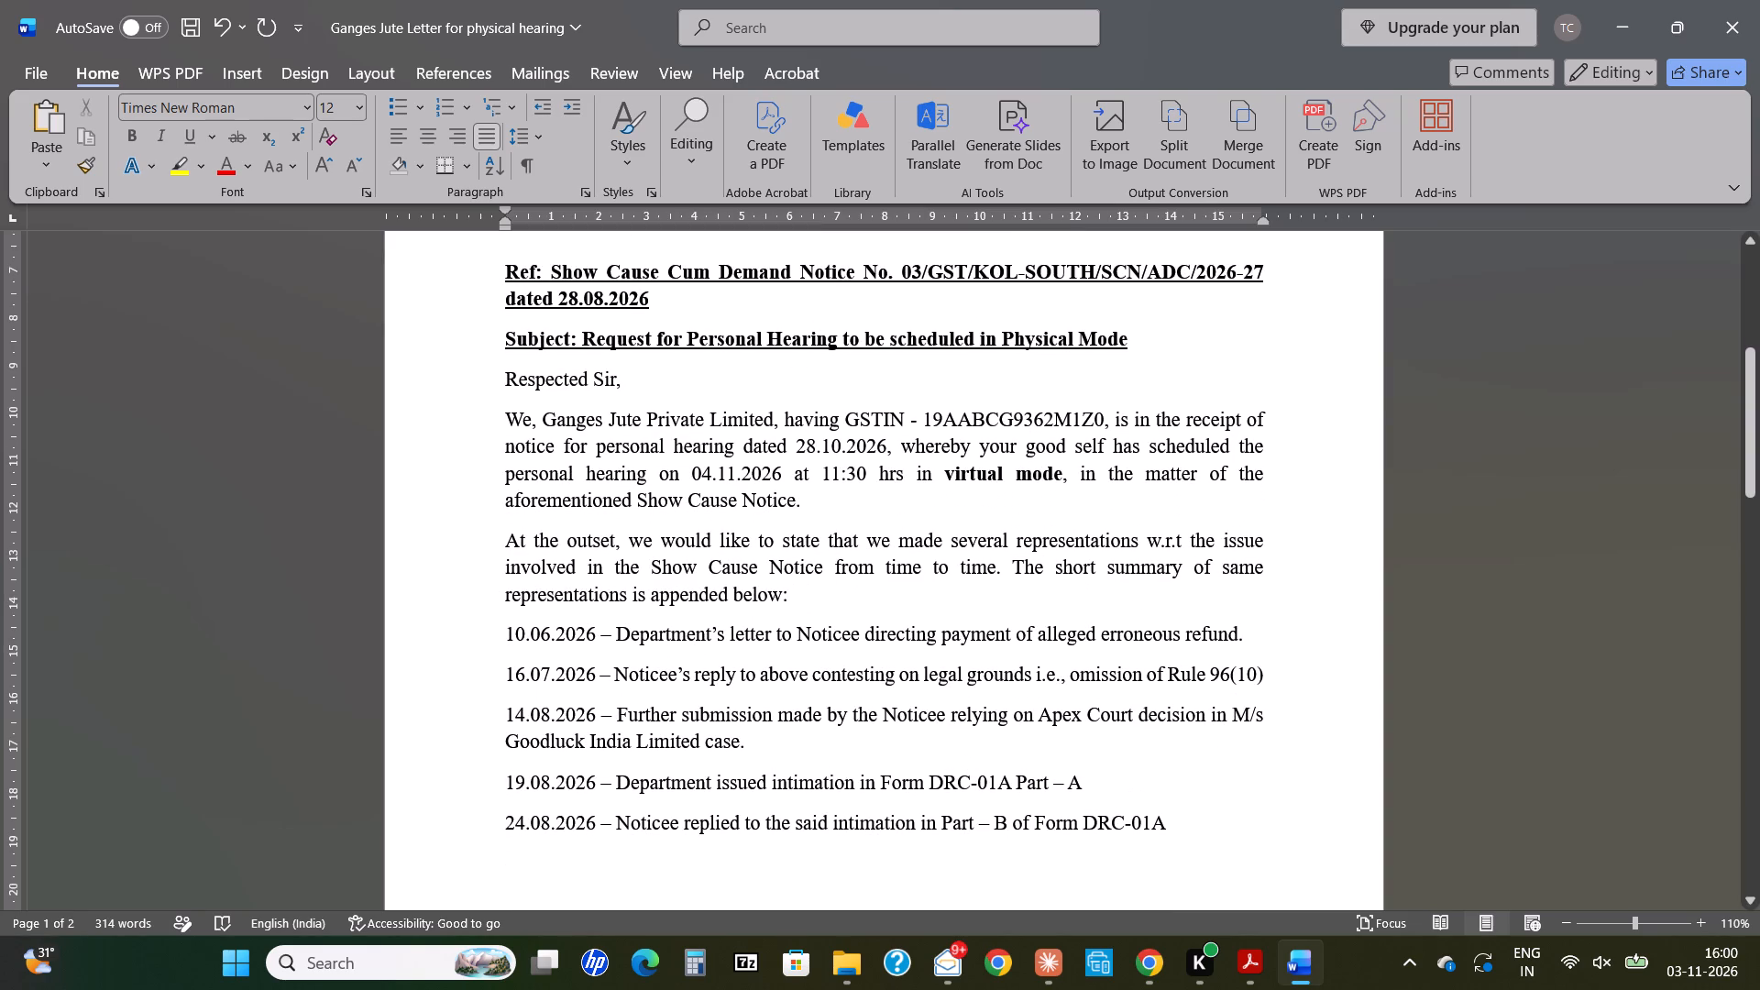
Add the entry "28.08.2026 – Department issued Show Cause Notice in Form DRC-01" and start a new line.
type("28.08.2026 -")
key("space")
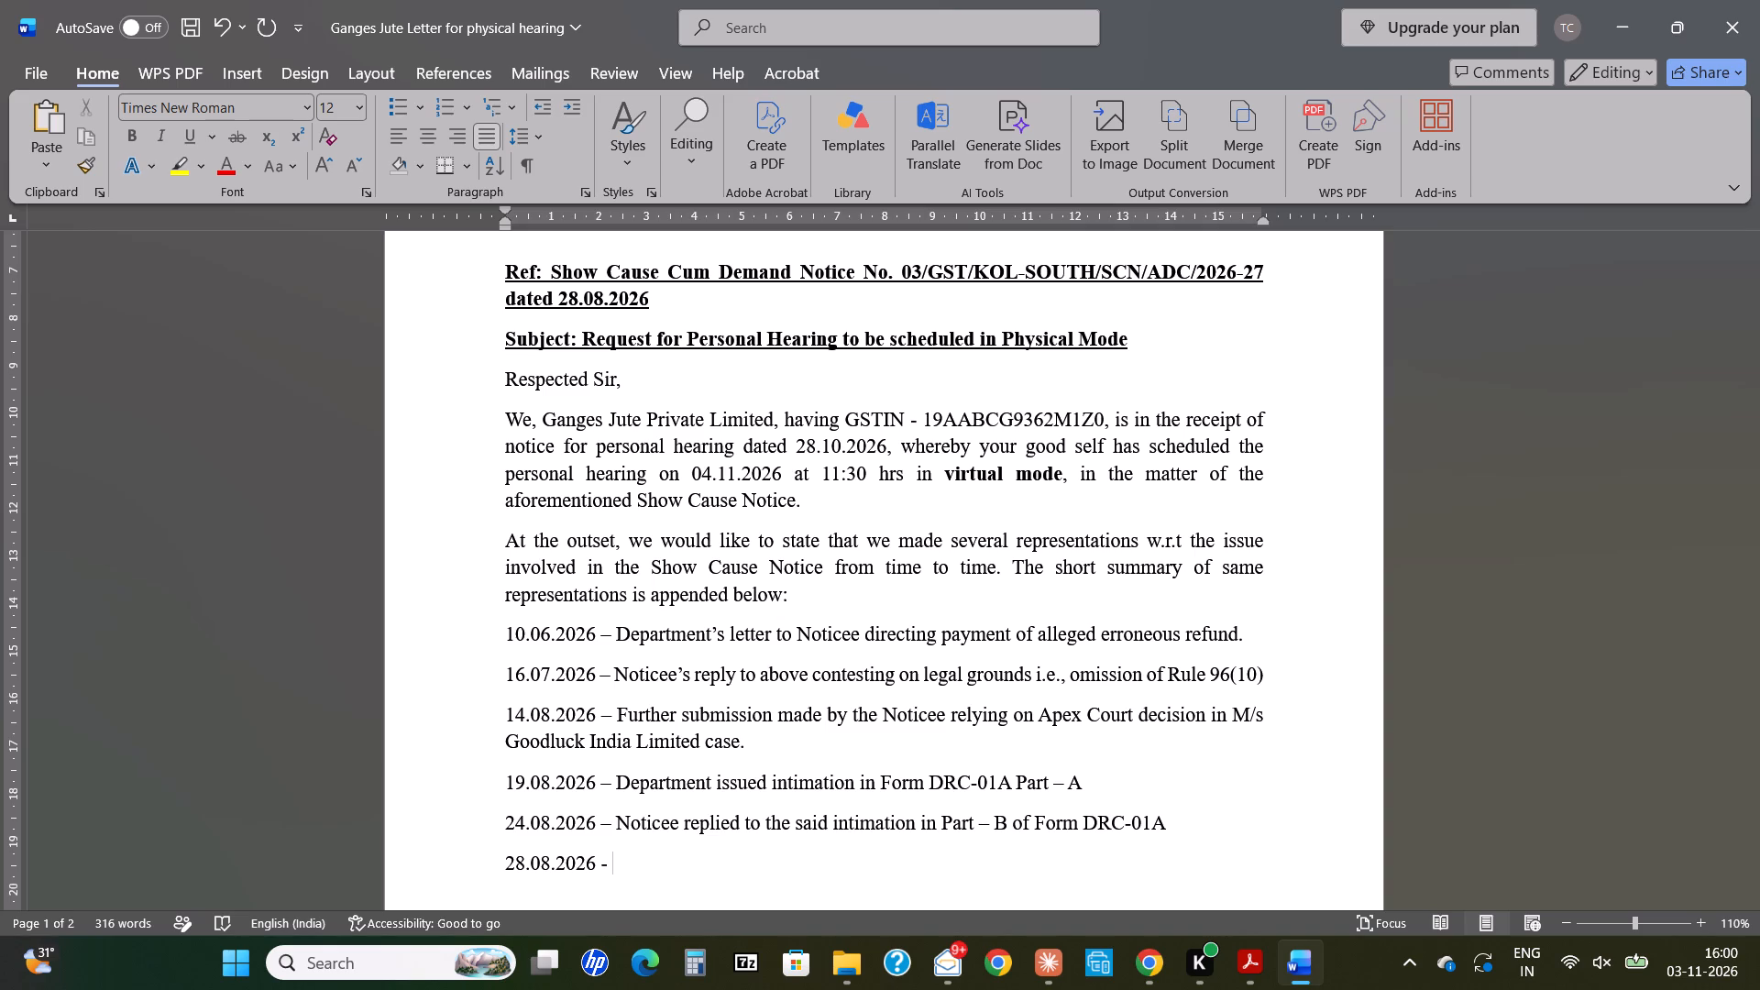
left_click(1078, 854)
type("Dept")
key("BackSpace")
type("artment isse")
key("BackSpace")
type("ued Show Cause Notice in")
key("space")
key("BackSpace")
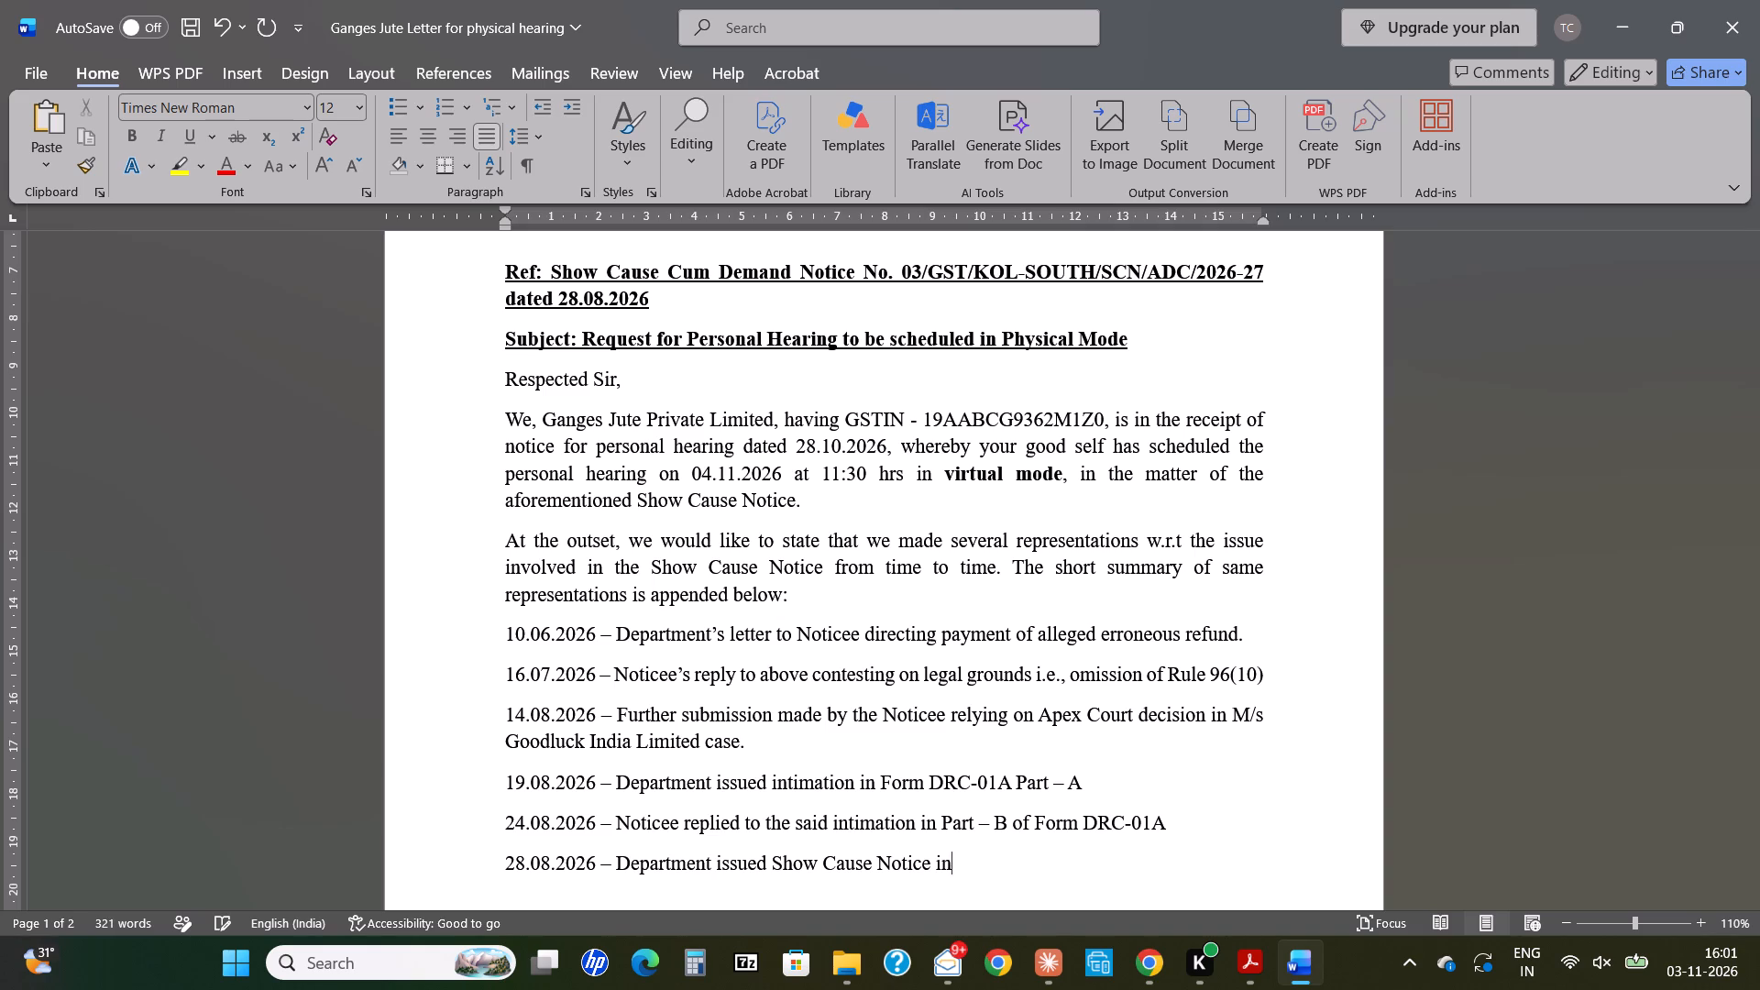
key("BackSpace")
type("n Form DRC-01")
key("Return")
Start a new entry reading "17.09.2026 – Noticee's reply to the above Show Cause Notice in Form".
type("17.09.2026-")
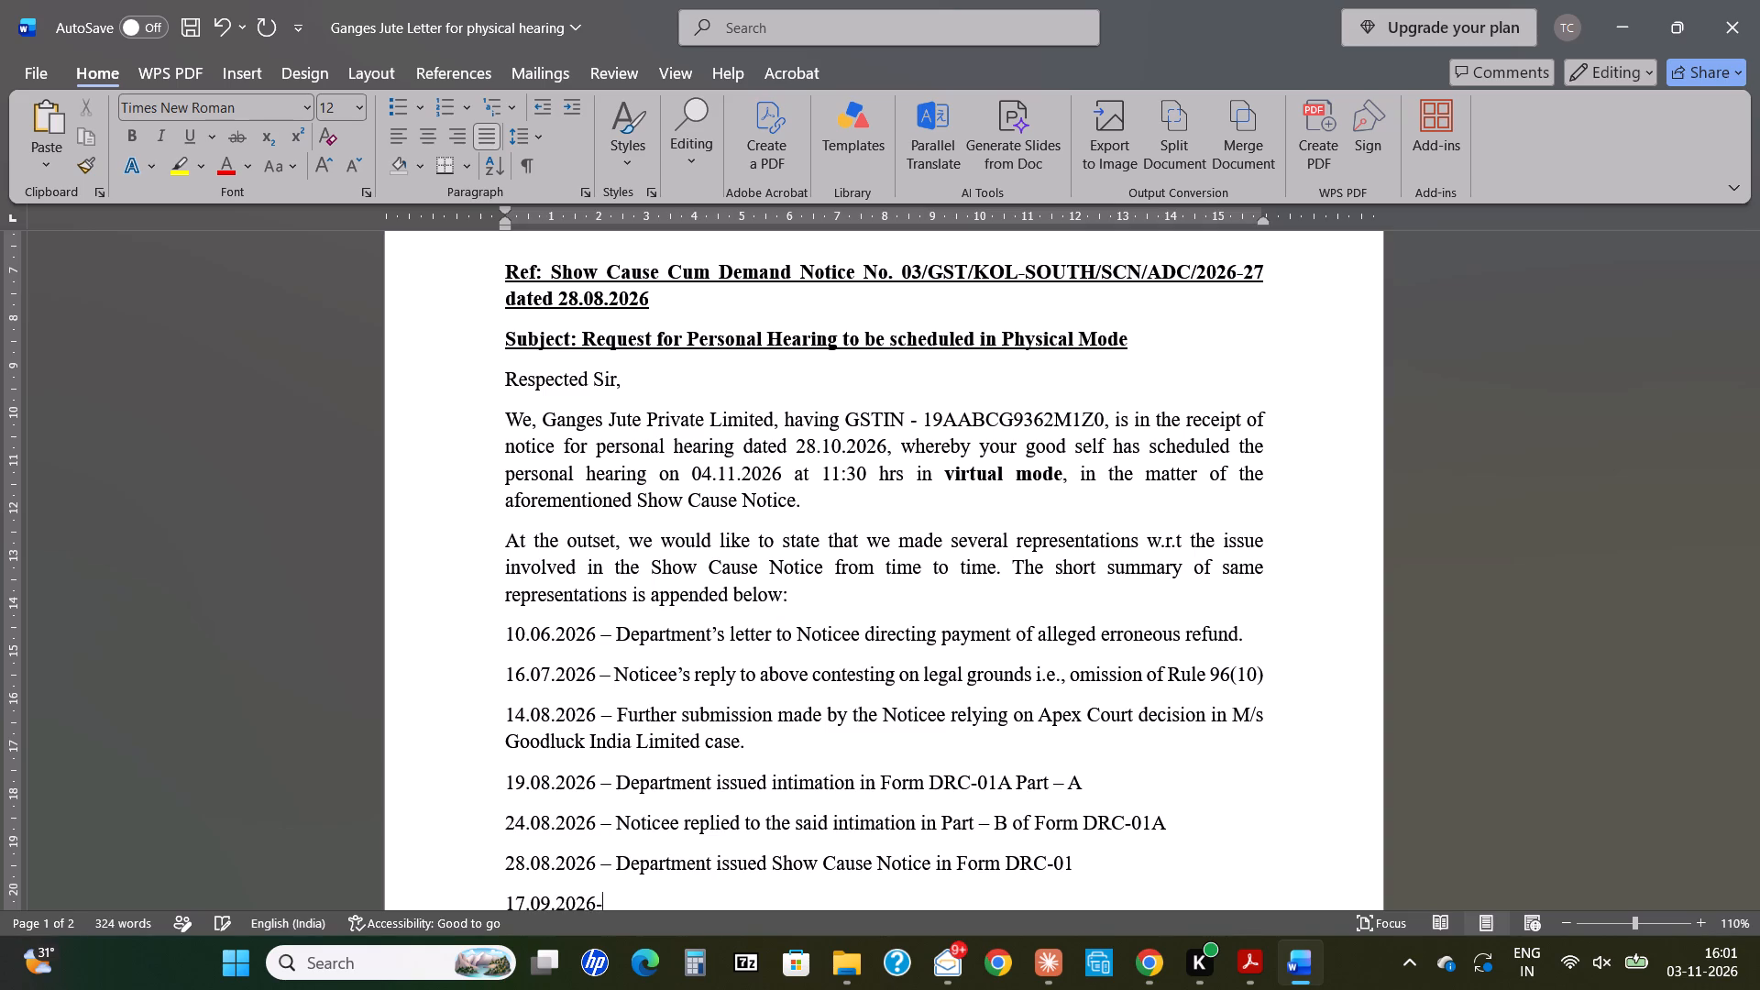
key("BackSpace")
key("space")
type("- Noticee")
type("/s")
key("BackSpace")
key("BackSpace")
type("'s reply to ht")
key("BackSpace")
key("BackSpace")
type("the above Shwo")
key("BackSpace")
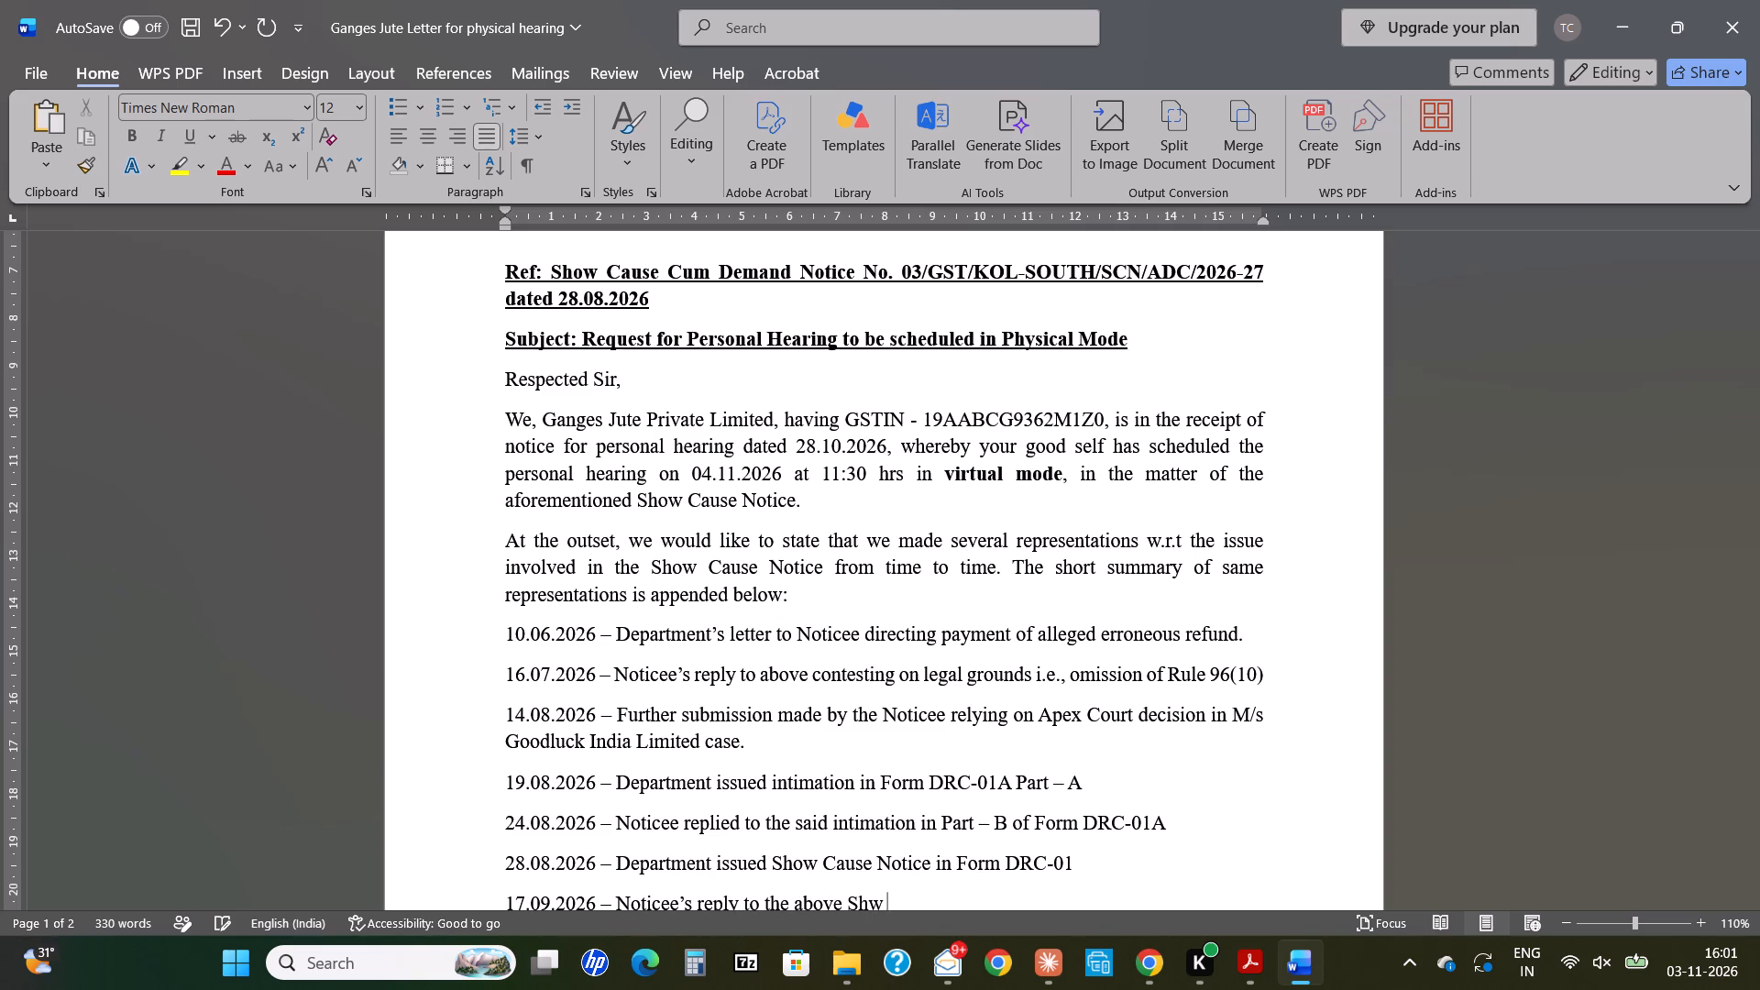
key("BackSpace")
type("ow Cause Notice in Form DR")
key("shift+BackSpace")
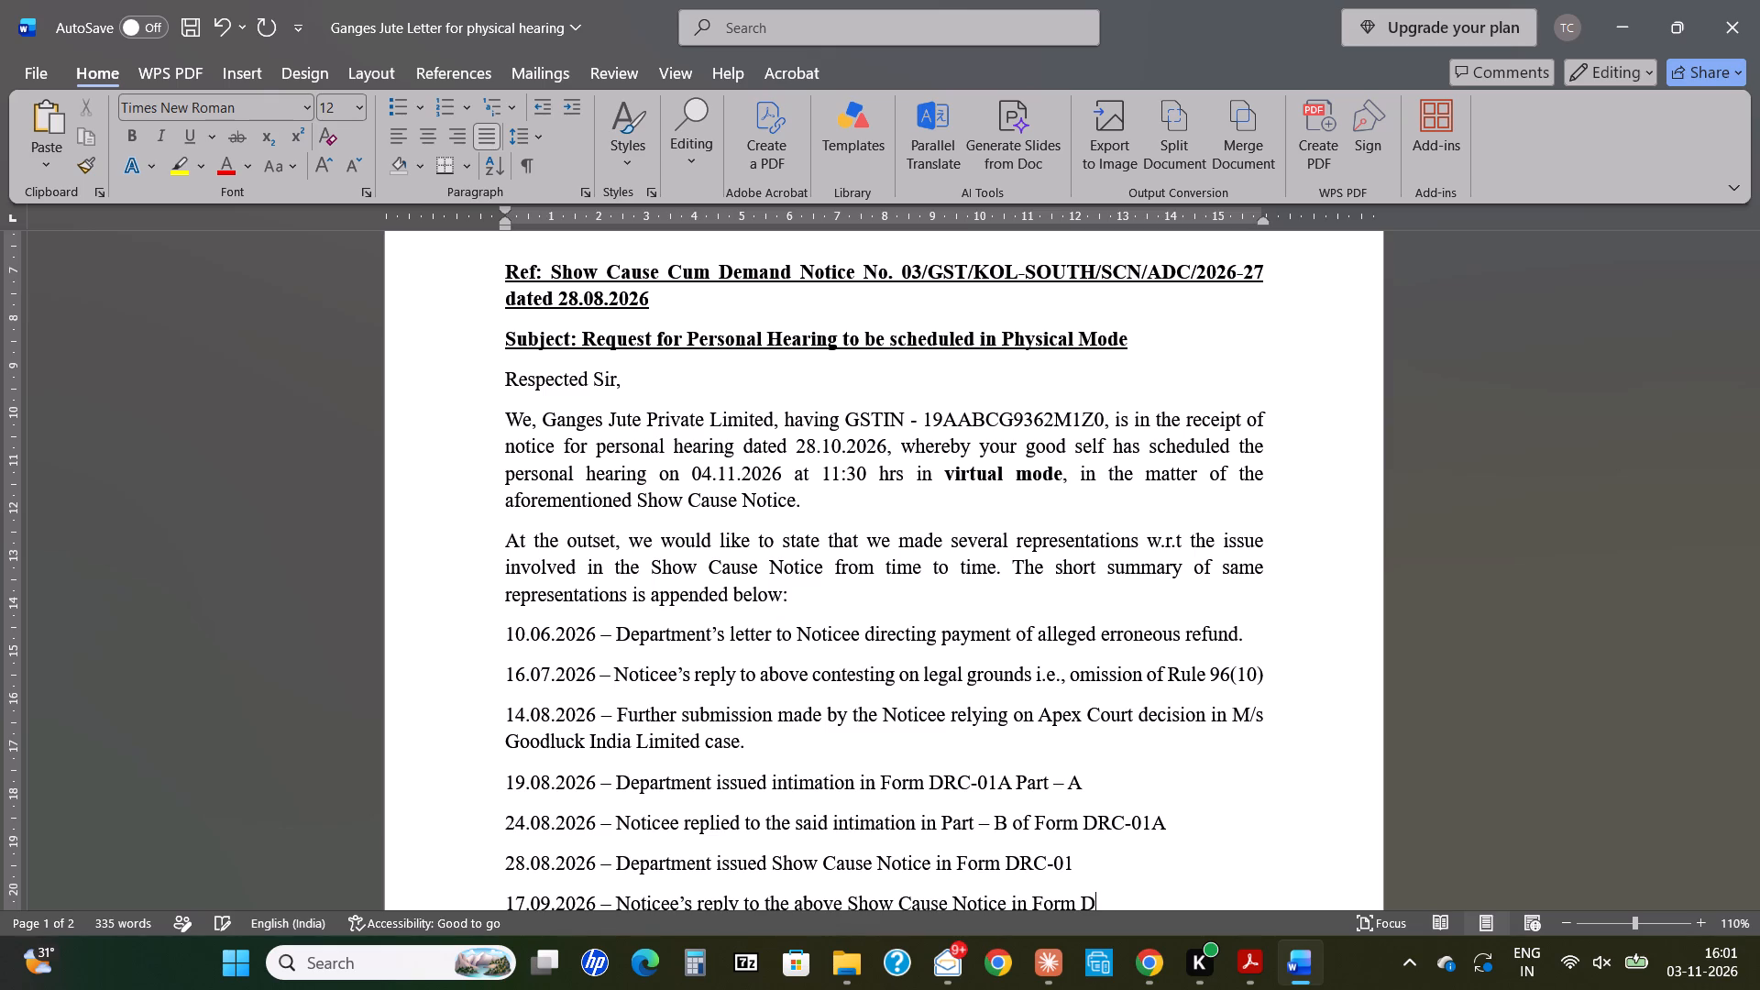
Insert "GST" before "DRC-01A" in the 19.08.2026 intimation entry.
key("Up")
key("Up")
key("Up")
key("Down")
key("Up")
key("Left")
key("ctrl+Left")
key("ctrl+Left")
key("ctrl+Left")
key("ctrl+Left")
key("ctrl+Left")
type("GT")
key("shift+BackSpace")
type("ST")
key("space")
Insert "GST" before "DRC-01A" in the 24.08.2026 reply entry.
key("Down")
key("End")
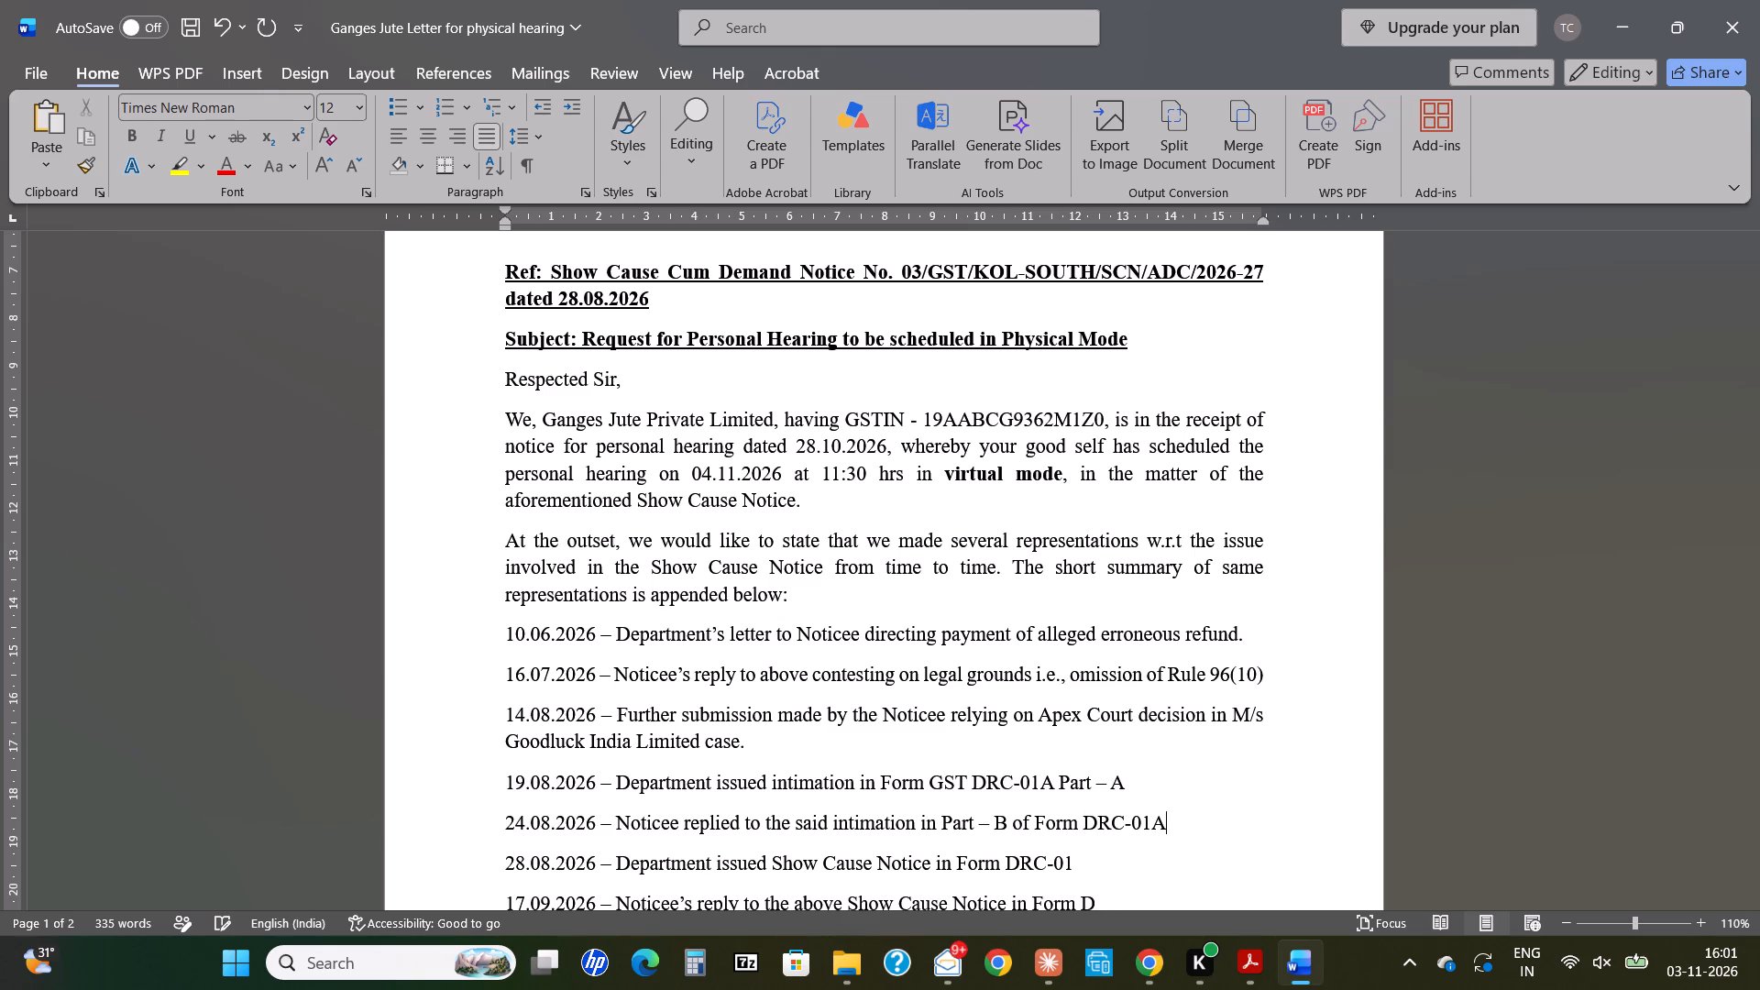
key("Left")
key("Left")
key("Left")
key("Left")
key("Left")
key("Left")
key("Left")
key("Left")
key("space")
type("GST")
Insert "GST" before "DRC-01" in the 28.08.2026 Show Cause Notice entry.
key("Down")
key("ctrl+Left")
key("ctrl+Left")
key("ctrl+Left")
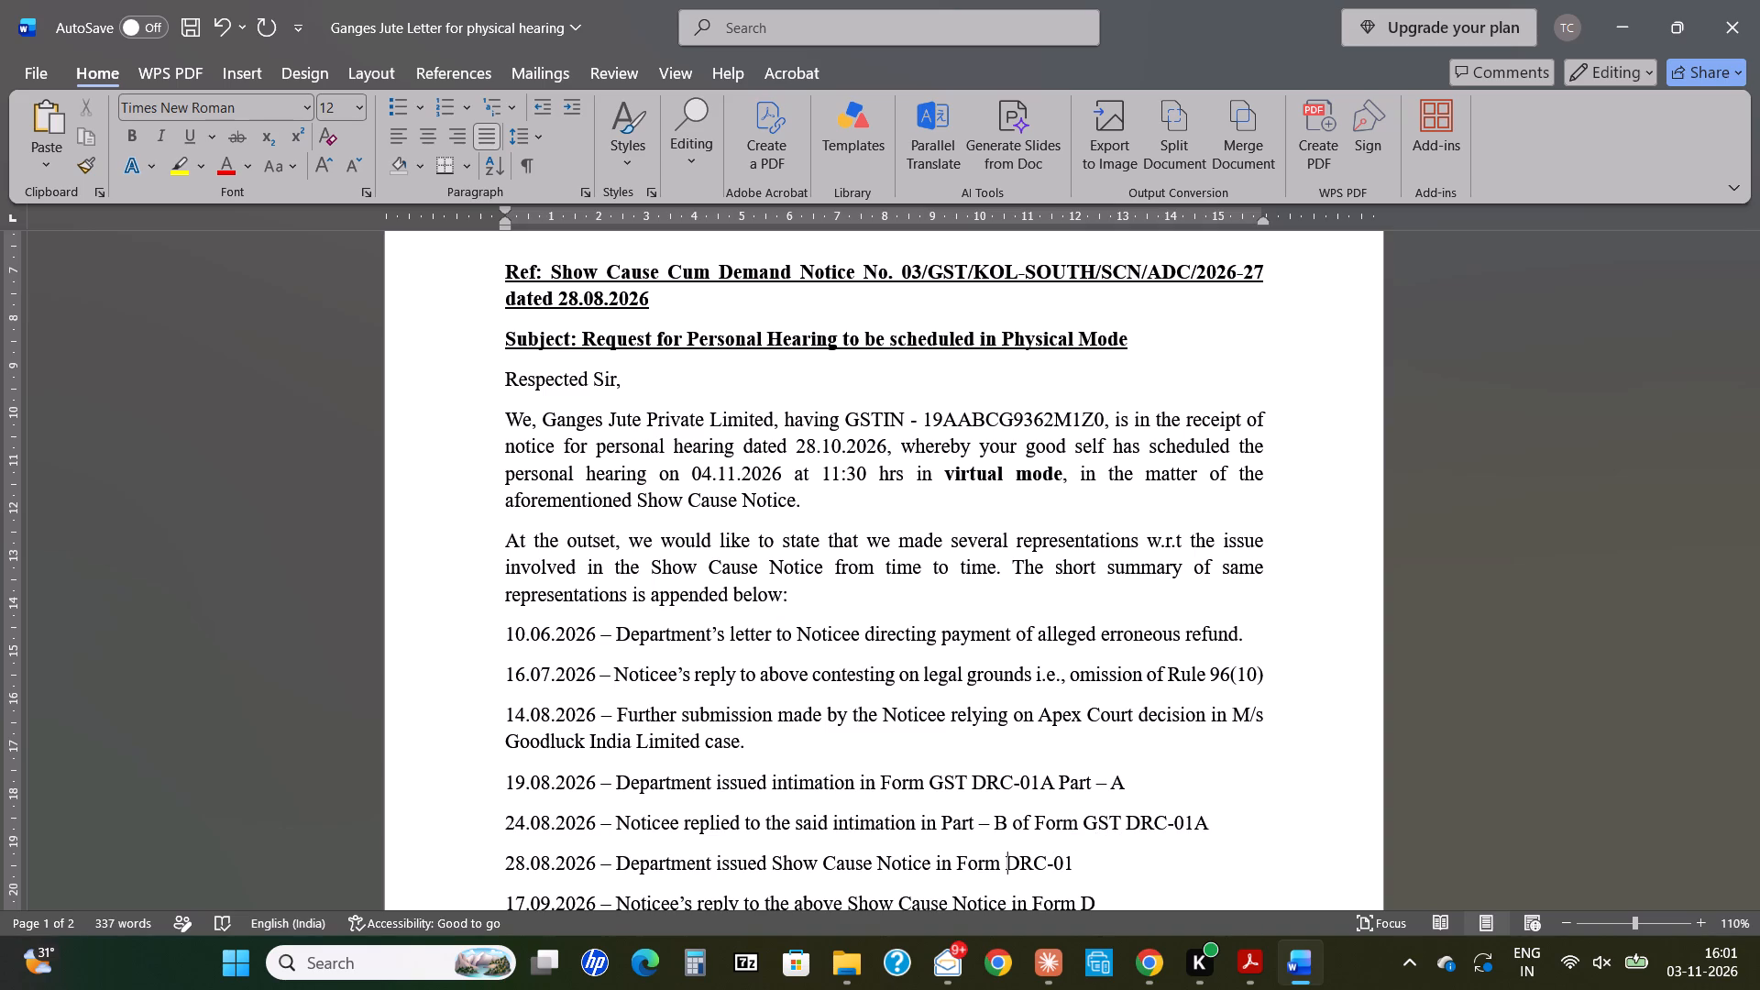
type("GST")
key("space")
Complete the 17.09.2026 entry so that the form reads "GST DRC-06".
key("Down")
key("Down")
key("Up")
key("End")
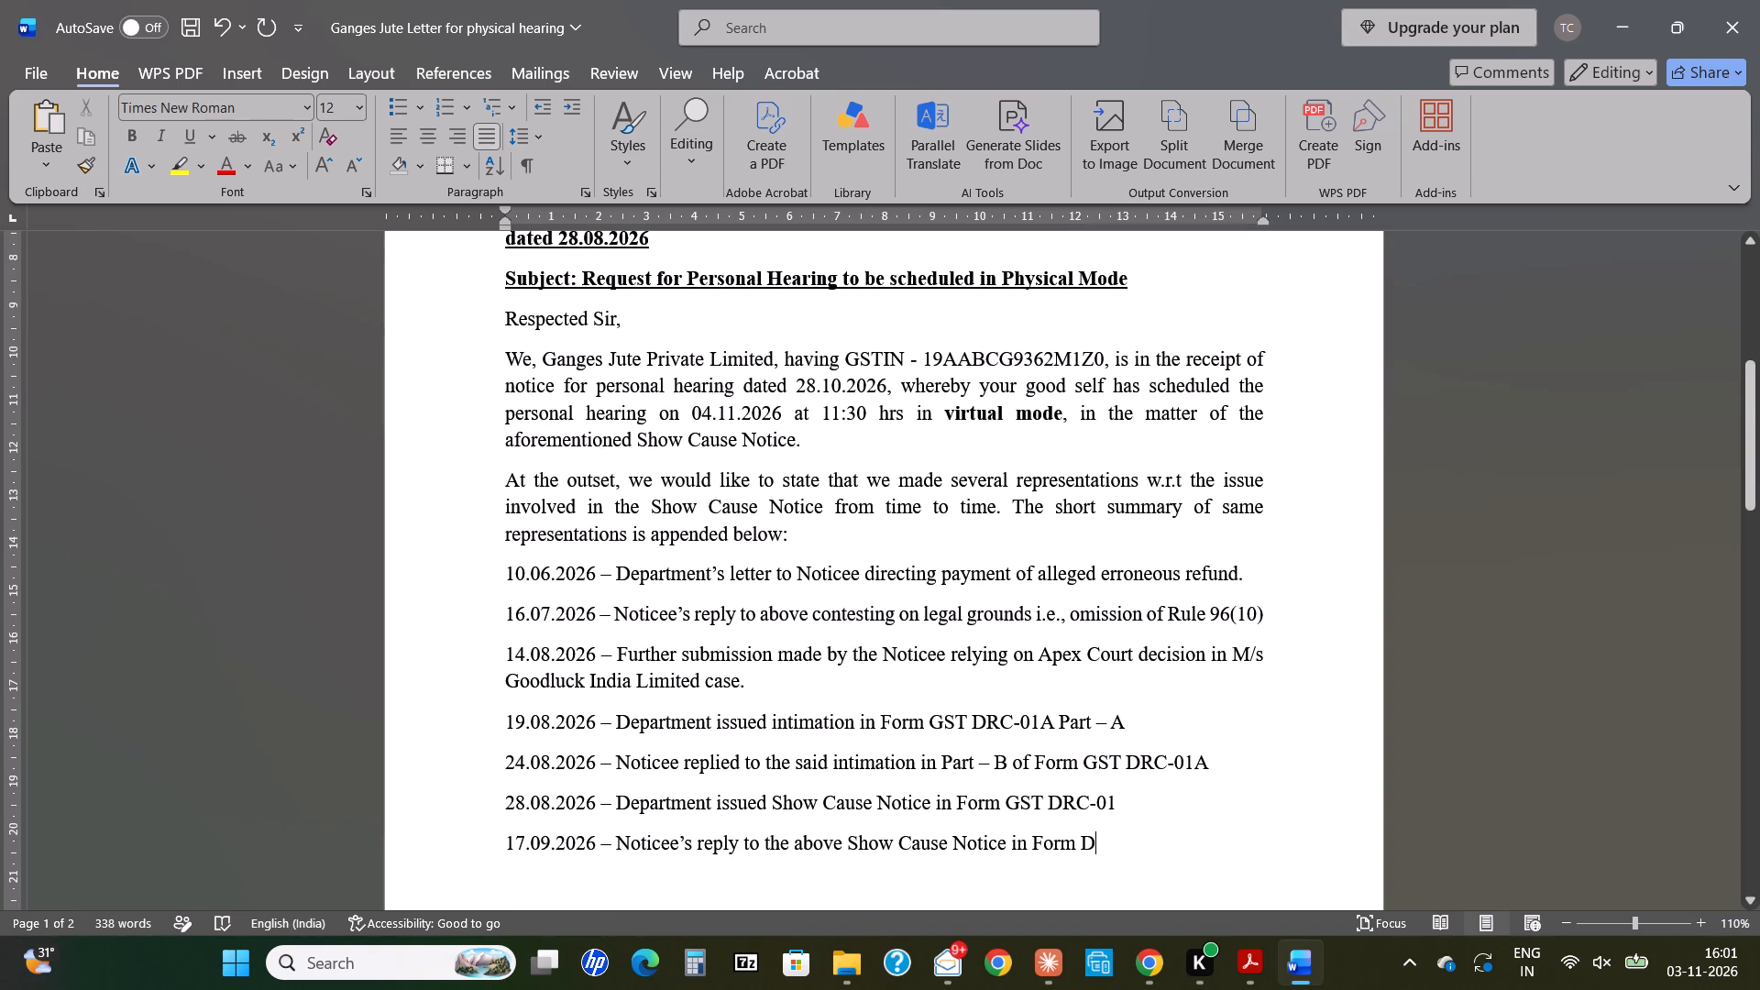
key("BackSpace")
type("GST DRC-01")
key("BackSpace")
key("6")
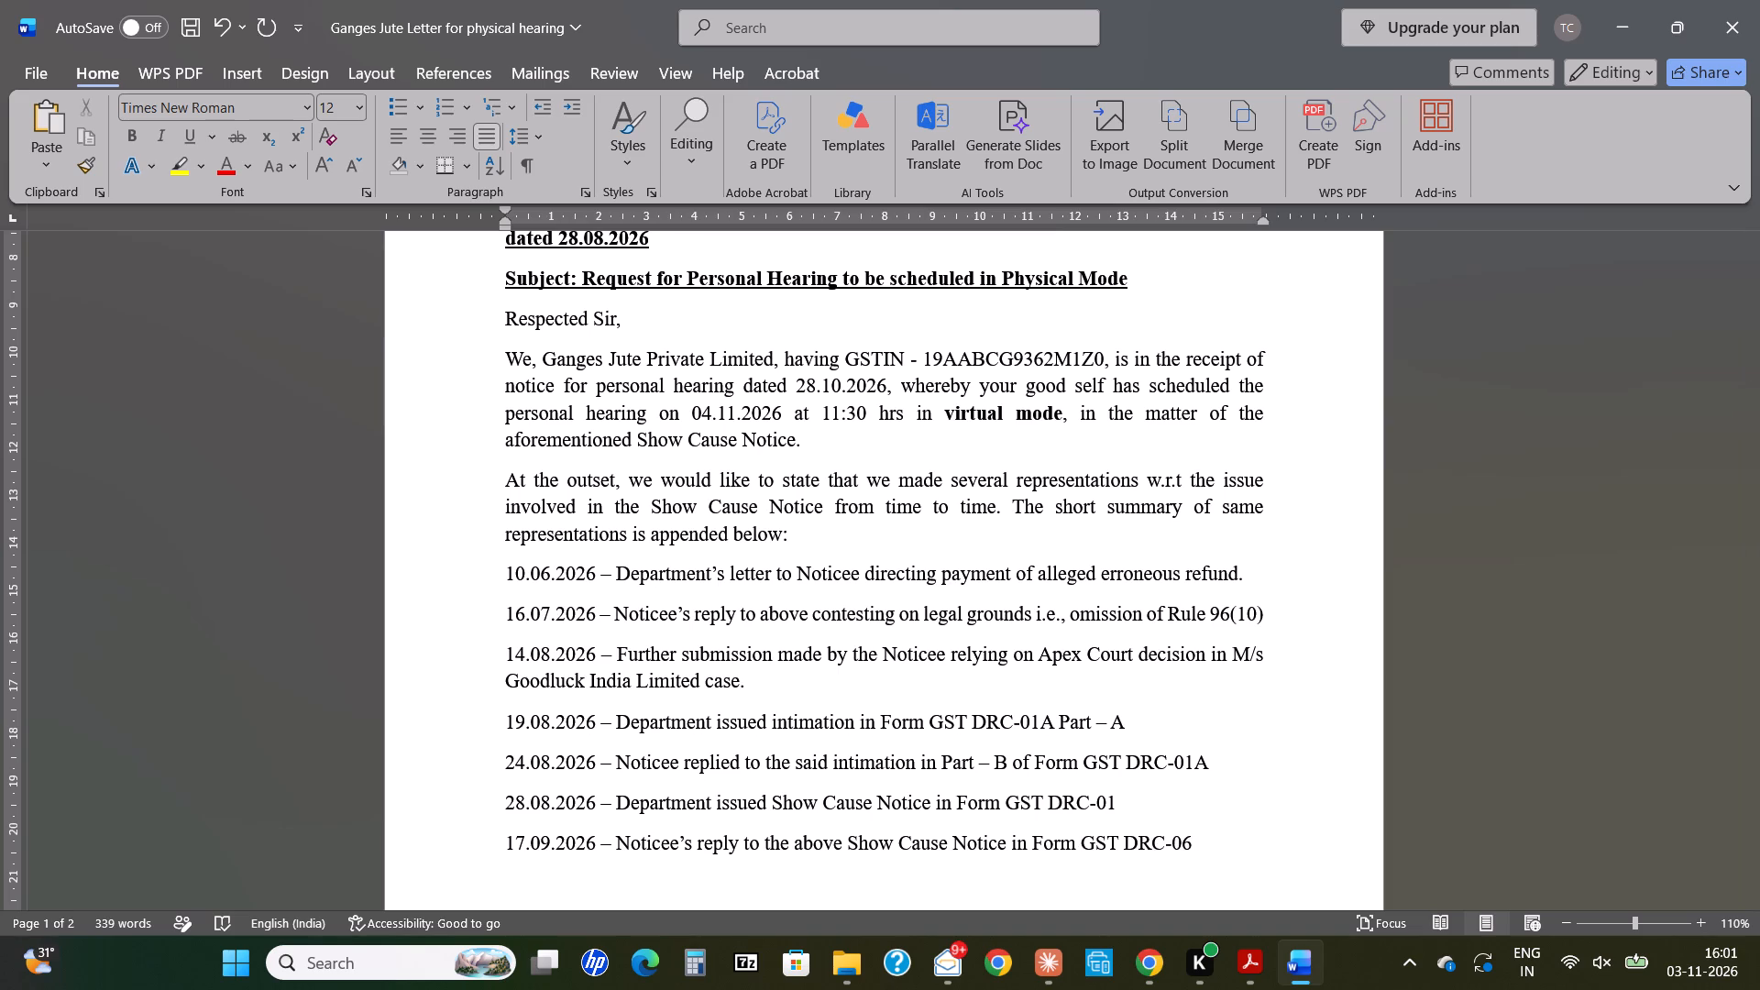
Below the 17.09.2026 entry, start a new entry dated "21.09.2026 & 22.09.2026 –".
key("Return")
type("18")
key("BackSpace")
key("BackSpace")
type("21")
type(".09.2026")
key("slash")
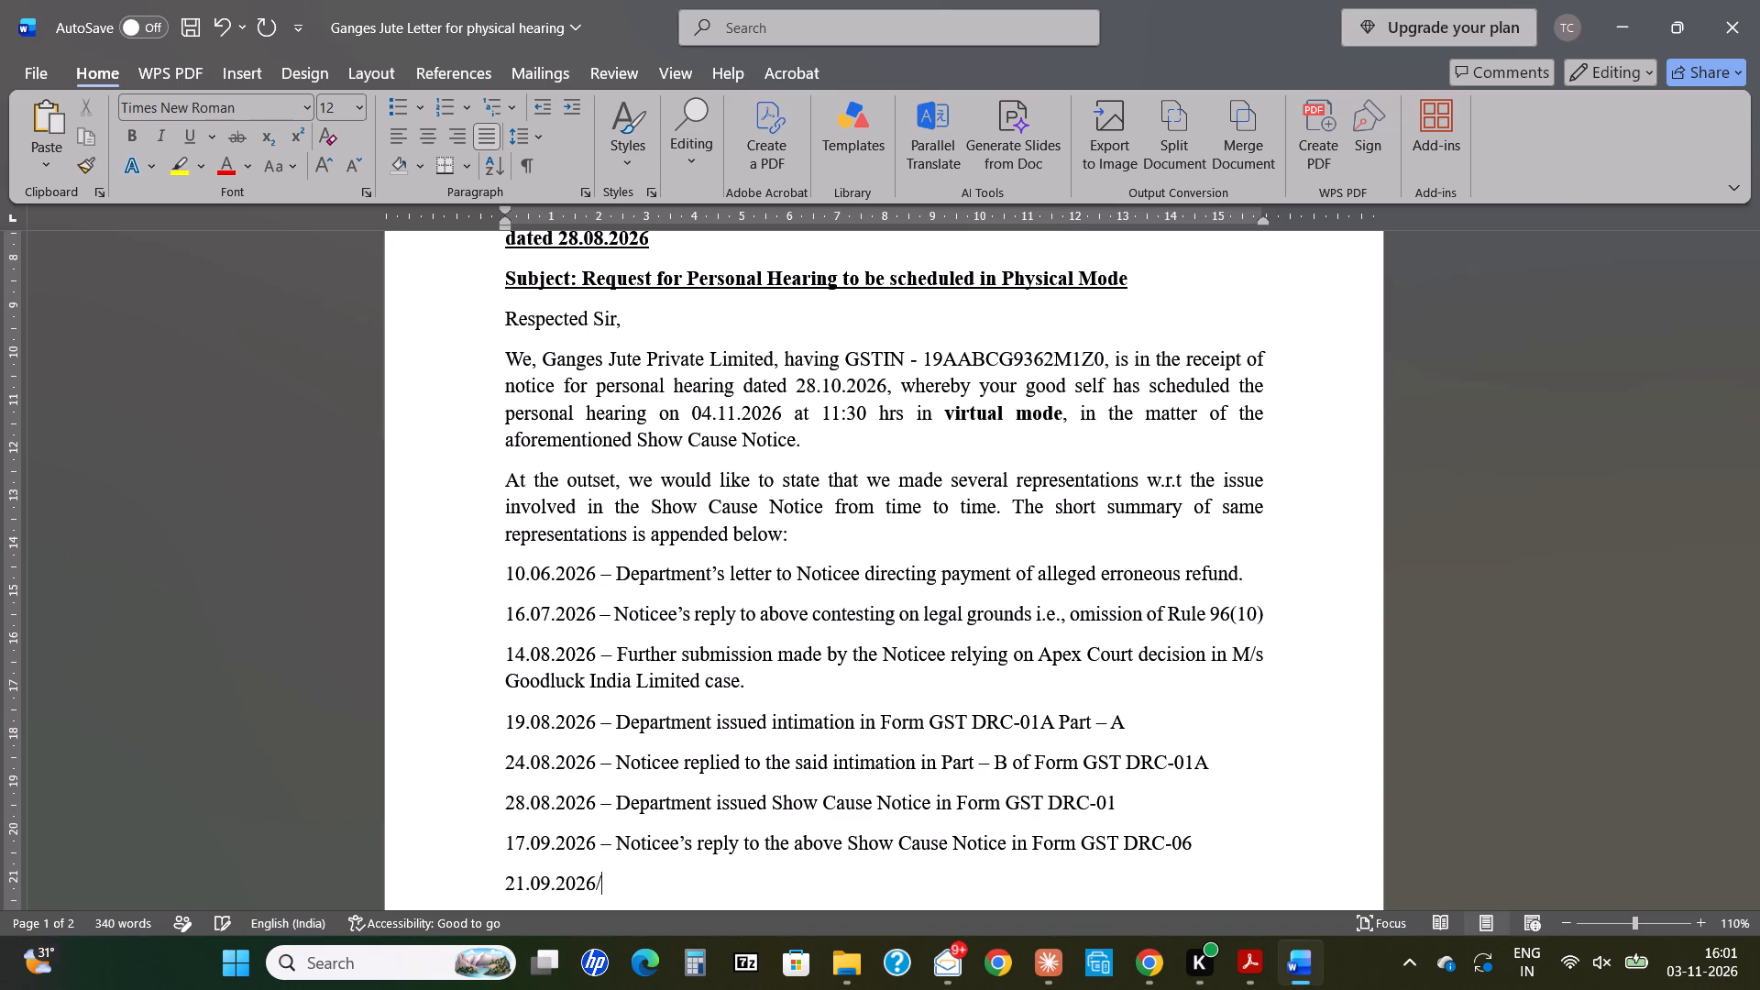
key("BackSpace")
key("space")
type("&")
key("space")
type("220")
key("BackSpace")
type(".09.2026 - N")
Continue the 21.09.2026 & 22.09.2026 entry with "Noticee submitted letter to the Department requesting dropping of proceedings".
key("BackSpace")
type("Notci")
key("BackSpace")
key("BackSpace")
type("icee")
key("space")
type("submitted letter to the Department reque")
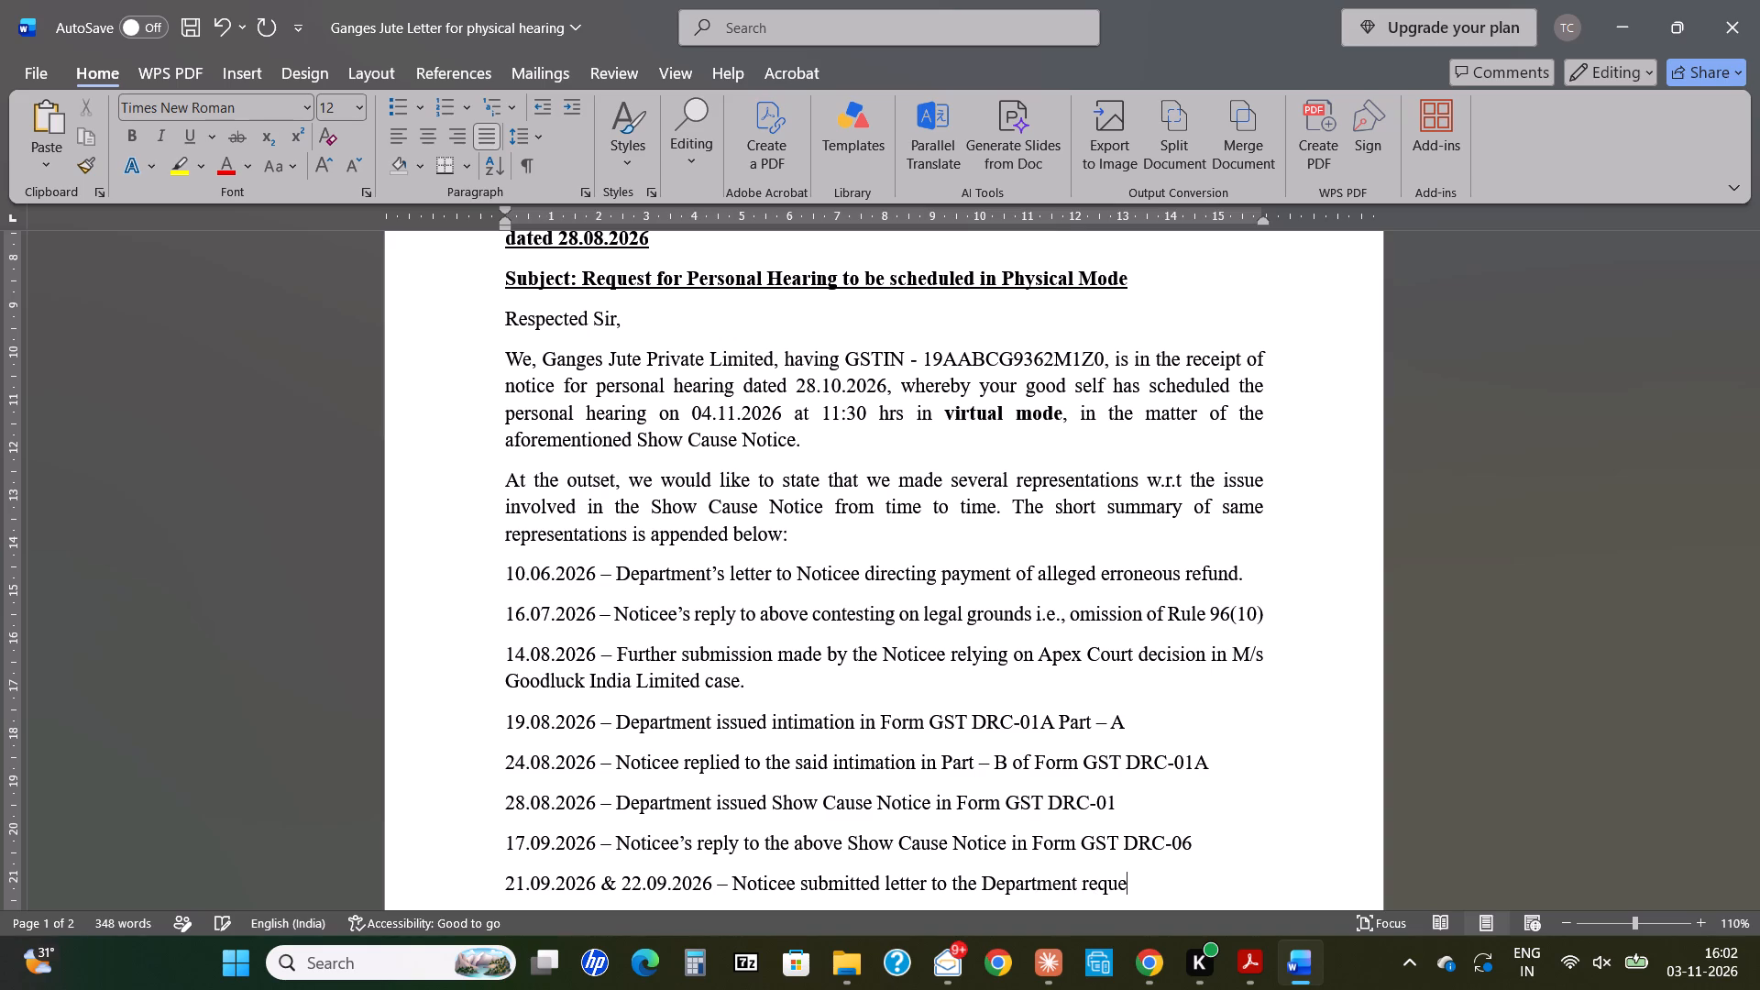
type("sting dropping o")
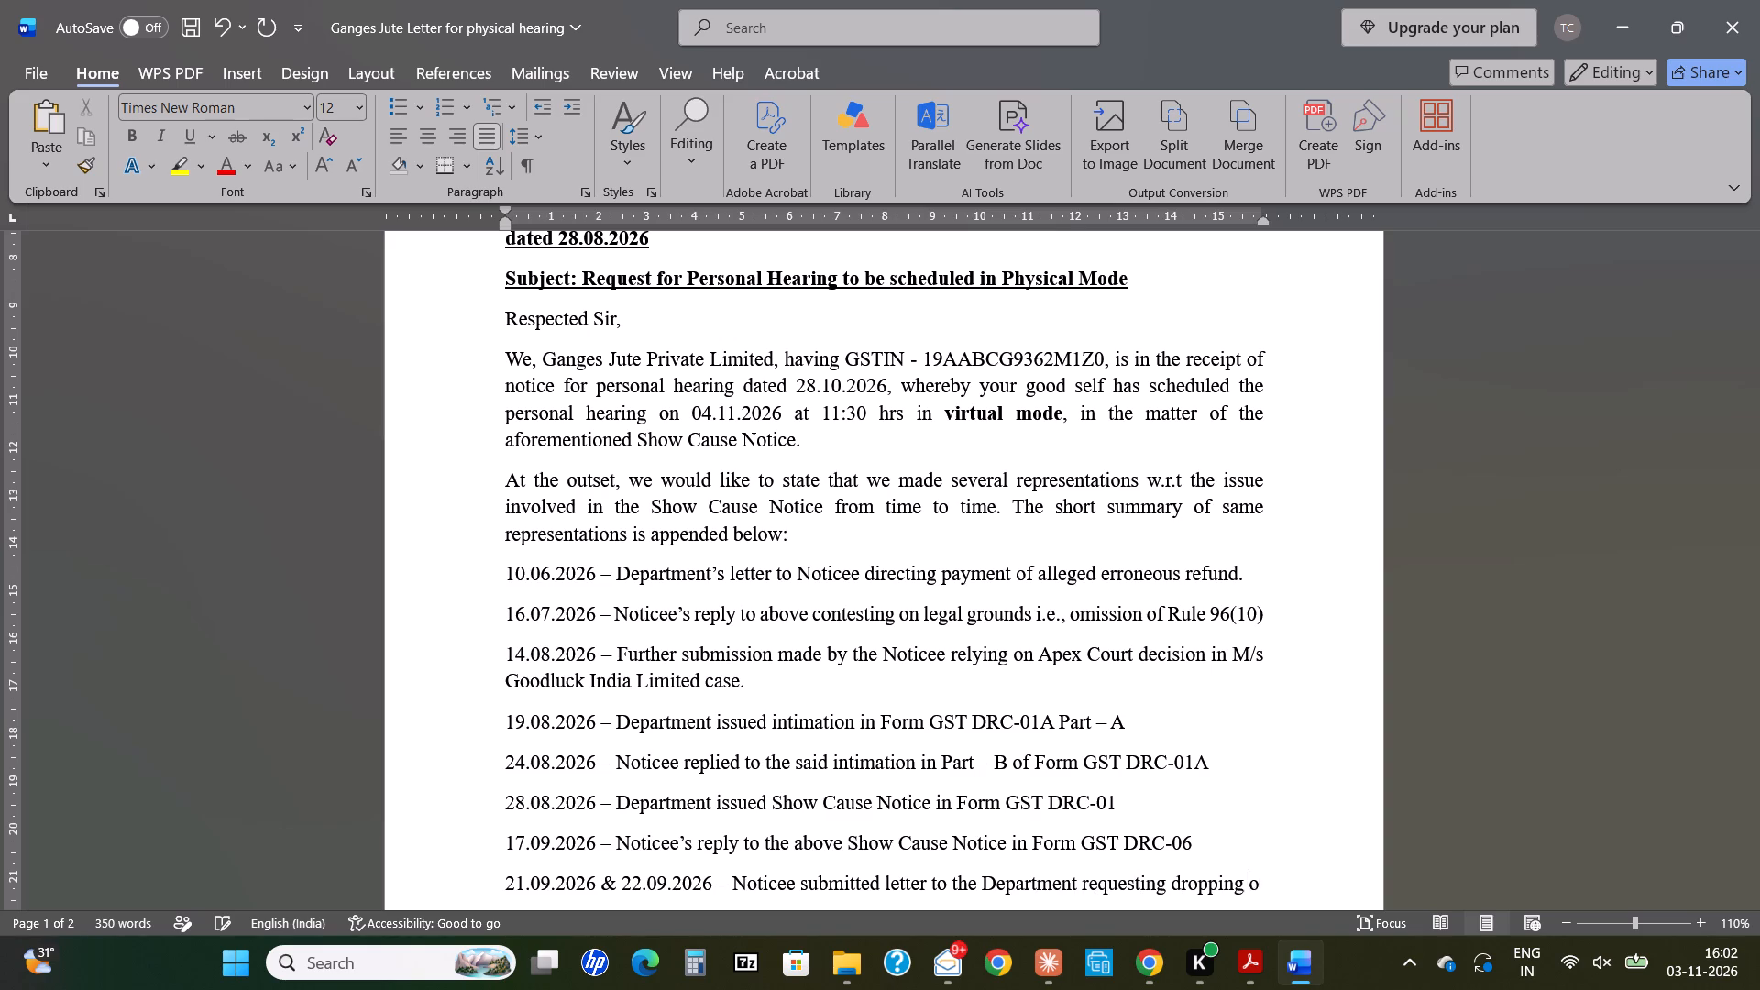
key("space")
key("BackSpace")
type("g")
key("space")
key("BackSpace")
key("f")
key("BackSpace")
type("f pro")
key("BackSpace")
key("BackSpace")
key("BackSpace")
key("BackSpace")
key("BackSpace")
key("BackSpace")
type("f proceedings")
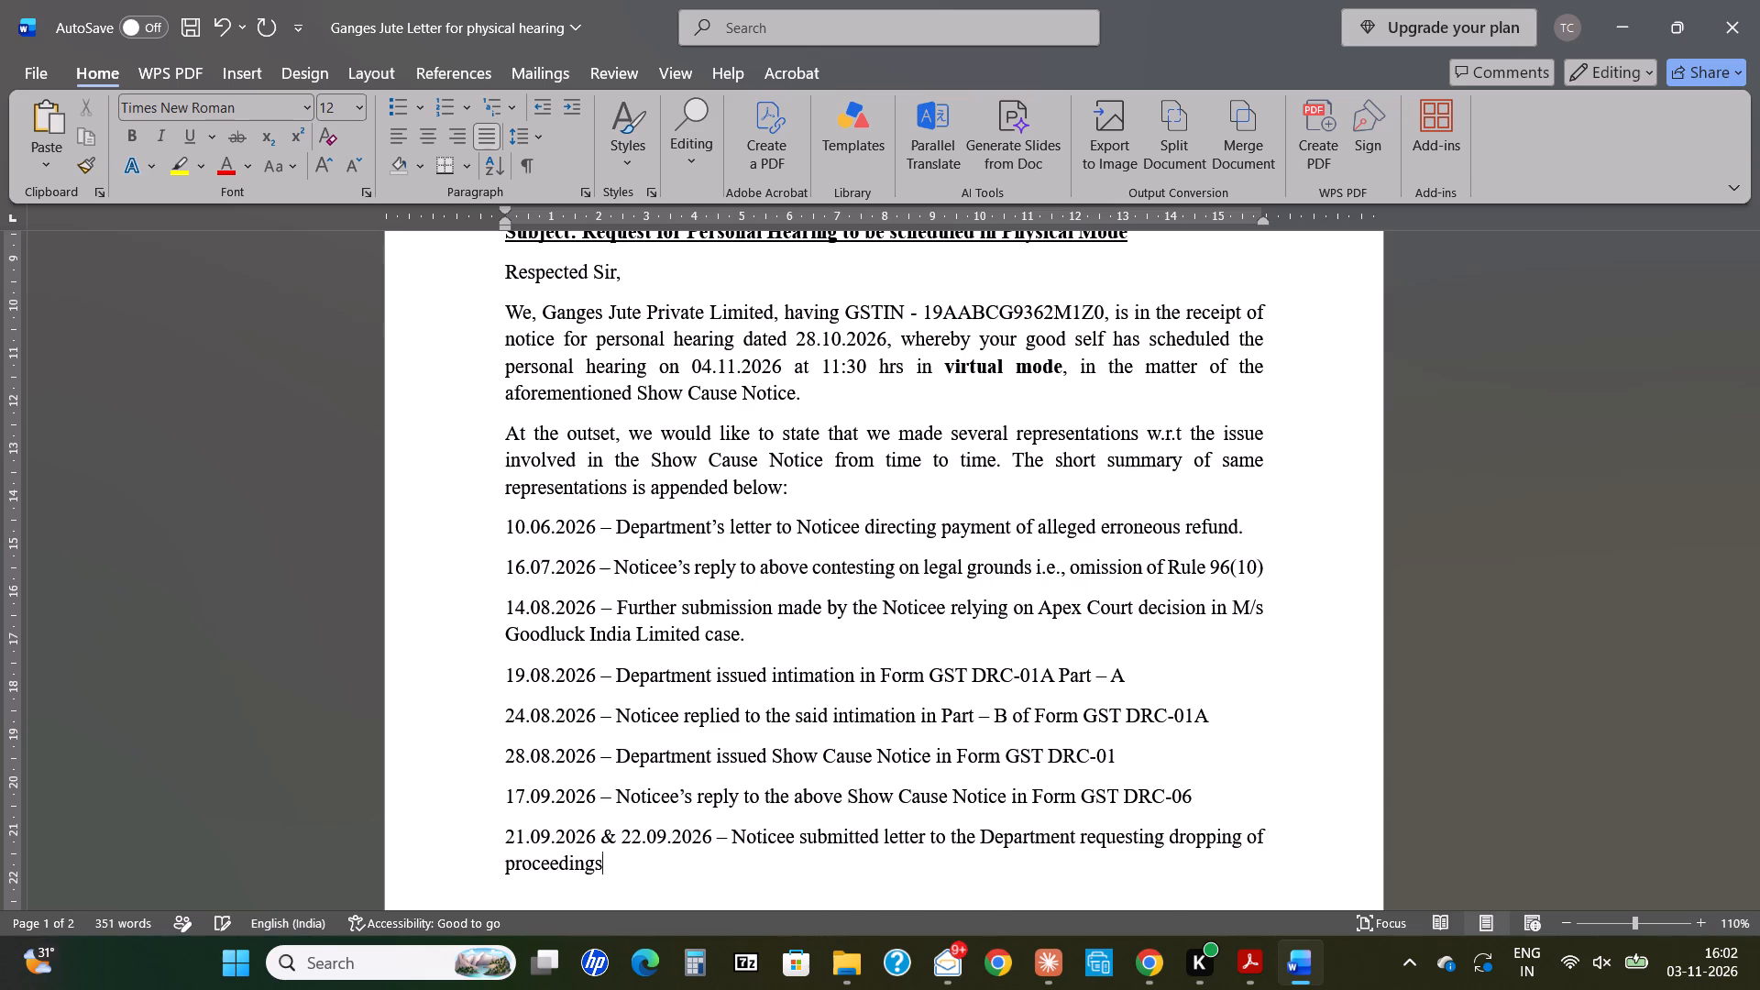
Extend the 21.09.2026 & 22.09.2026 entry with "in light of CBIC Office Memo".
key("space")
type("in Li")
key("BackSpace")
key("BackSpace")
type("light of SBIC")
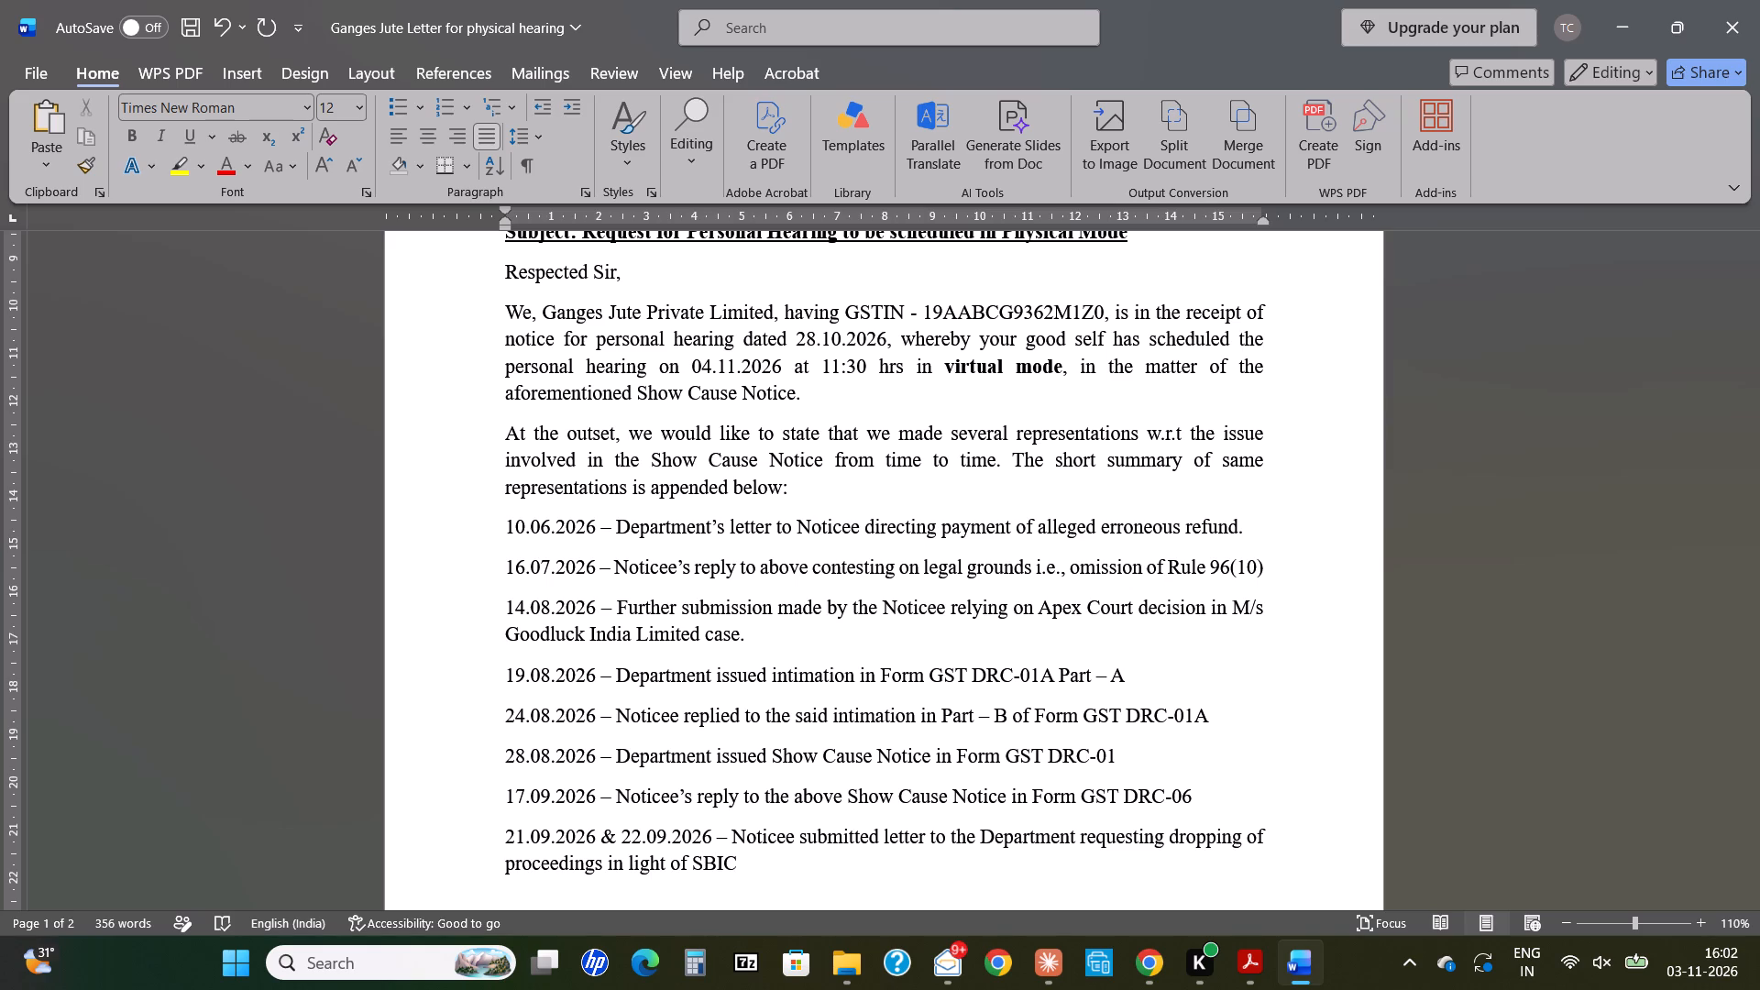
key("shift+BackSpace")
key("shift+BackSpace")
key("shift+BackSpace")
key("shift+BackSpace")
type("CBIC")
key("space")
type("Office Memo")
key("space")
Switch from the letter to the other open windows to look up the CBIC Office Memo's details.
key("alt+Tab")
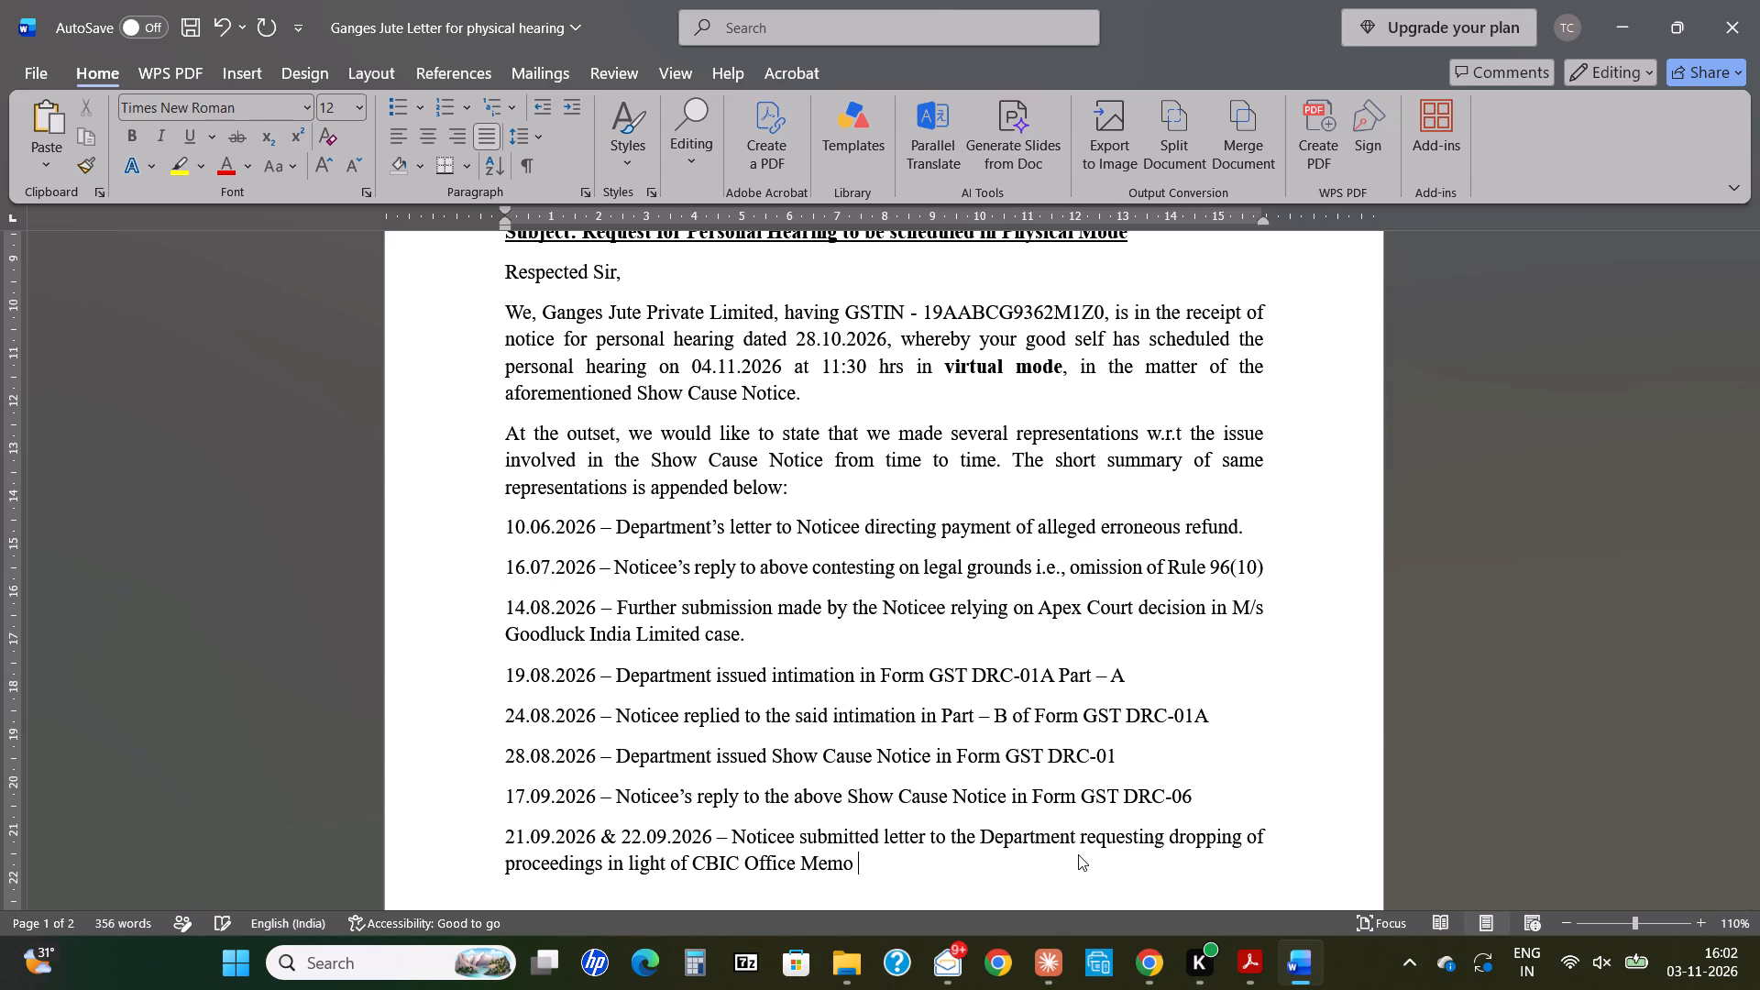
key("alt+Tab")
key("alt+Tab")
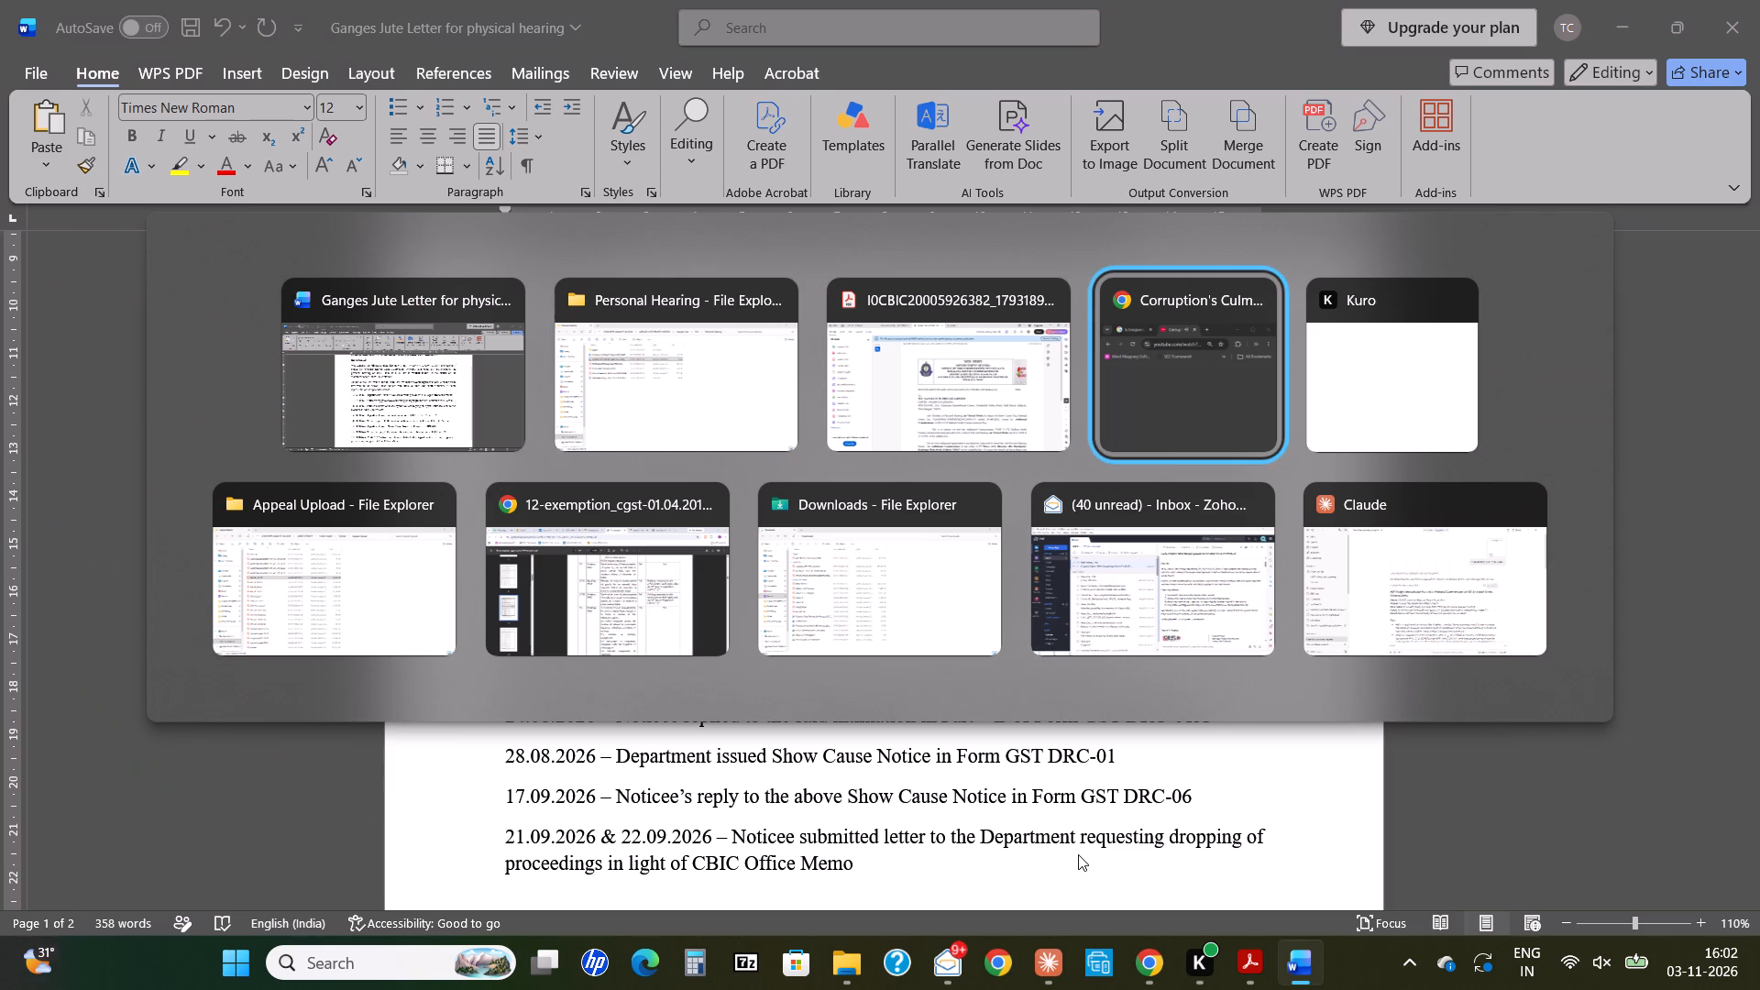
key("alt+Left")
key("alt+Tab")
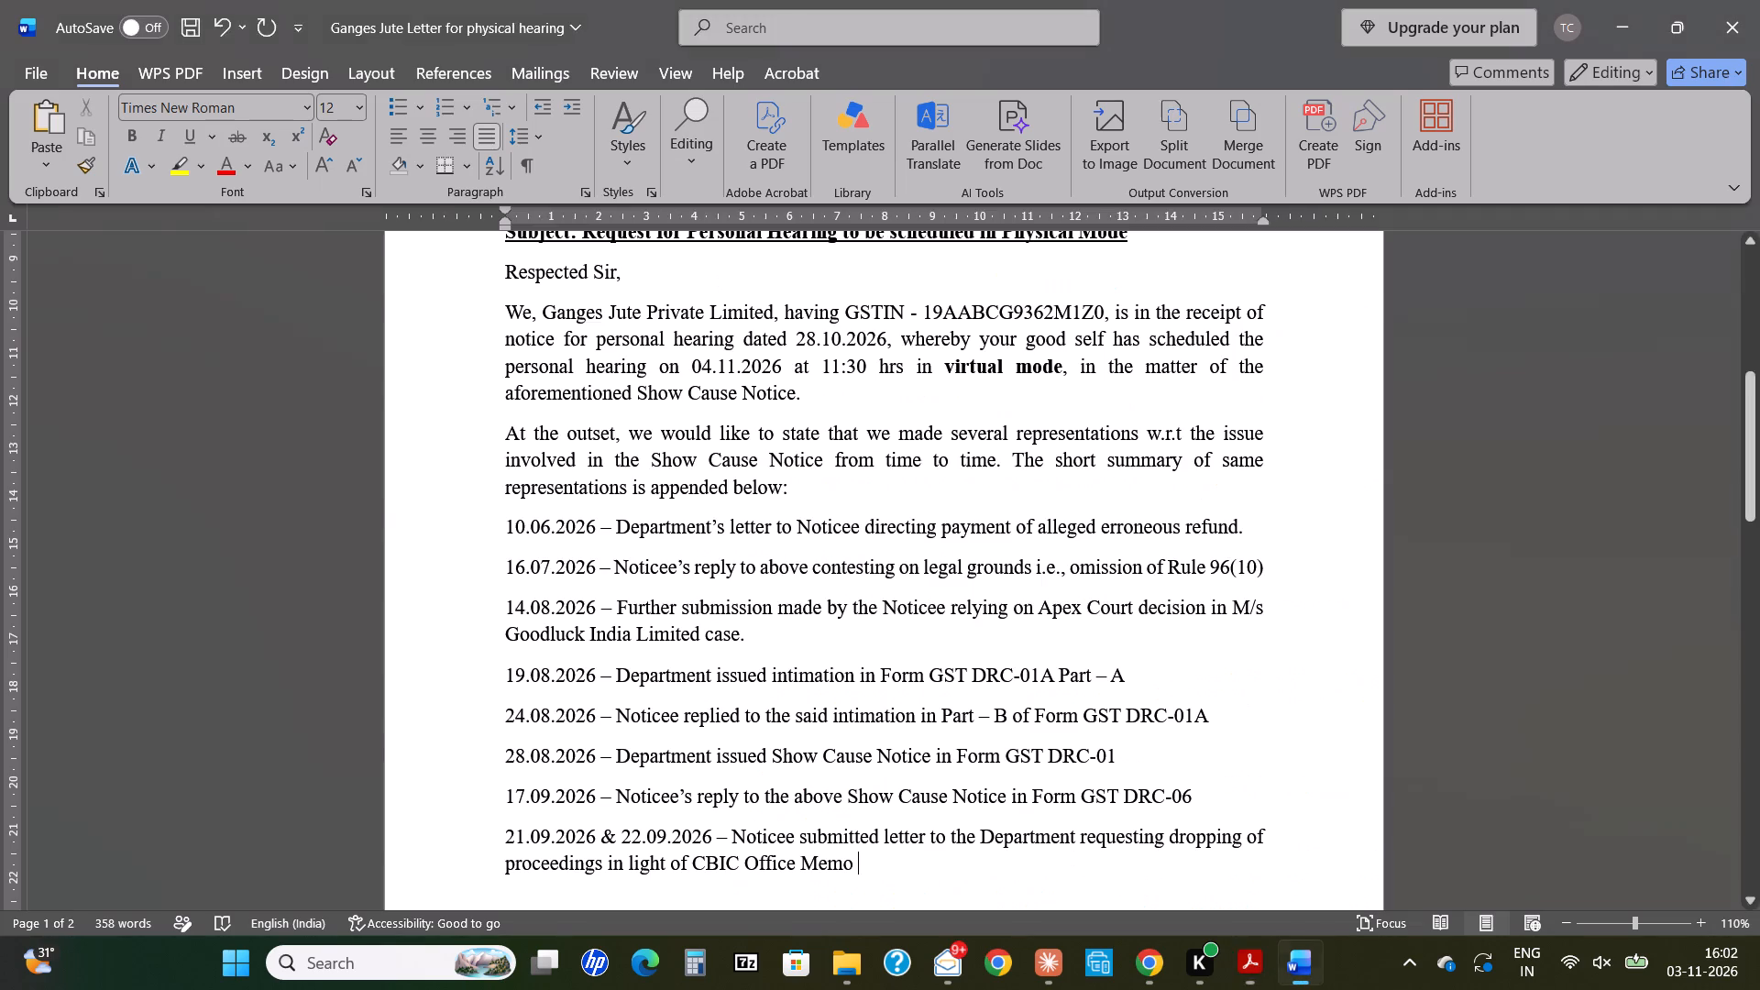
key("alt+Tab")
key("alt+Tab")
key("alt+Down")
key("alt+Left")
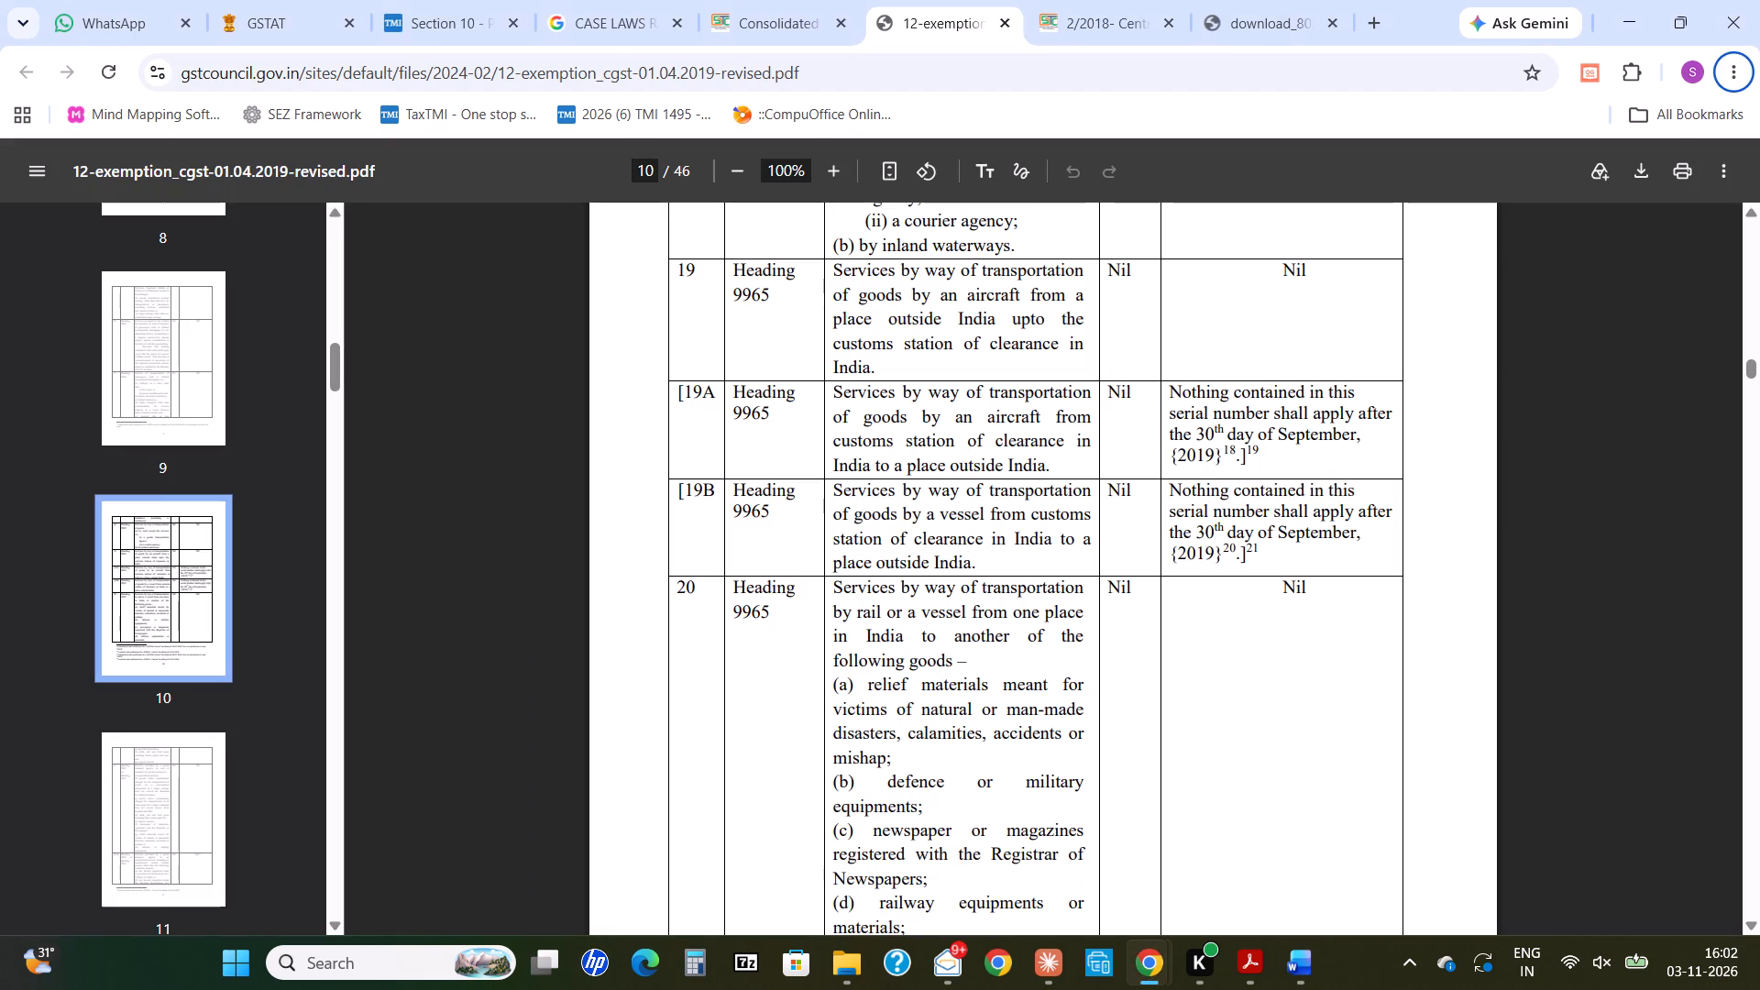
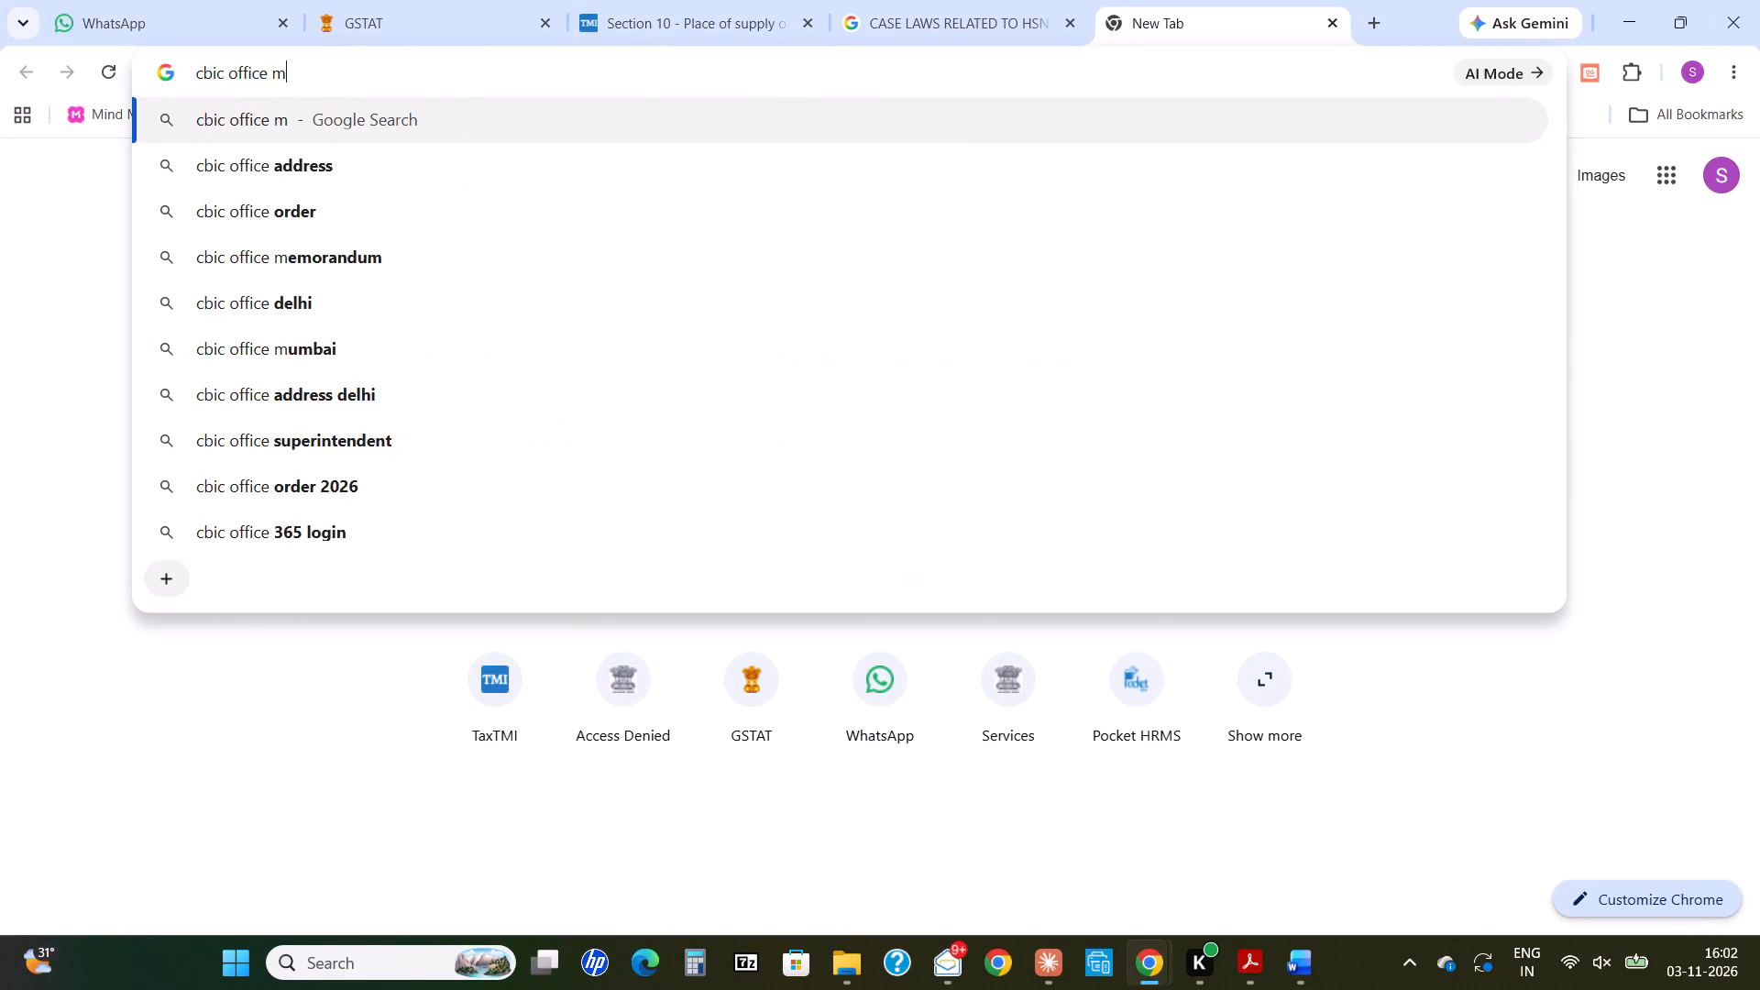
Search the web for "cbic office memorandum dated 24.08.2026".
type("emo")
key("Down")
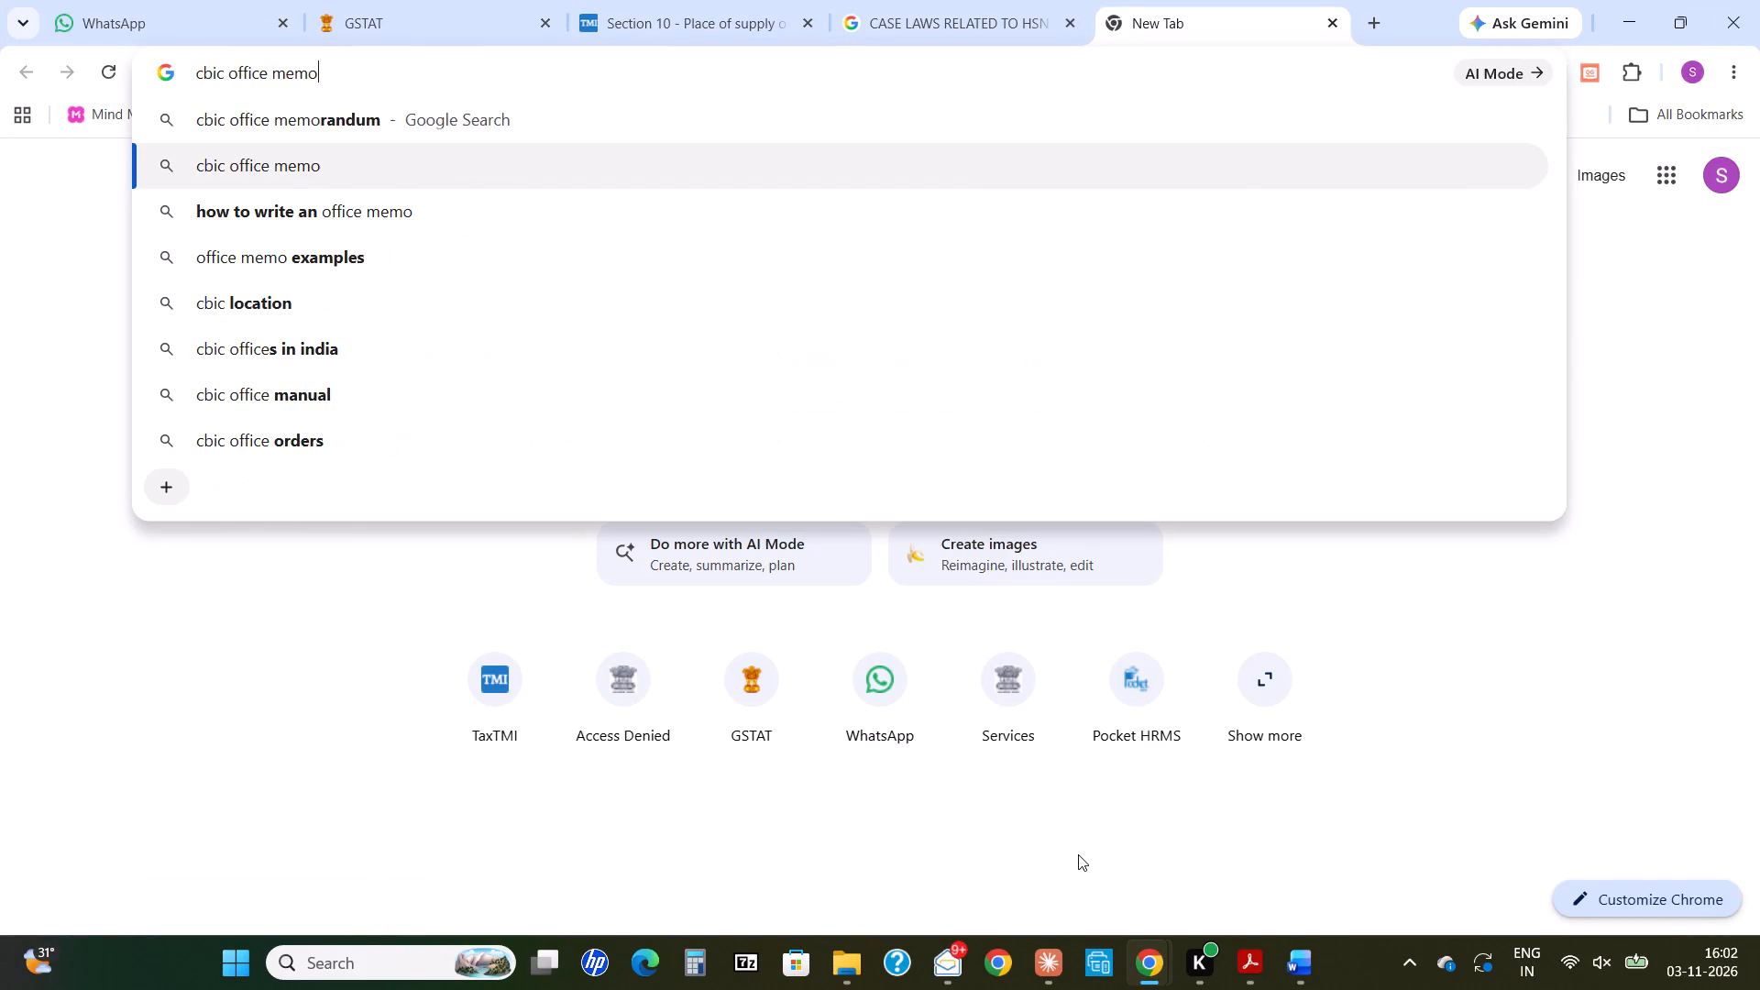
type("ra")
key("Right")
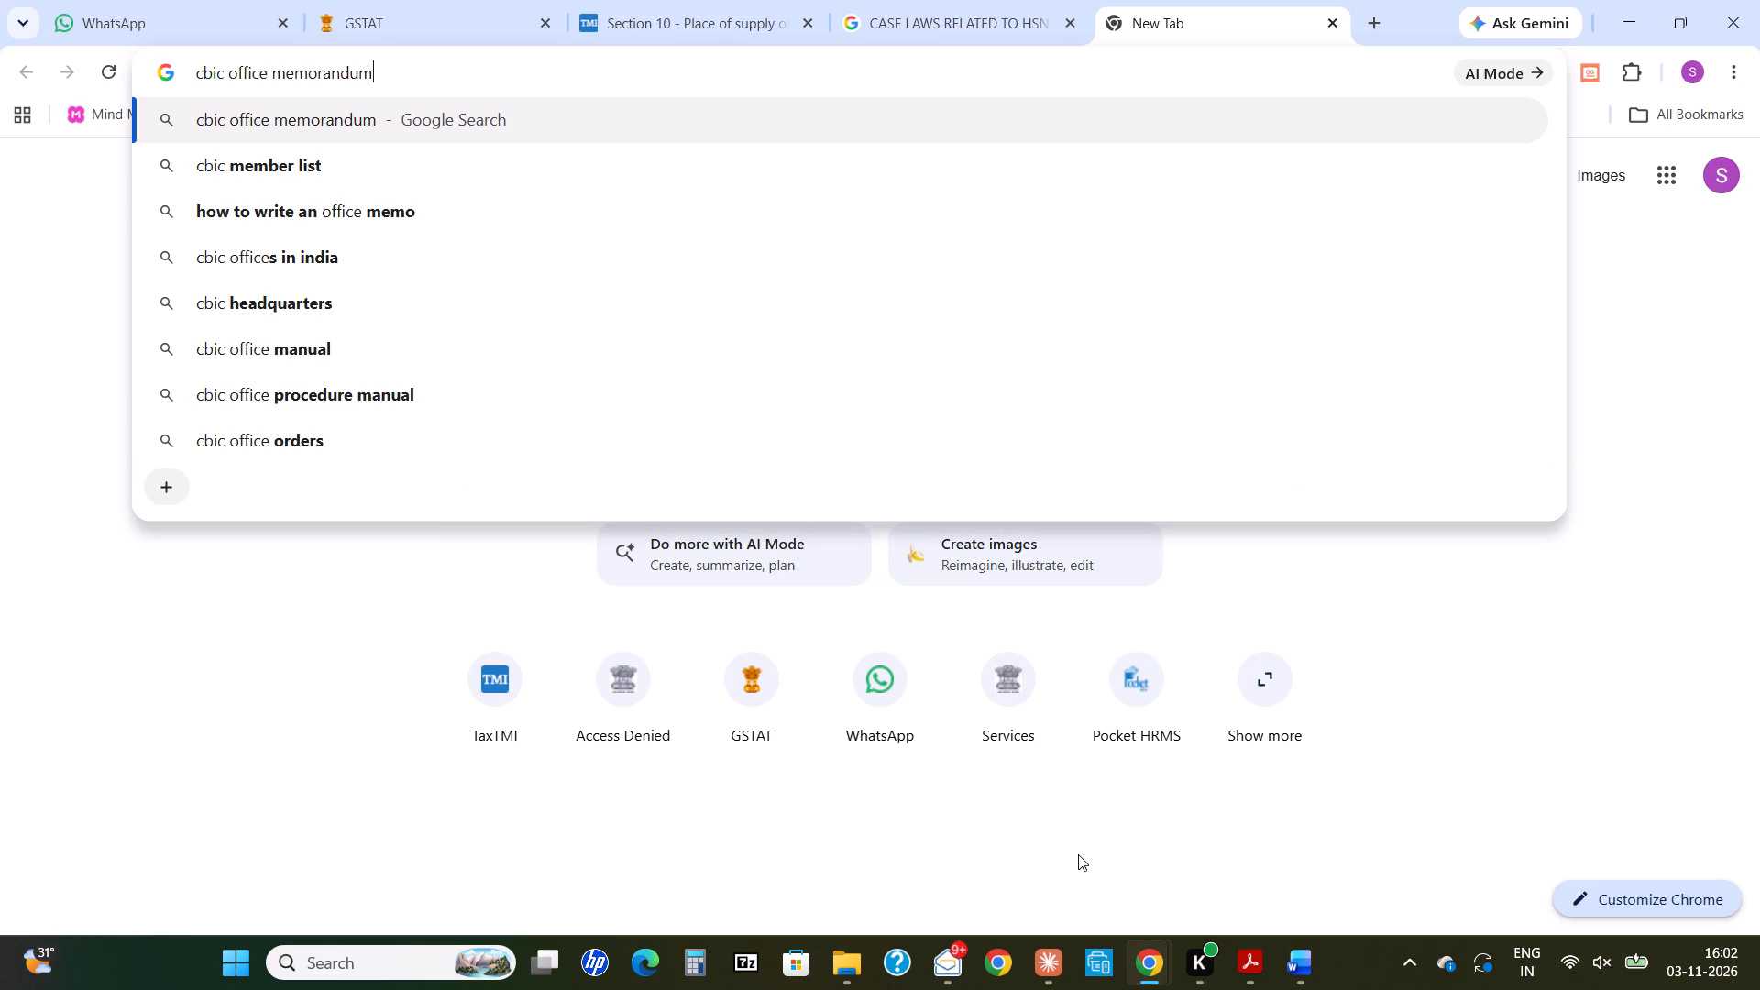
key("space")
type("dated")
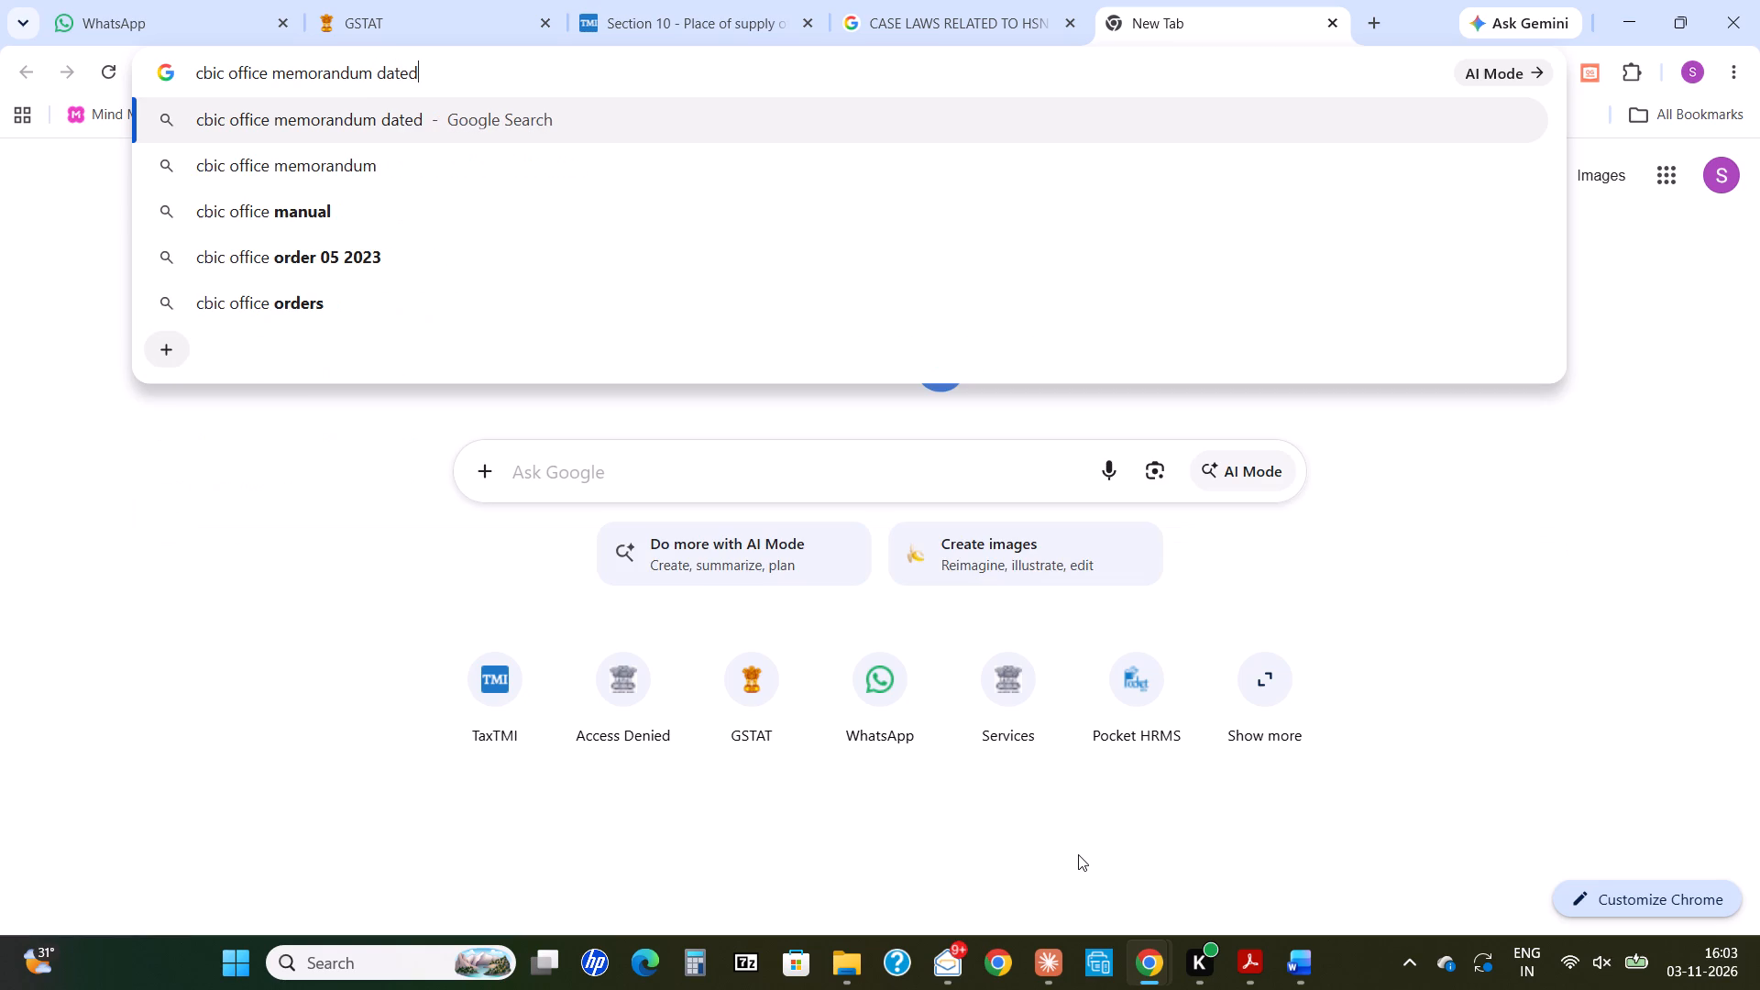
key("space")
type("2400")
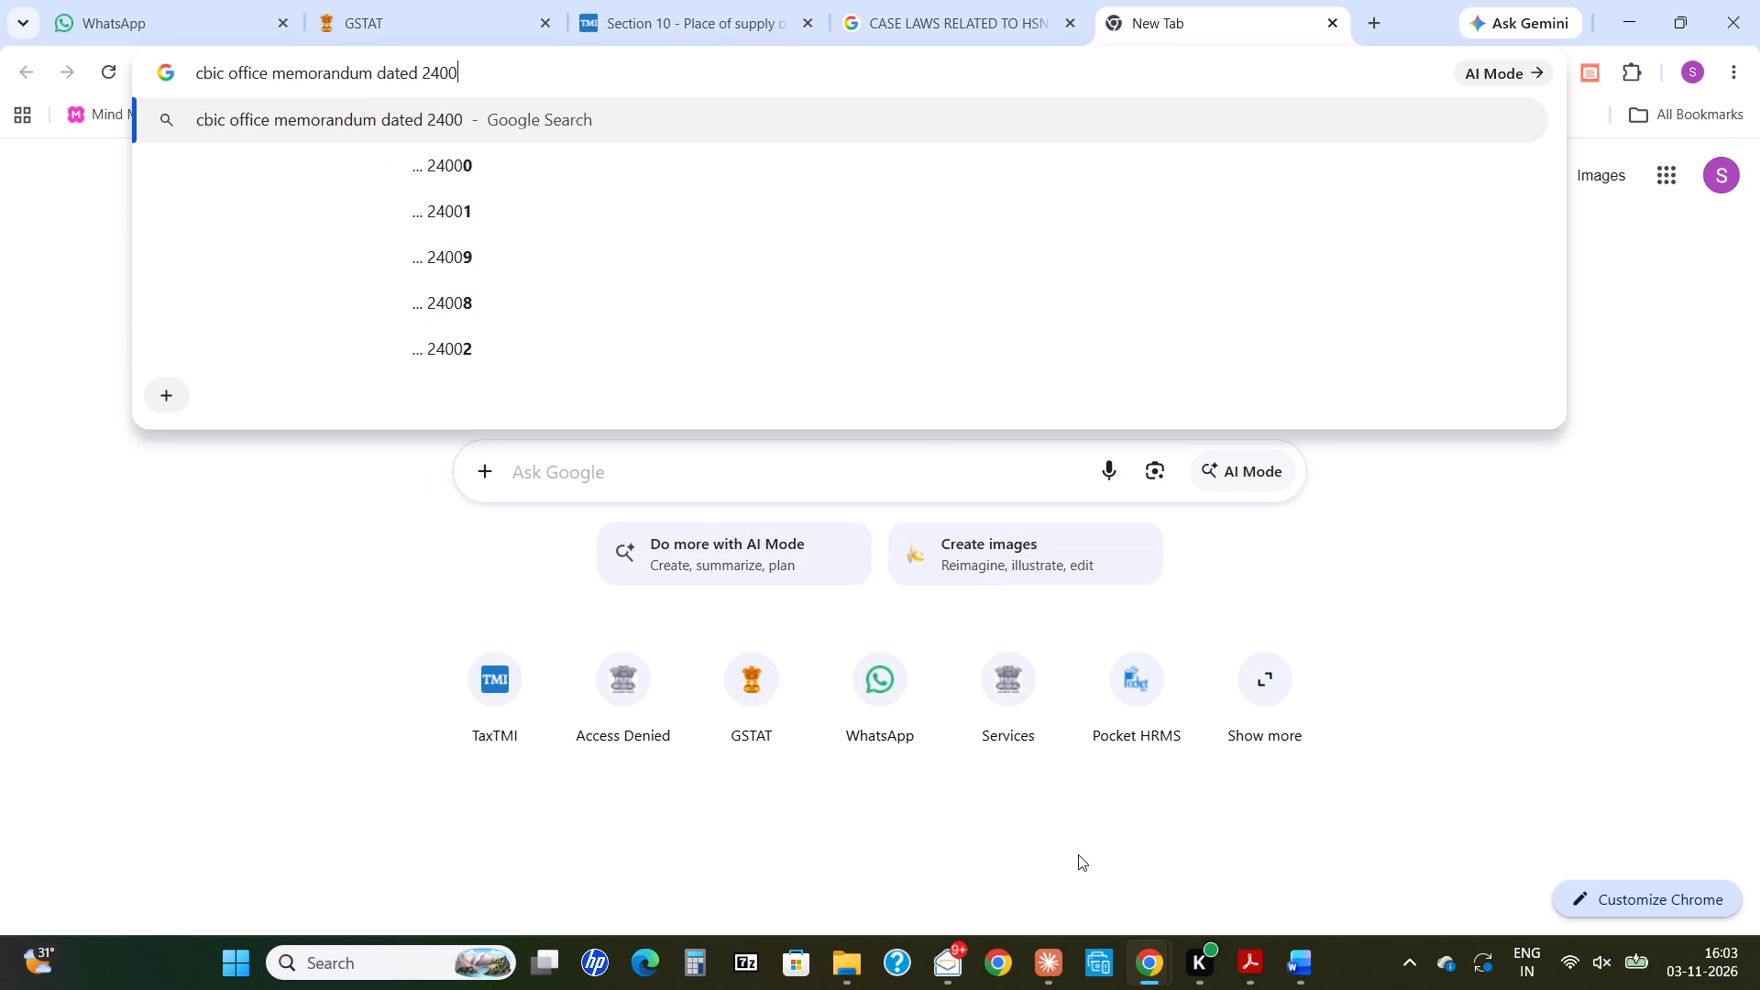
key("BackSpace")
key("BackSpace")
type(".08.2026")
key("Return")
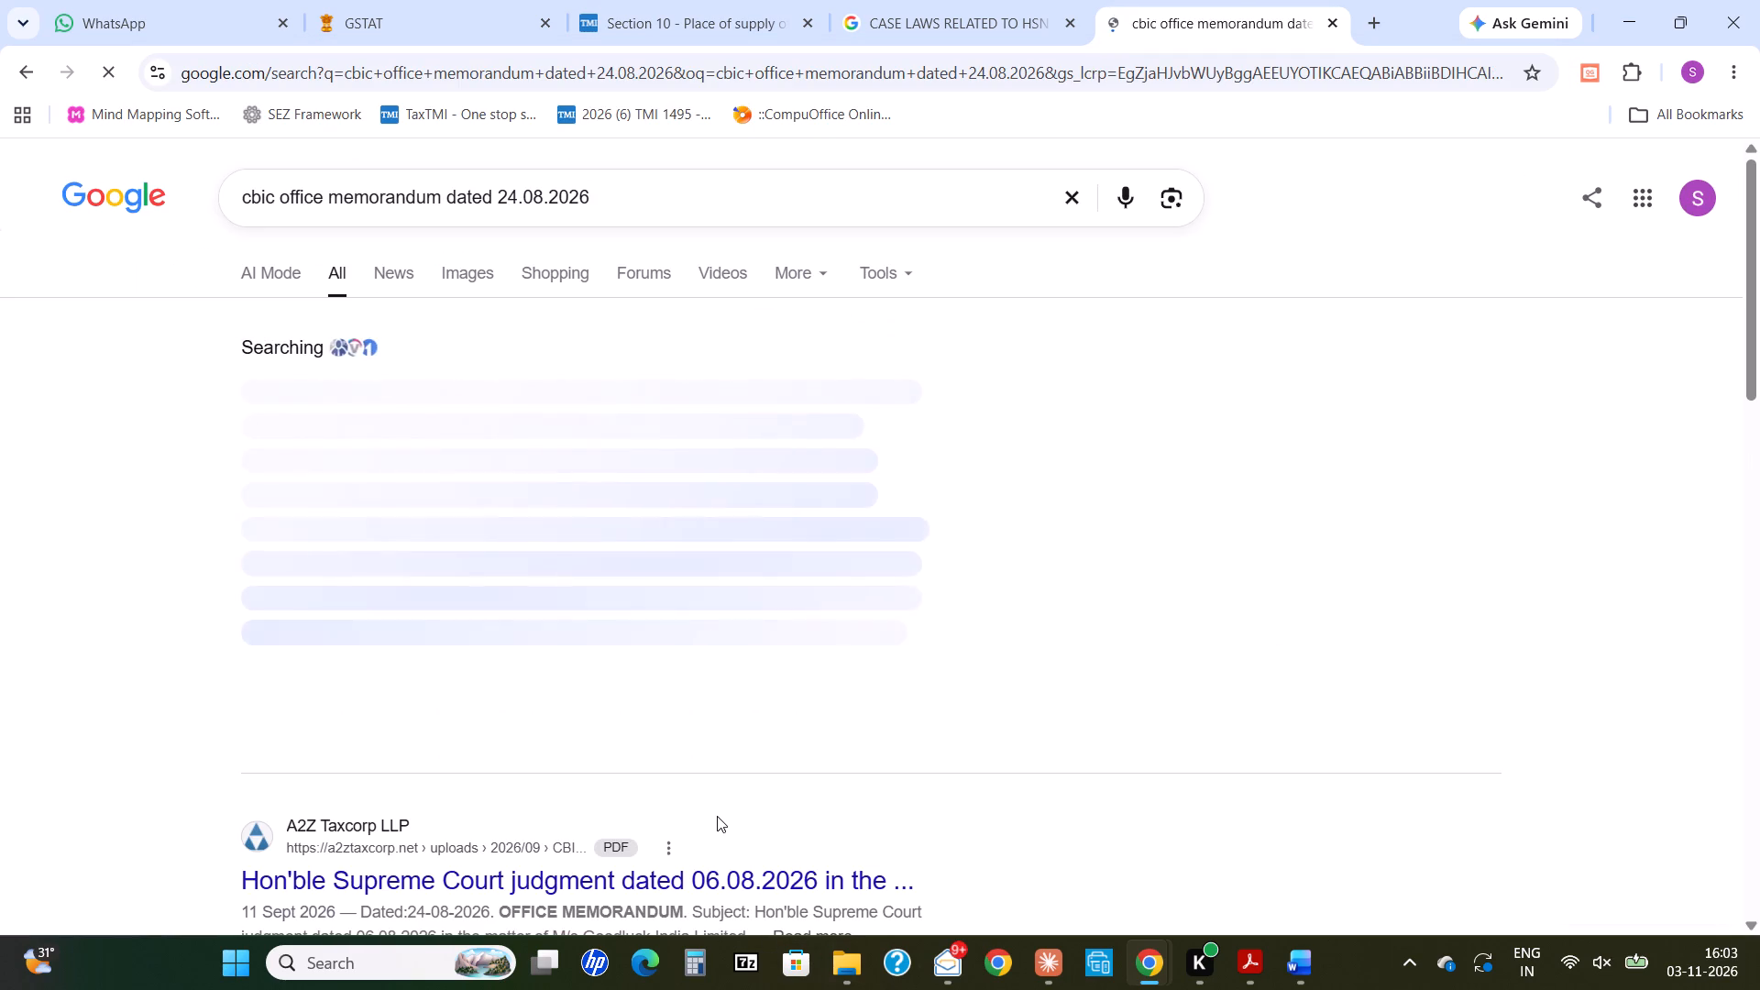
Open the A2Z Taxcorp PDF of the CBIC Office Memorandum and examine its date, file number and subject.
scroll(717, 816, "down", 4)
scroll(717, 816, "up", 2)
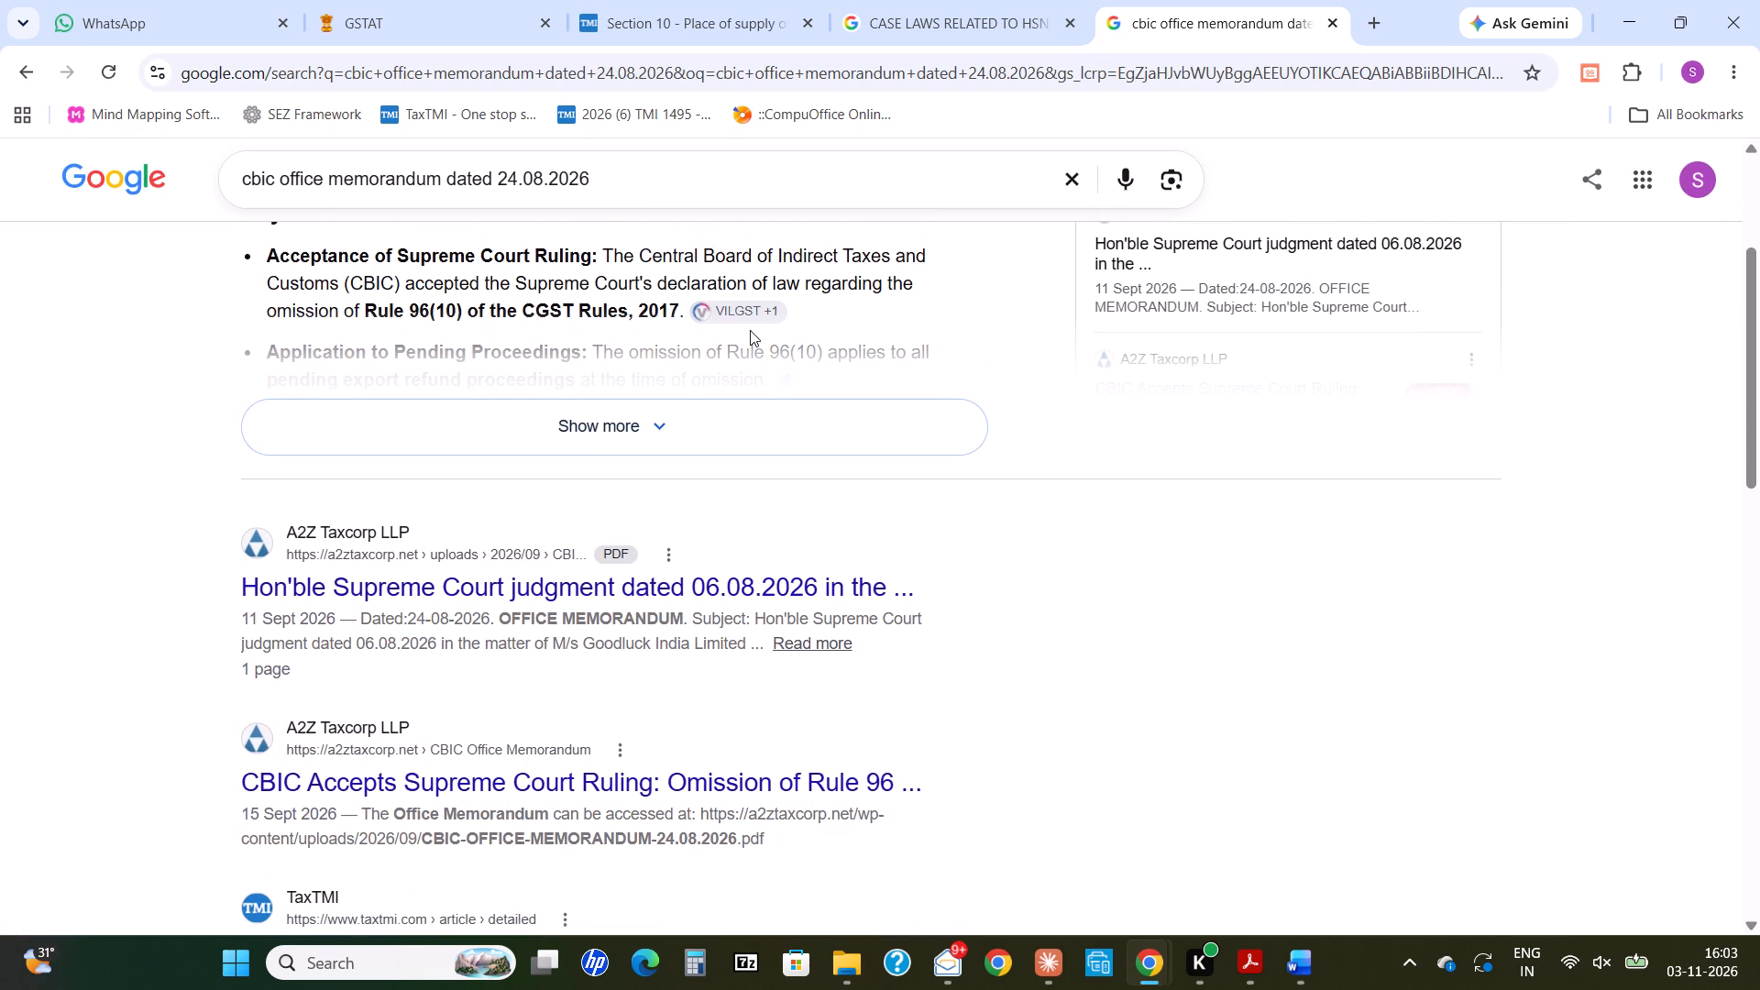
left_click(657, 568)
left_click(643, 580)
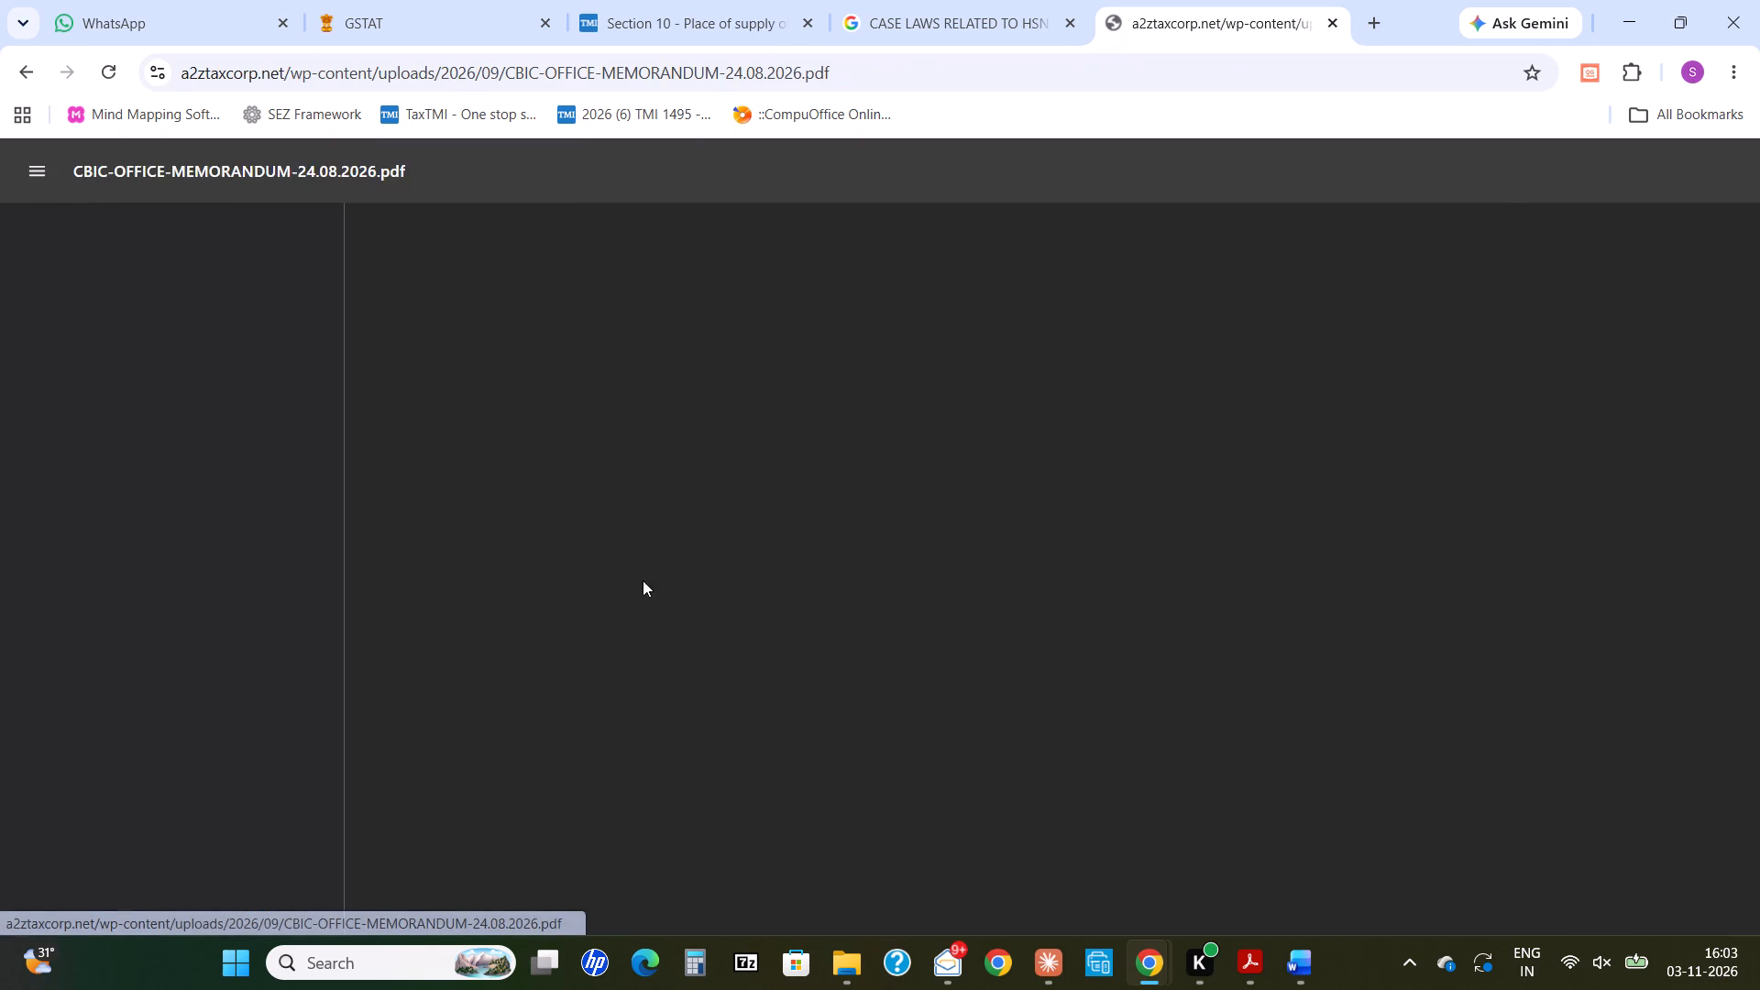
scroll(959, 460, "up", 1)
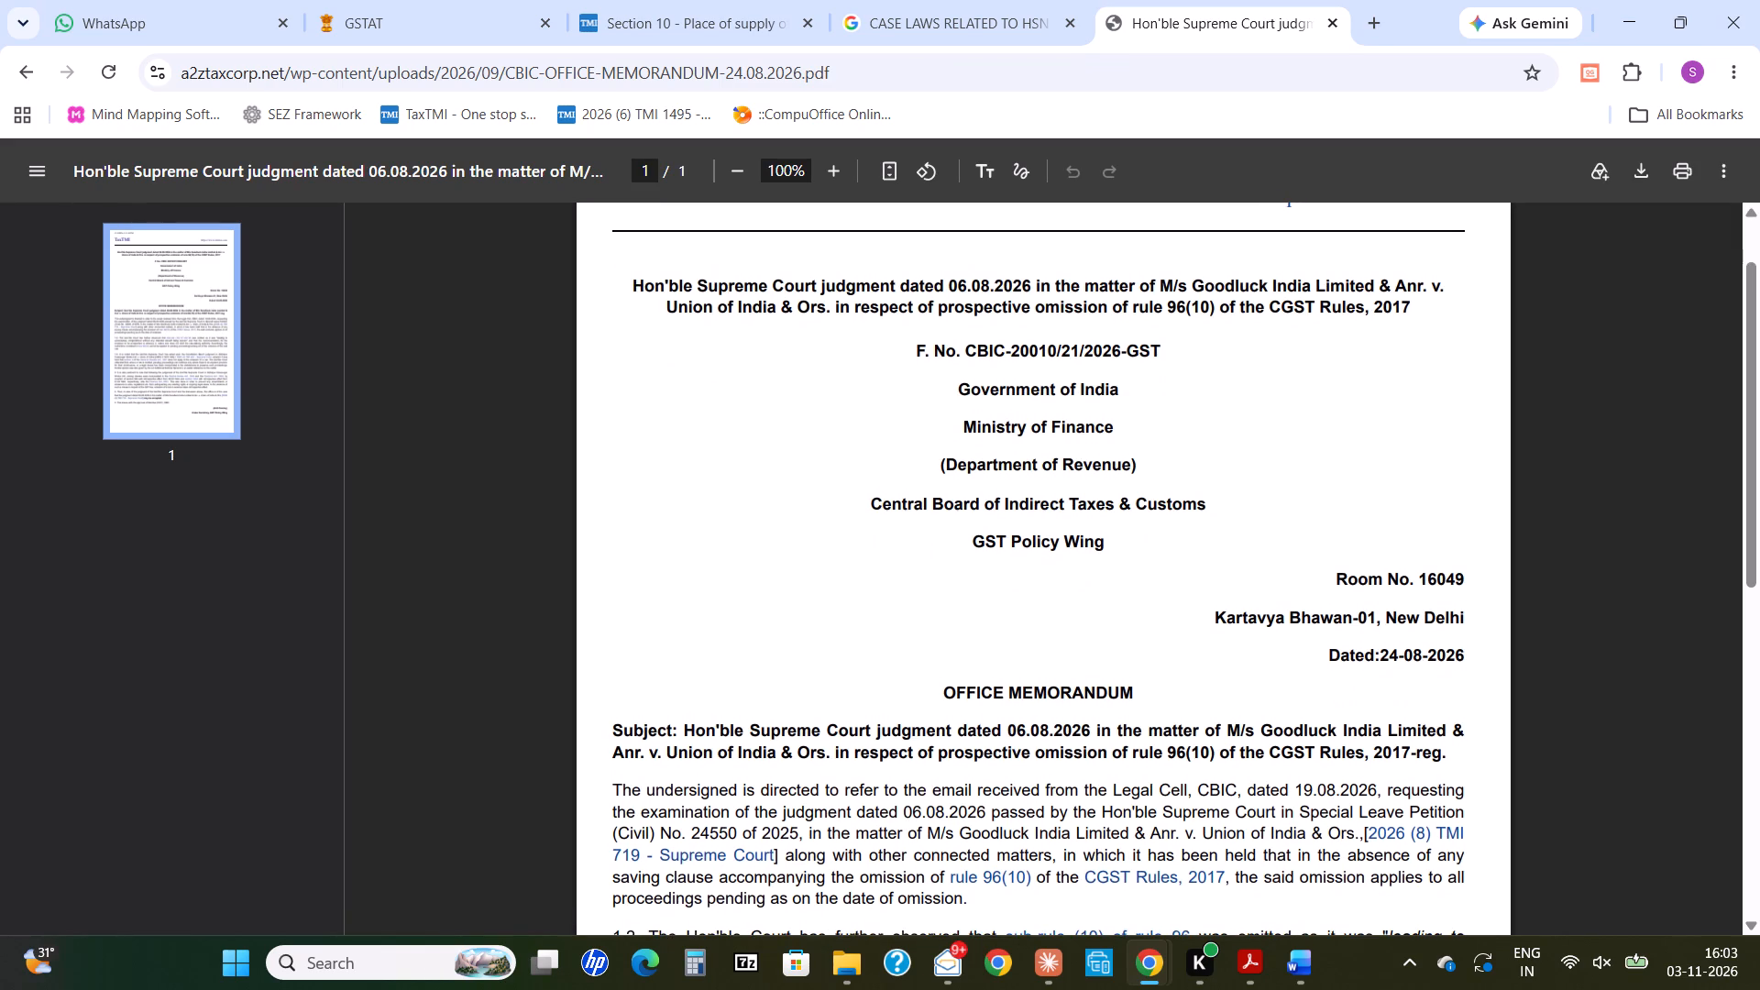
scroll(959, 460, "up", 3)
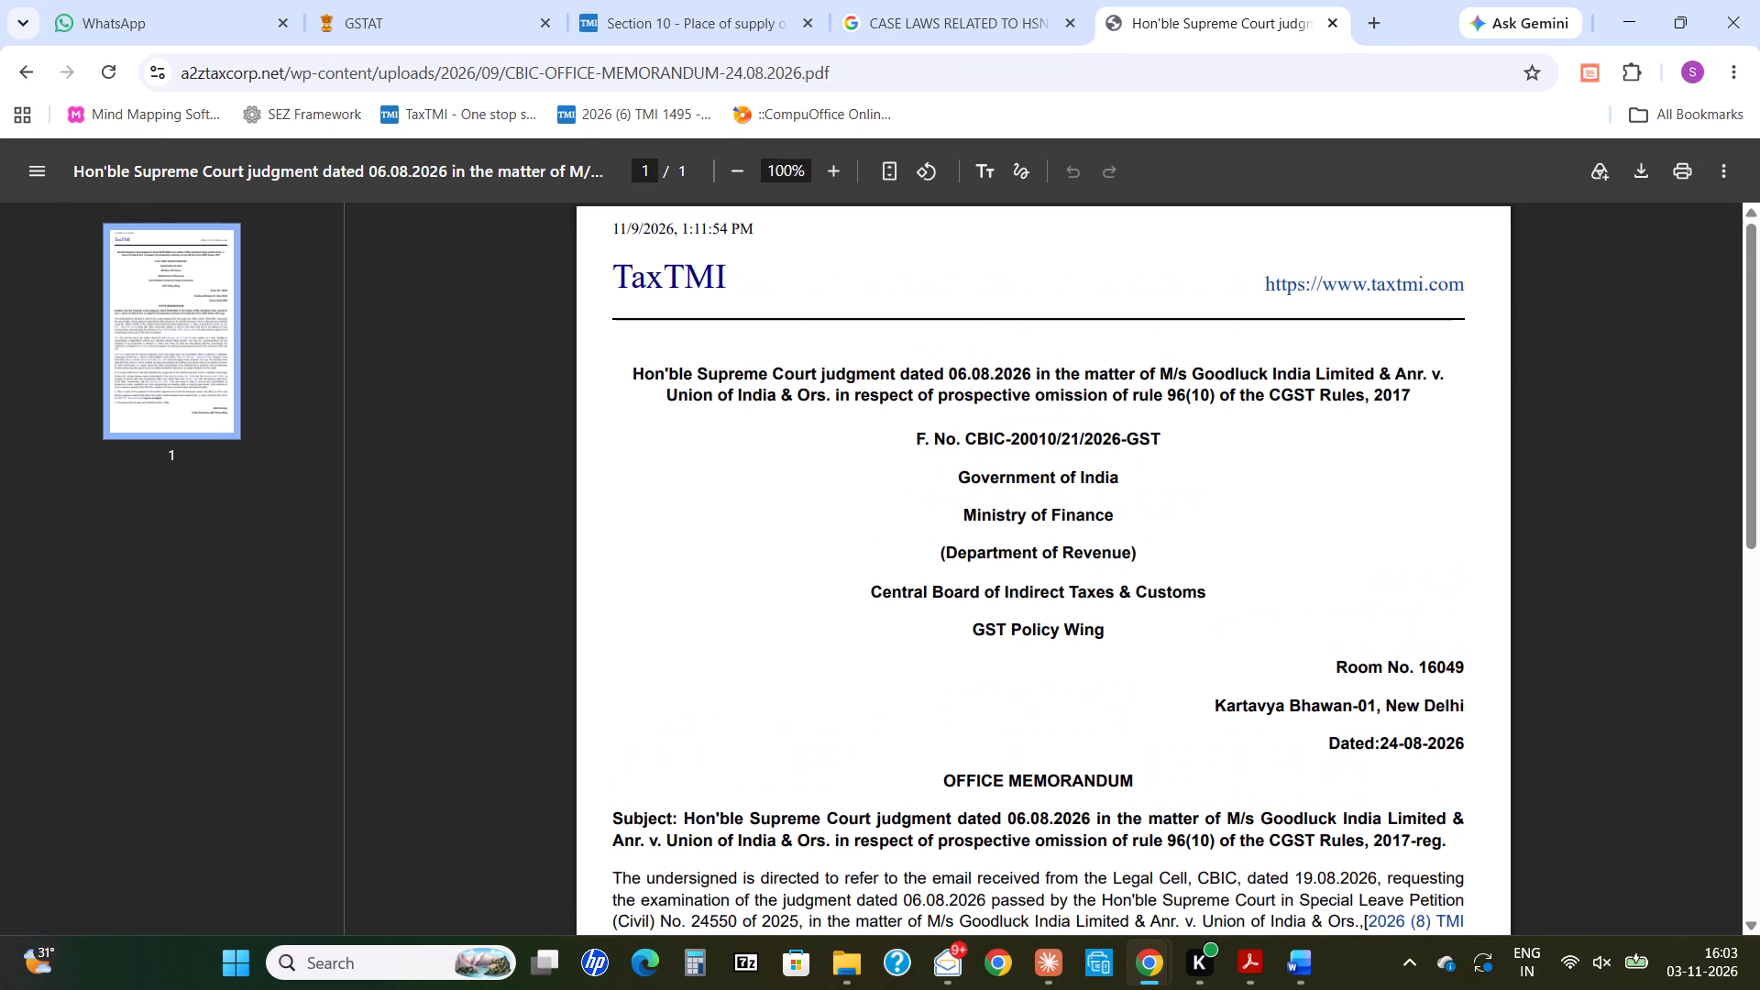
scroll(959, 460, "down", 3)
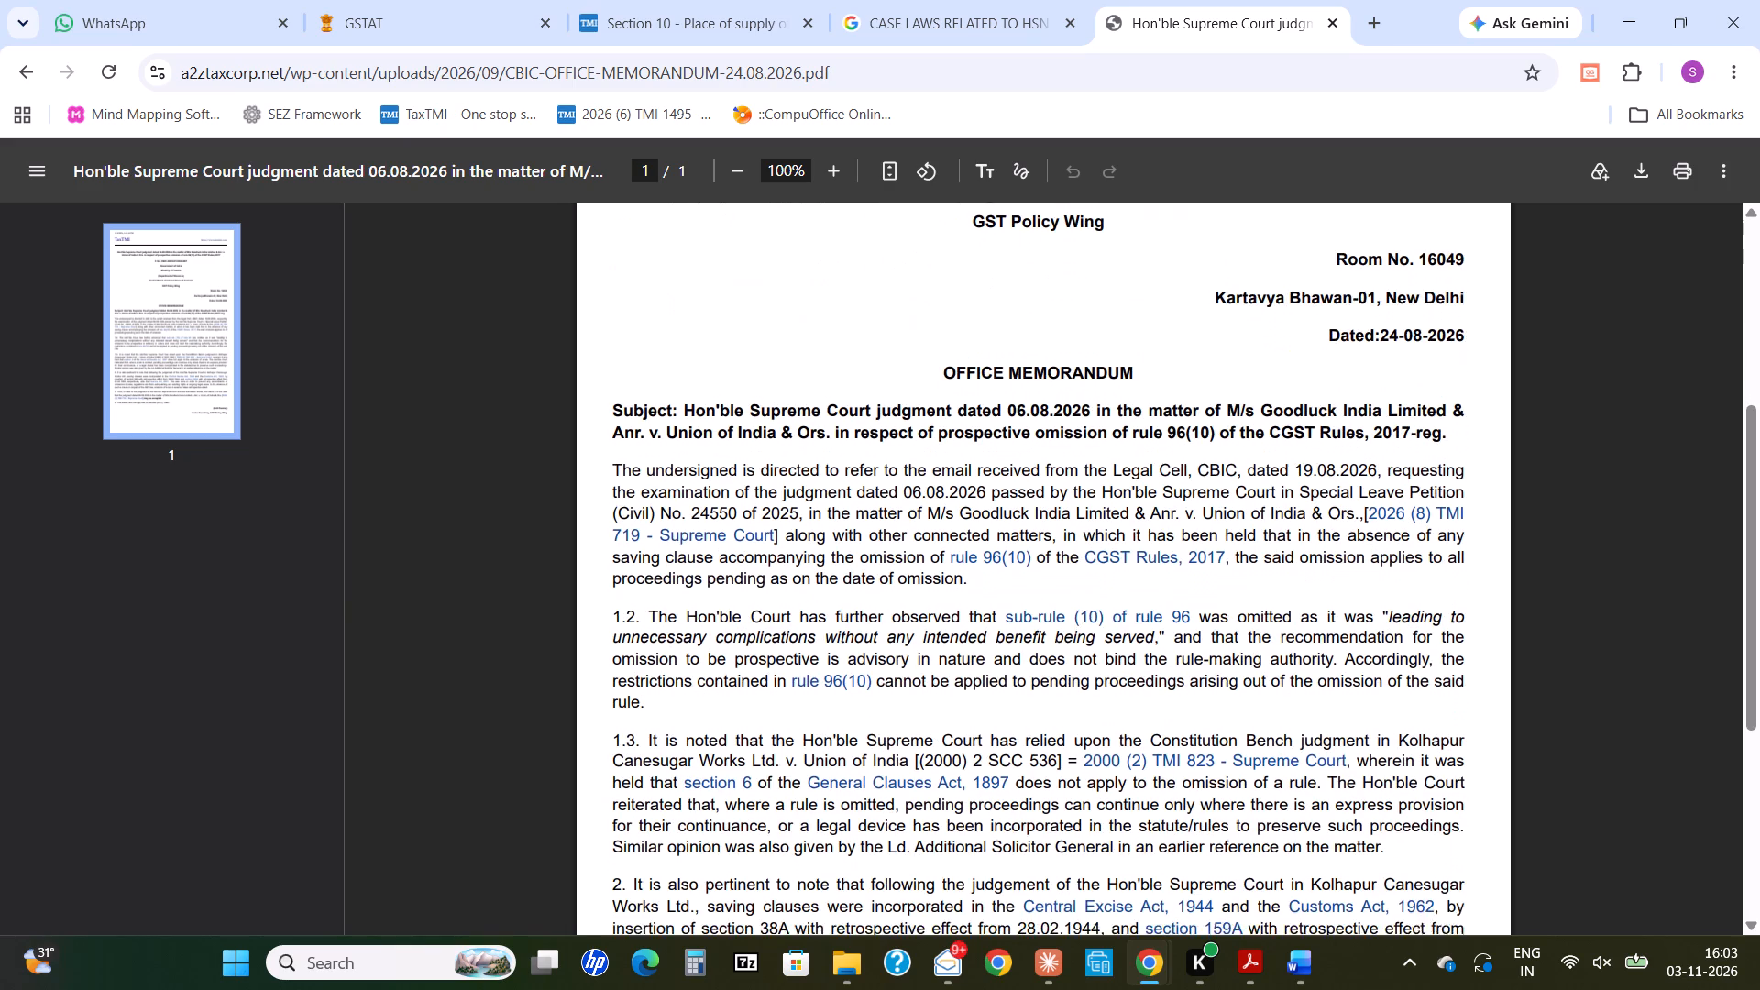
scroll(959, 460, "up", 6)
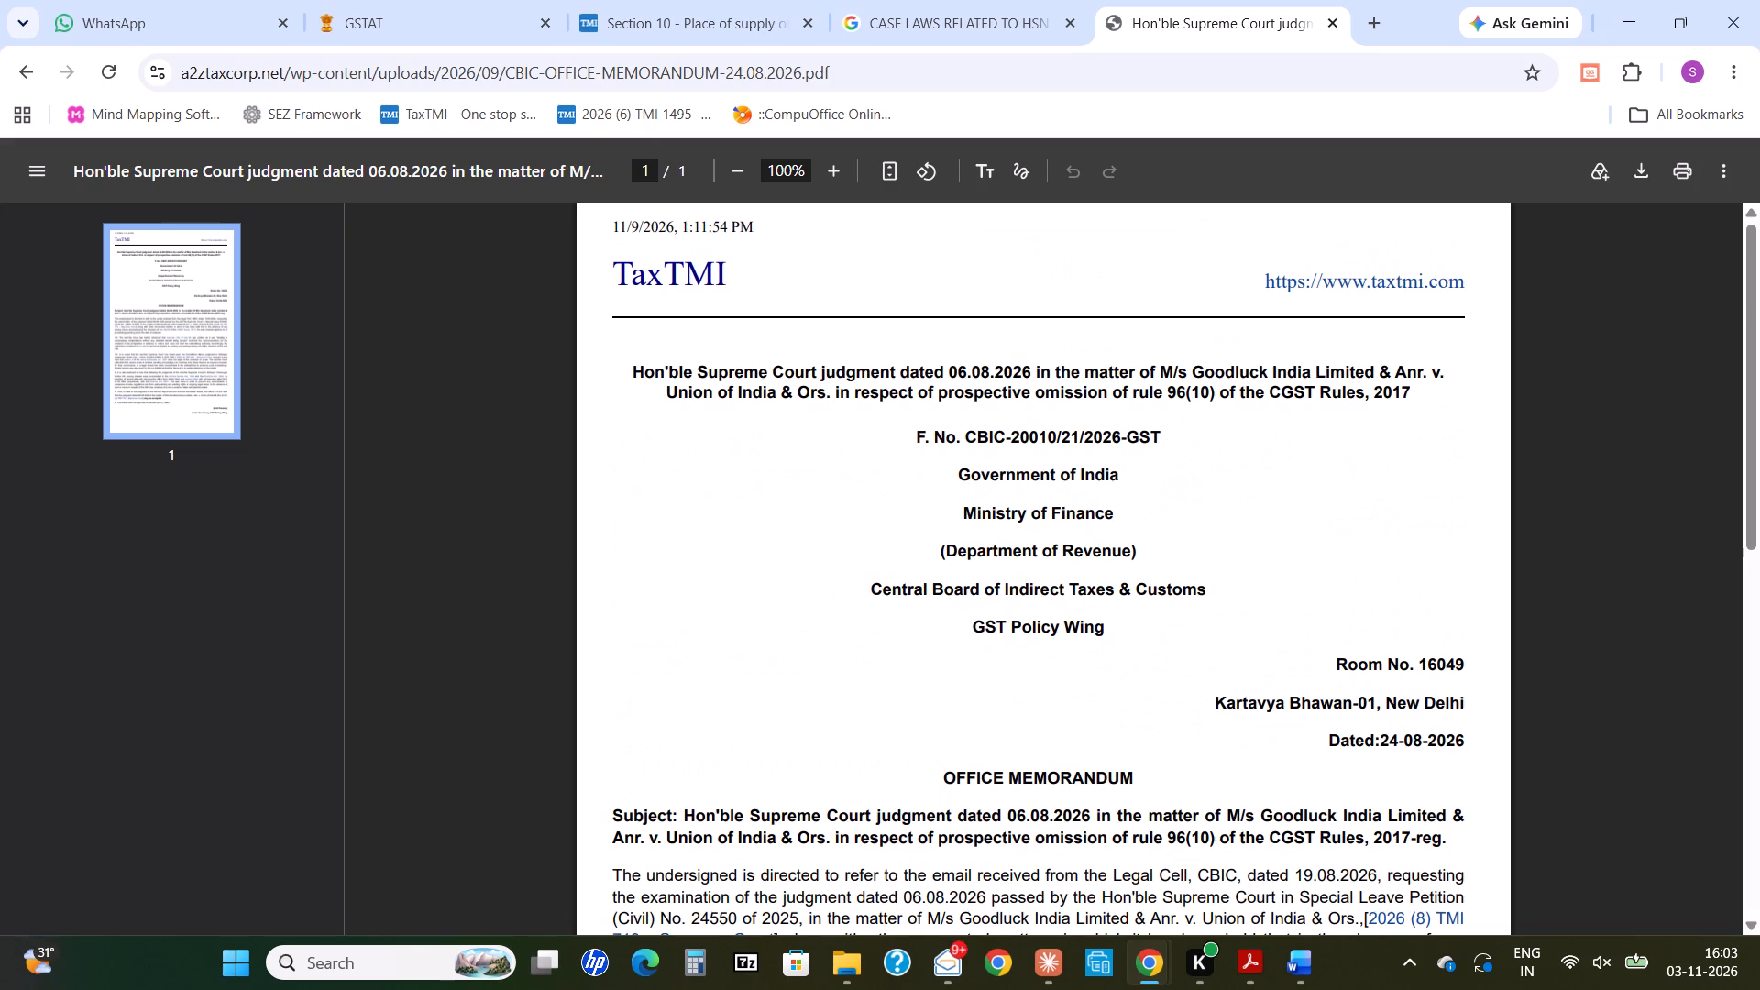
scroll(959, 460, "down", 2)
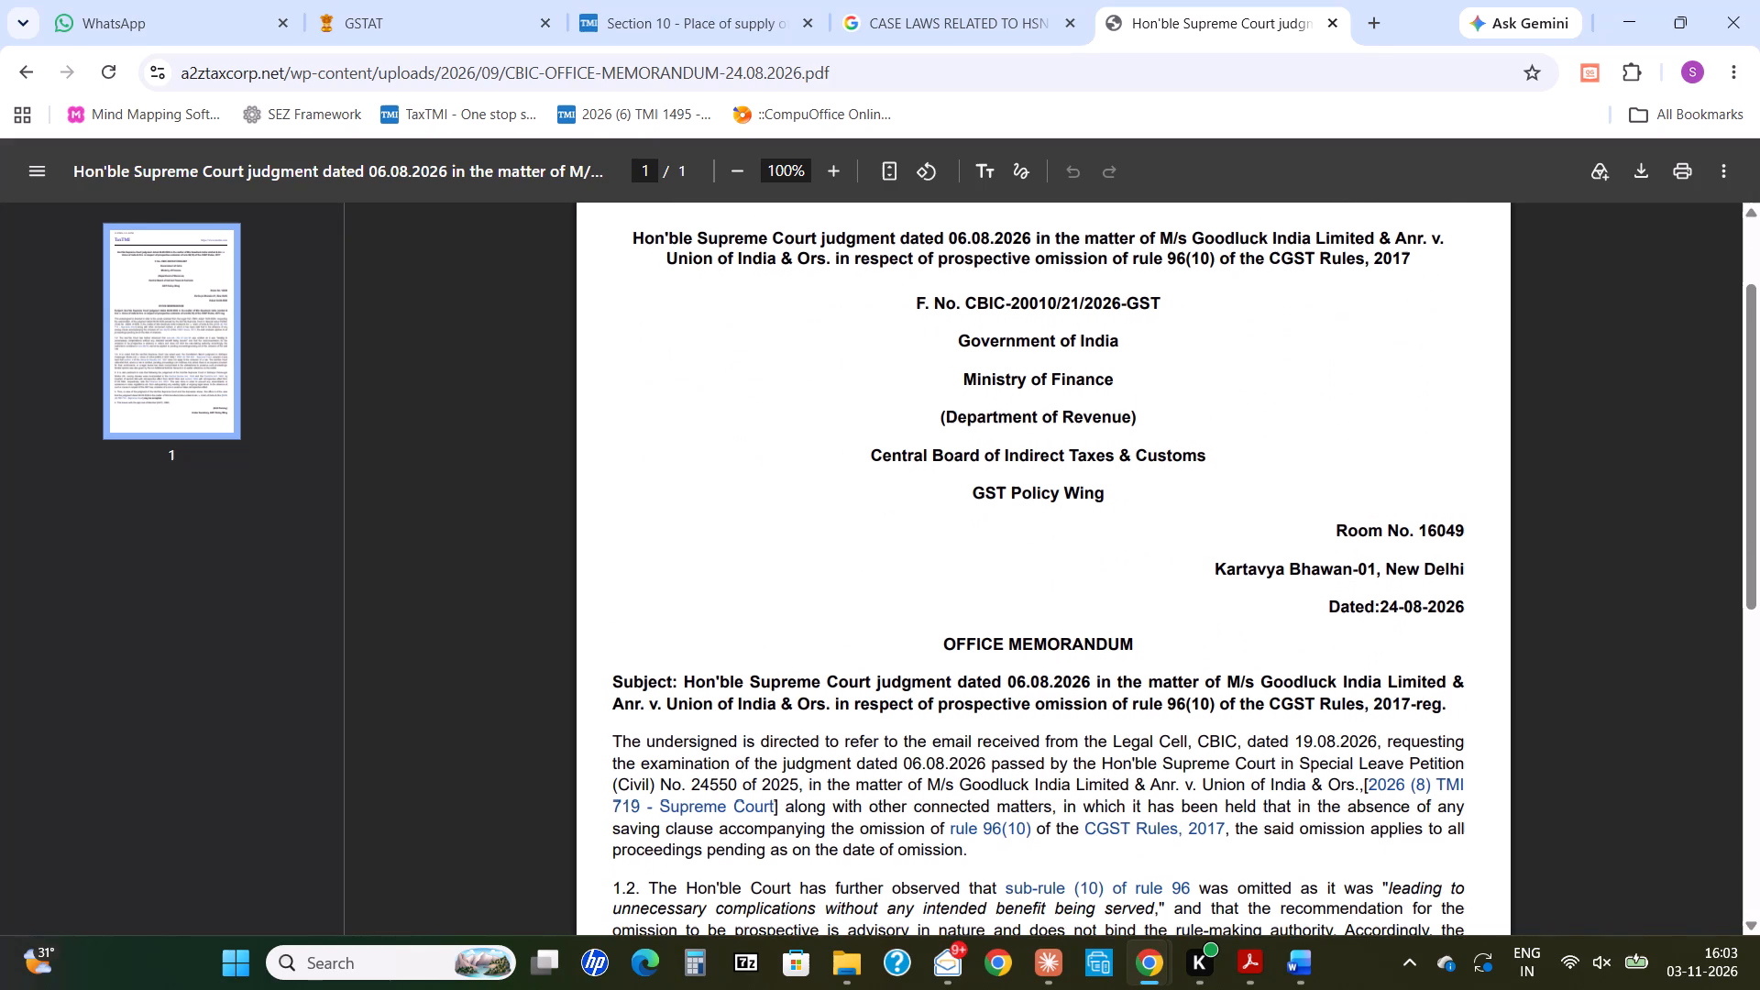
Back in the letter, change "Memo" to "Memorandum" at the end of the 21.09.2026 & 22.09.2026 entry.
key("alt+Tab")
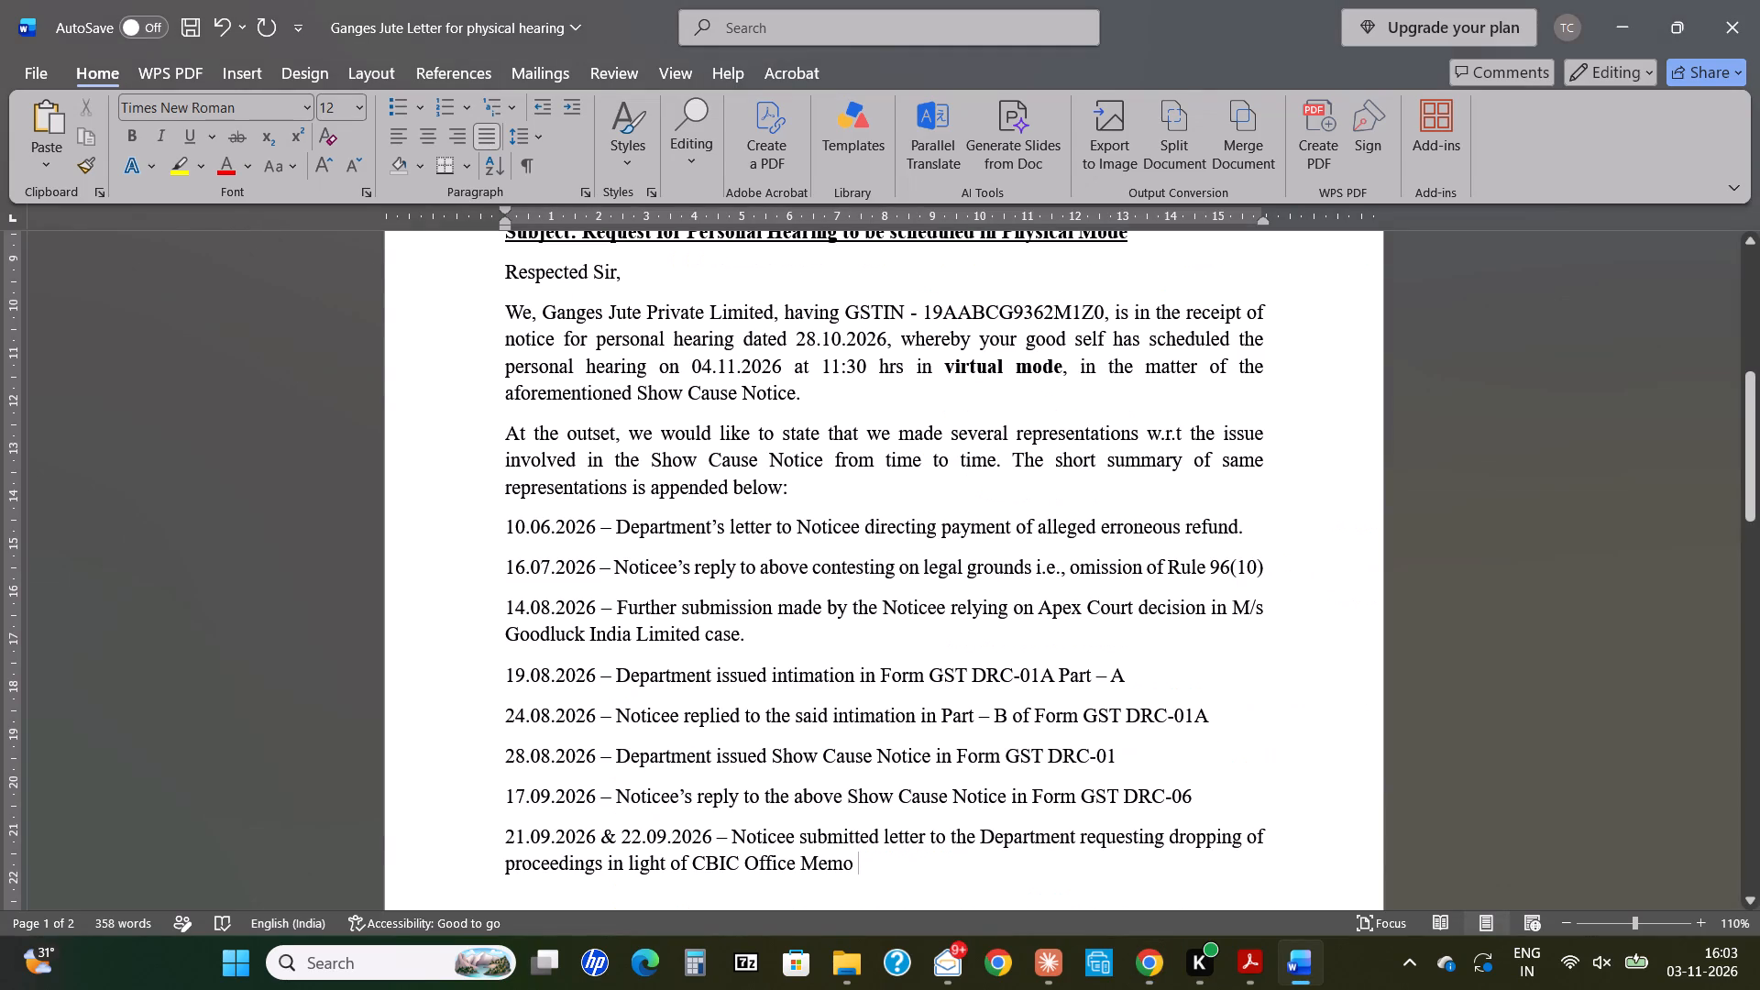
type("dated")
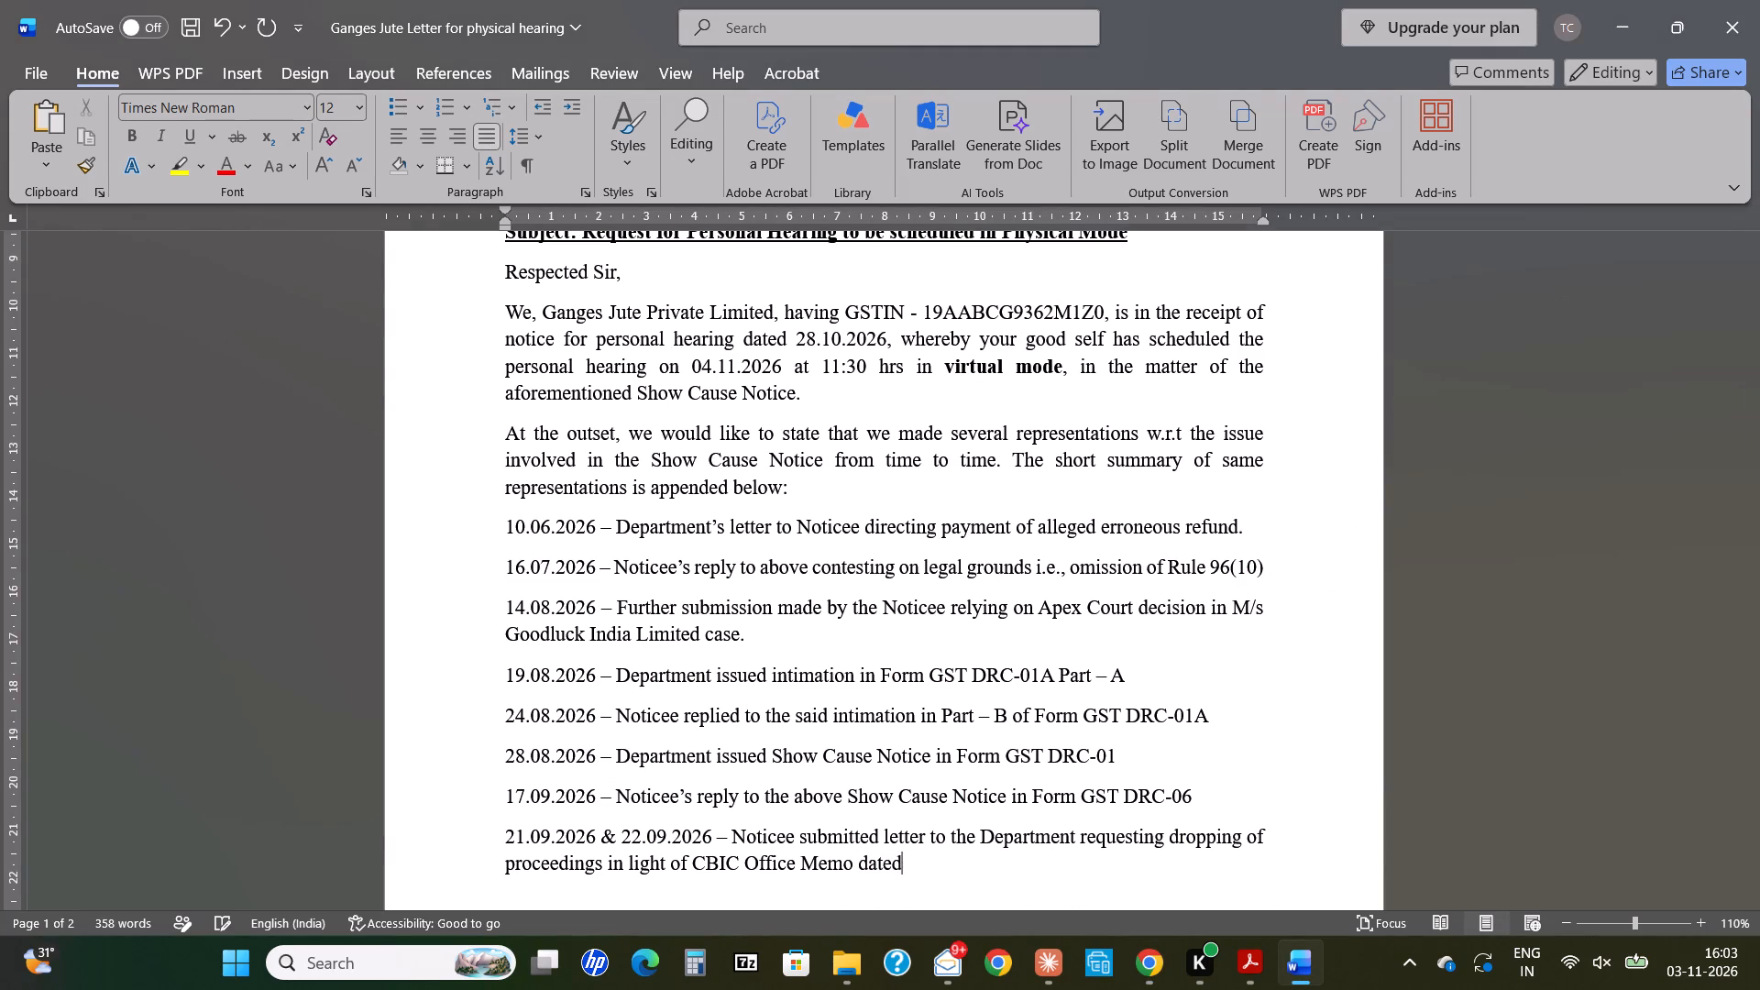
key("BackSpace")
key("BackSpace")
key("BackSpace")
key("BackSpace")
key("BackSpace")
key("BackSpace")
type("randum")
key("space")
Recheck the CBIC Office Memorandum's date and add "24.08.2026" after "Memorandum" in the letter's 21.09.2026 & 22.09.2026 entry.
key("alt+Tab")
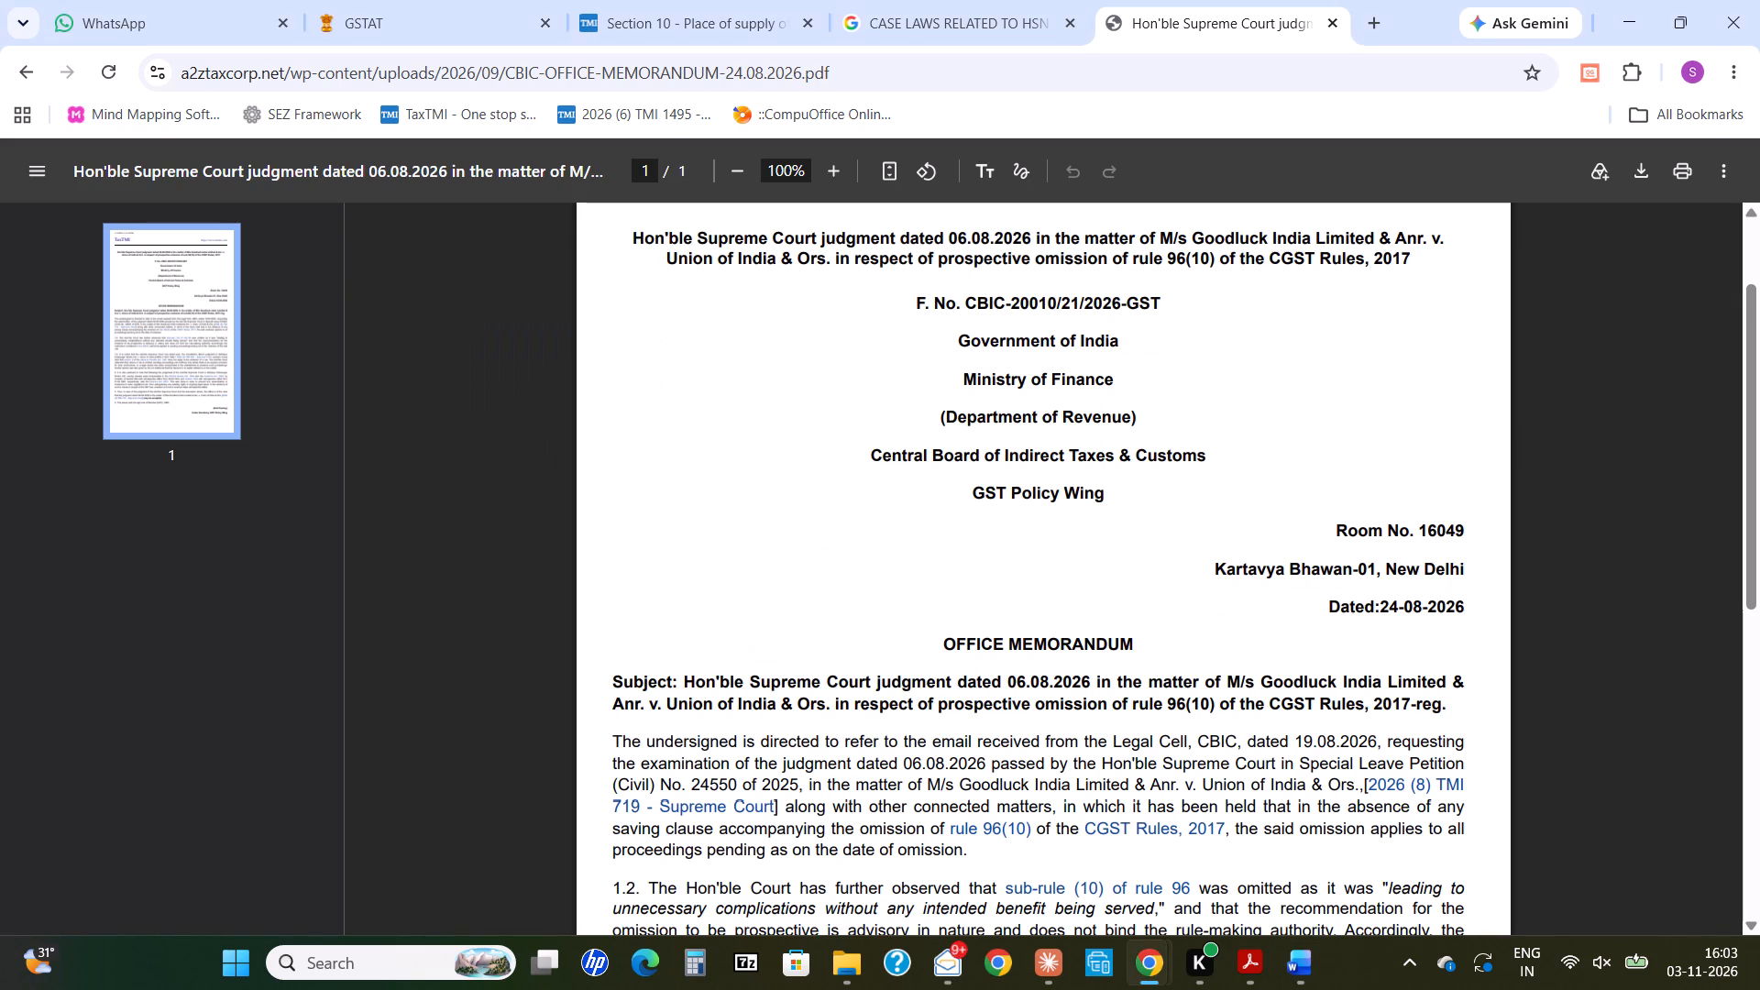
key("alt+Tab")
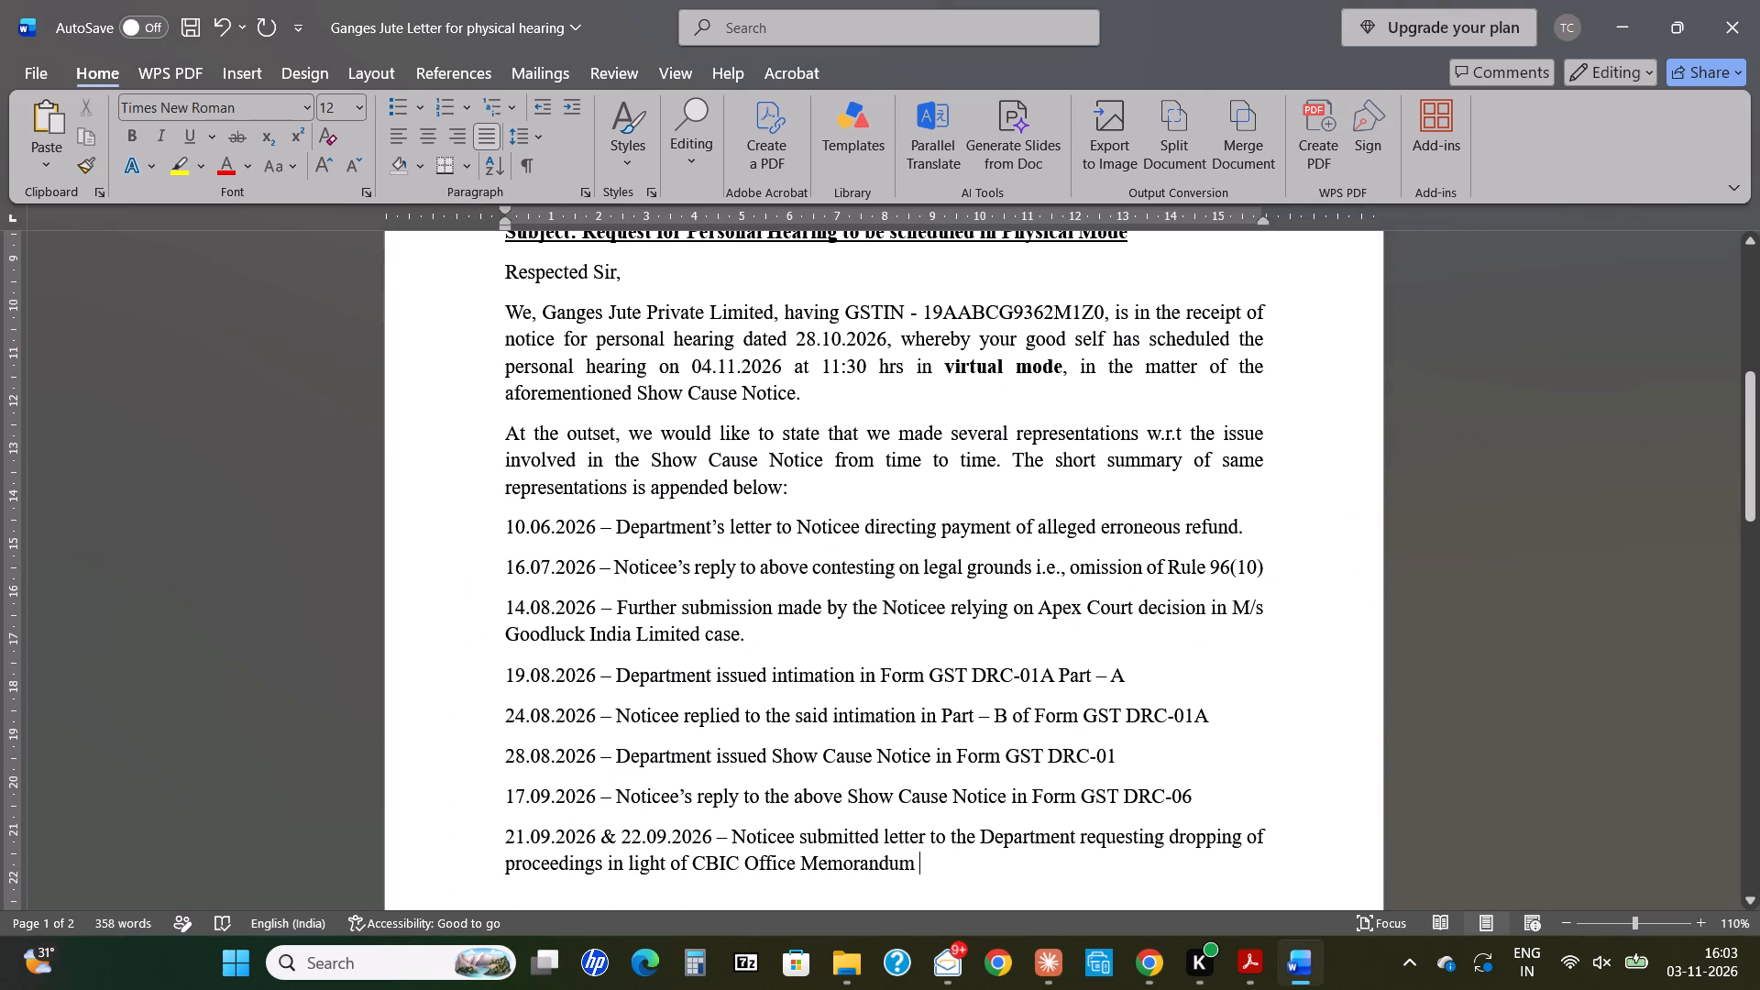
key("alt+Tab")
type("24")
key("alt+Tab")
type("24.08.2026")
Below the 21.09.2026 & 22.09.2026 entry, start a new entry dated "26.10.2026 –".
key("Return")
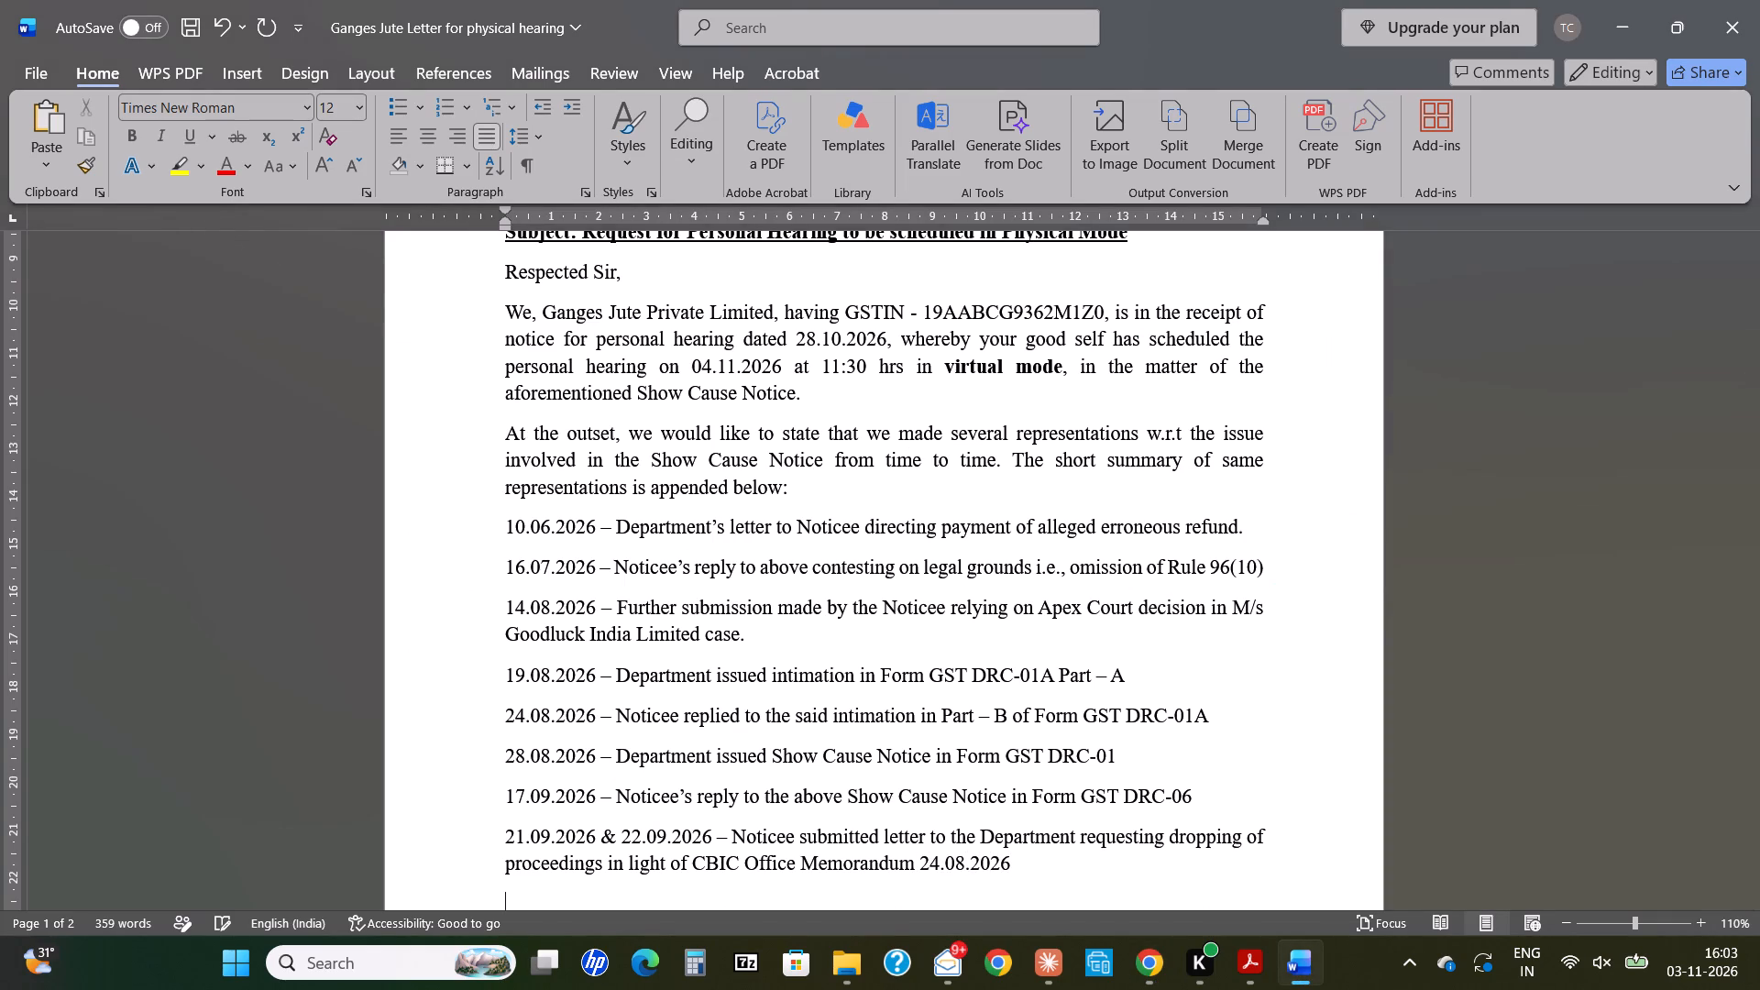
type("26.10.2026 -")
key("space")
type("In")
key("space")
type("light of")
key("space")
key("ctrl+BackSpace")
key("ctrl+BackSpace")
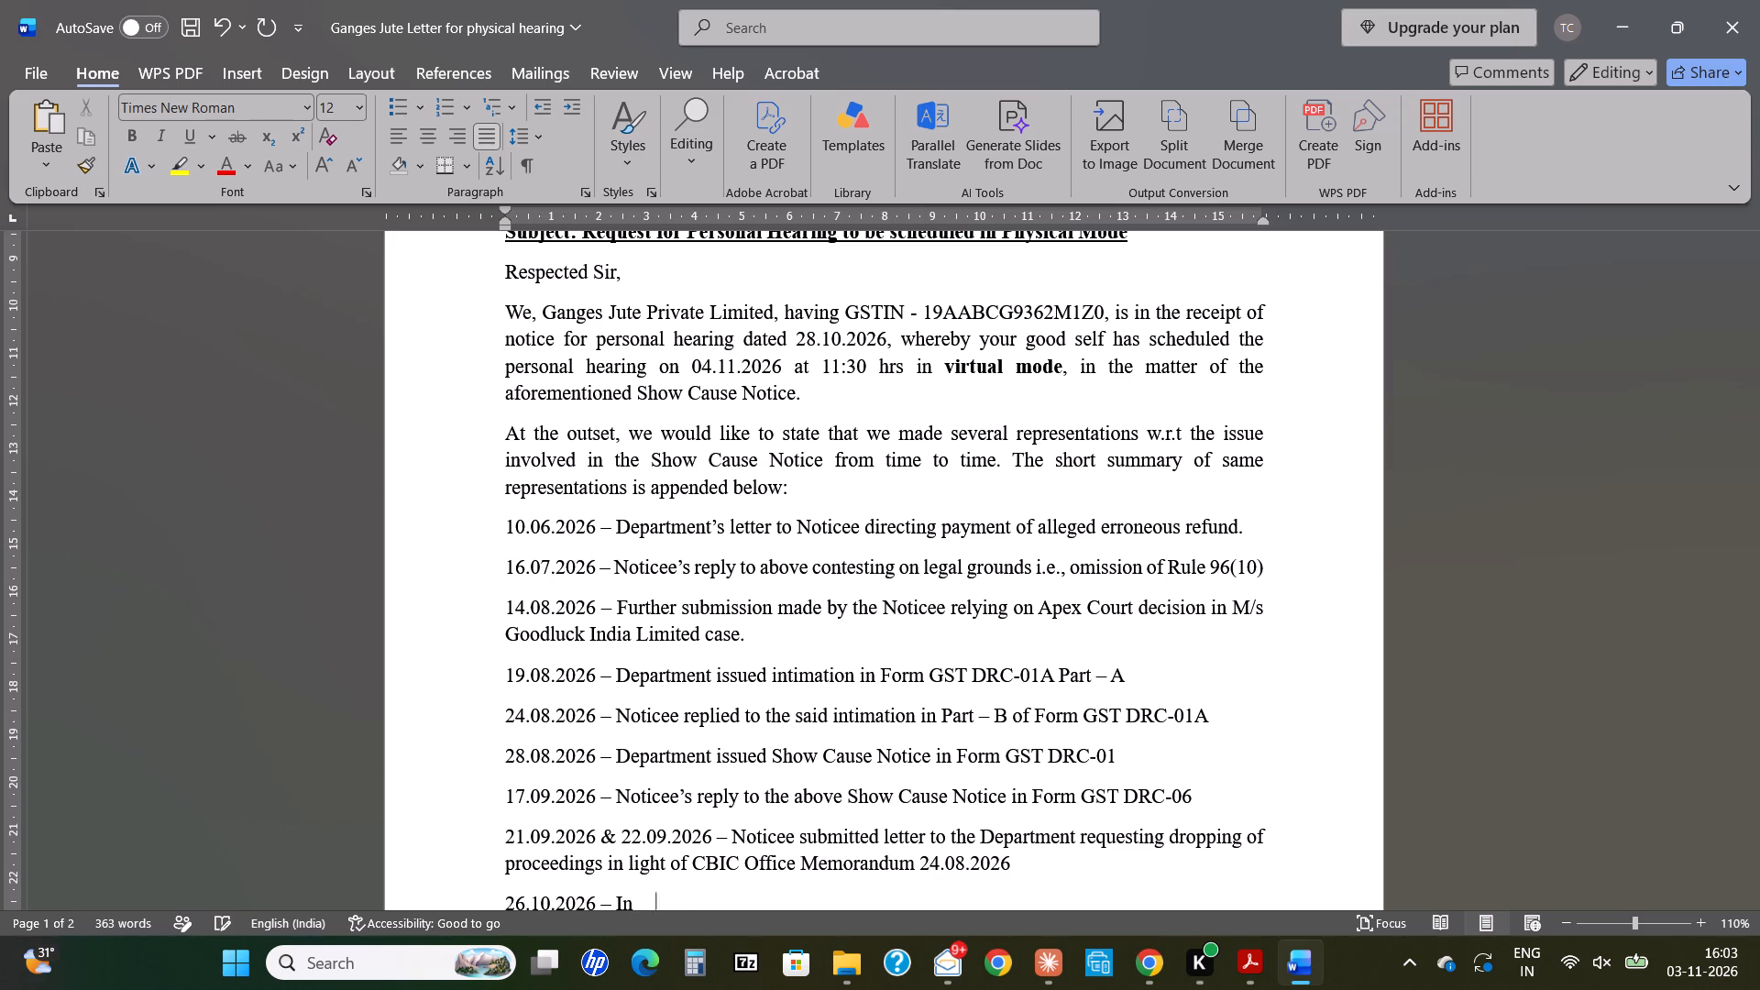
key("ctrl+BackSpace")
Continue the 26.10.2026 entry with "Noticee sought an adjournment of Pe".
type("Noticee'")
key("BackSpace")
key("space")
type("soughht an adjuo")
key("BackSpace")
key("BackSpace")
type("ournment")
key("space")
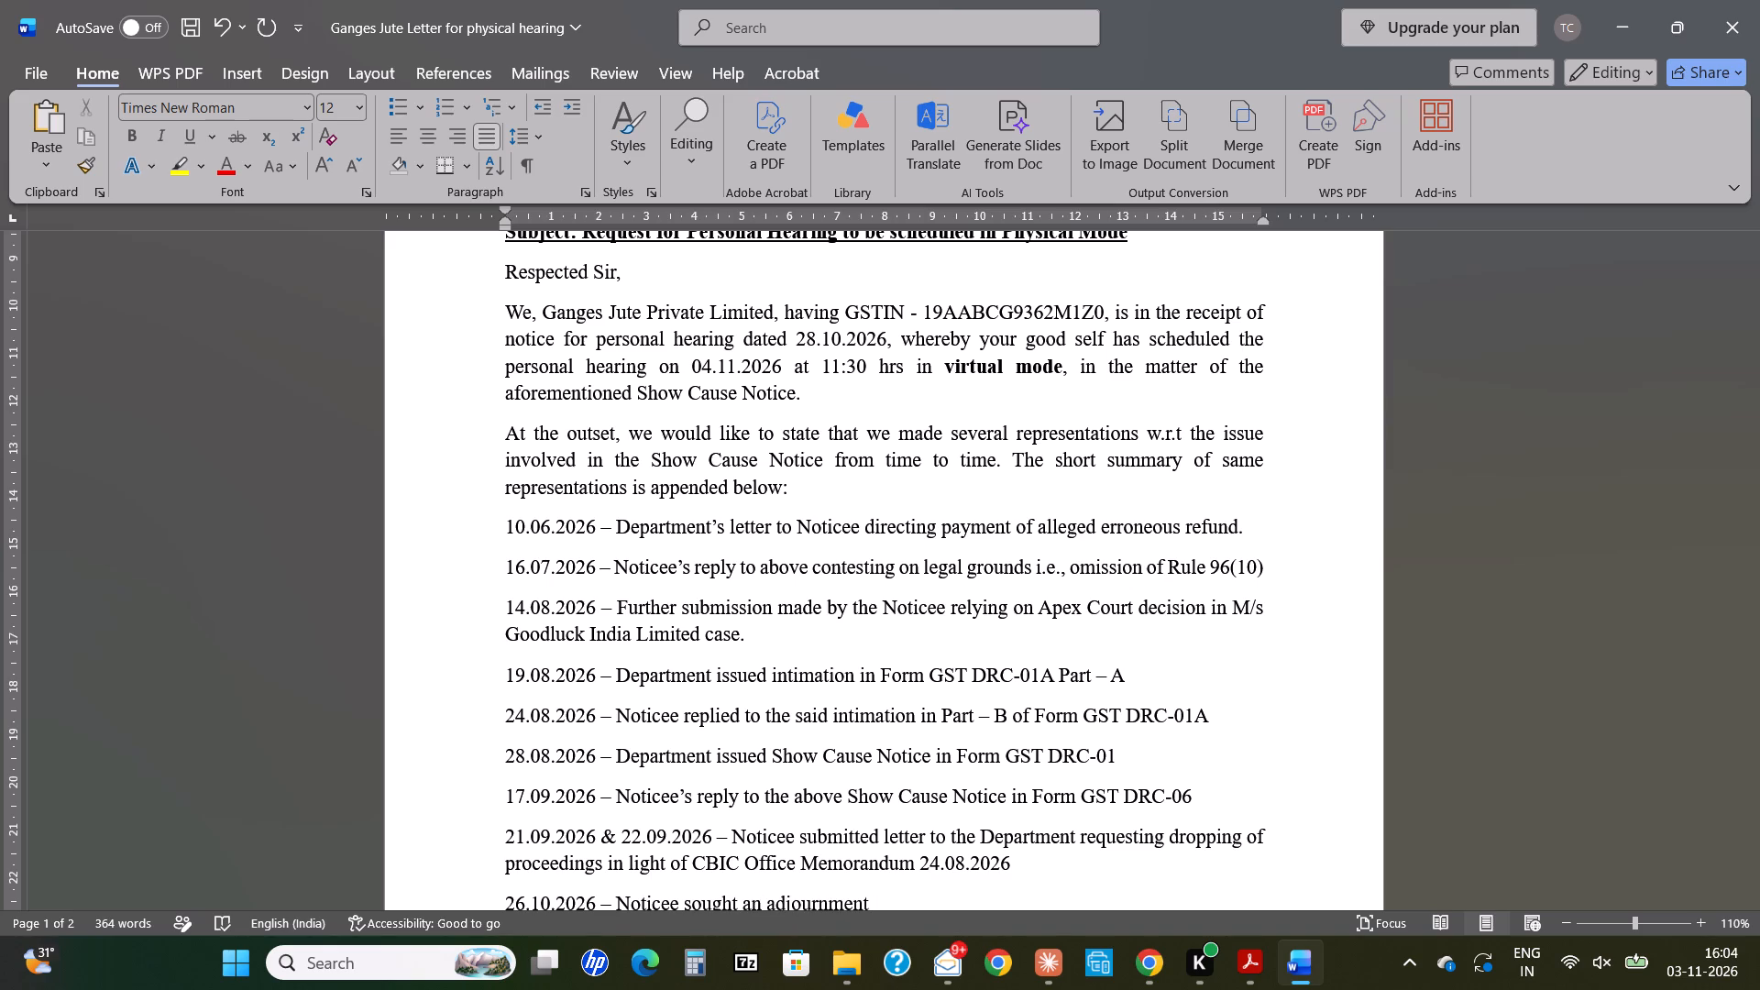
key("o")
key("BackSpace")
type("of Pero")
key("BackSpace")
key("BackSpace")
Check the earlier personal hearing notice PDF for its issue date and scheduled hearing date, and return to the letter.
key("Home")
key("alt+Tab")
key("alt+Tab")
key("alt+Tab")
key("alt+Tab")
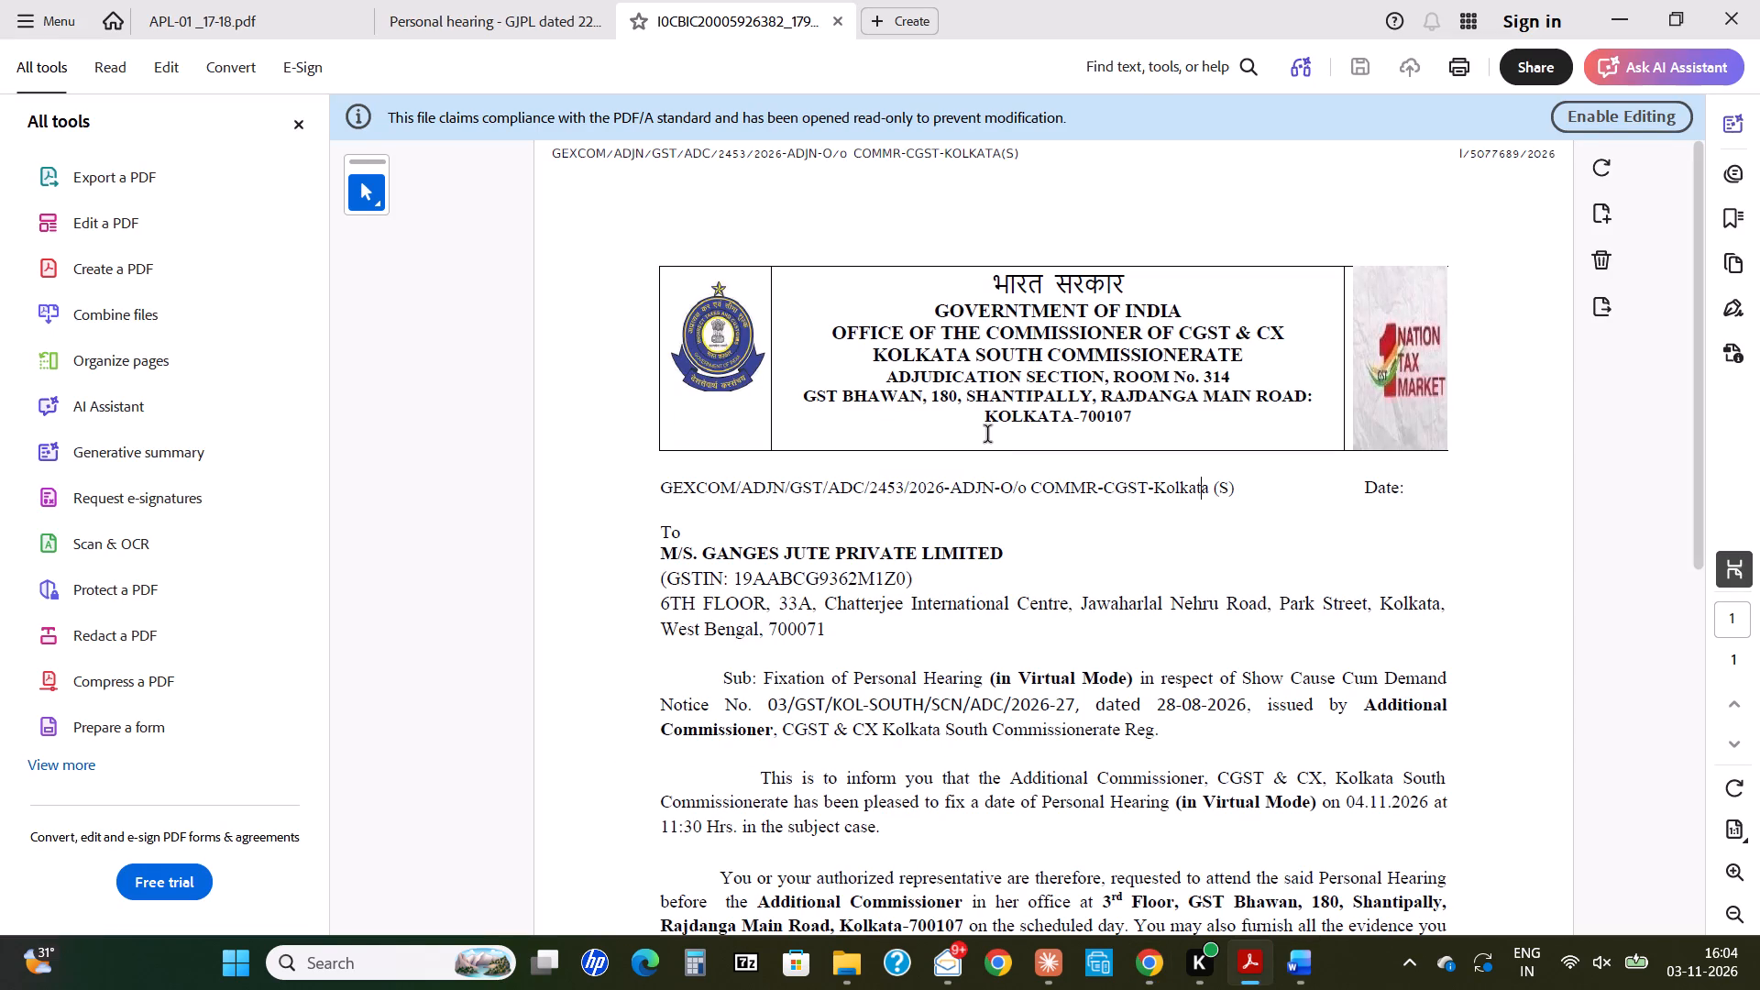
key("ctrl+shift+Tab")
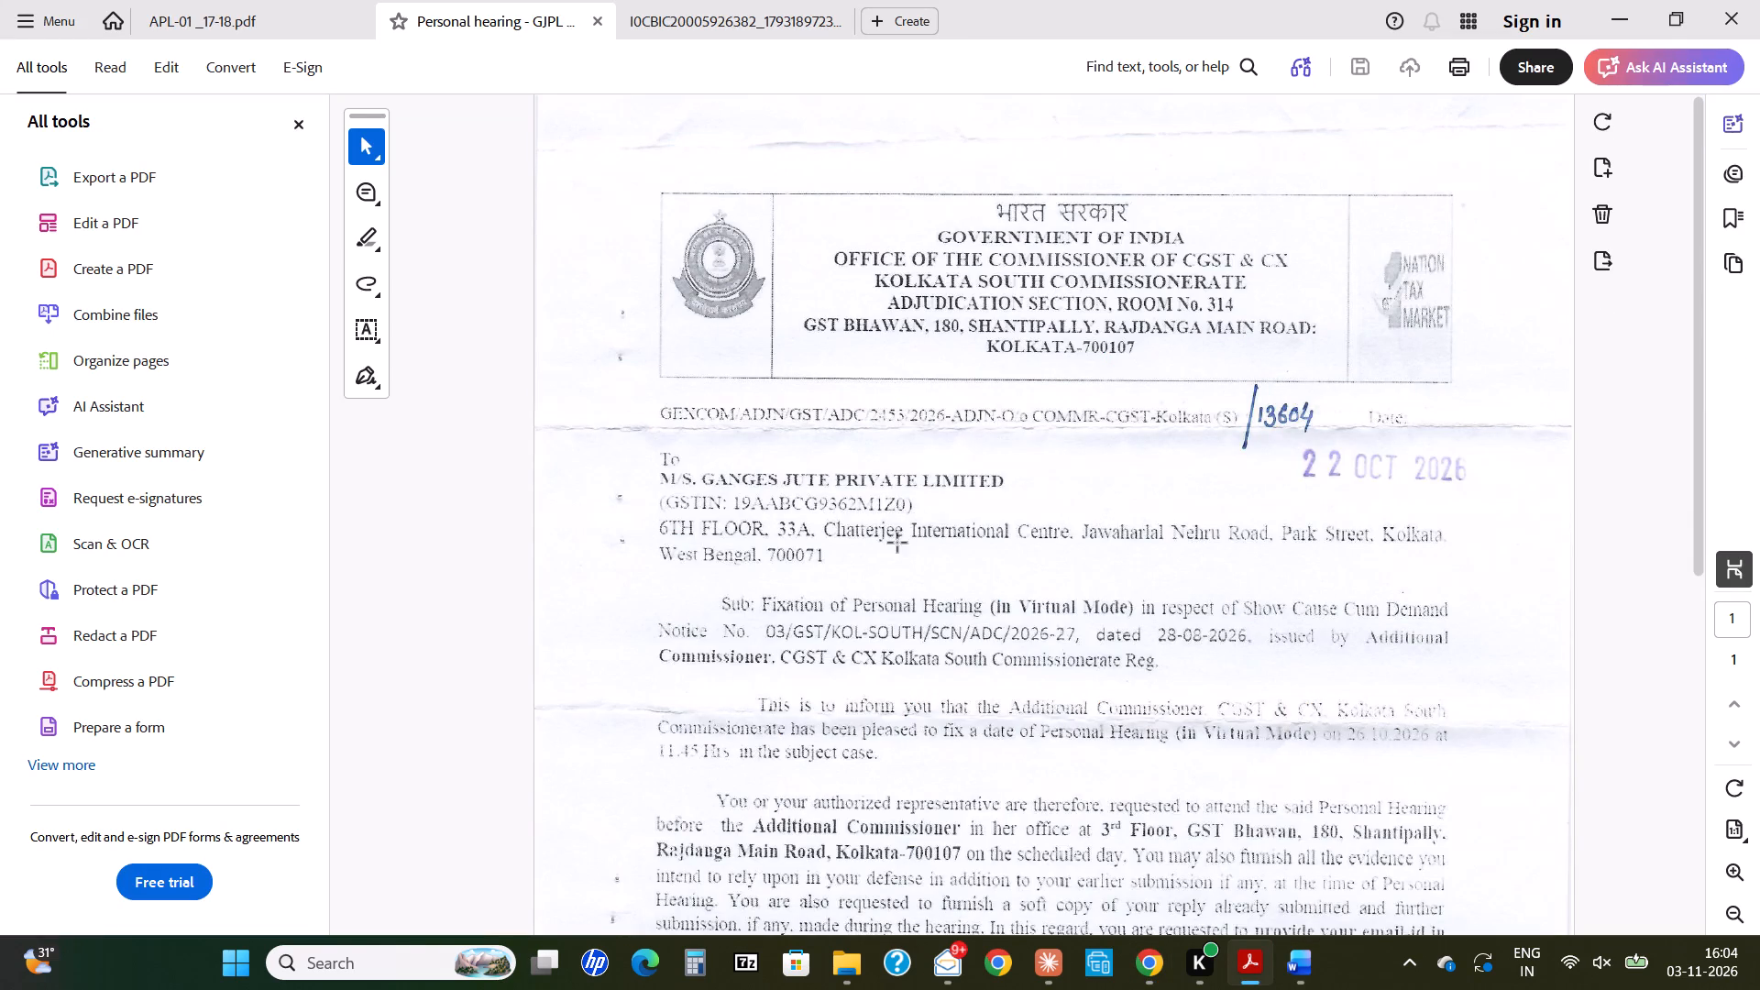
key("ctrl+Tab")
key("ctrl+shift+Tab")
key("Tab")
key("alt+Tab")
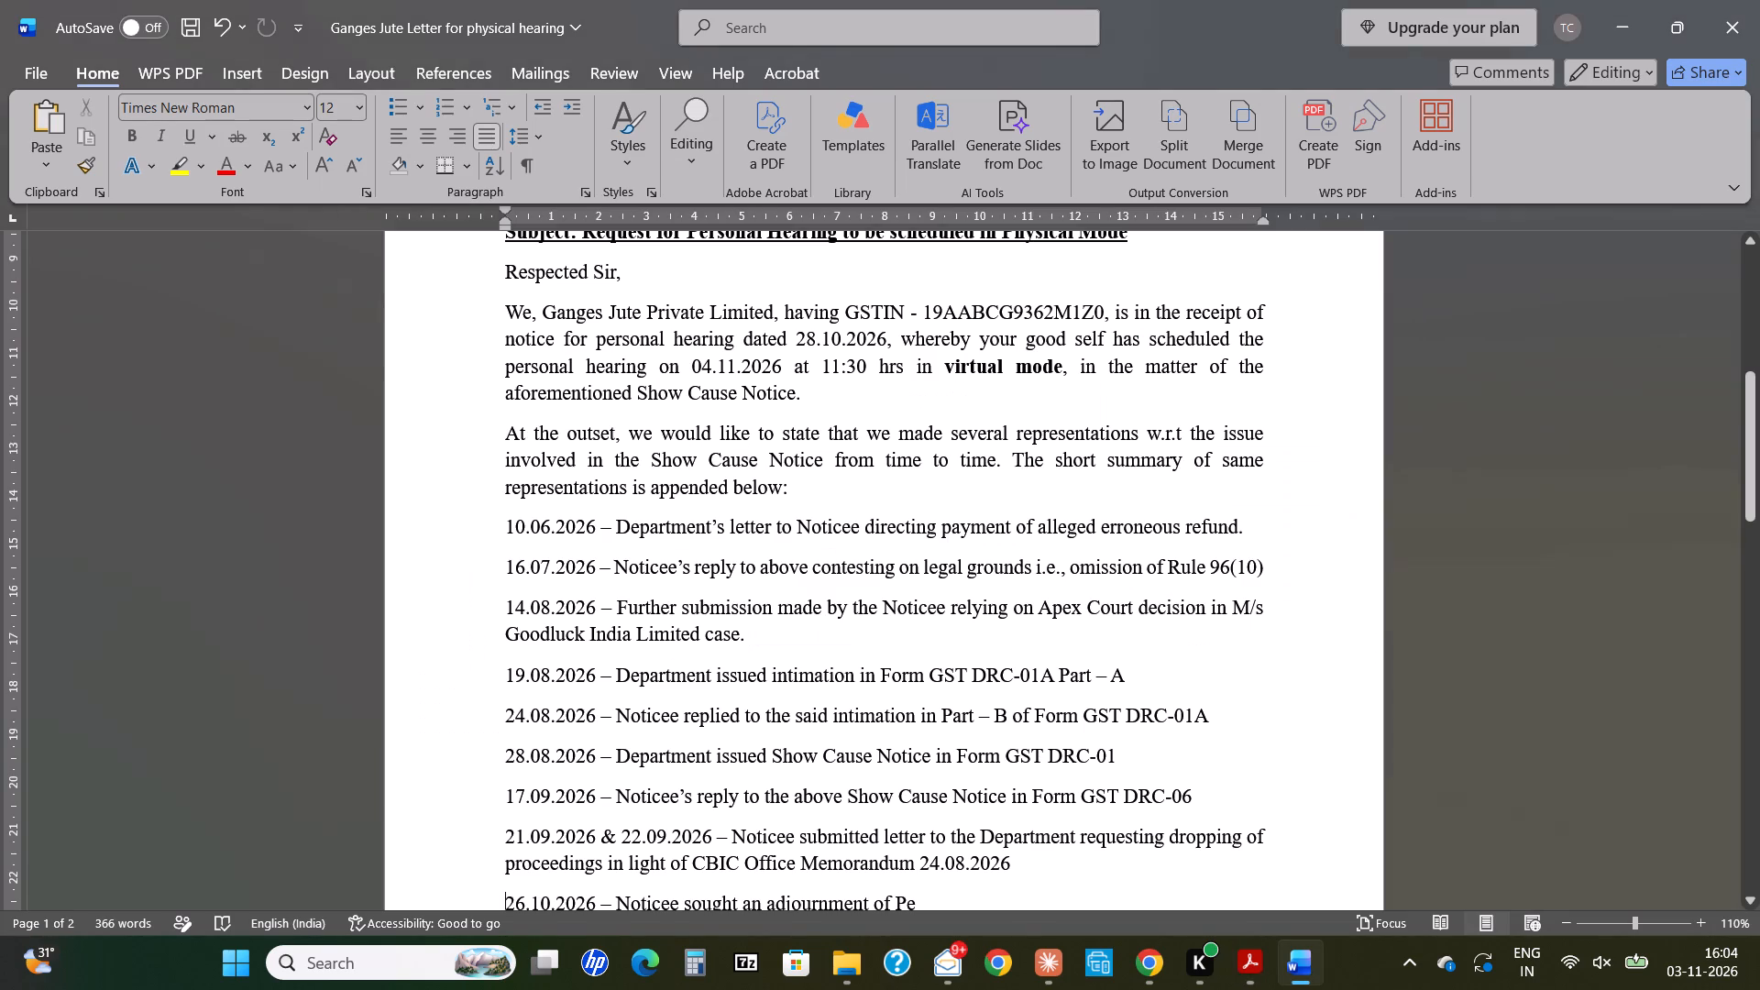
Immediately before the 26.10.2026 entry, insert the text "22.10.2026 – Department issued".
type("22.10.2026 - Department si")
key("BackSpace")
key("BackSpace")
type("issue d")
key("BackSpace")
key("BackSpace")
type("d")
key("space")
After rechecking the hearing notice PDF, continue the 22.10.2026 entry with "a Notice of Personal Hearing which was scheduled on".
key("alt+Tab")
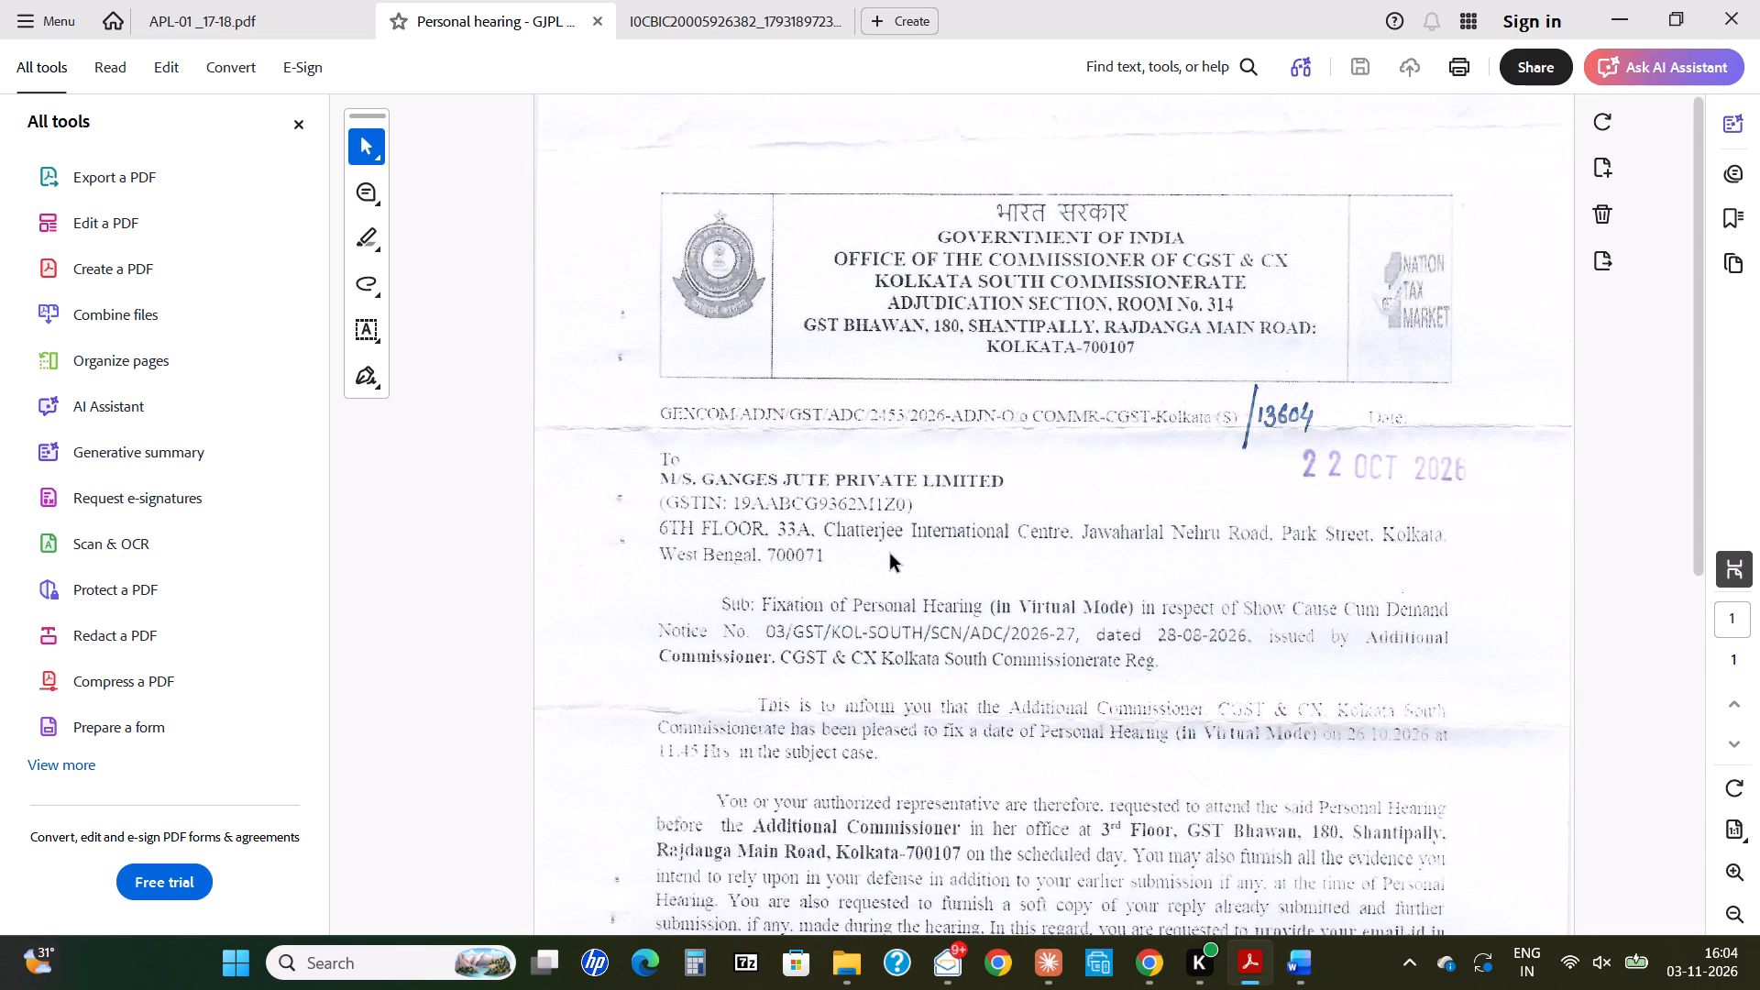
key("alt+Tab")
key("a")
key("space")
type("Notice of Peronsal he")
key("BackSpace")
key("BackSpace")
key("BackSpace")
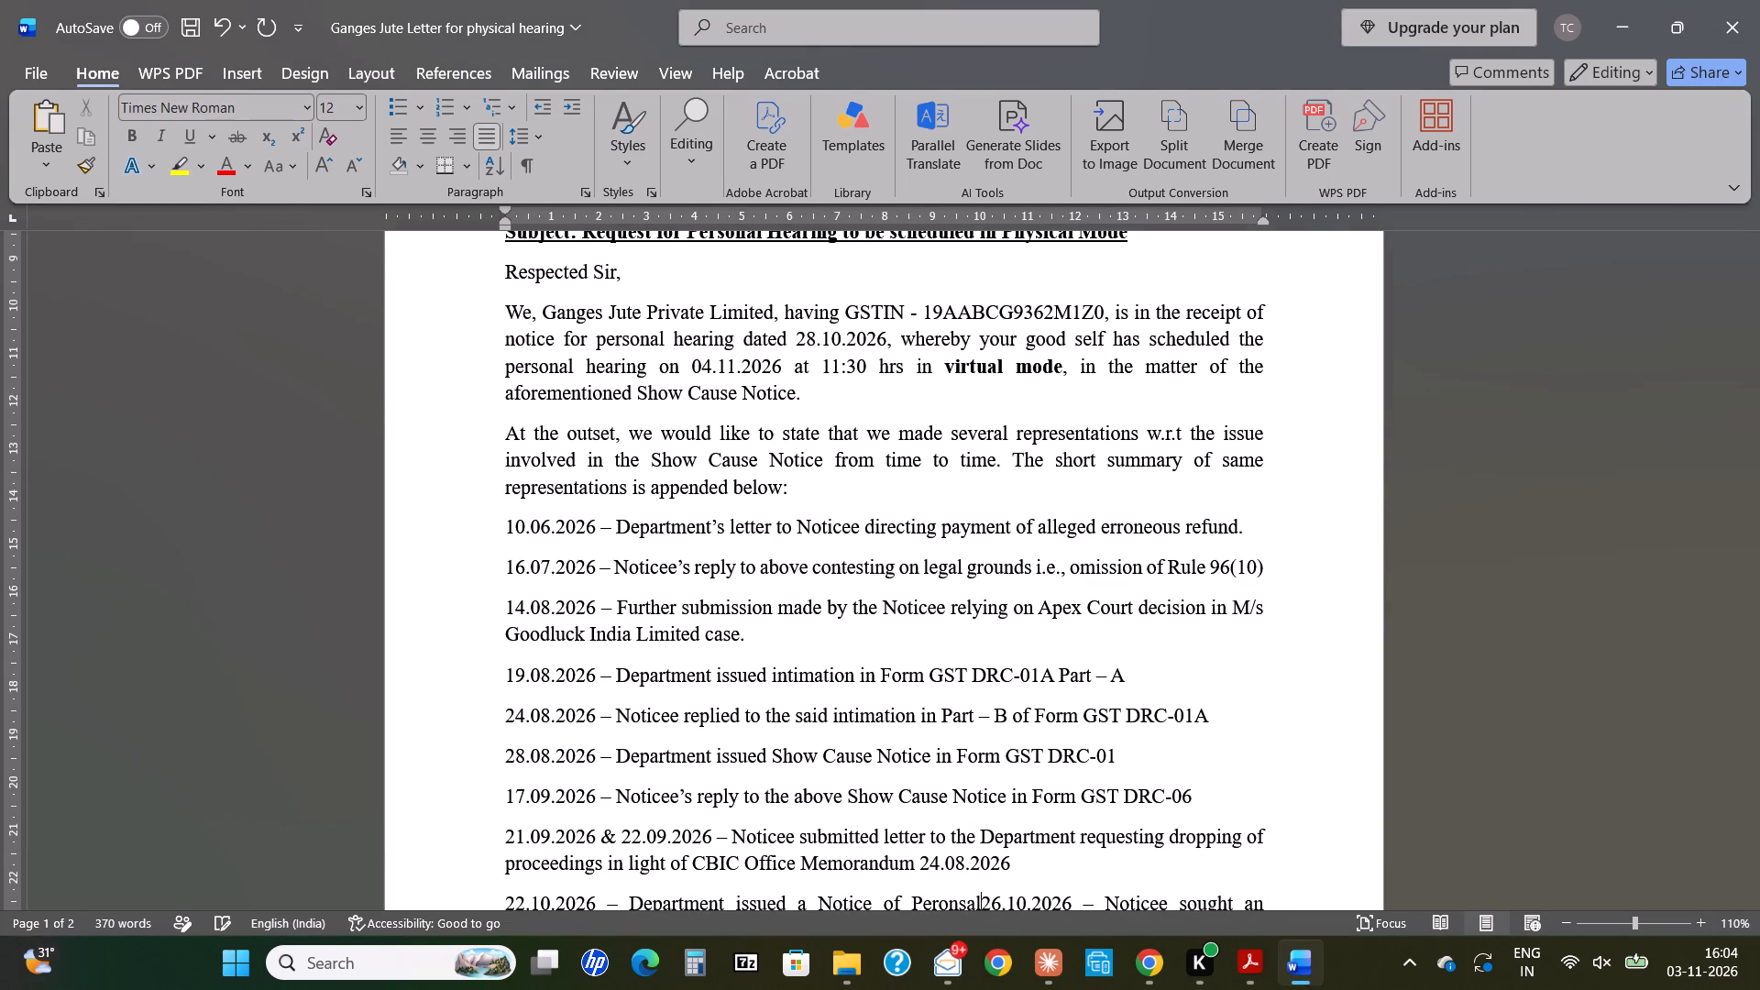
key("BackSpace")
key("BackSpace")
key("BackSpace")
key("BackSpace")
key("BackSpace")
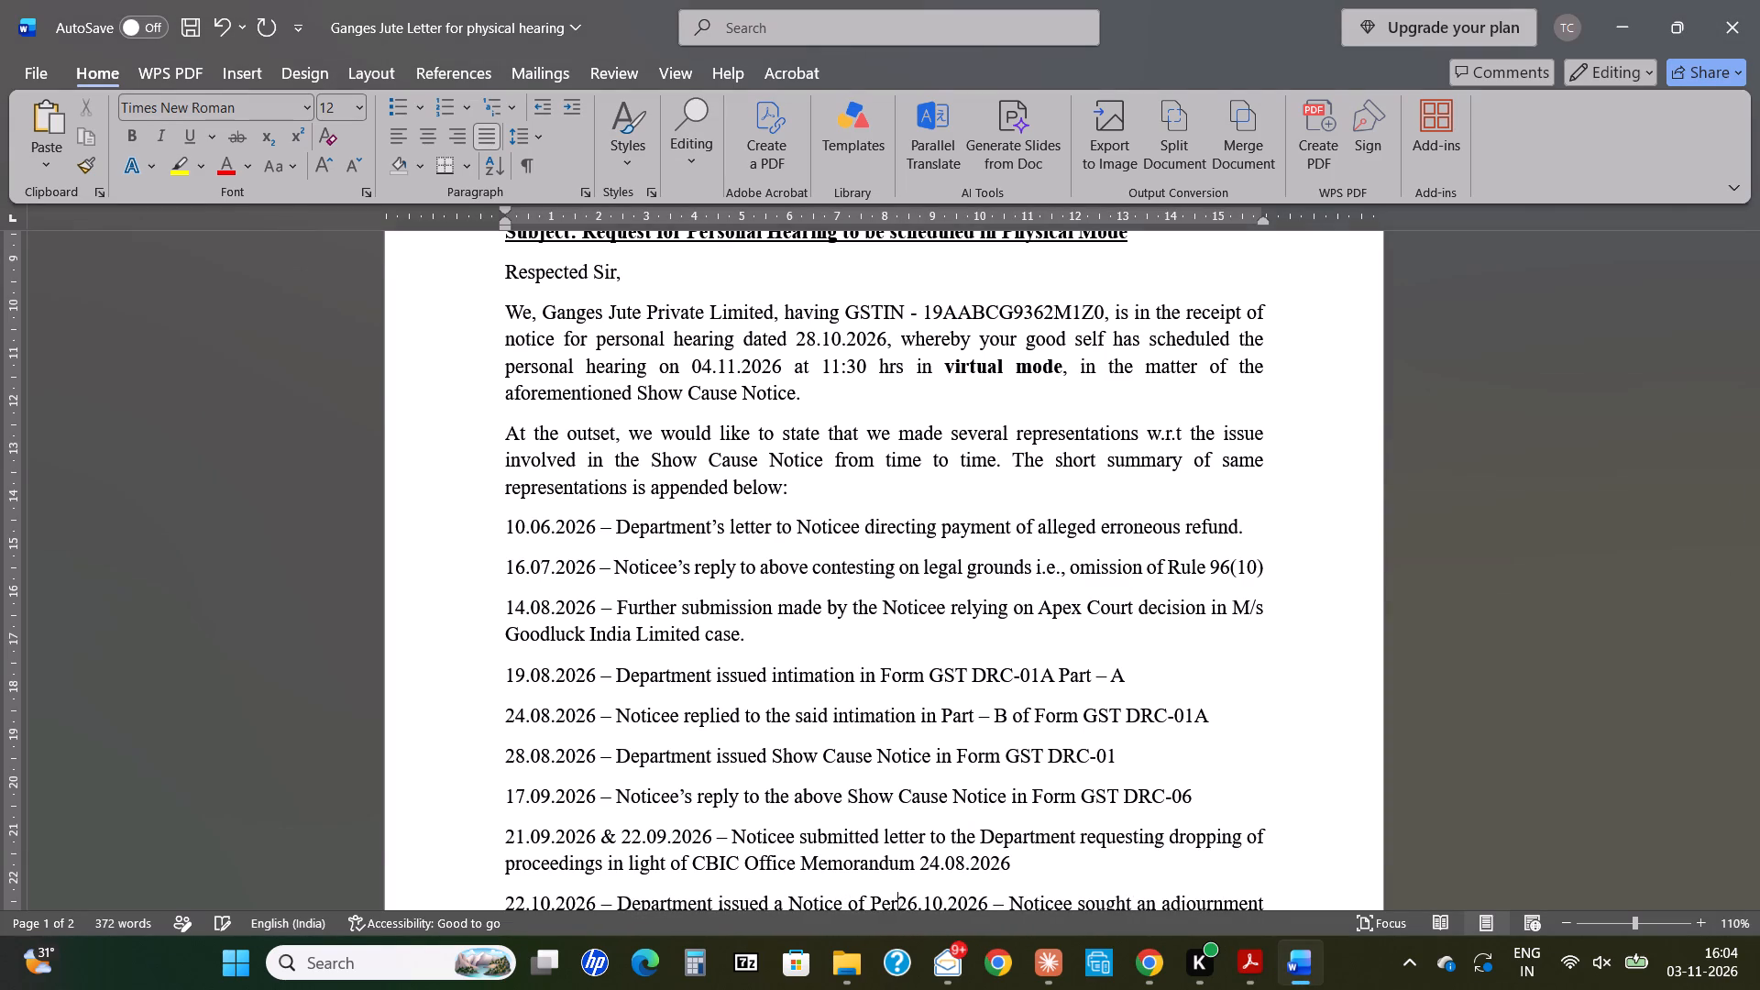
type("sonal He")
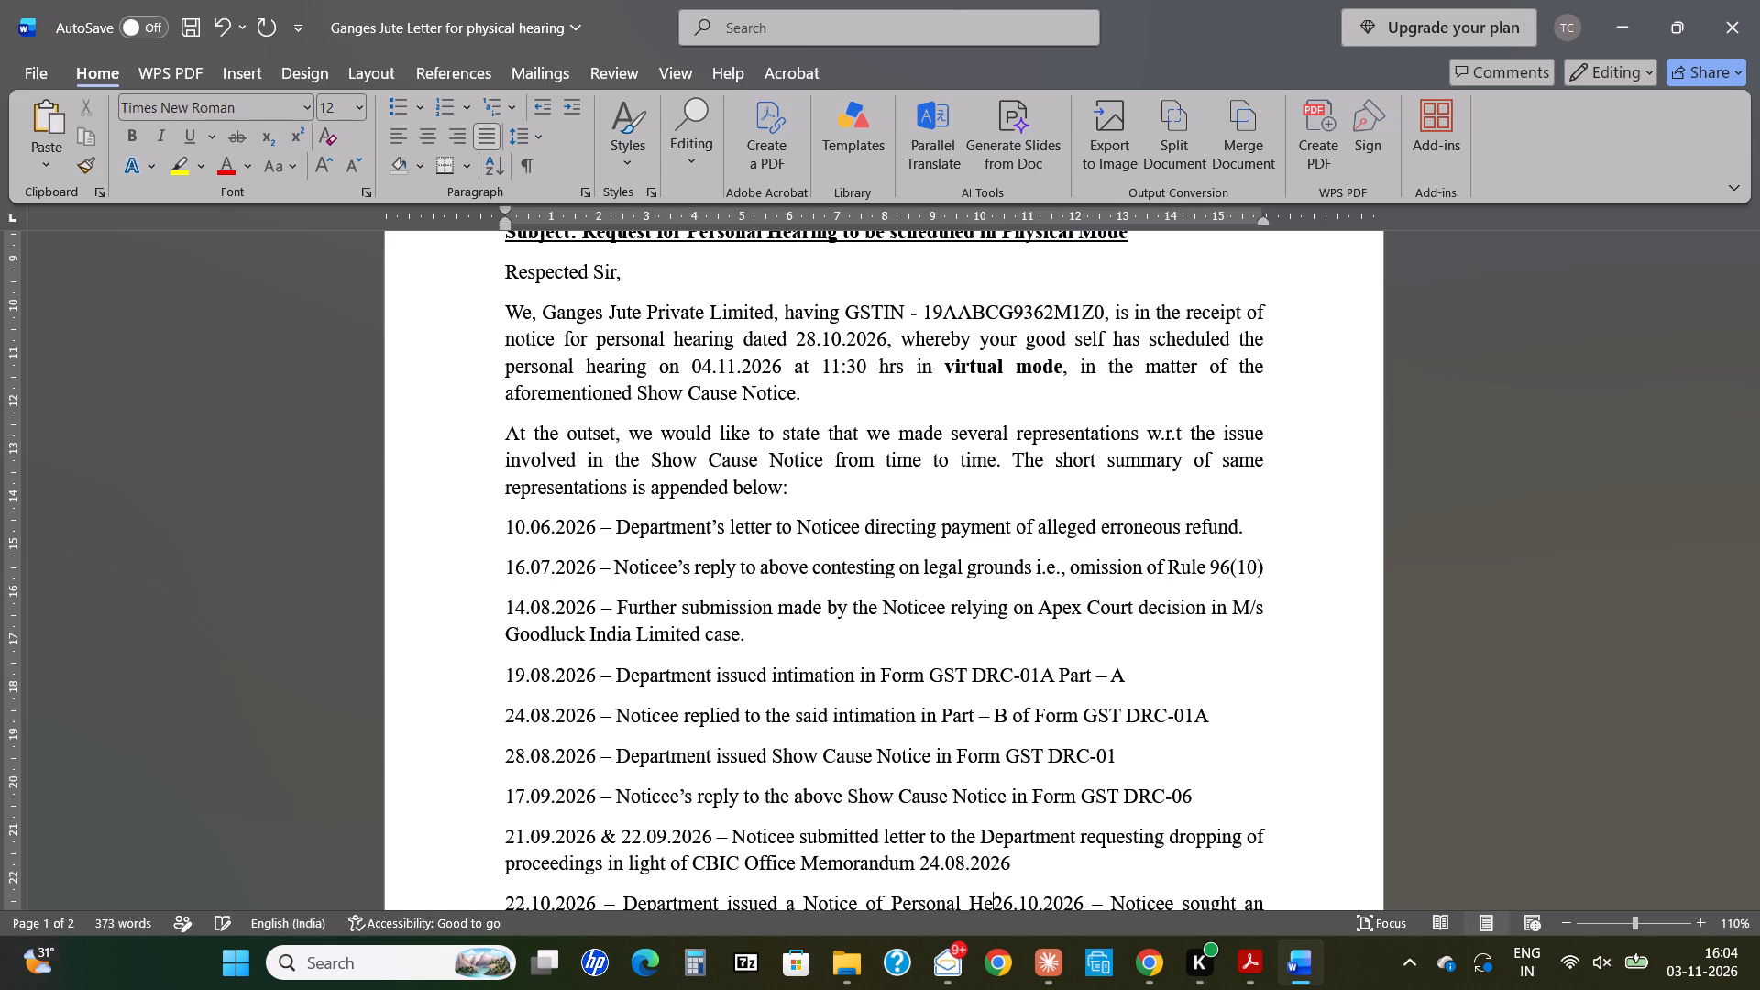
type("aring which was schedule on")
key("BackSpace")
key("BackSpace")
key("BackSpace")
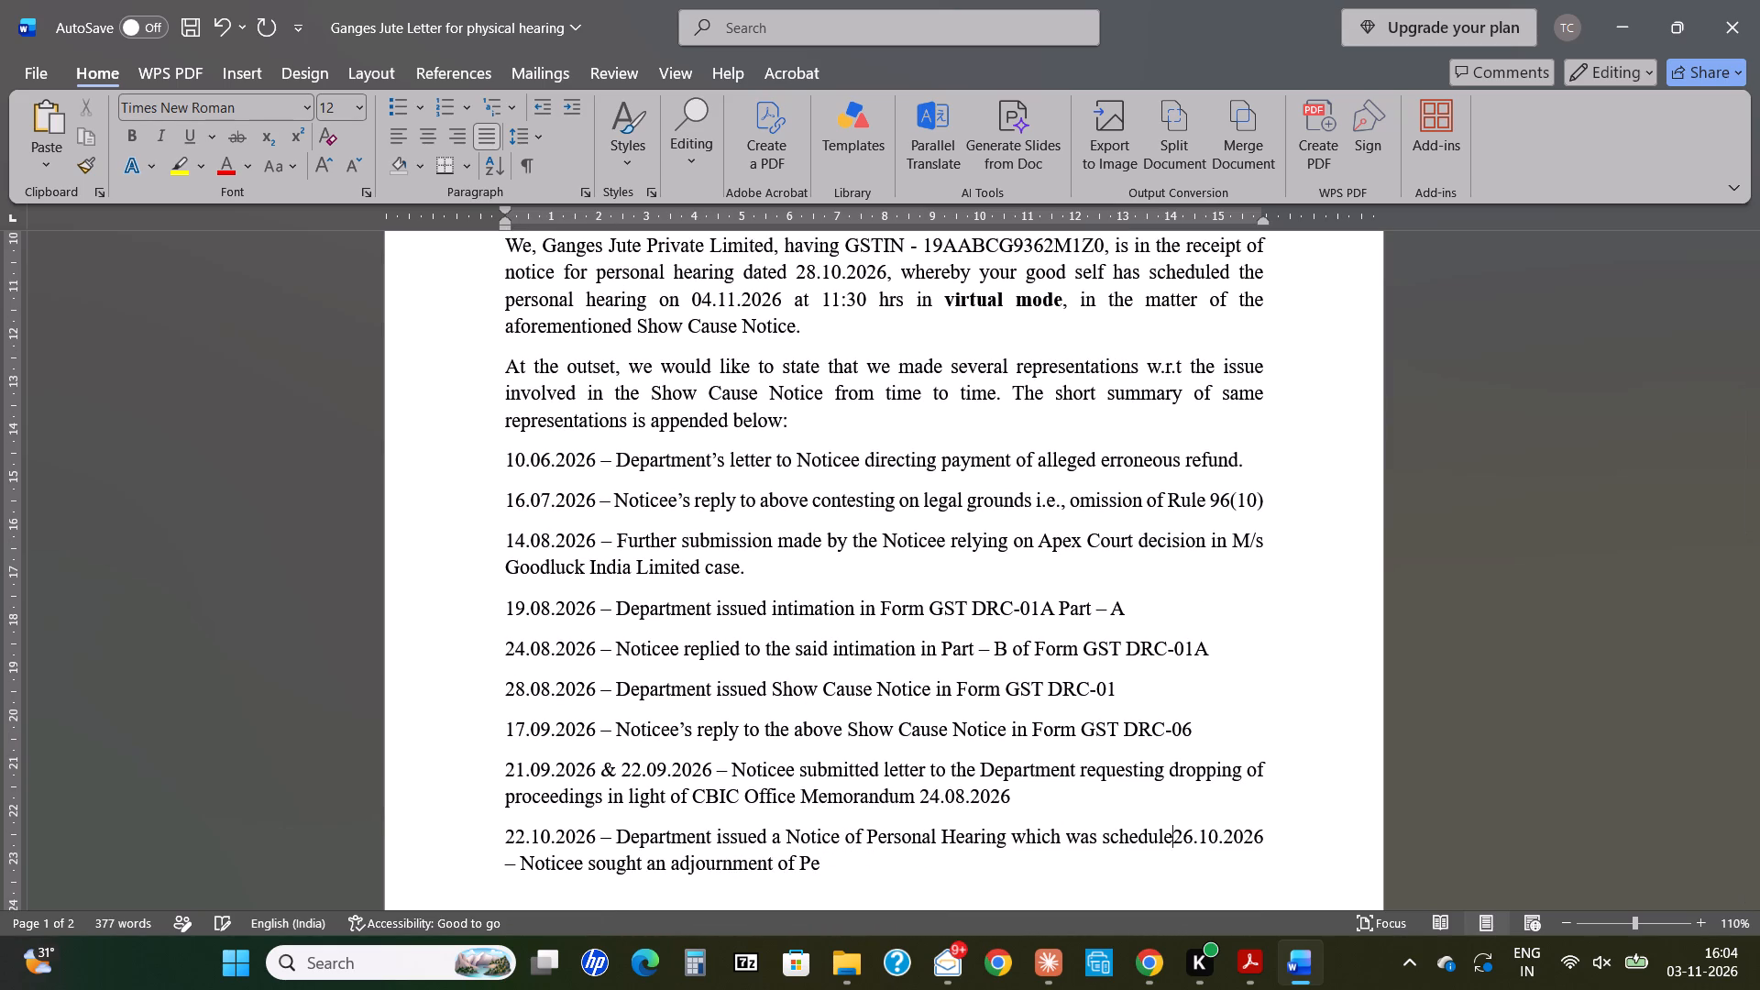
type("d on")
key("space")
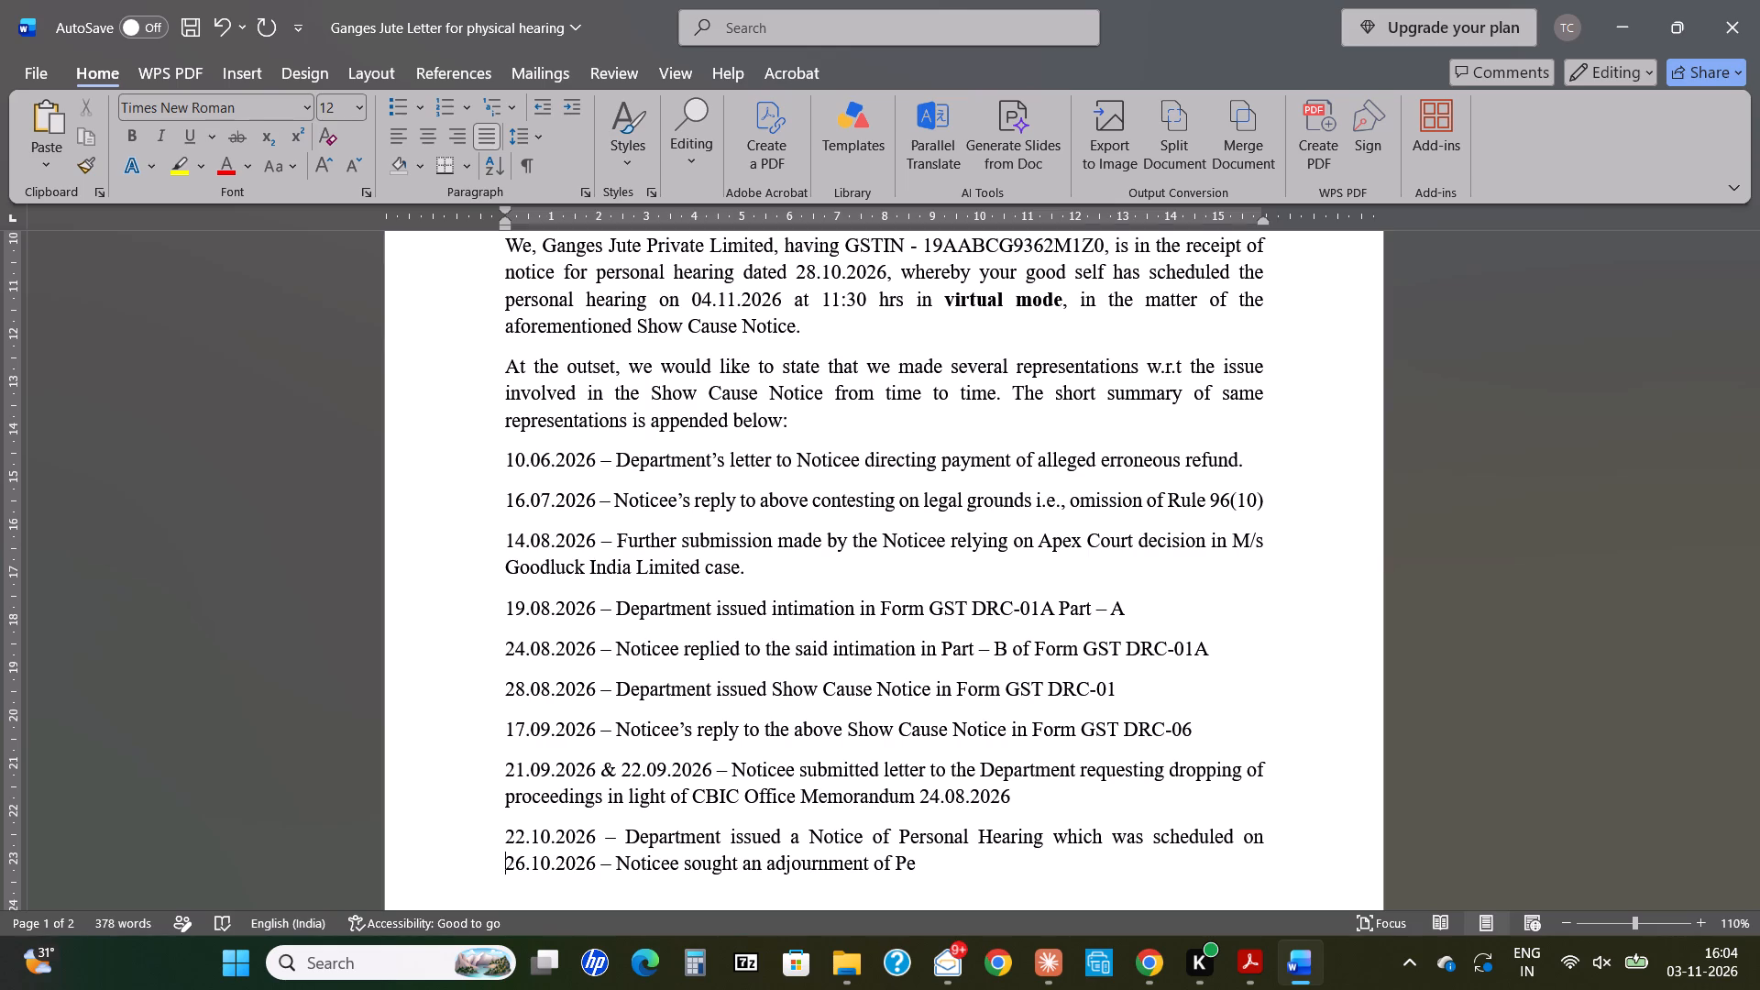
Delete "which was scheduled on" from the 22.10.2026 entry and put the 26.10.2026 entry on its own line.
key("ctrl+backslash")
key("ctrl+backslash")
key("ctrl+backslash")
key("ctrl+backslash")
key("ctrl+BackSpace")
key("ctrl+BackSpace")
key("ctrl+BackSpace")
key("ctrl+BackSpace")
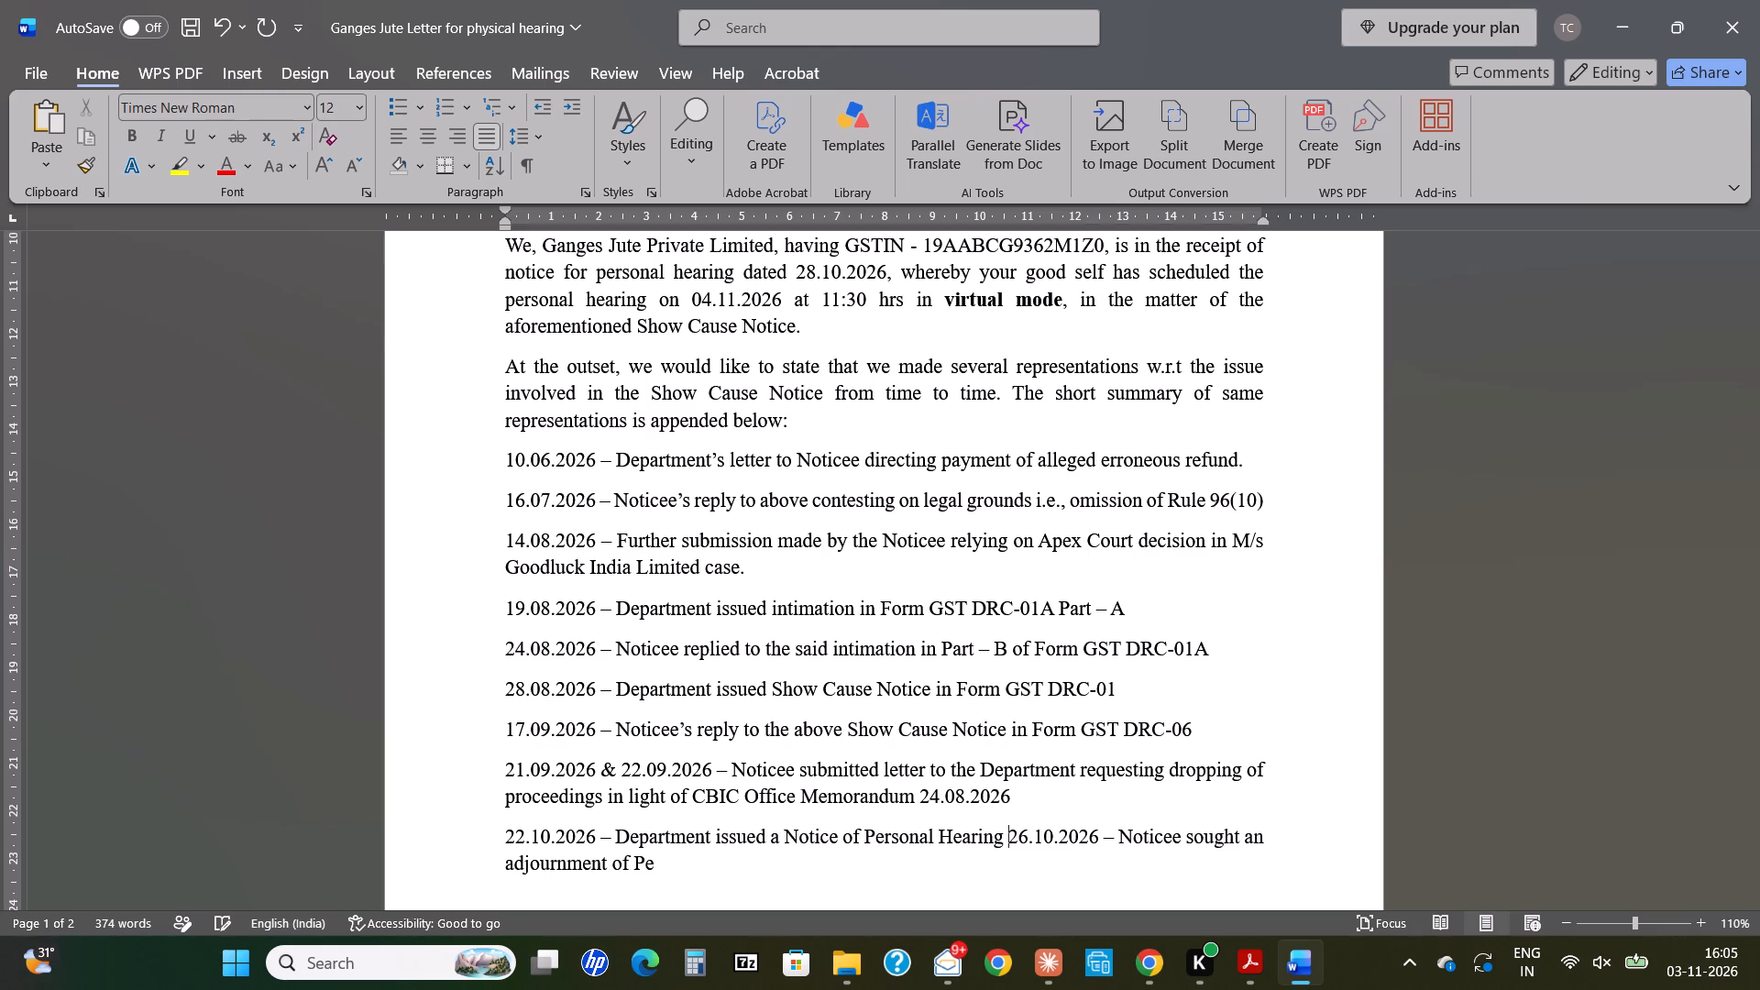
key("Return")
Extend the unfinished "Pe" ending of the 26.10.2026 entry to read "Personal Hearing and submi".
key("End")
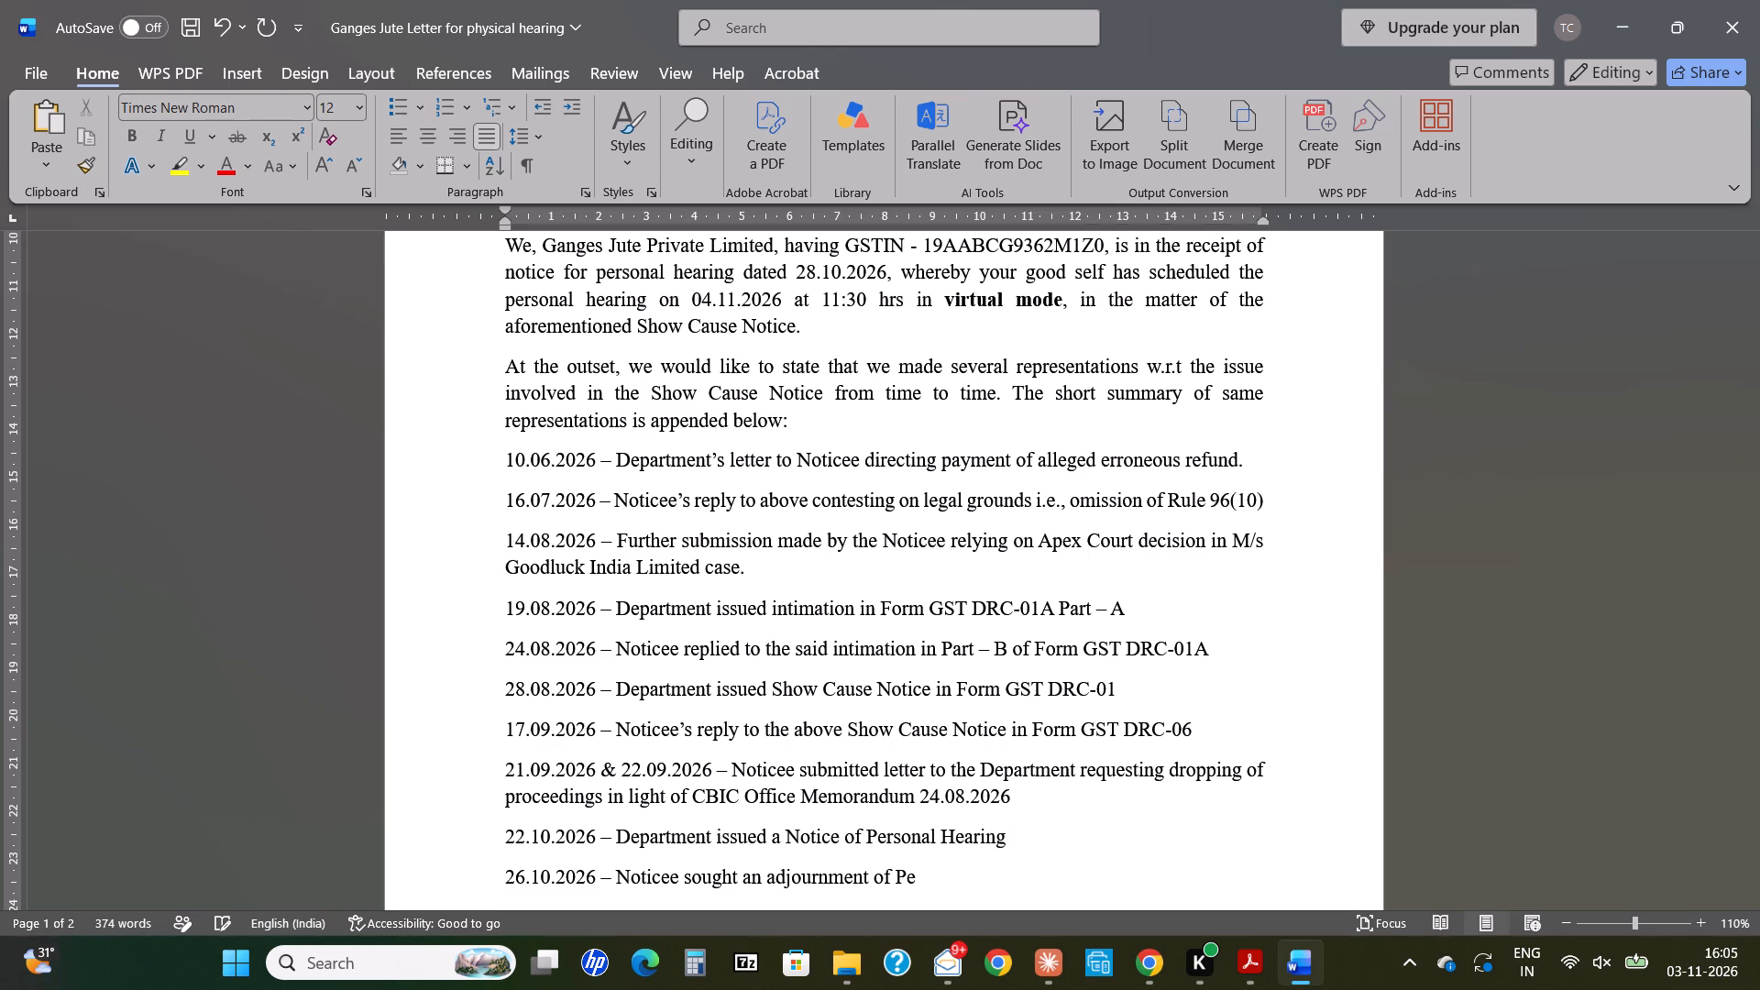
type("son")
key("BackSpace")
key("BackSpace")
key("BackSpace")
type("ronsla")
key("BackSpace")
key("BackSpace")
key("BackSpace")
key("BackSpace")
key("BackSpace")
type("os")
key("BackSpace")
key("BackSpace")
type("sonal Hearing and")
key("space")
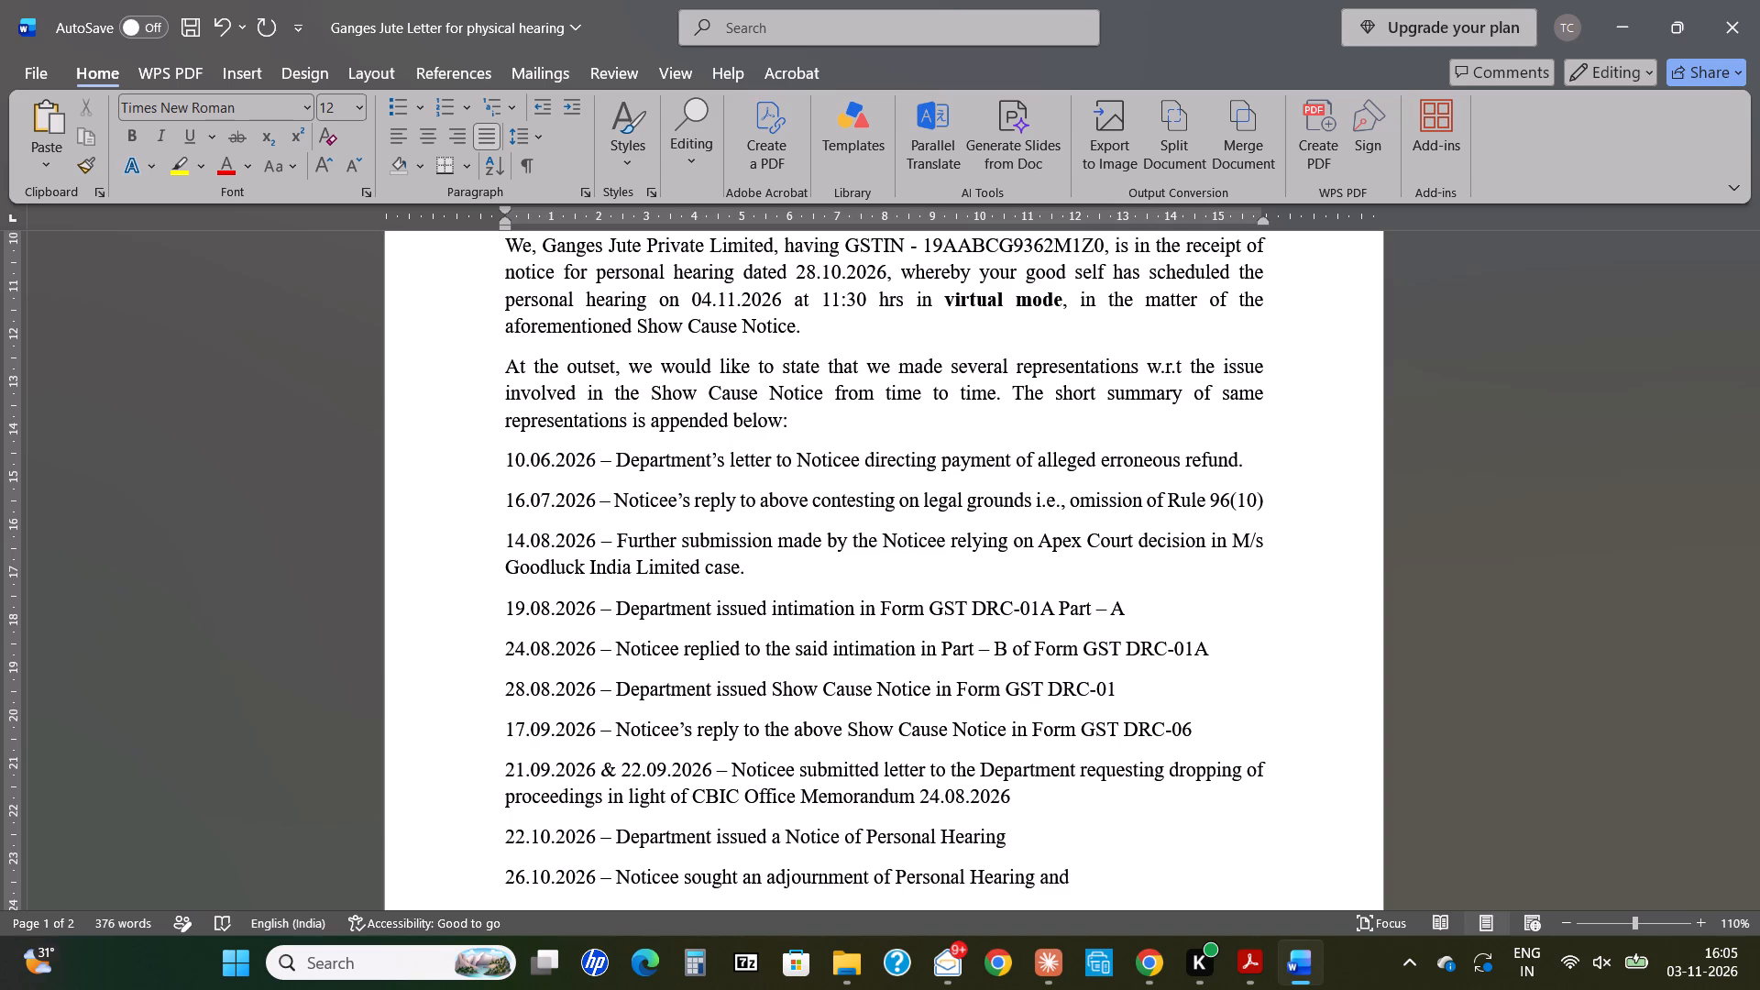
type("submi")
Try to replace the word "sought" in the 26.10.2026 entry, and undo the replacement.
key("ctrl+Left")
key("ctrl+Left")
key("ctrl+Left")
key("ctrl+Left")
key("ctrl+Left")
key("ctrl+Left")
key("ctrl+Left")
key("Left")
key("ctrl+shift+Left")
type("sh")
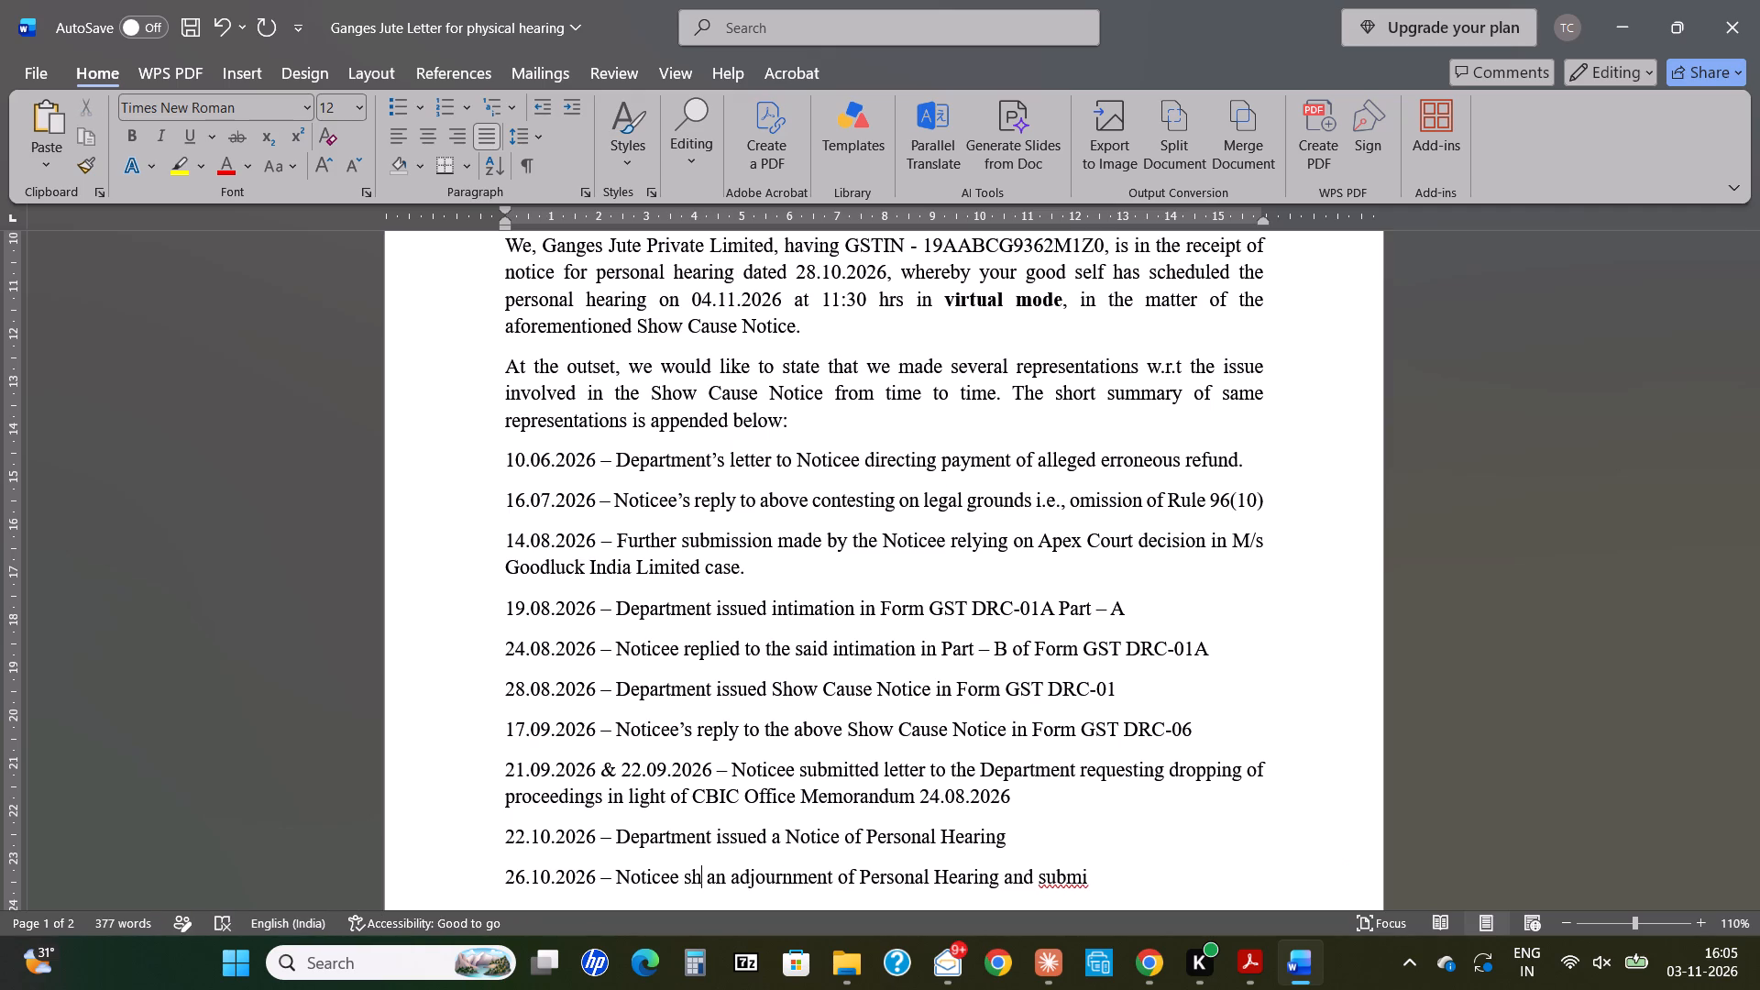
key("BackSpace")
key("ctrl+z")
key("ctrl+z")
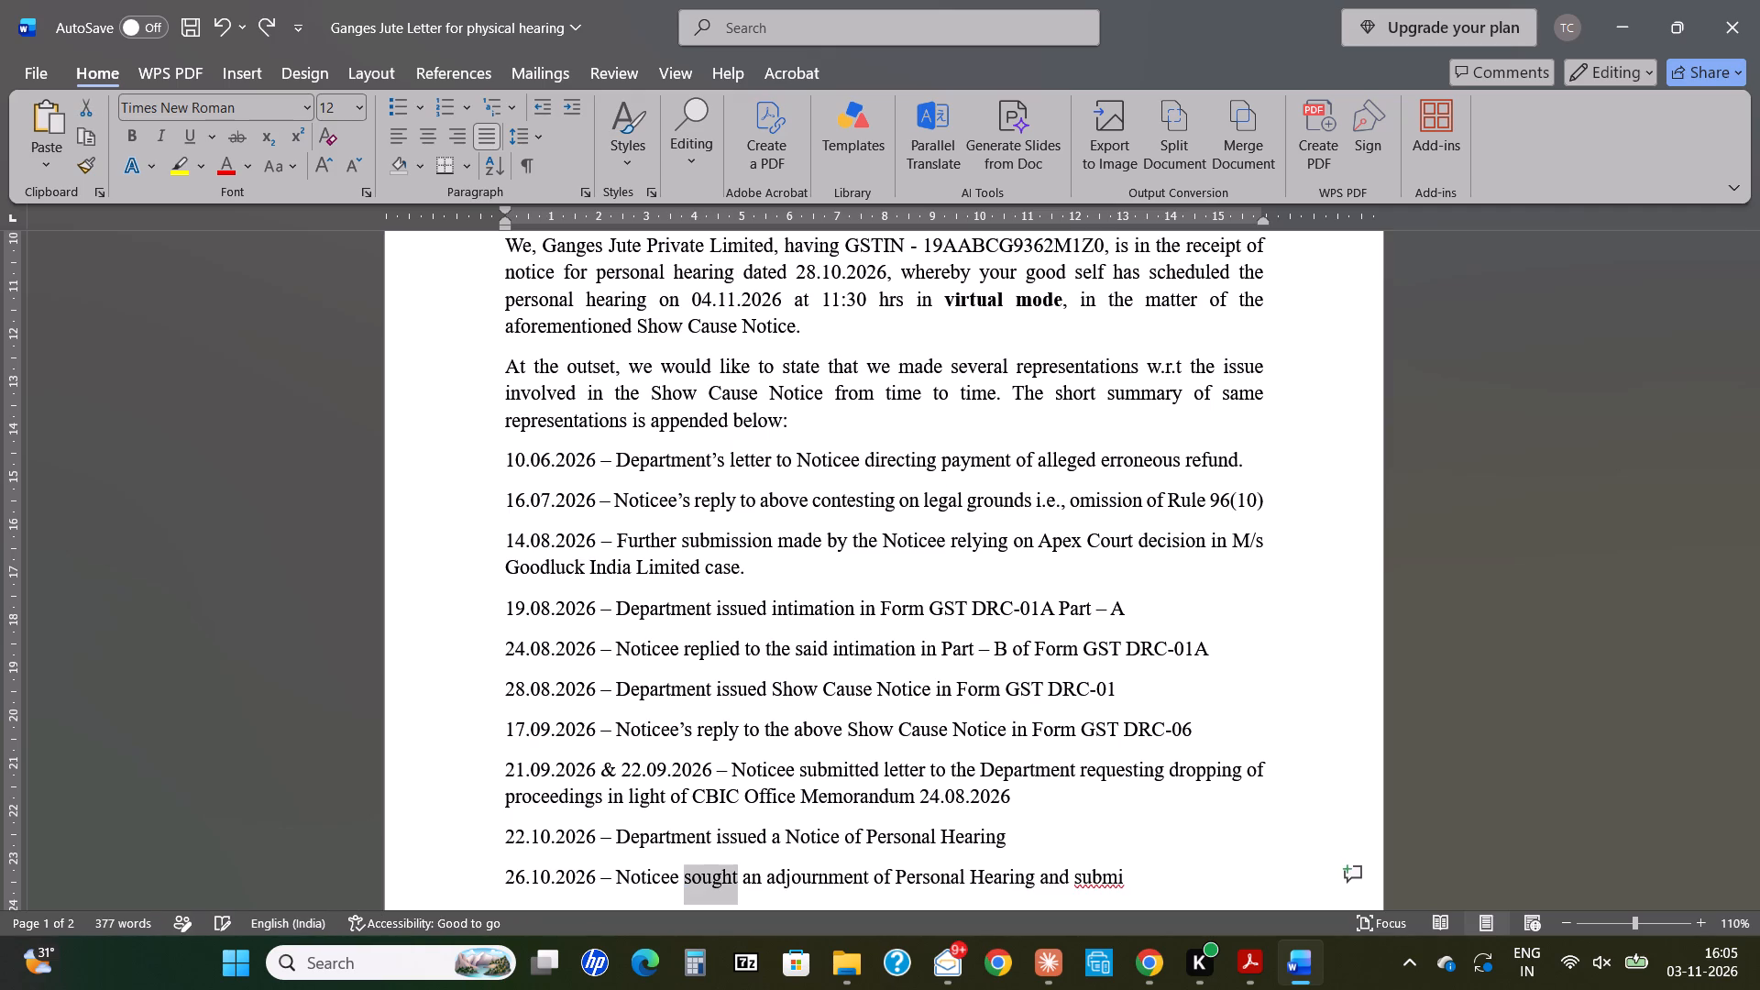
Finish the 26.10.2026 entry with "submitted Circular No. 264/10/2026-GST dated 26.10.2026 to the Department.".
key("End")
type("tted")
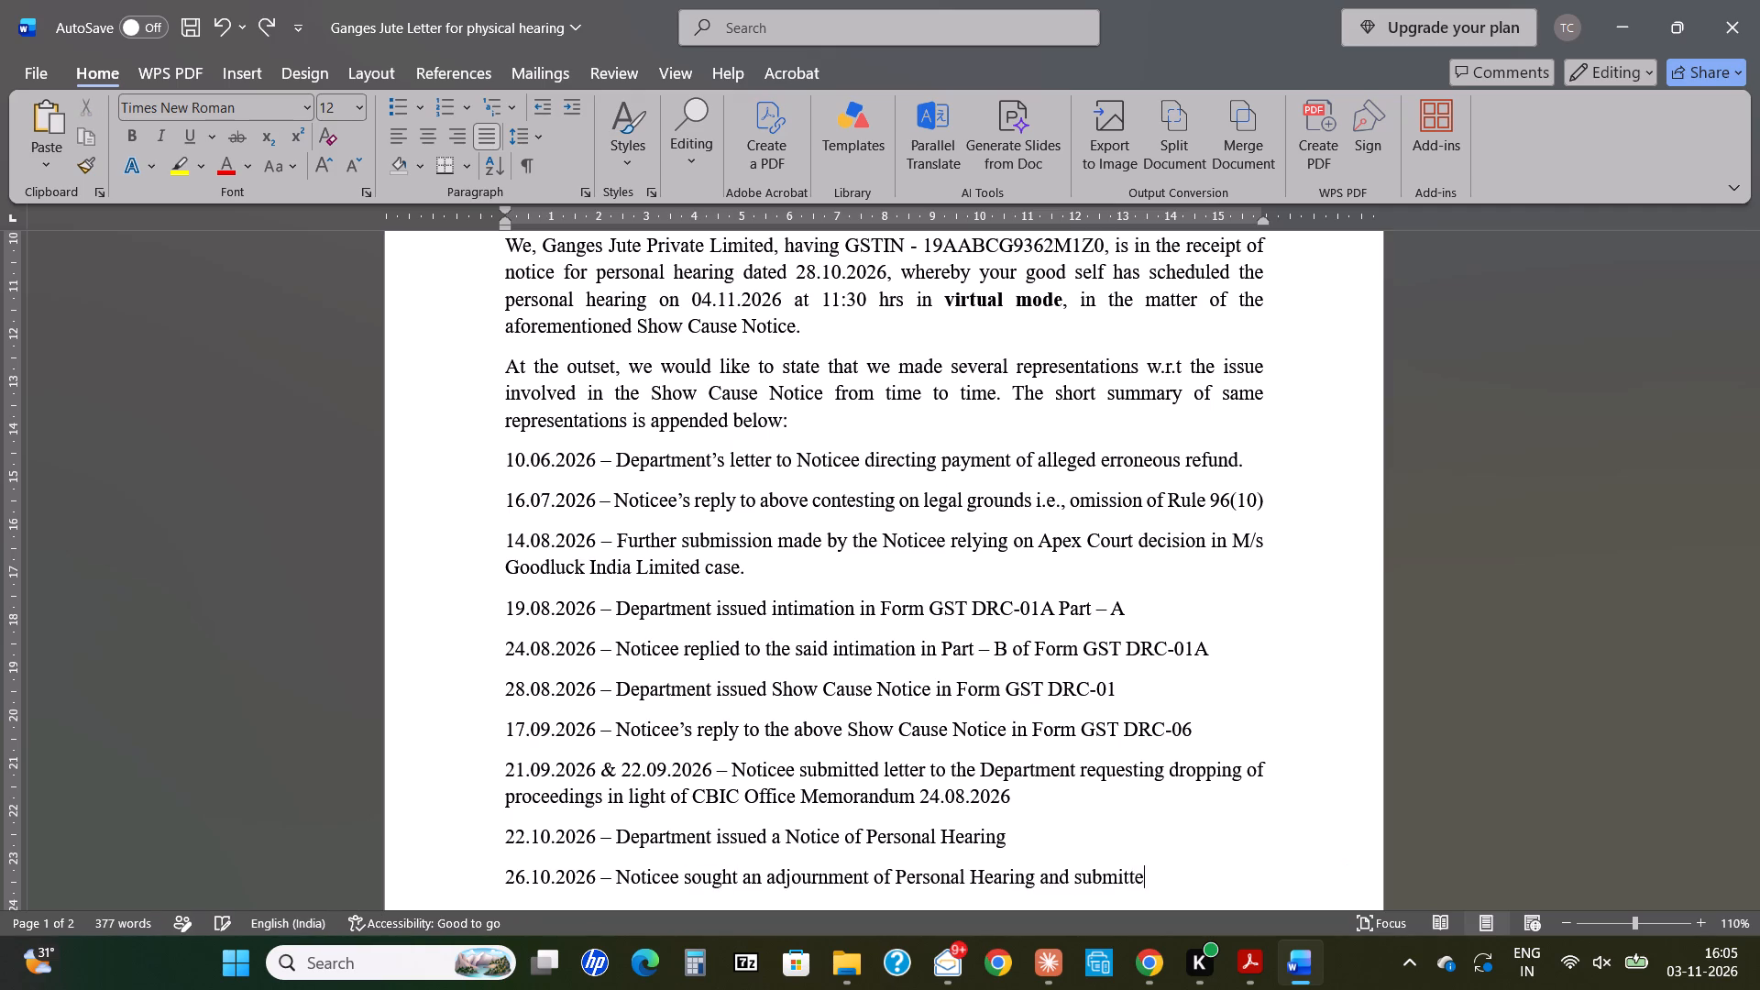
key("space")
key("ctrl+BackSpace")
type("submitted")
key("space")
type("Circular No.")
key("space")
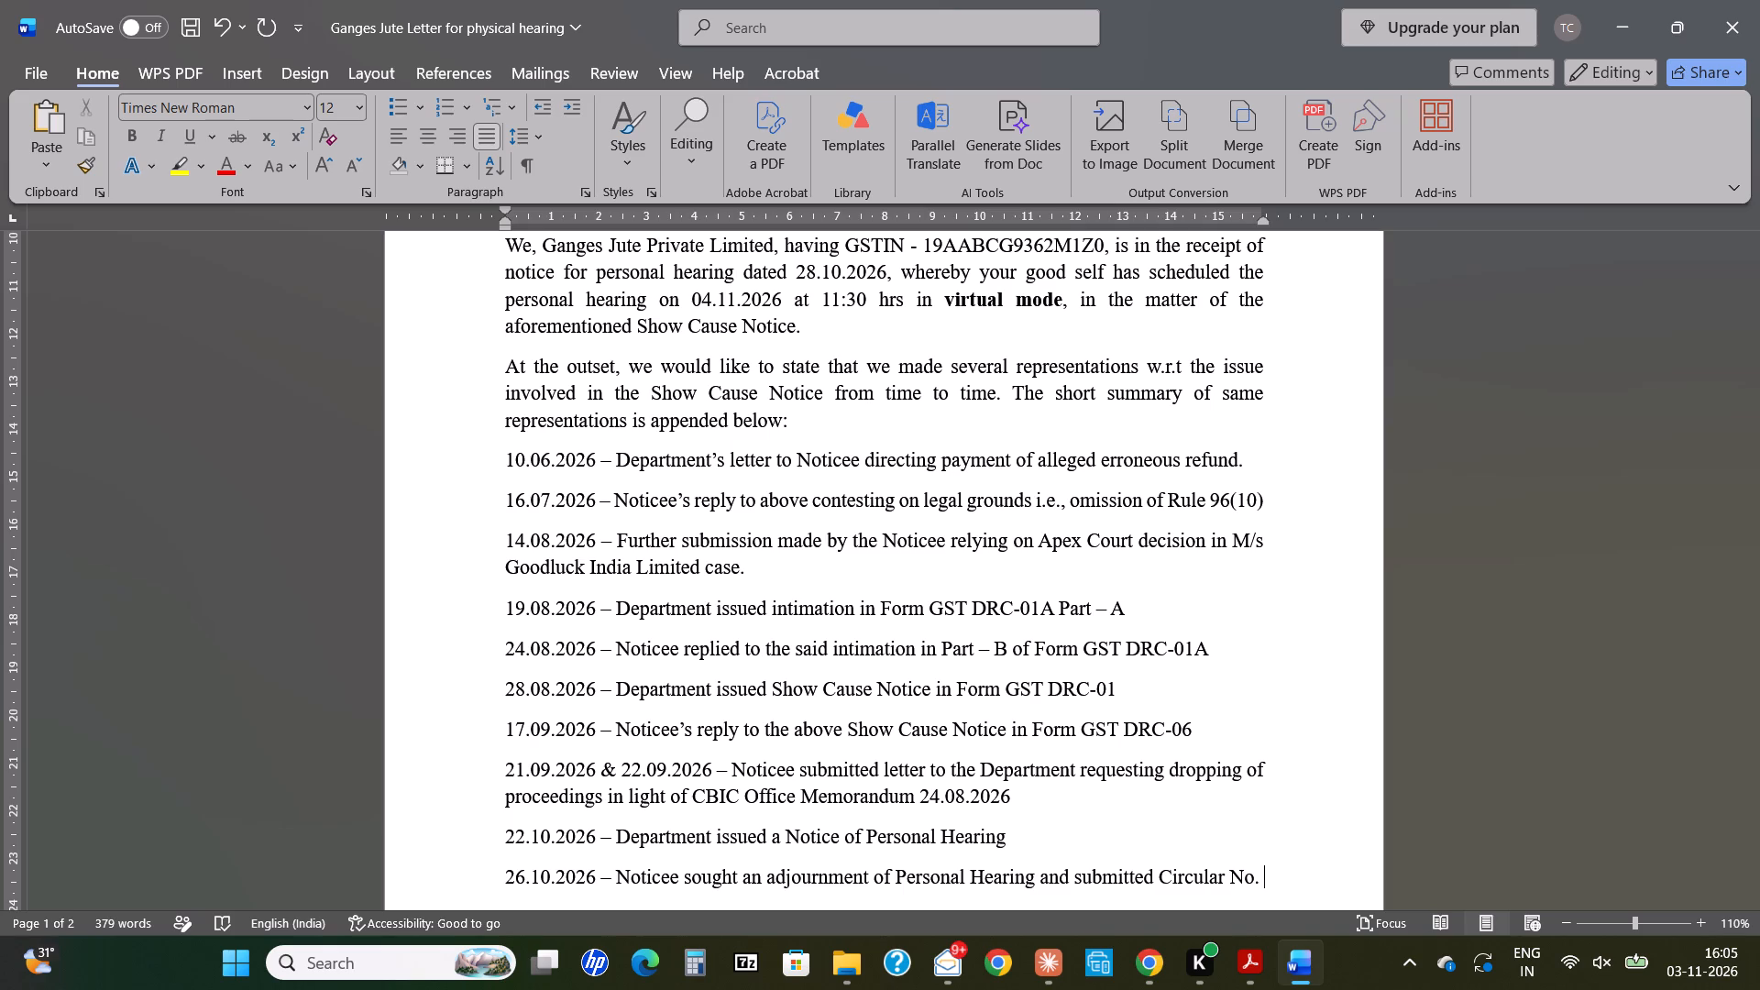
type("26")
type("4/10/2026")
key("minus")
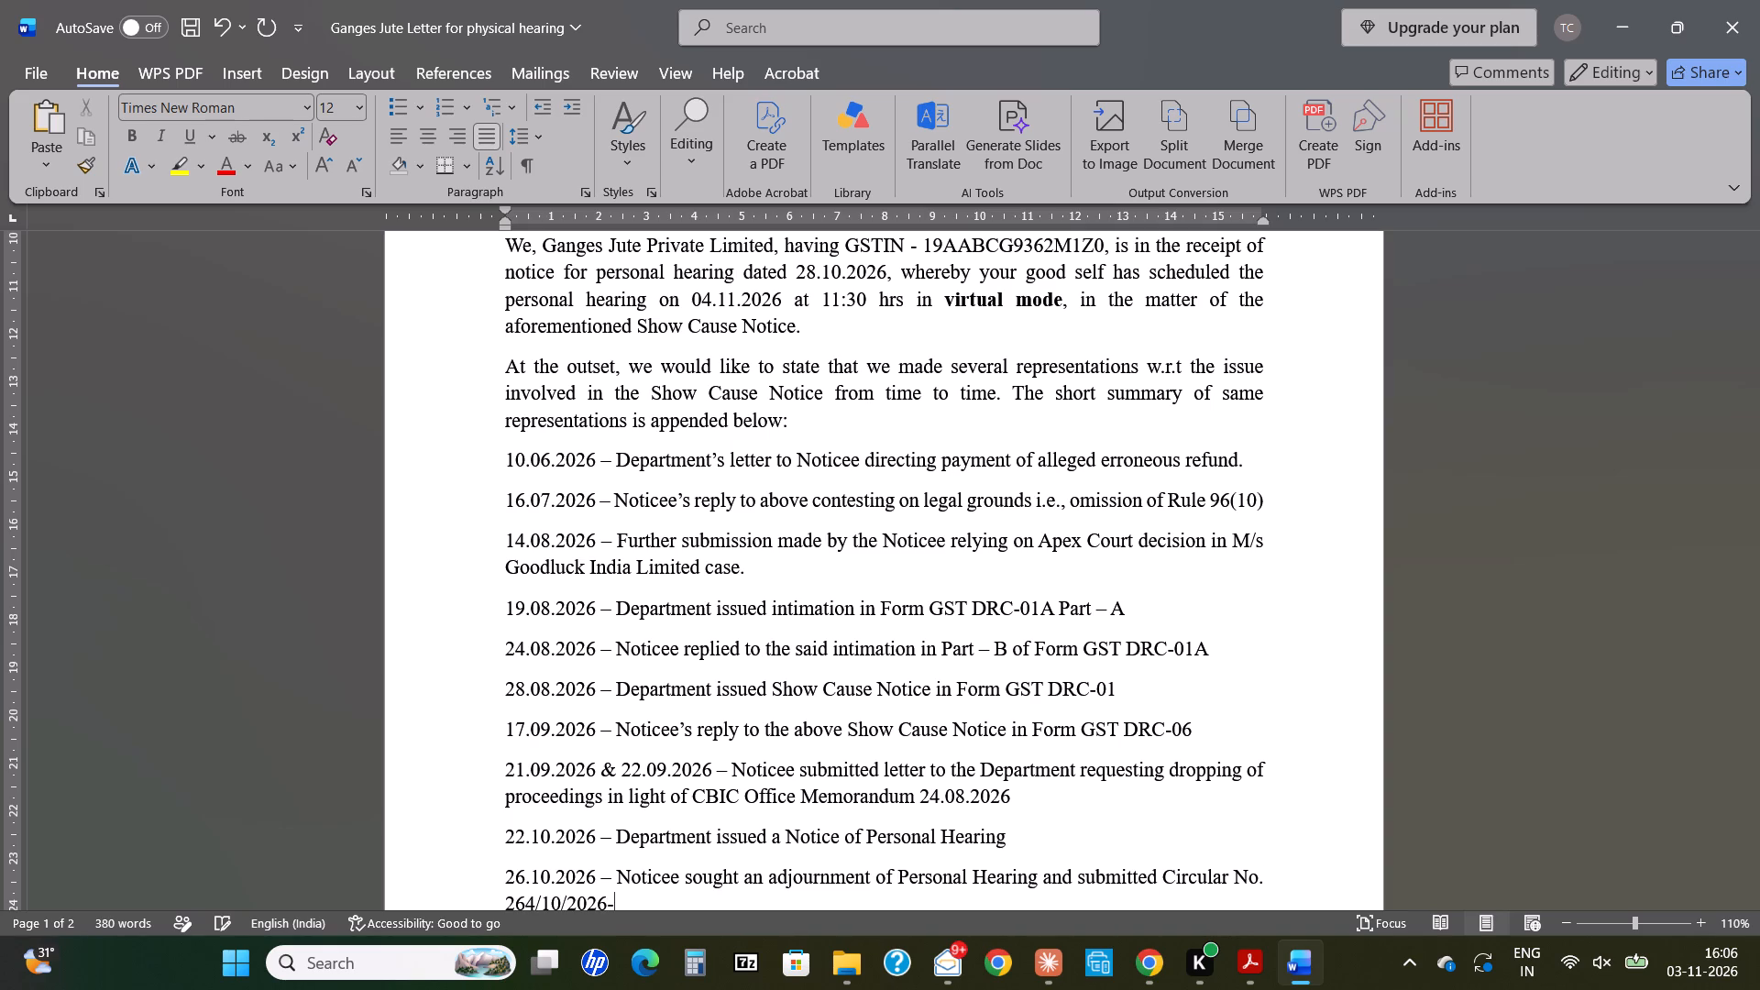
type("GDT")
key("shift+BackSpace")
key("shift+BackSpace")
type("ST dated")
key("space")
type("26.10.2026 to the Department.")
Open the paragraph after the dated summary with "In view of the above," before "we respectfully submit".
scroll(890, 555, "down", 1)
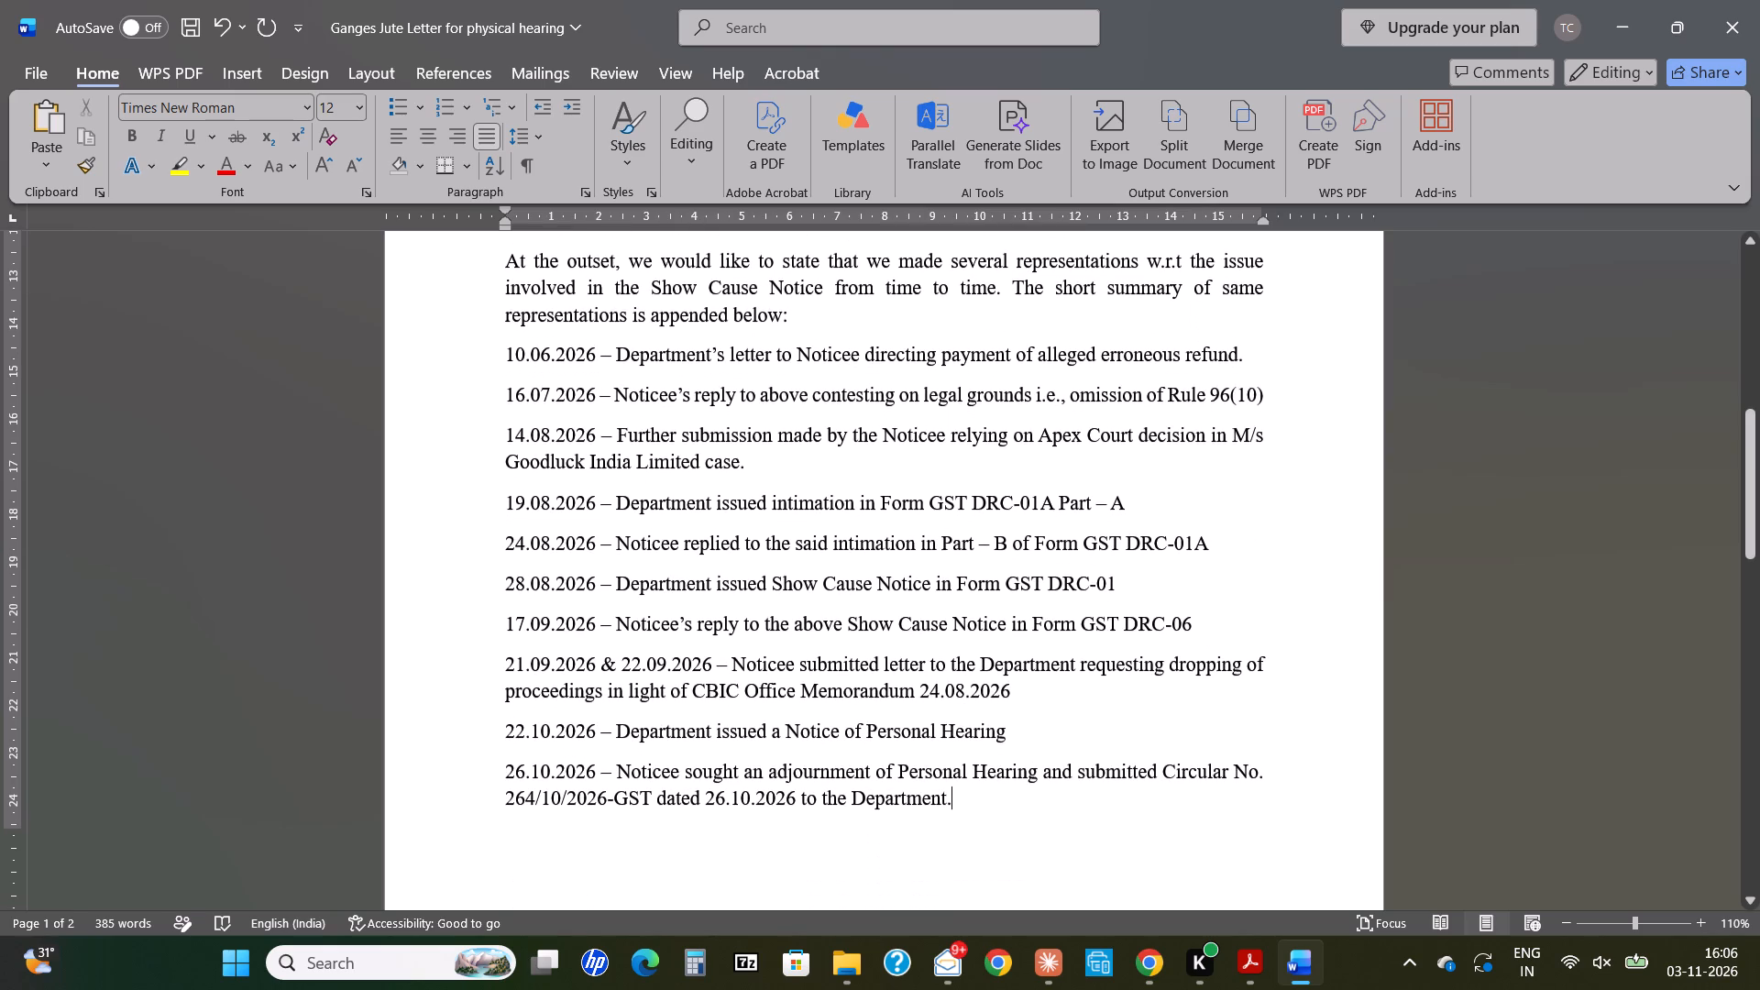
key("Right")
key("Delete")
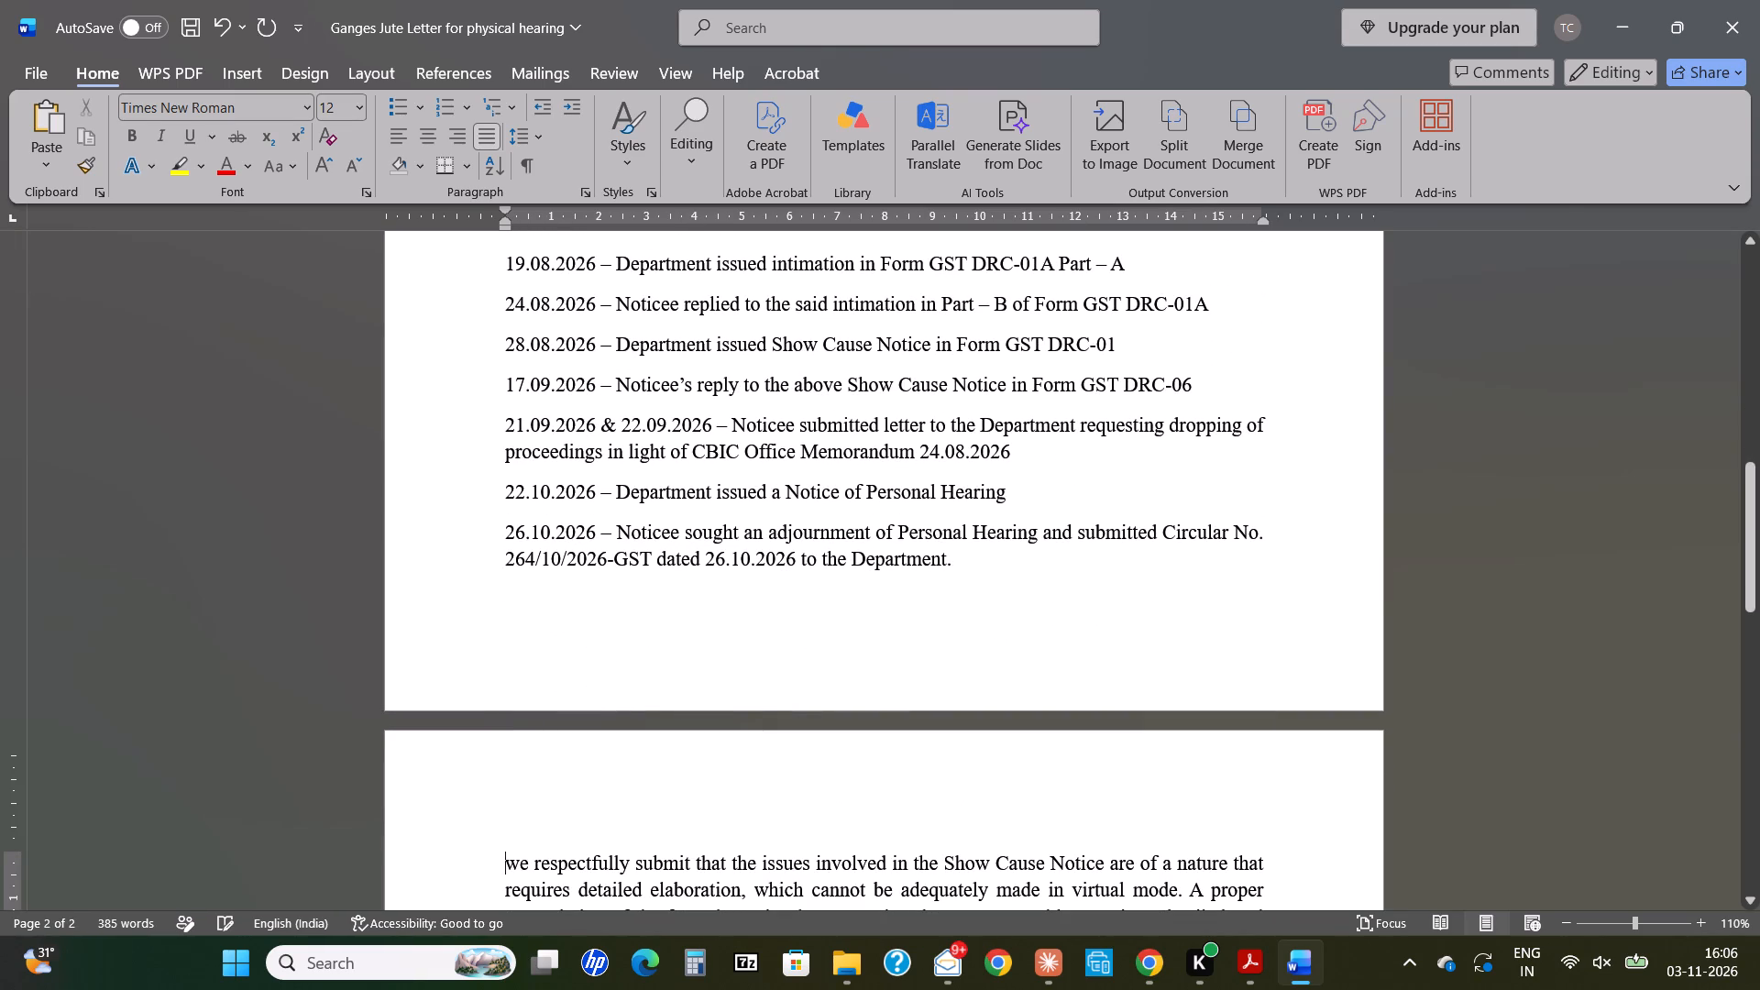
type("In")
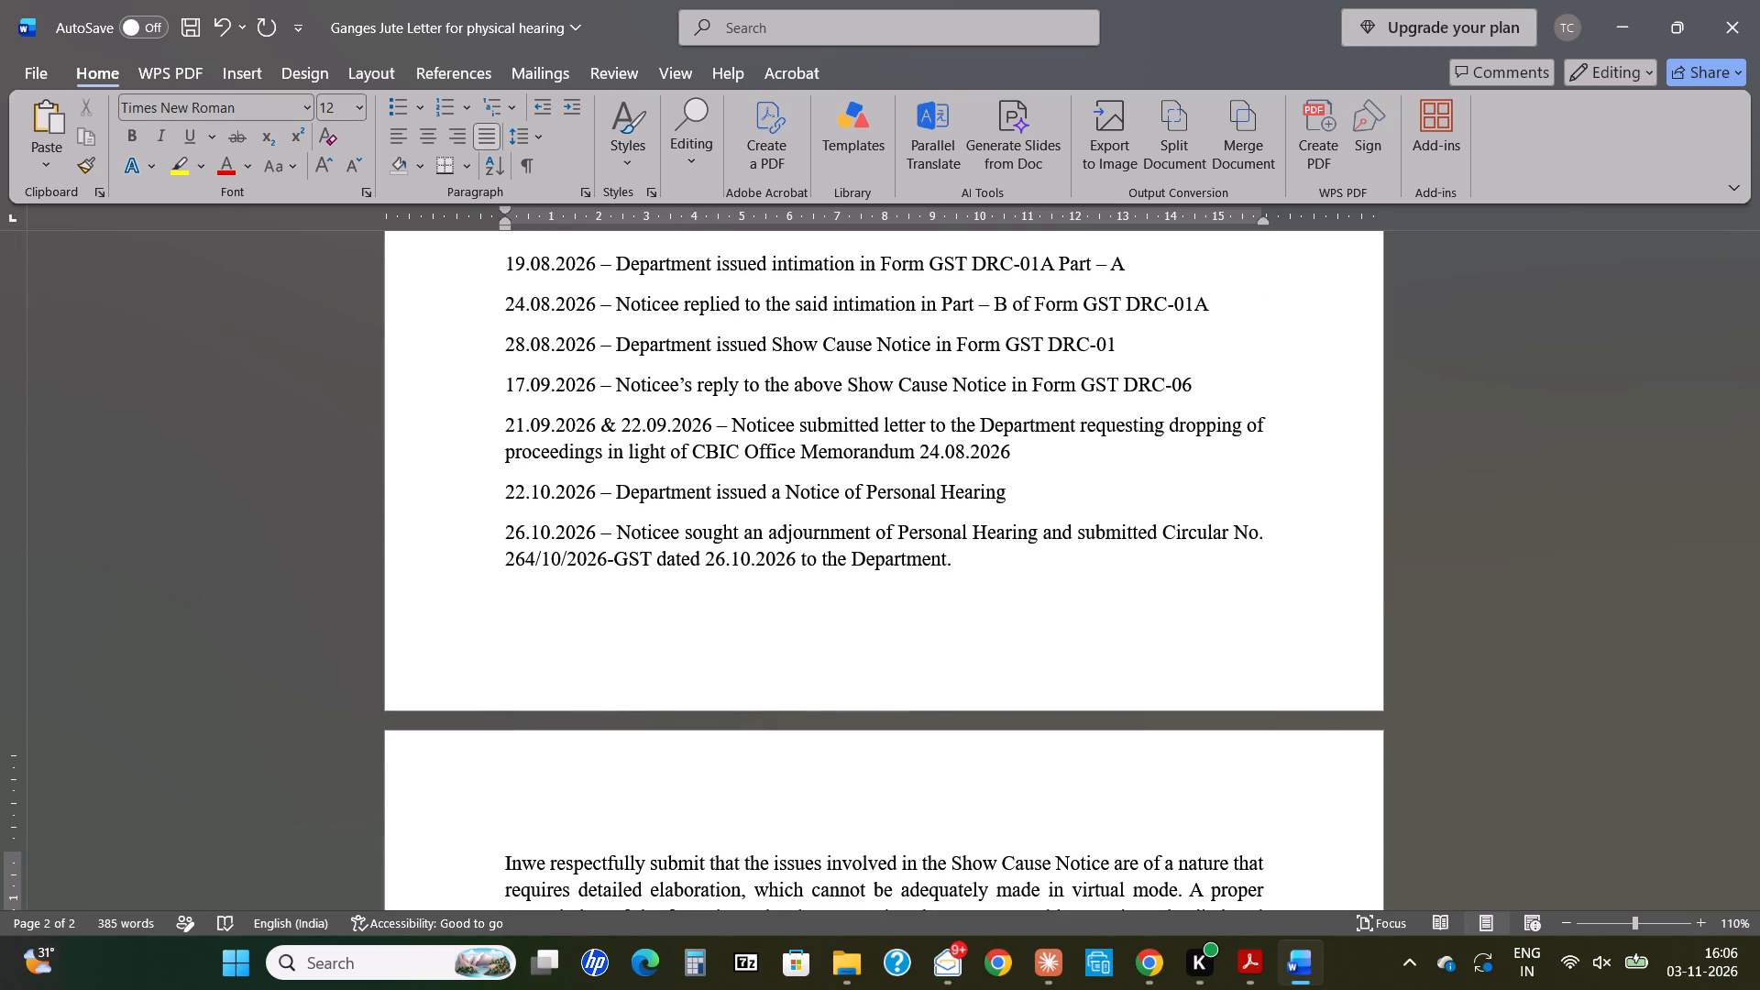
key("space")
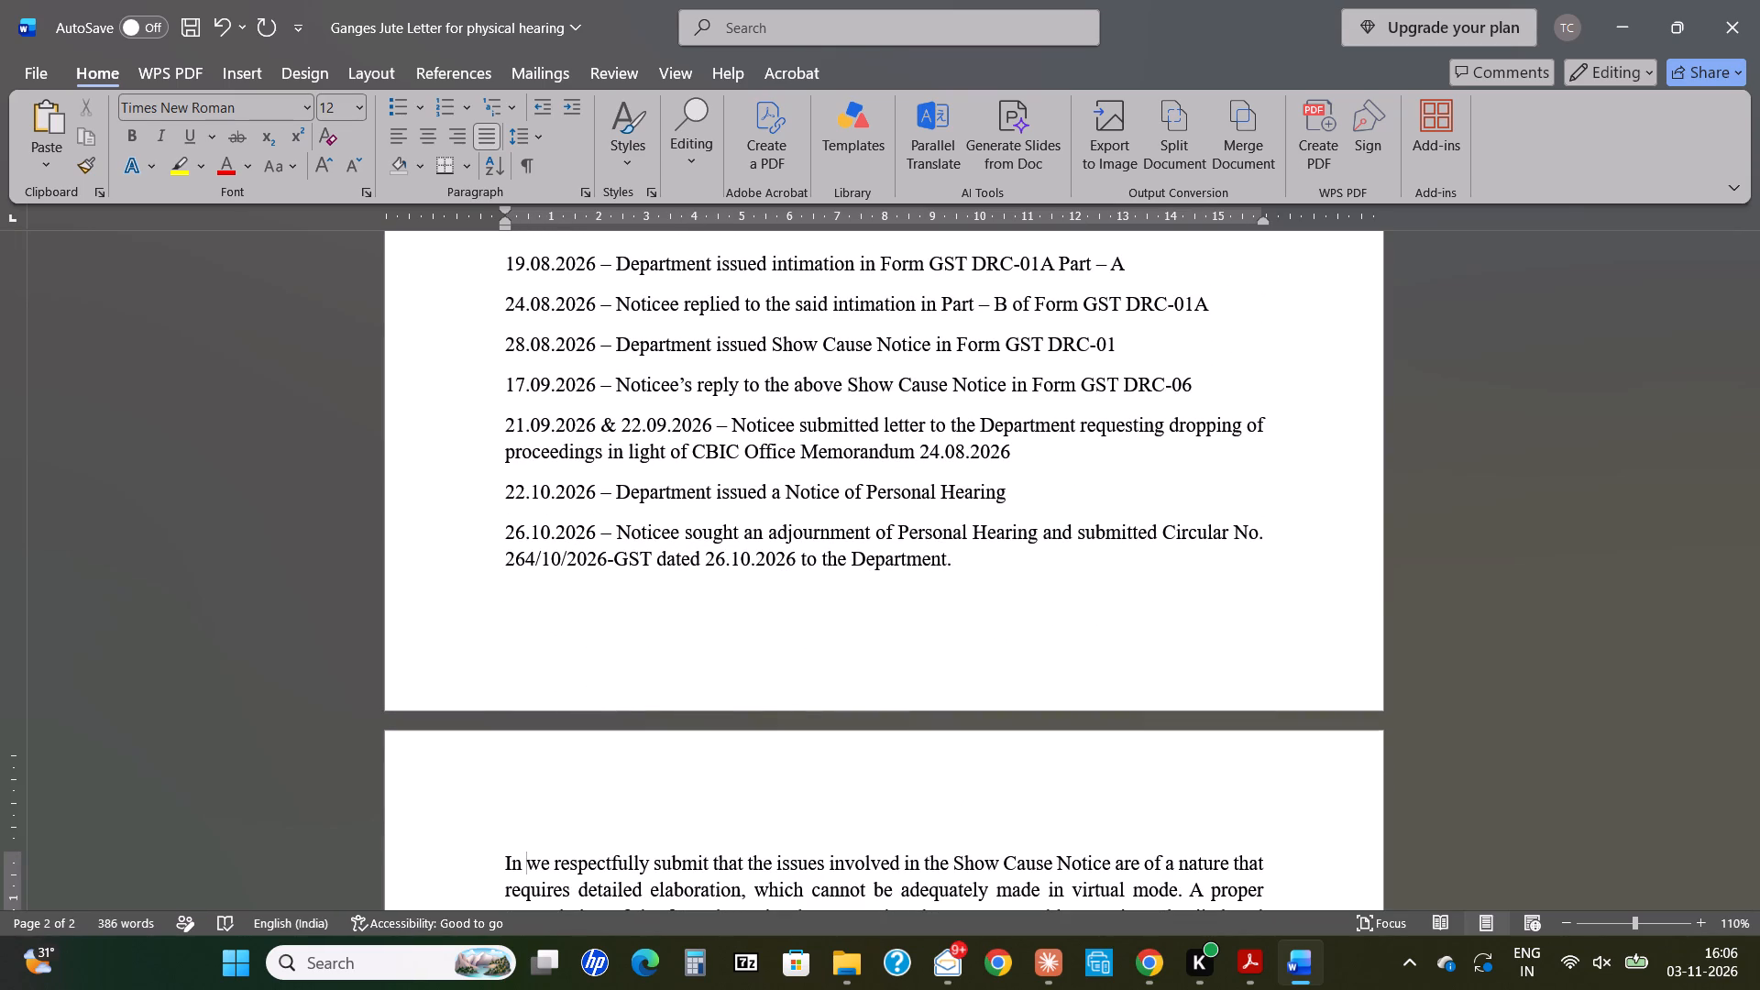
type("view of the")
key("space")
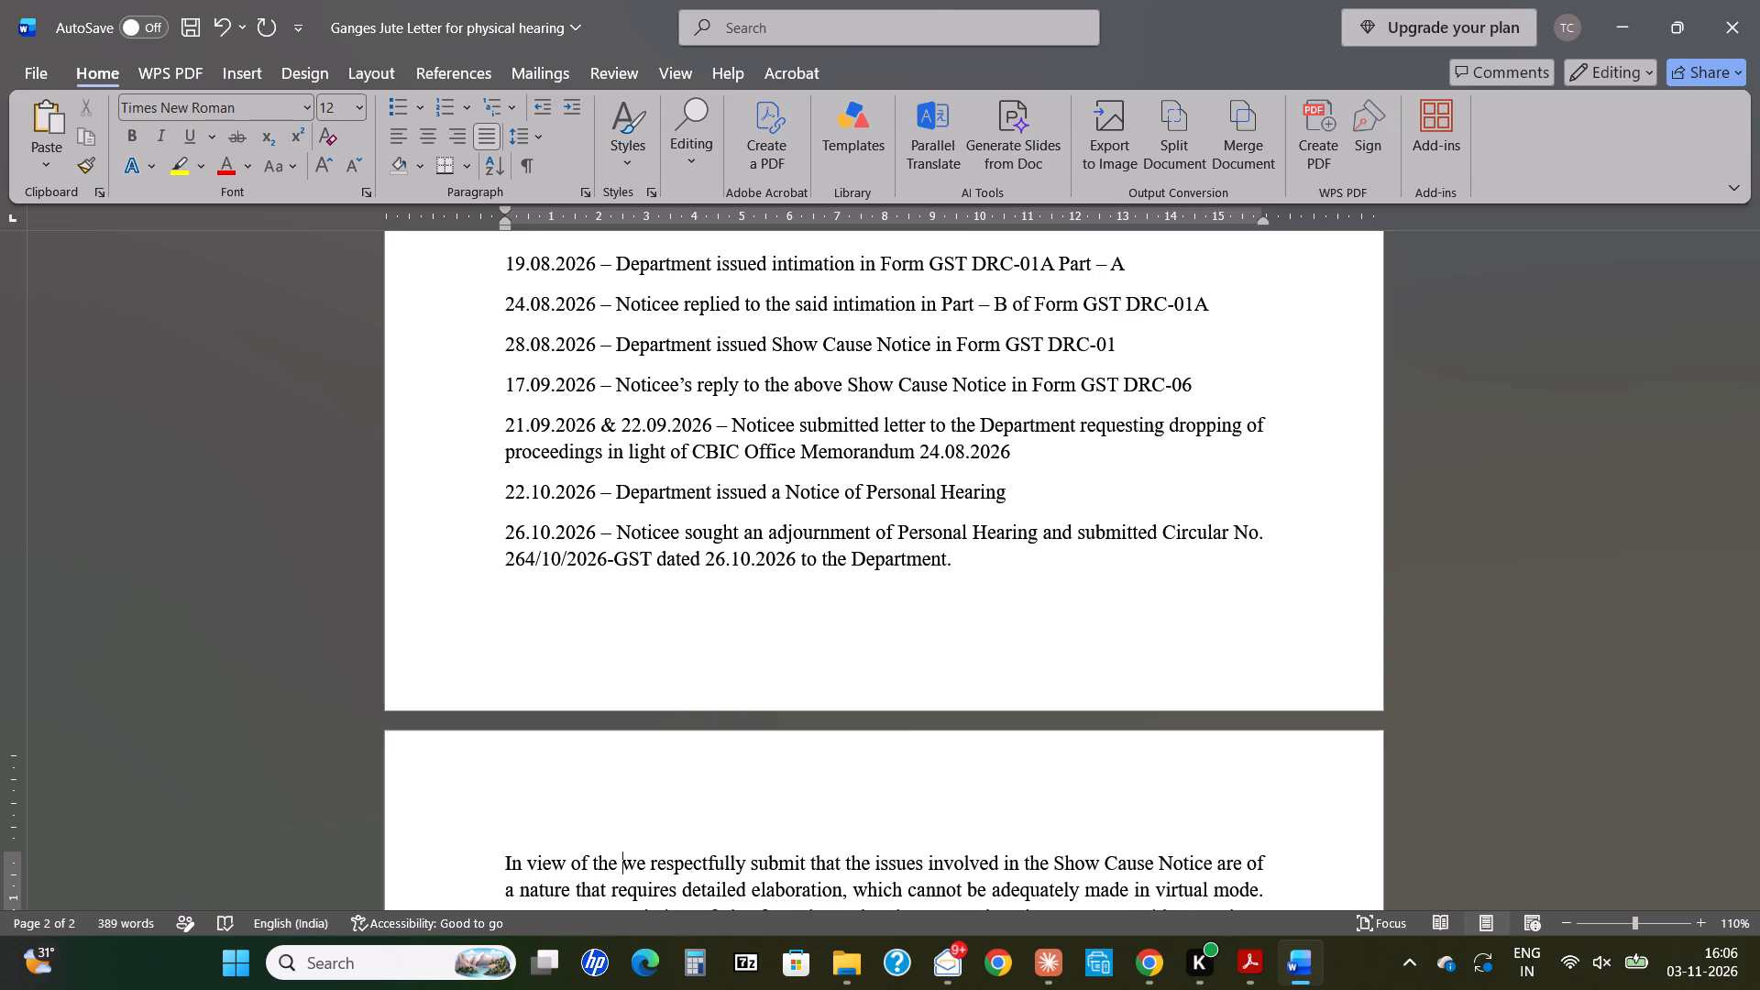
type("above,")
key("space")
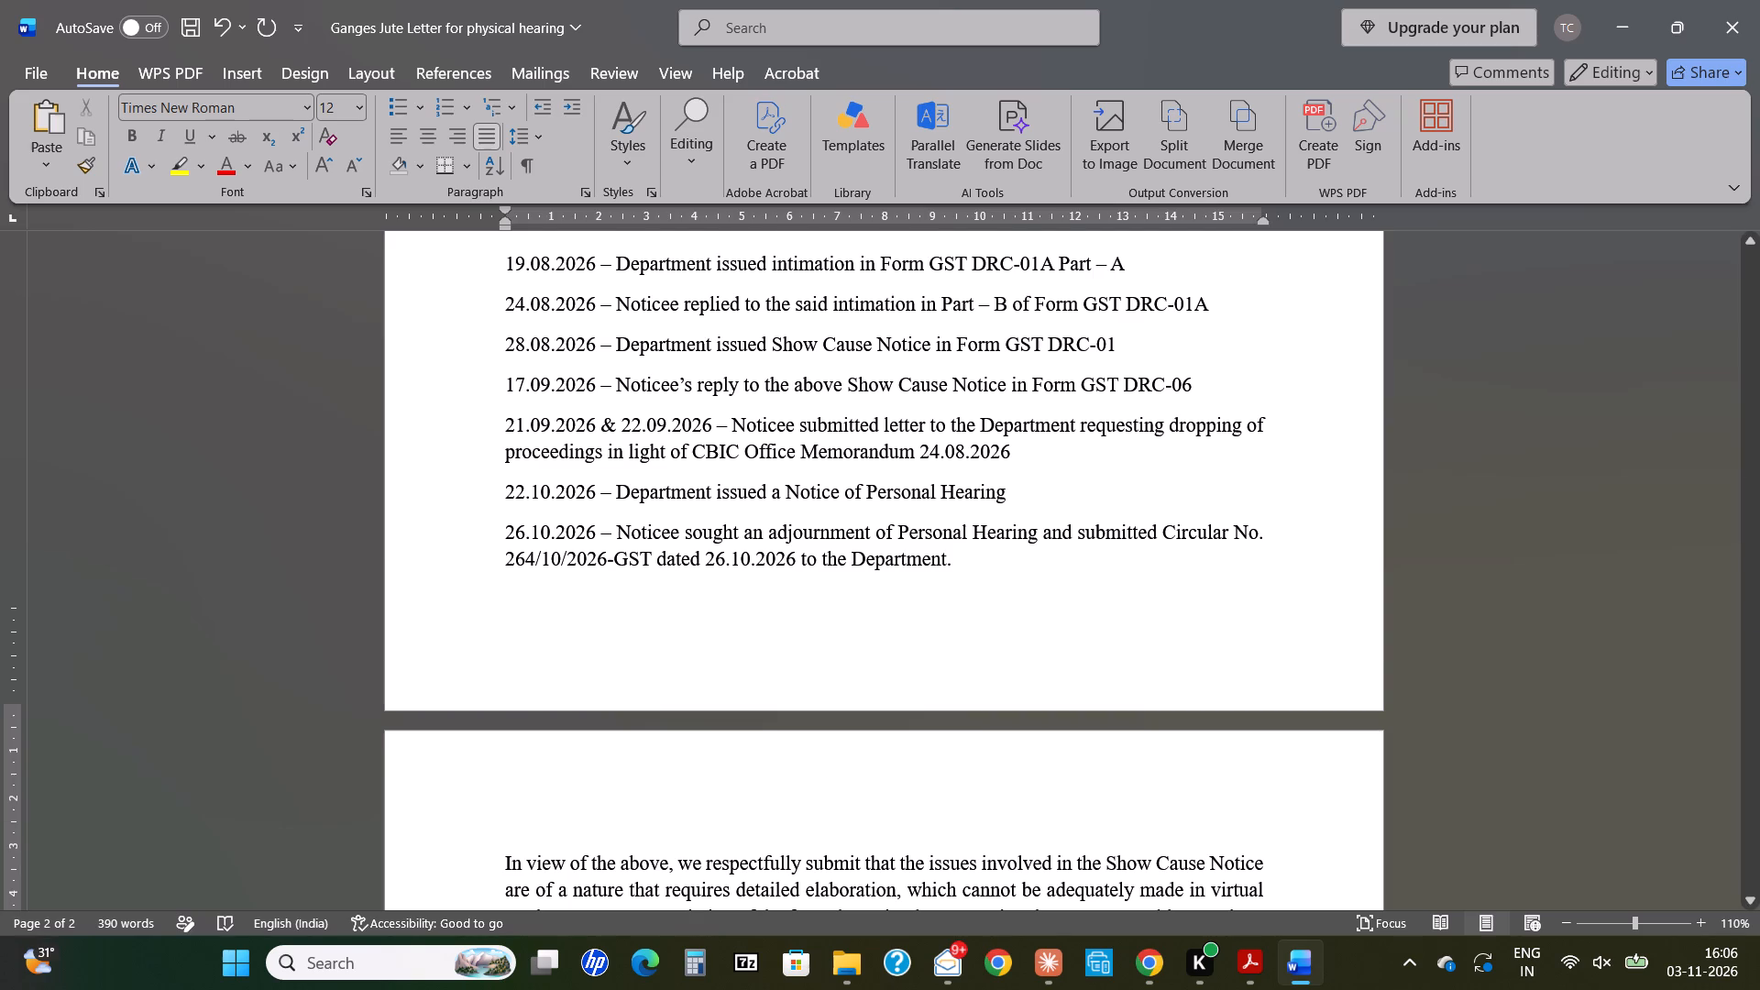
At the end of that paragraph, change "Personal Hearing." to lowercase "personal hearing" without the full stop.
key("ctrl+Down")
key("Left")
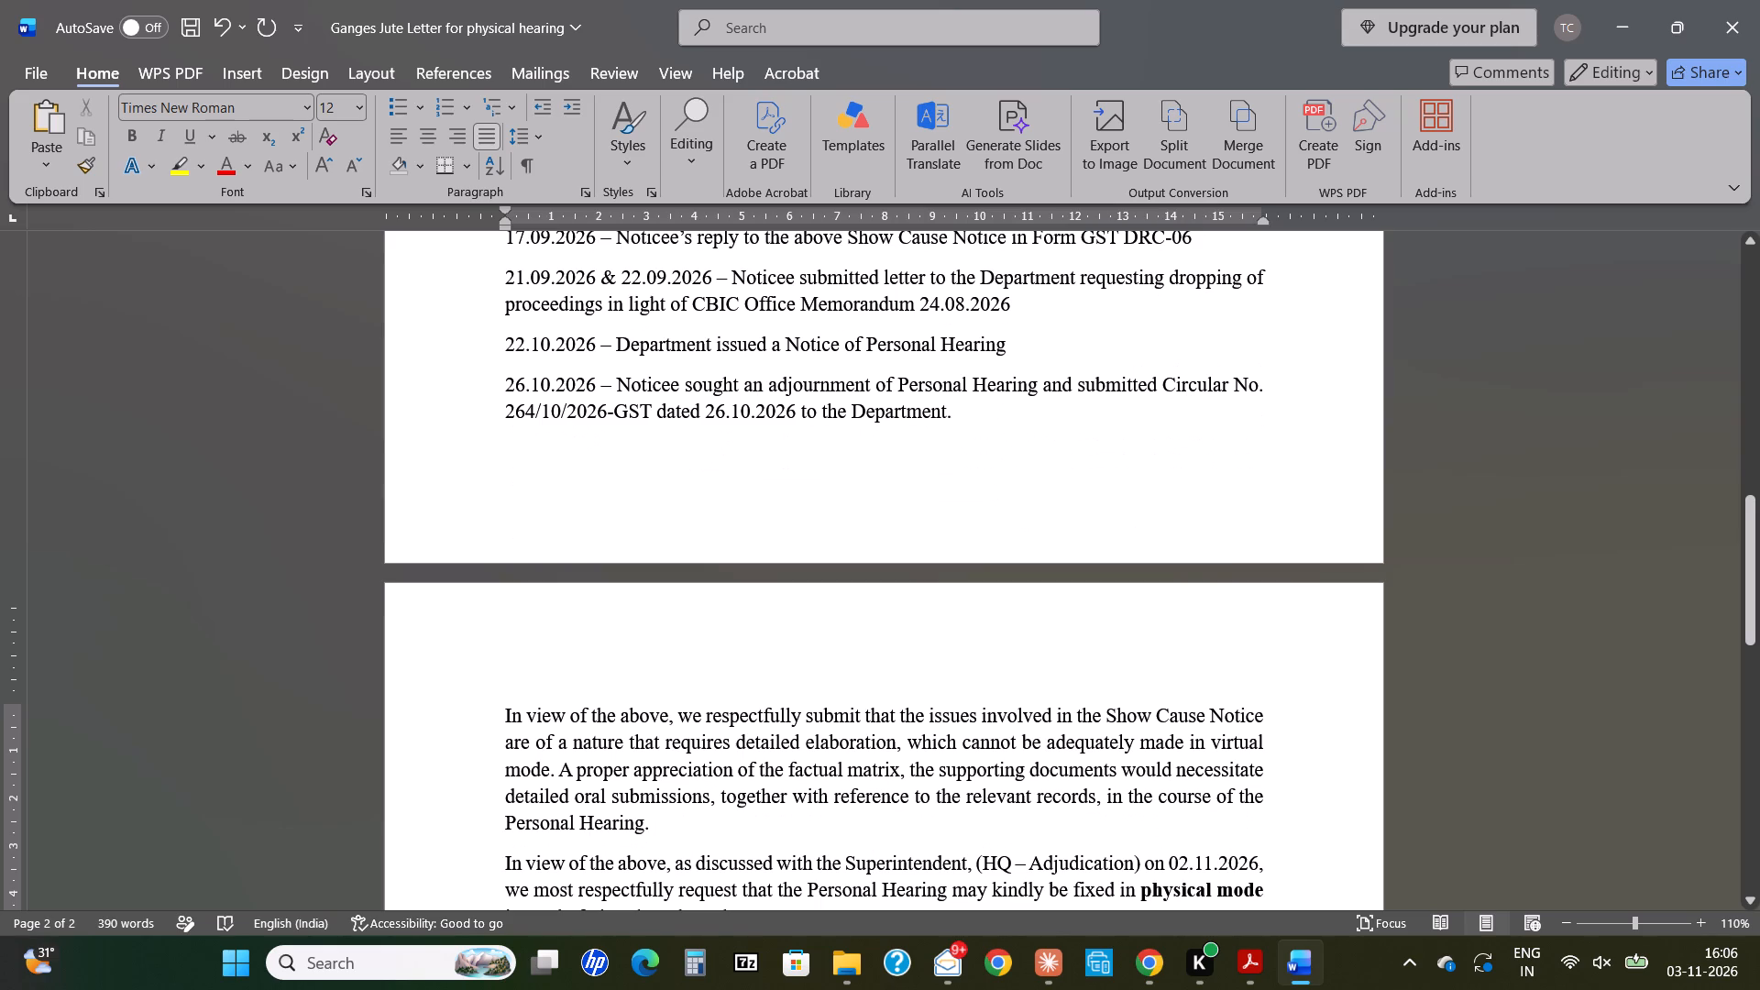
key("BackSpace")
key("BackSpace")
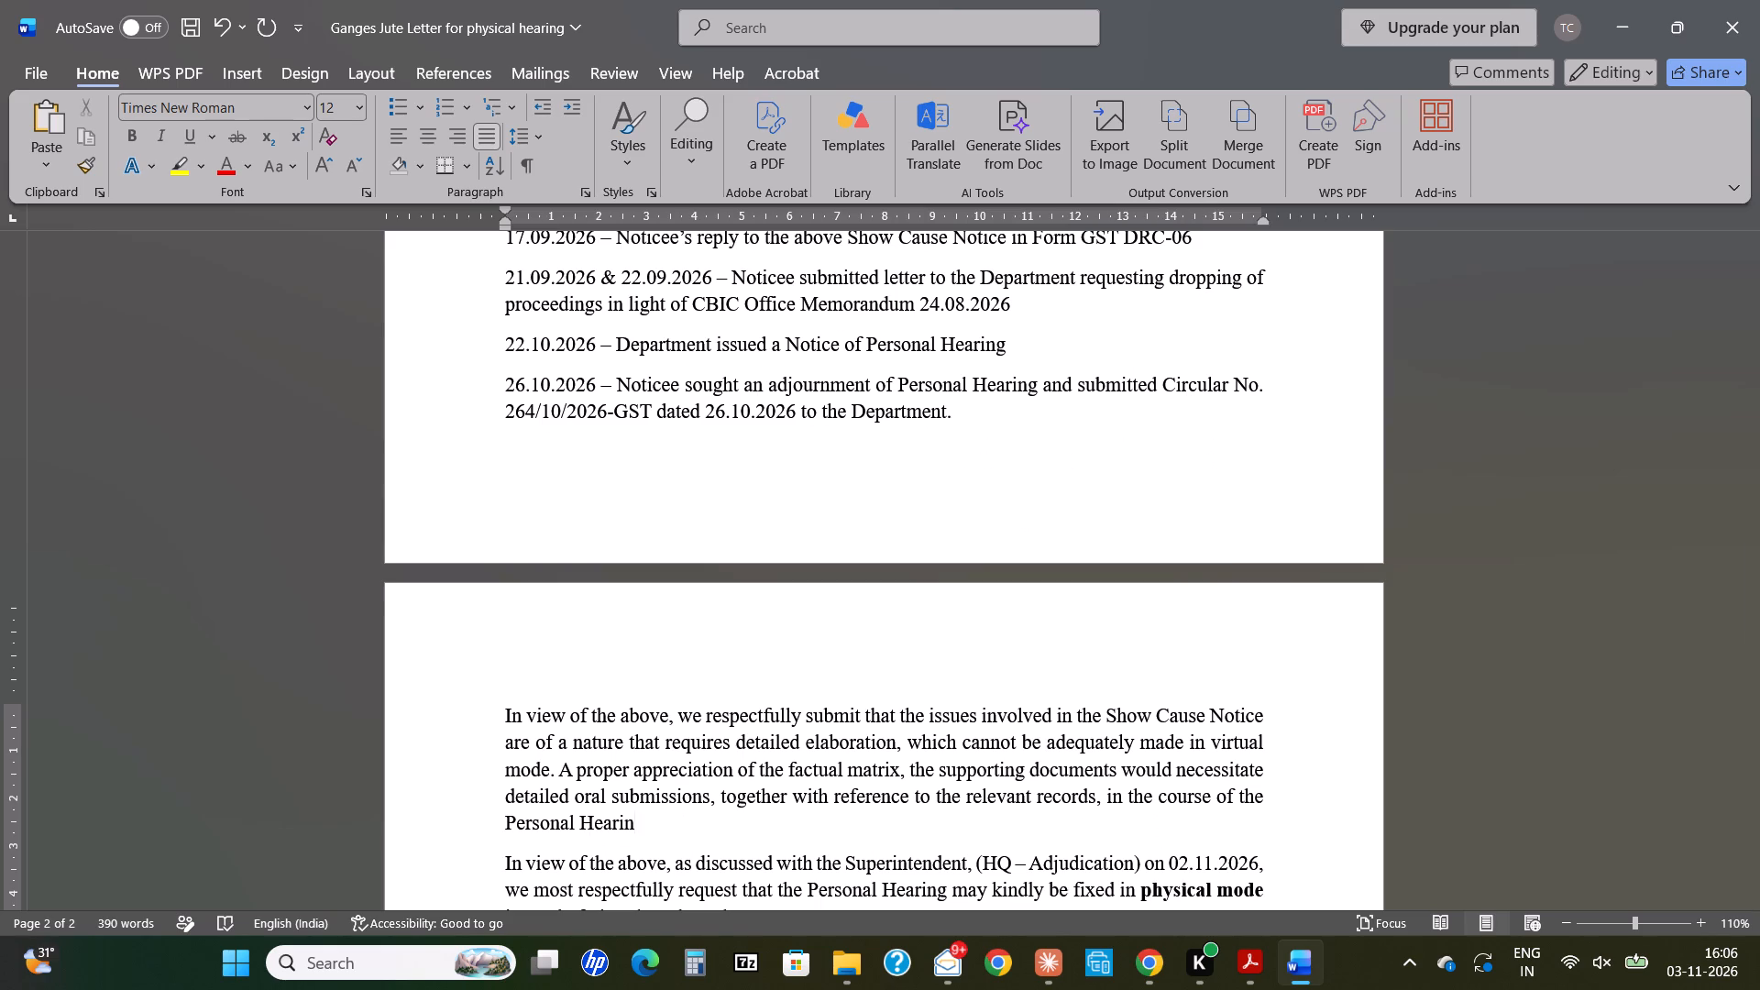
key("ctrl+shift+Left")
key("ctrl+Left")
key("ctrl+shift+Left")
key("Left")
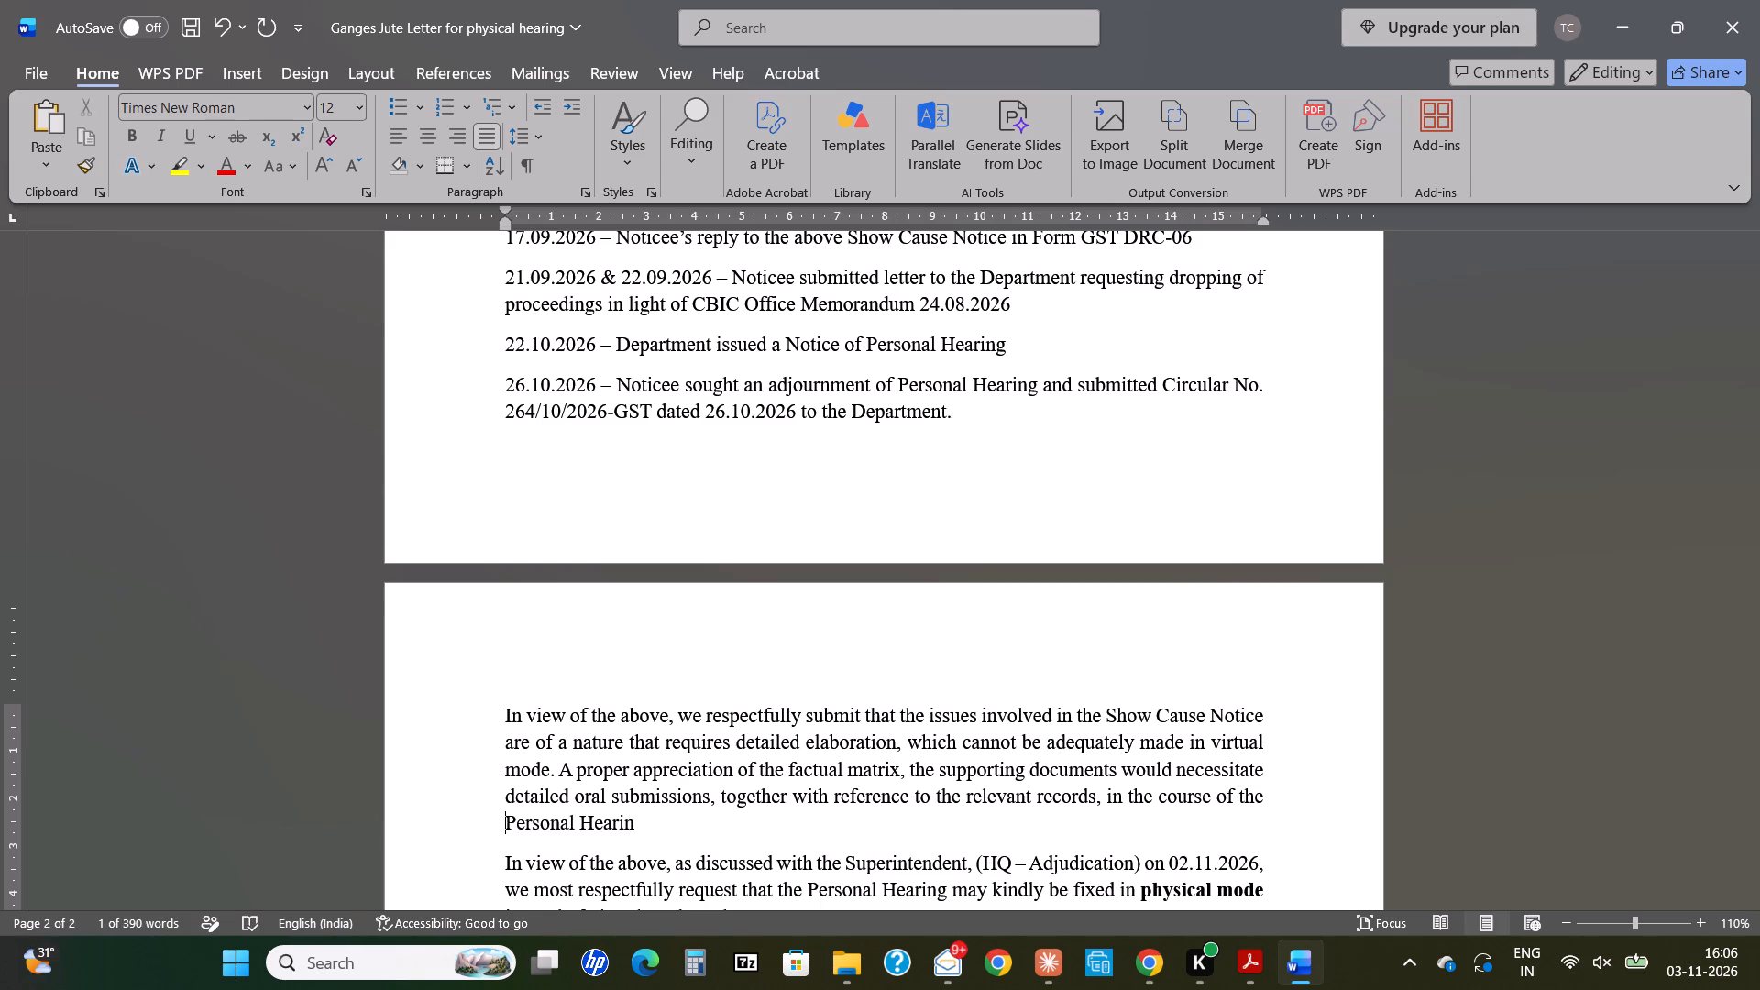
key("ctrl+shift+Right")
key("ctrl+shift+Right")
type("h7l")
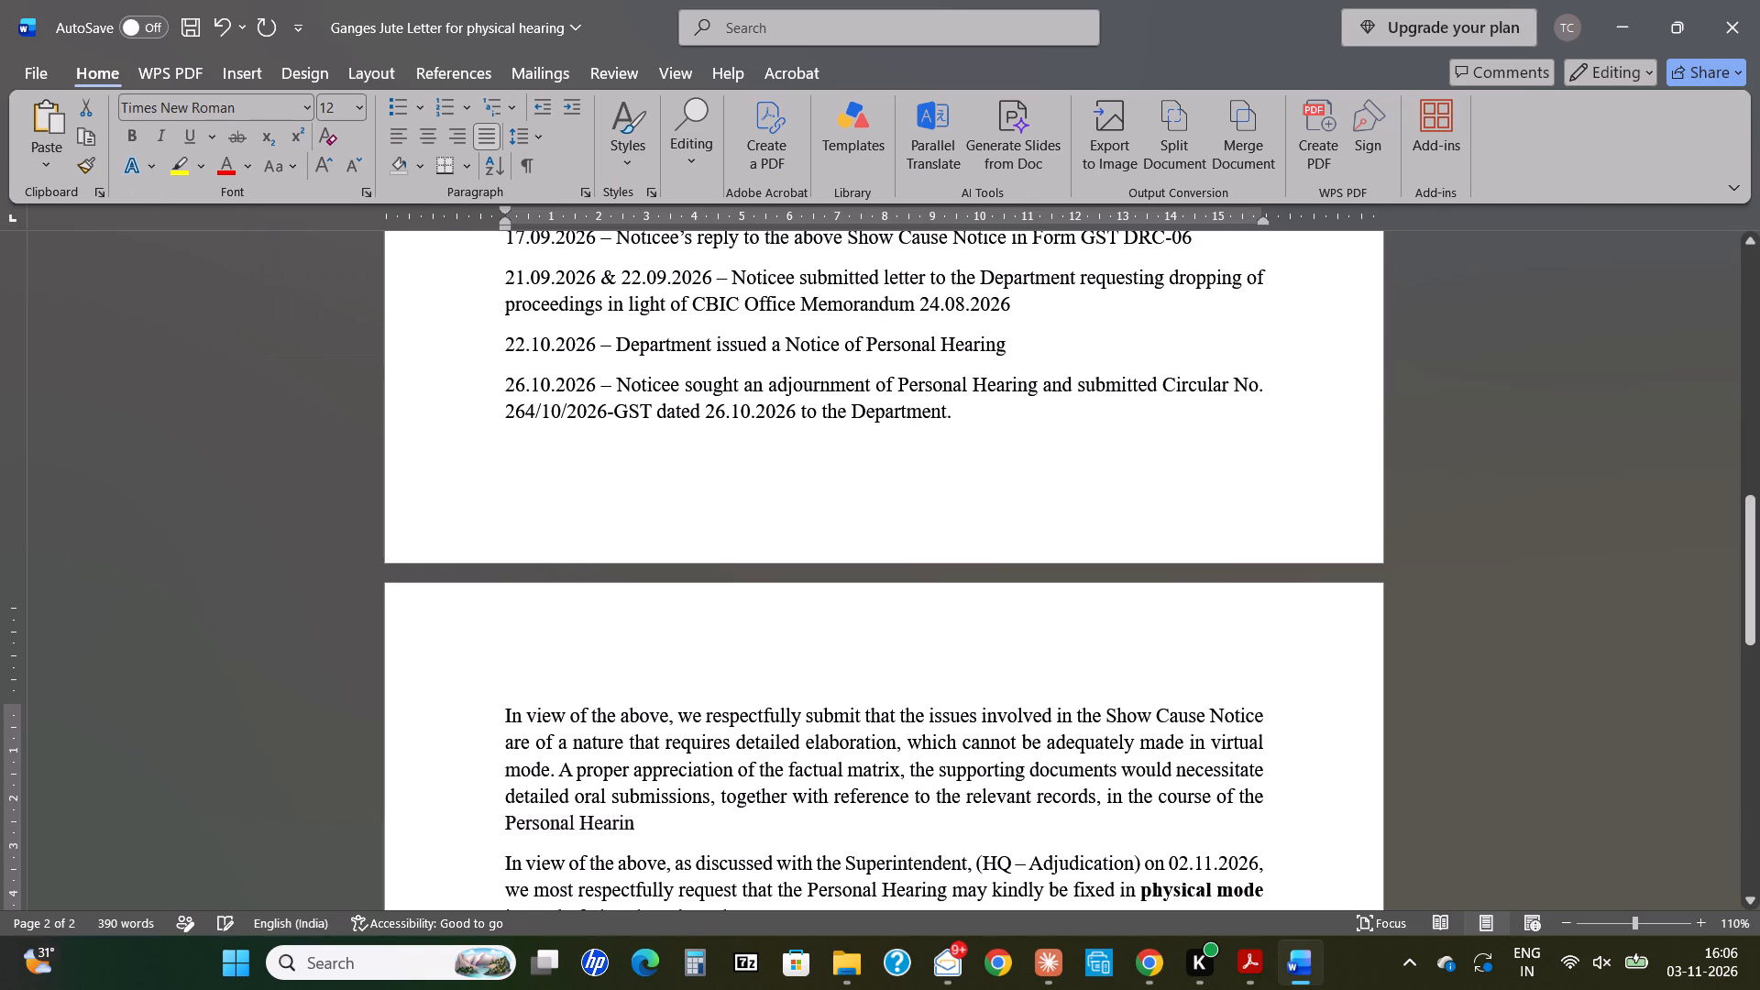
key("ctrl+Right")
key("g")
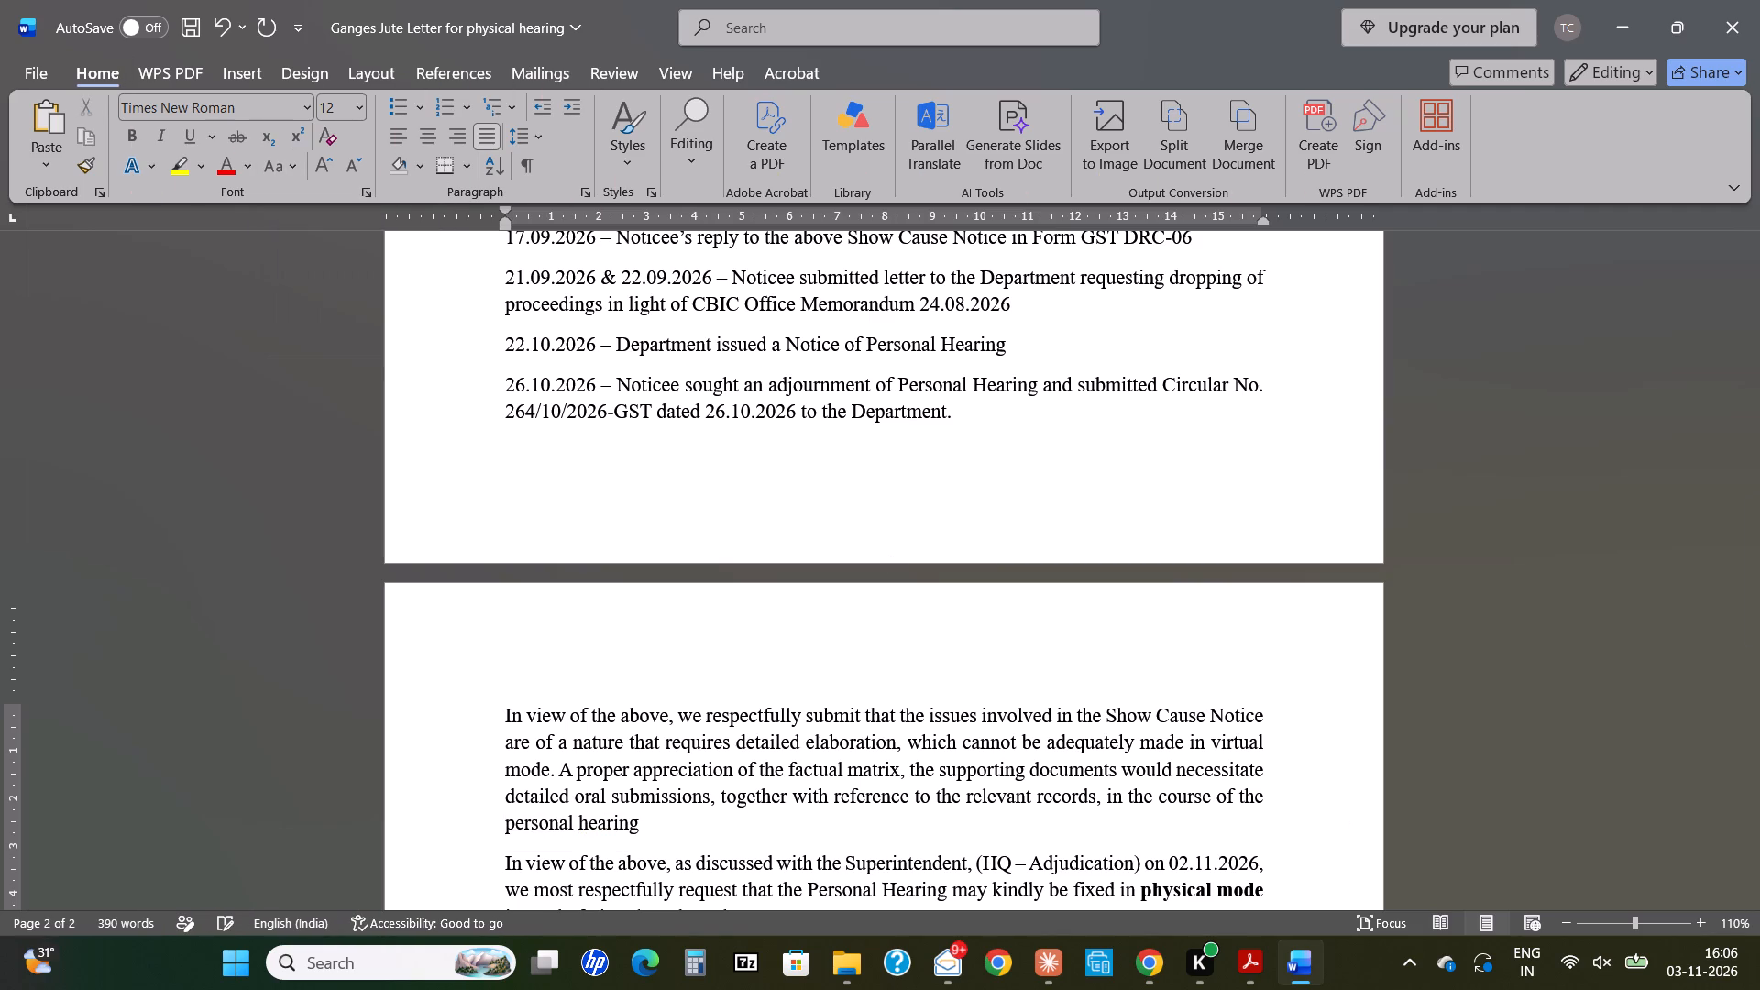
Finish the "we respectfully submit" paragraph with "in physical mode on 04.11.2026 at 11:30 a.m." after "personal hearing".
key("space")
type("in physica l")
key("BackSpace")
key("BackSpace")
type("l mode on 04.1")
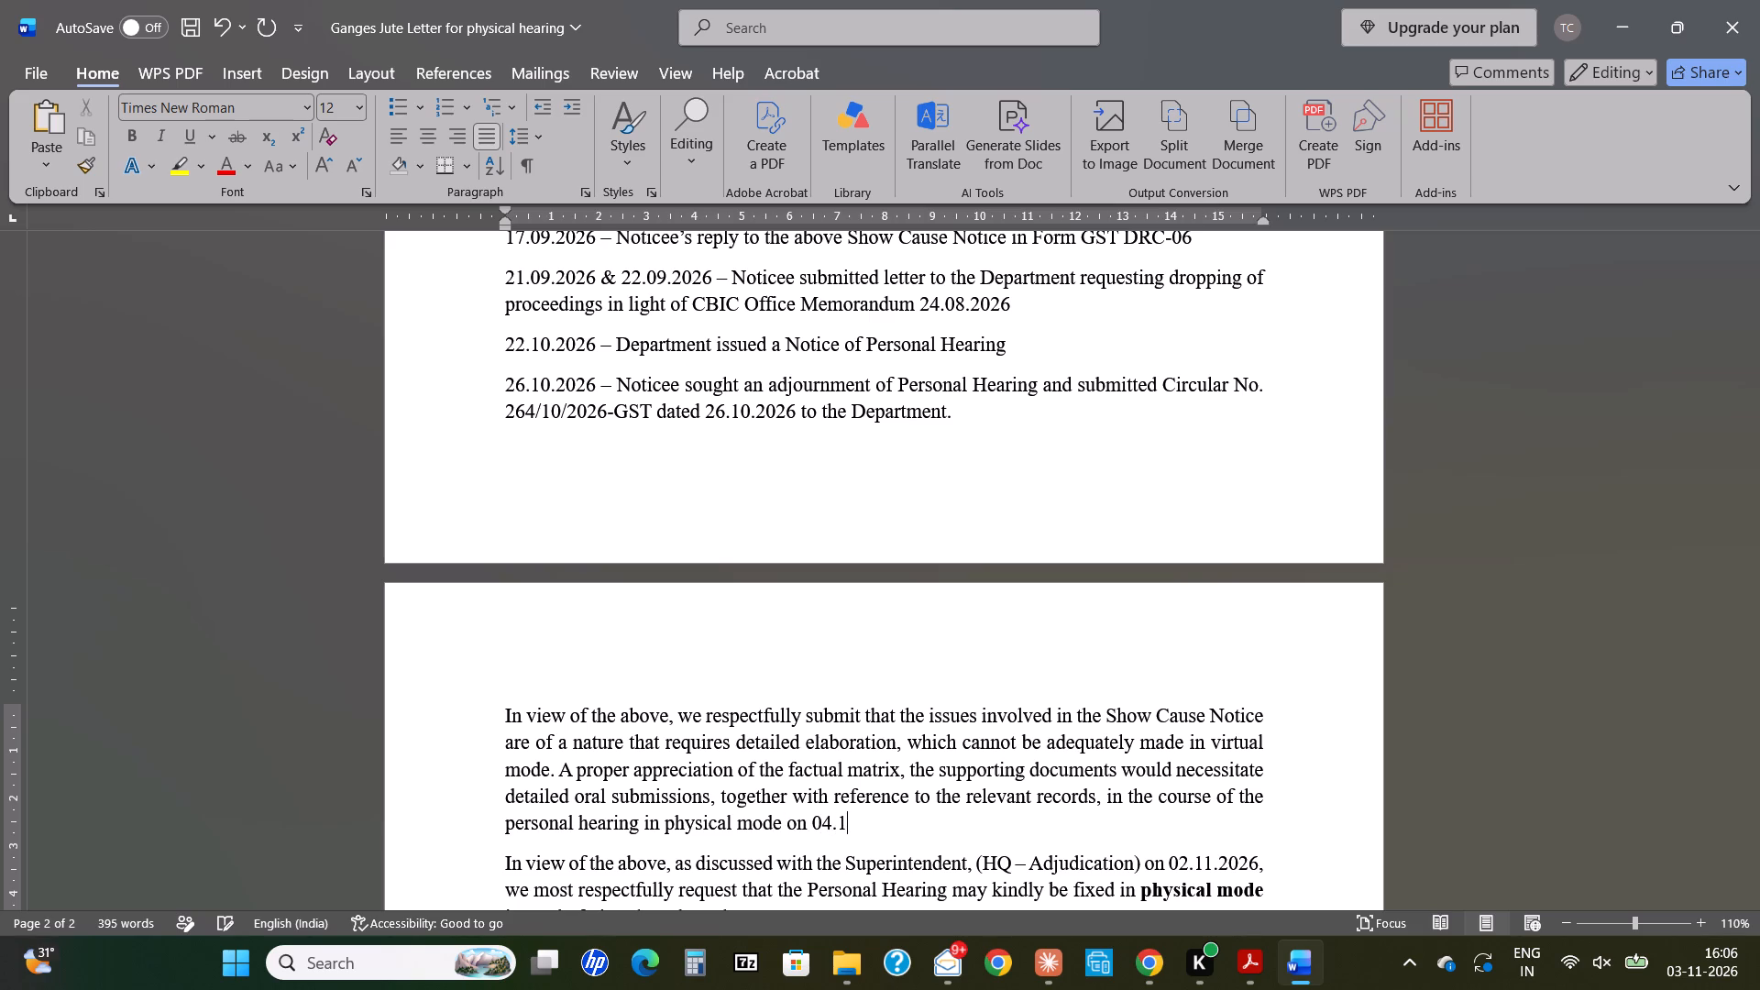
type("1.2026")
key("space")
type("at 11:30")
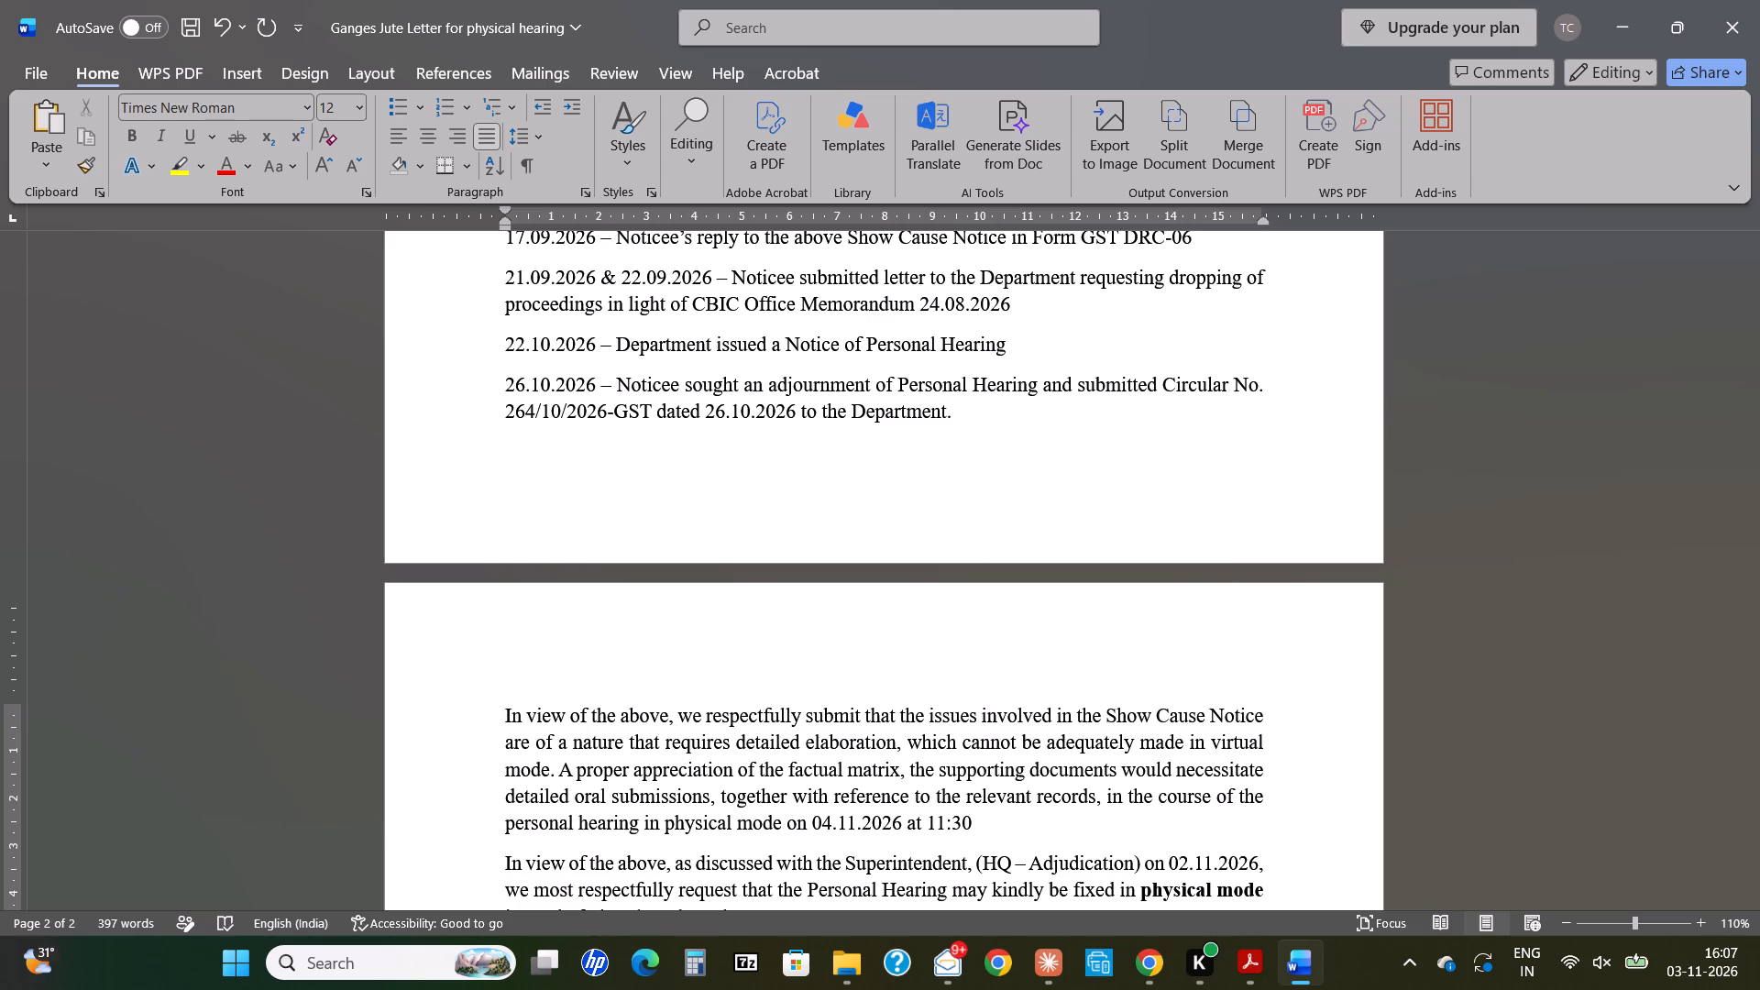
key("BackSpace")
key("space")
key("BackSpace")
type("0 a.m.")
Delete the following paragraph about the discussion with the Superintendent, and add a blank line before "We shall remain ever grateful".
key("Right")
key("ctrl+shift+Down")
key("Delete")
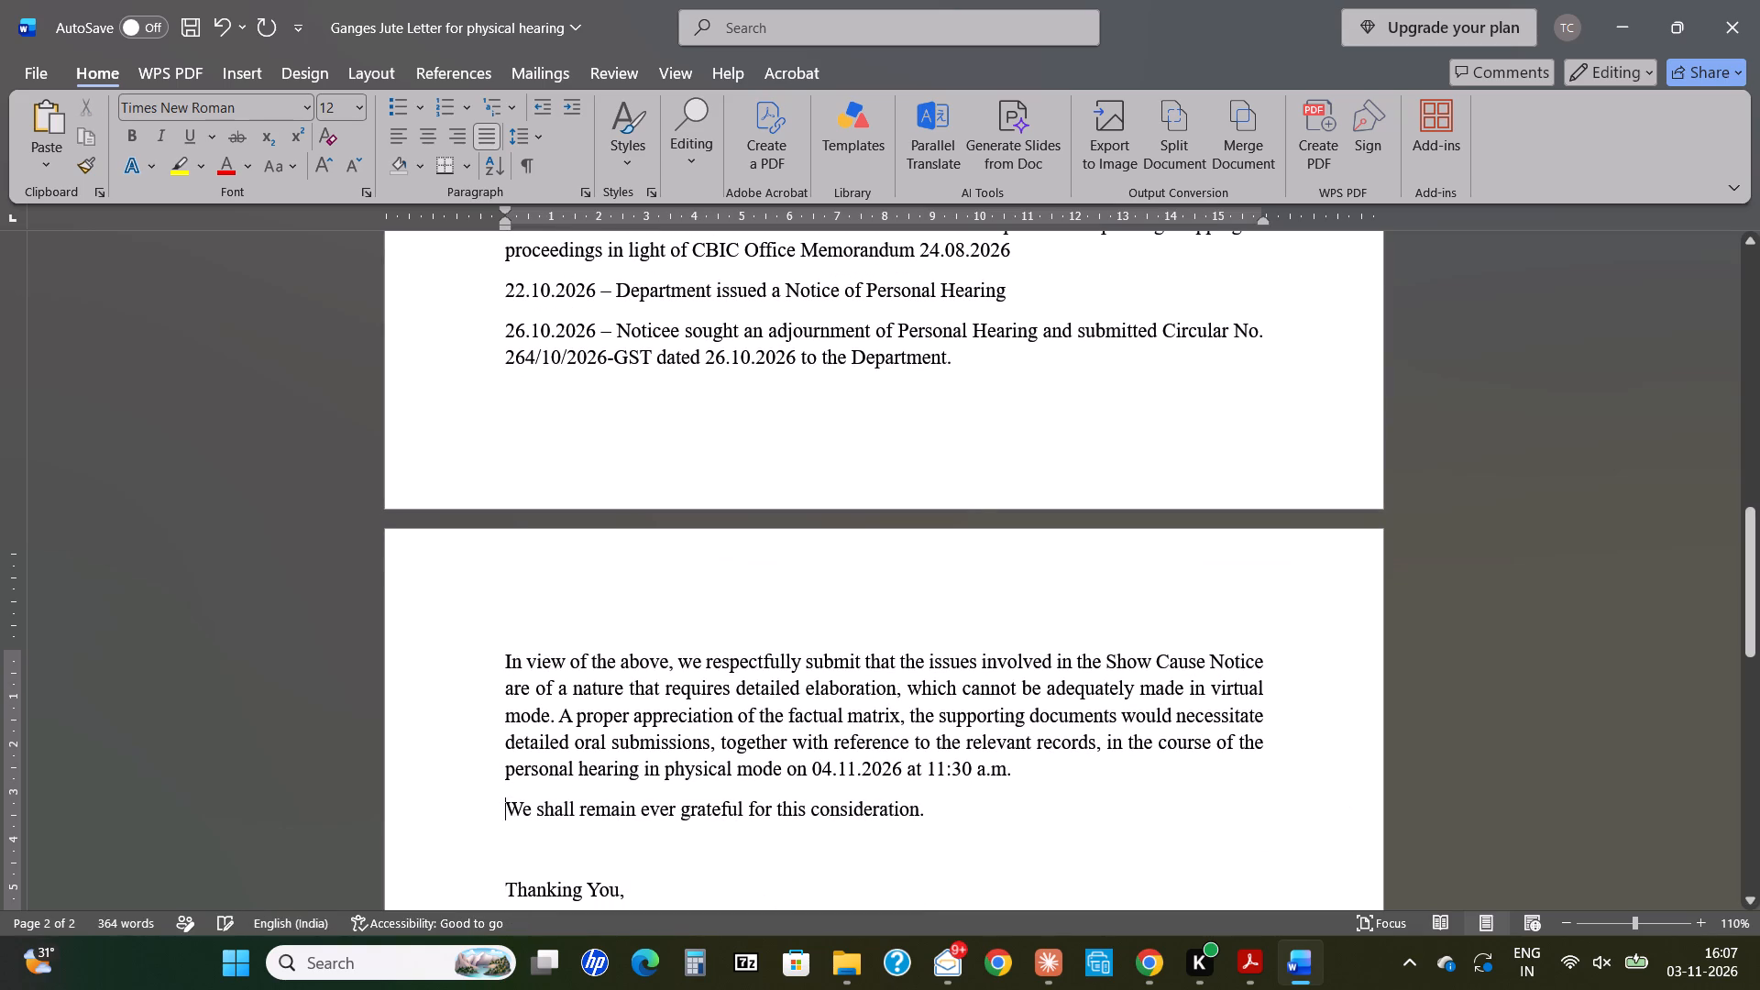
key("Return")
Remove the bold formatting from "virtual mode" in the letter's opening paragraph and save the document.
key("Up")
key("Up")
key("Up")
key("Up")
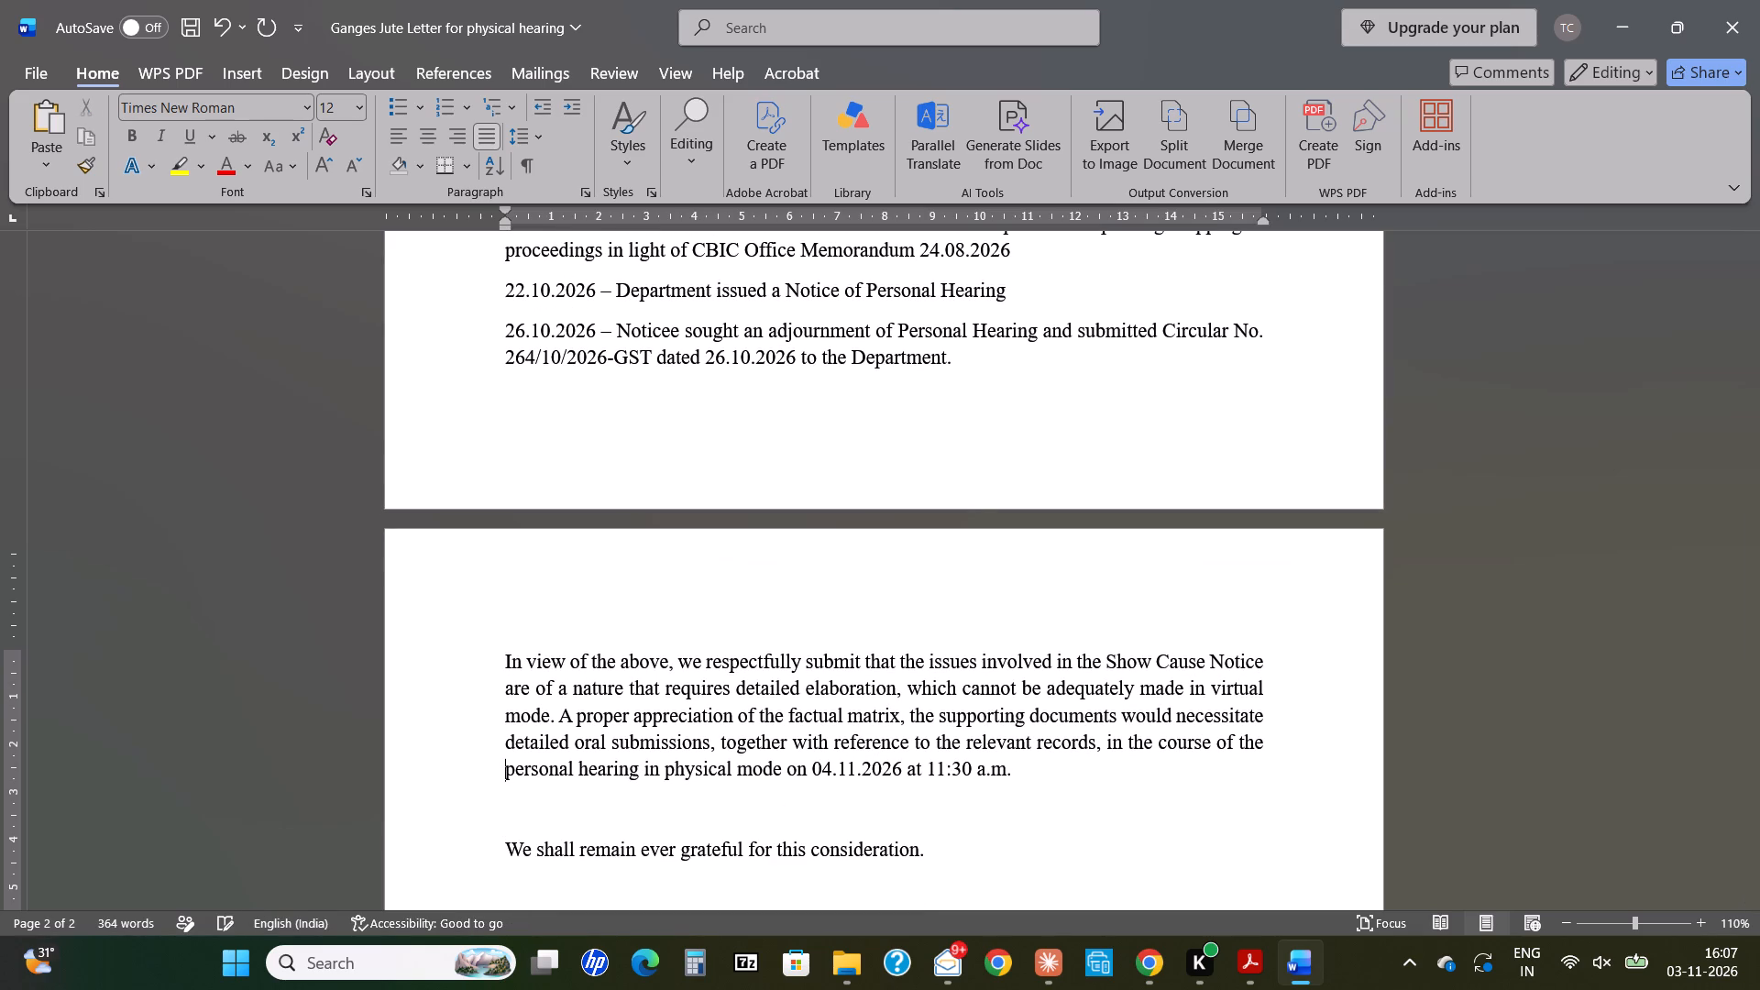
key("Up")
key("Up")
key("Up")
key("Up")
key("Up")
key("Up")
key("Up")
key("Up")
key("Up")
key("Up")
key("Up")
key("Up")
key("Up")
key("Up")
key("Up")
key("Up")
key("Up")
key("Up")
key("Up")
key("Up")
key("Down")
key("Down")
key("Down")
key("Down")
key("Down")
key("Down")
key("Down")
key("Down")
key("Down")
key("Down")
key("Down")
key("Down")
key("Down")
key("Down")
key("Down")
key("Down")
key("Down")
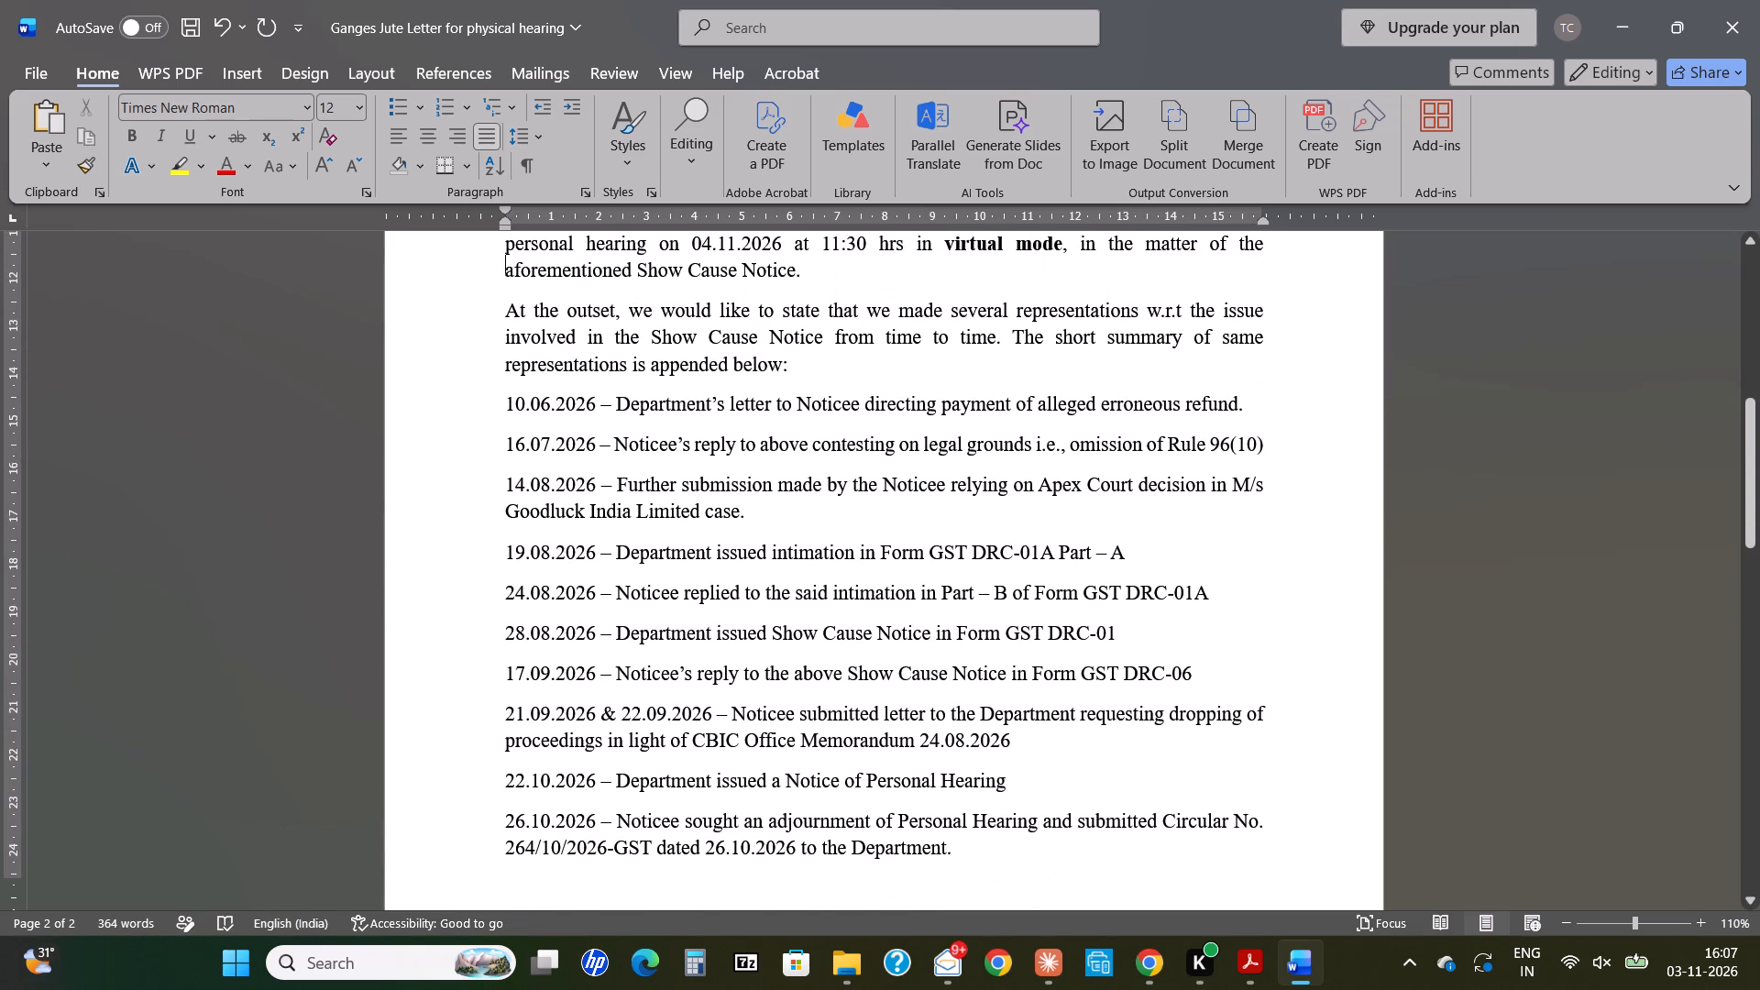
key("Up")
key("Up")
key("Up")
key("Up")
key("Up")
key("Up")
key("Up")
key("Up")
key("Up")
key("Up")
key("Up")
key("Up")
key("Up")
key("Up")
key("Up")
key("Up")
key("Down")
key("Down")
key("Up")
key("Up")
key("Up")
key("ctrl+Right")
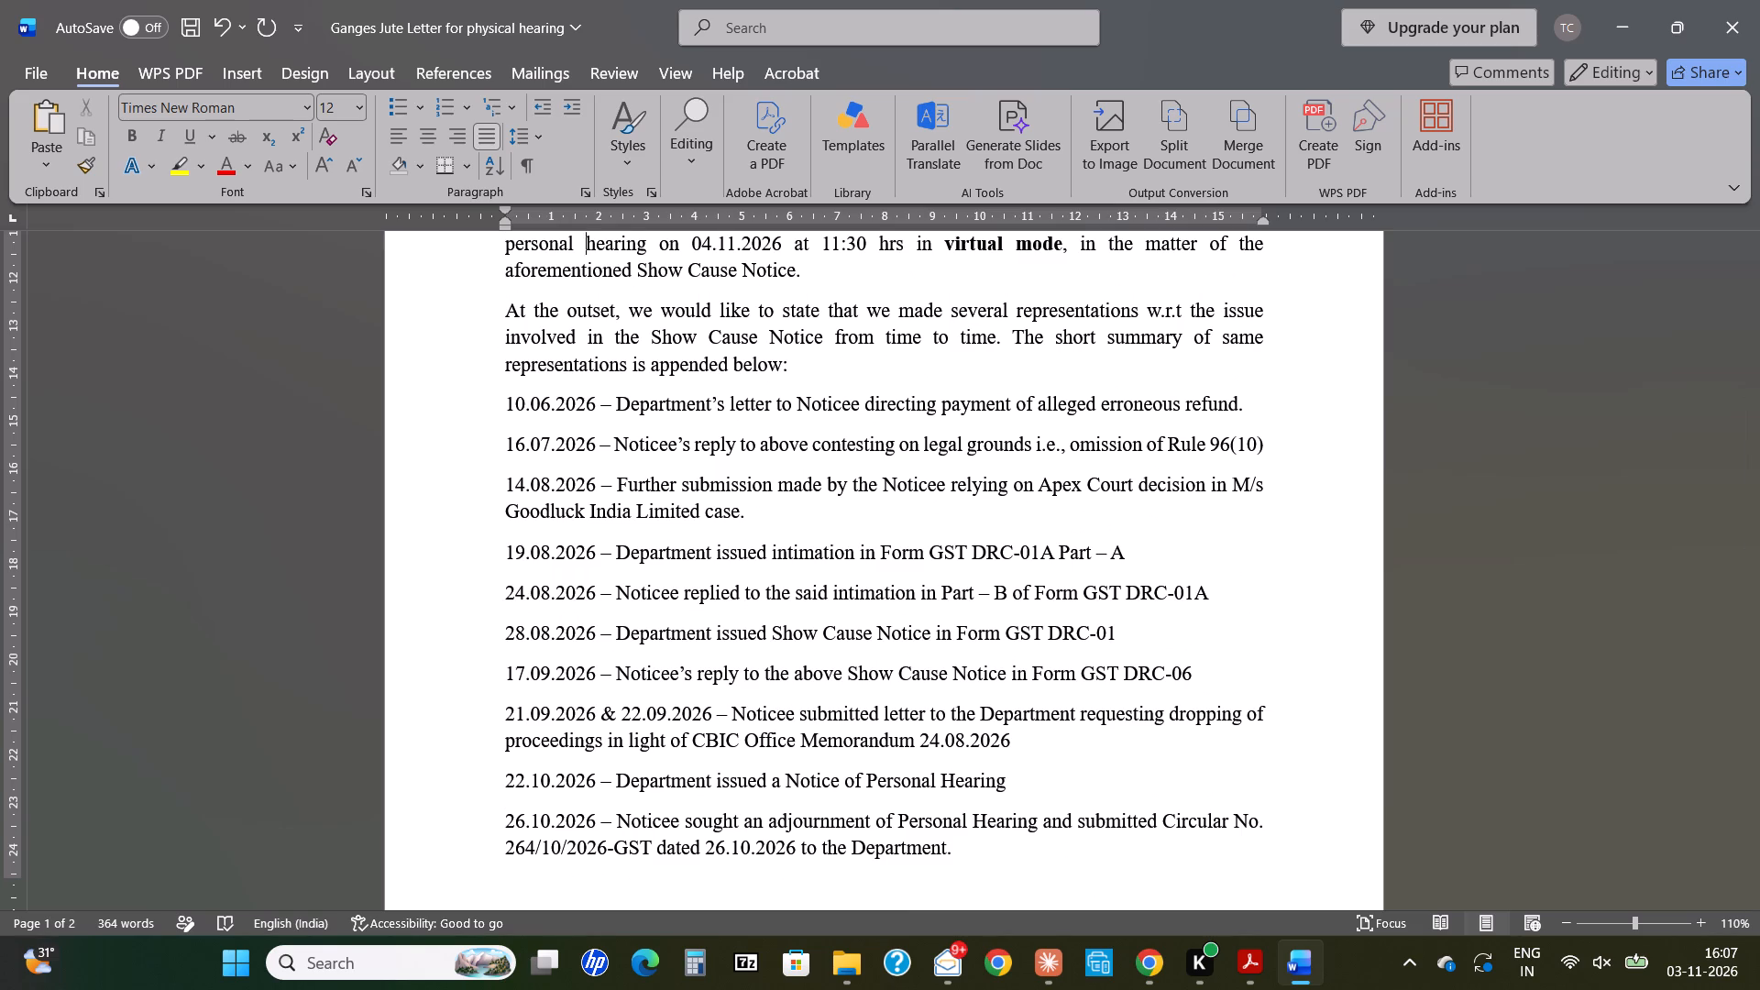
key("ctrl+Right")
key("ctrl+Right")
key("ctrl+Right")
key("ctrl+Right")
key("ctrl+Right")
key("ctrl+Right")
key("ctrl+Right")
key("ctrl+Right")
key("ctrl+Right")
key("ctrl+Right")
key("ctrl+Right")
key("ctrl+Right")
key("ctrl+Right")
key("ctrl+shift+Right")
key("ctrl+shift+Right")
key("ctrl+b")
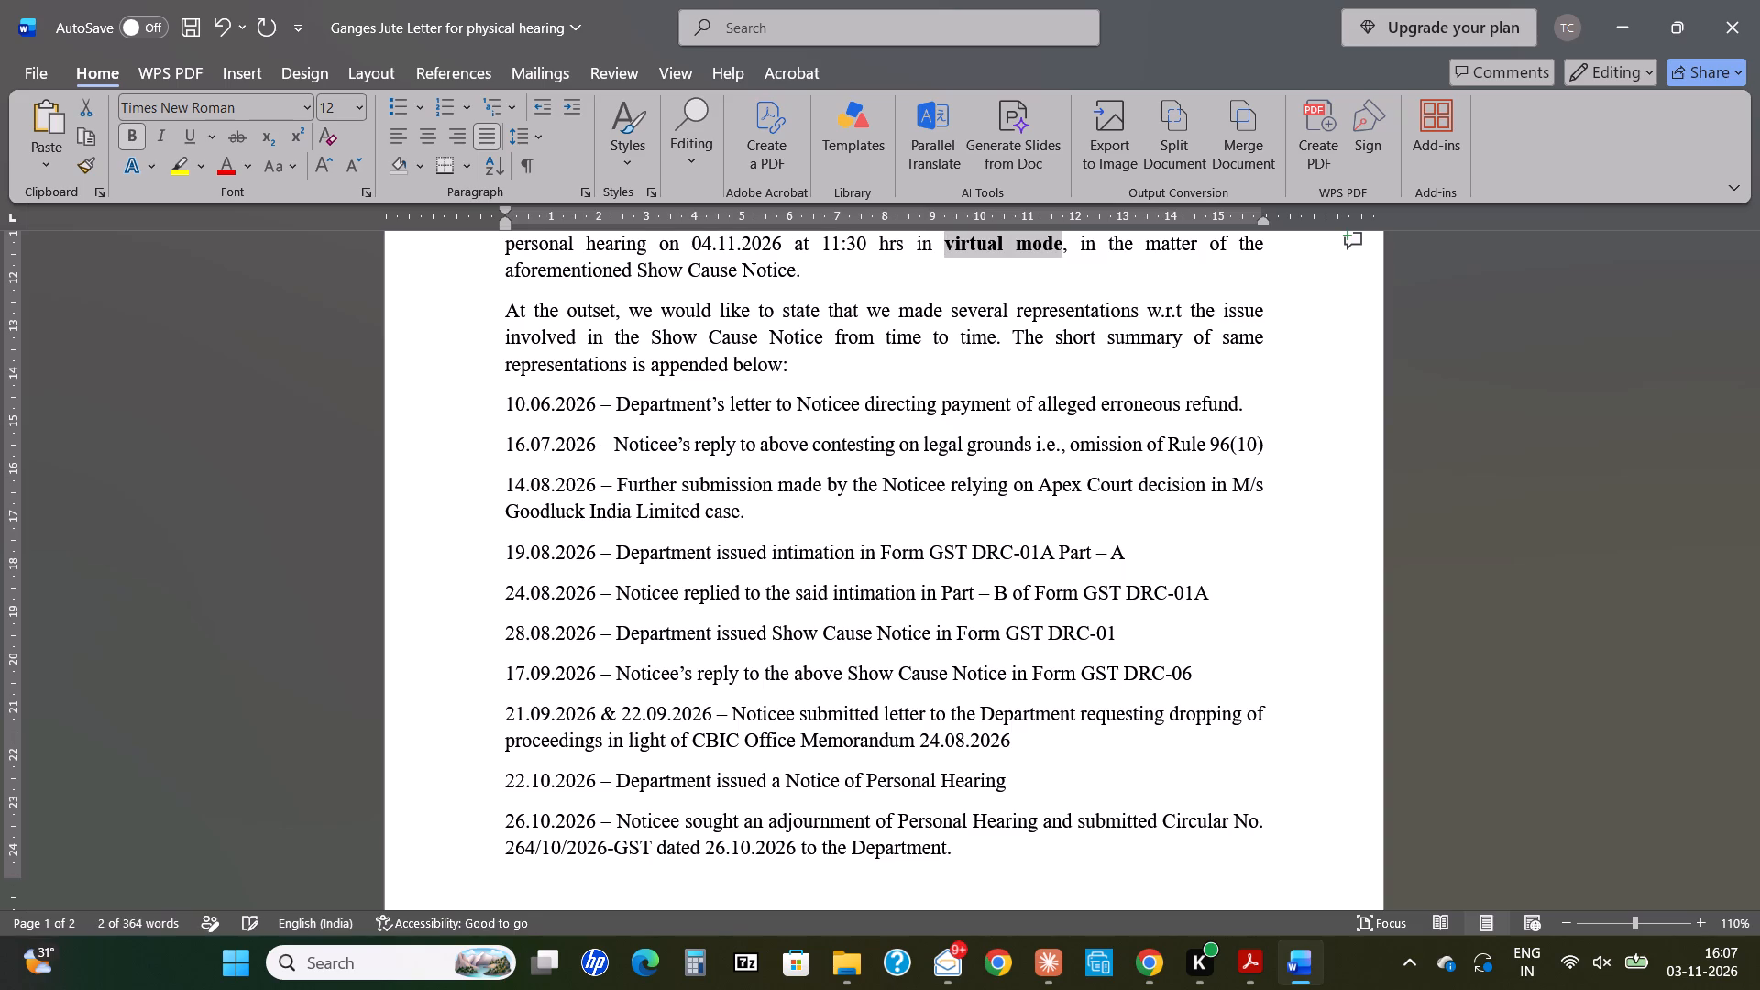
key("ctrl+s")
Review the letter from its date line through the address, reference, subject and opening paragraphs, saving the document along the way.
key("Up")
key("Up")
key("Up")
key("Up")
key("ctrl+Up")
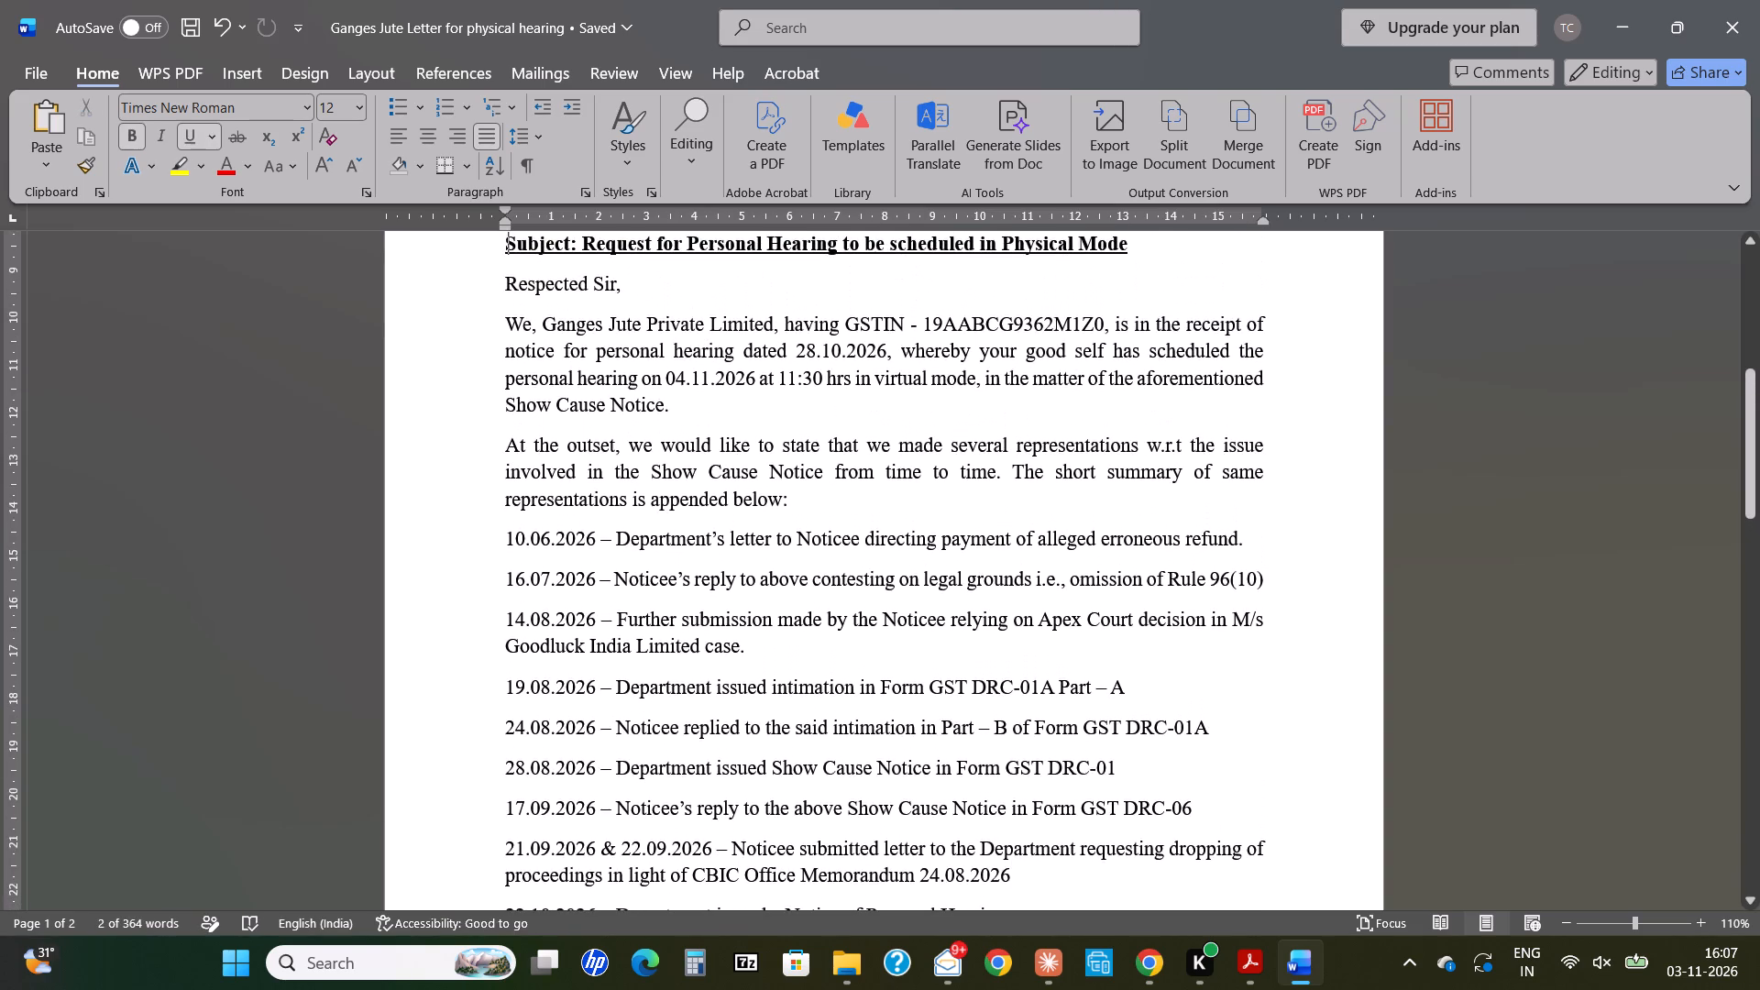
key("ctrl+Up")
key("ctrl+Up")
key("ctrl+Up")
key("ctrl+Up")
key("ctrl+Up")
key("ctrl+Up")
key("ctrl+Up")
key("ctrl+Up")
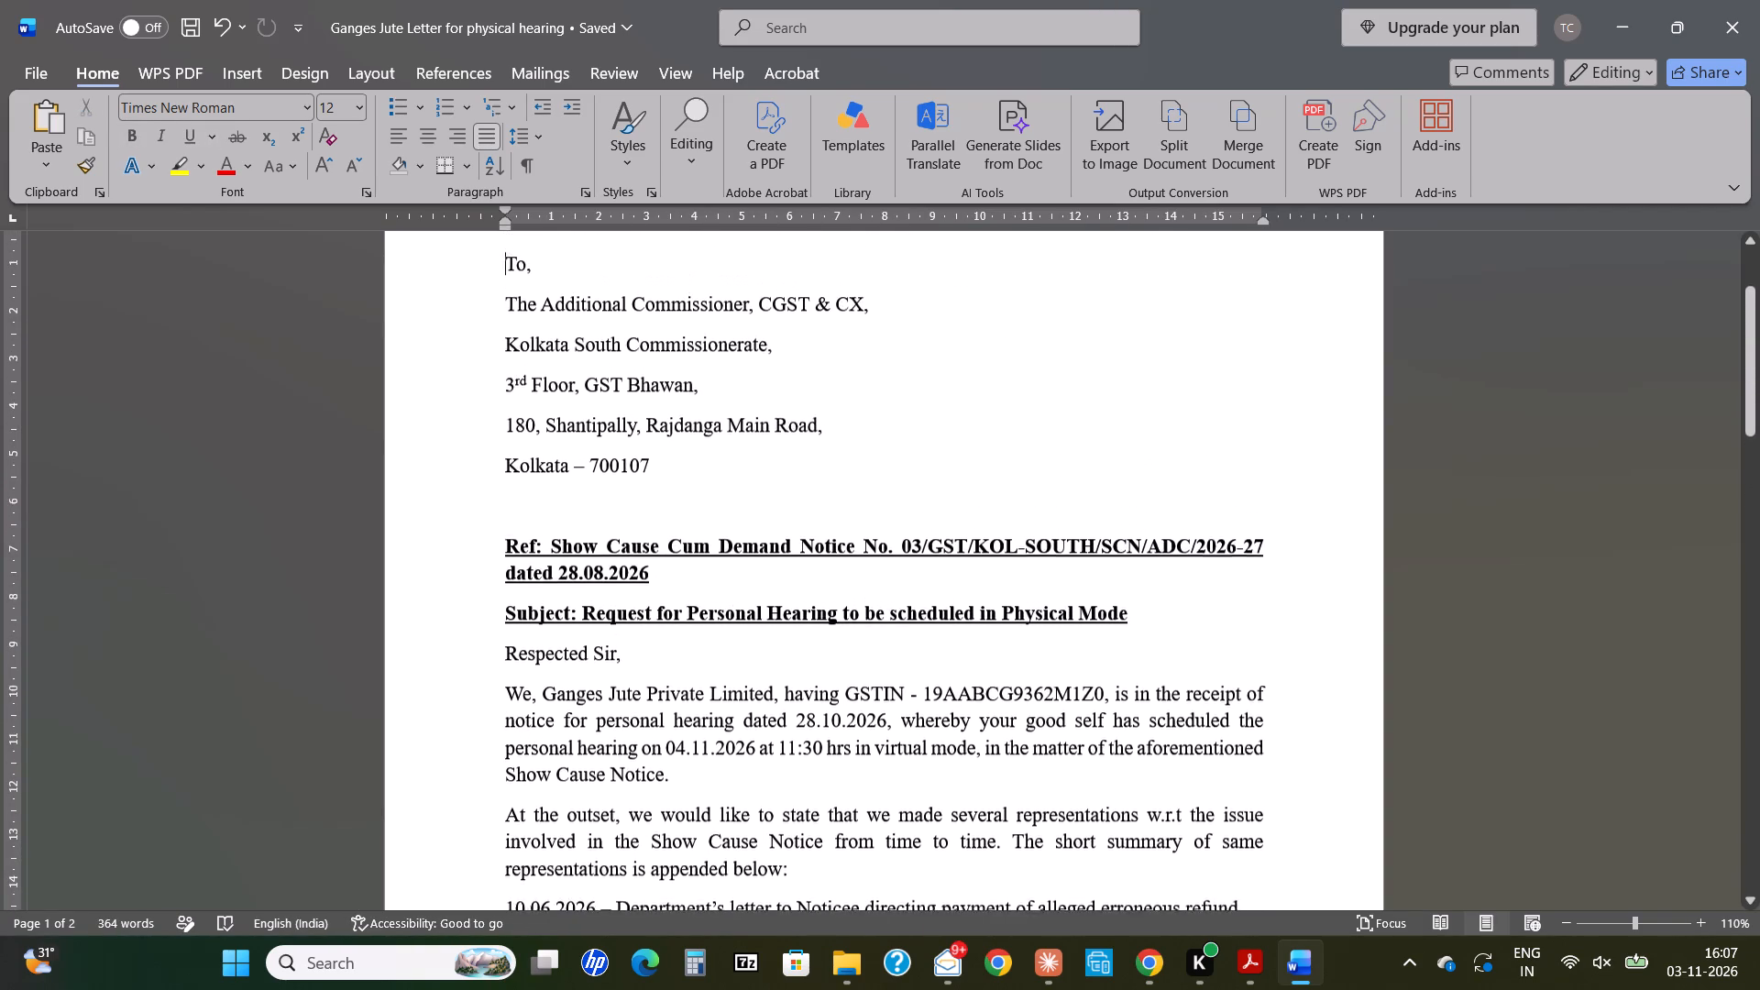
key("ctrl+Up")
key("ctrl+Up")
key("ctrl+Up")
key("ctrl+s")
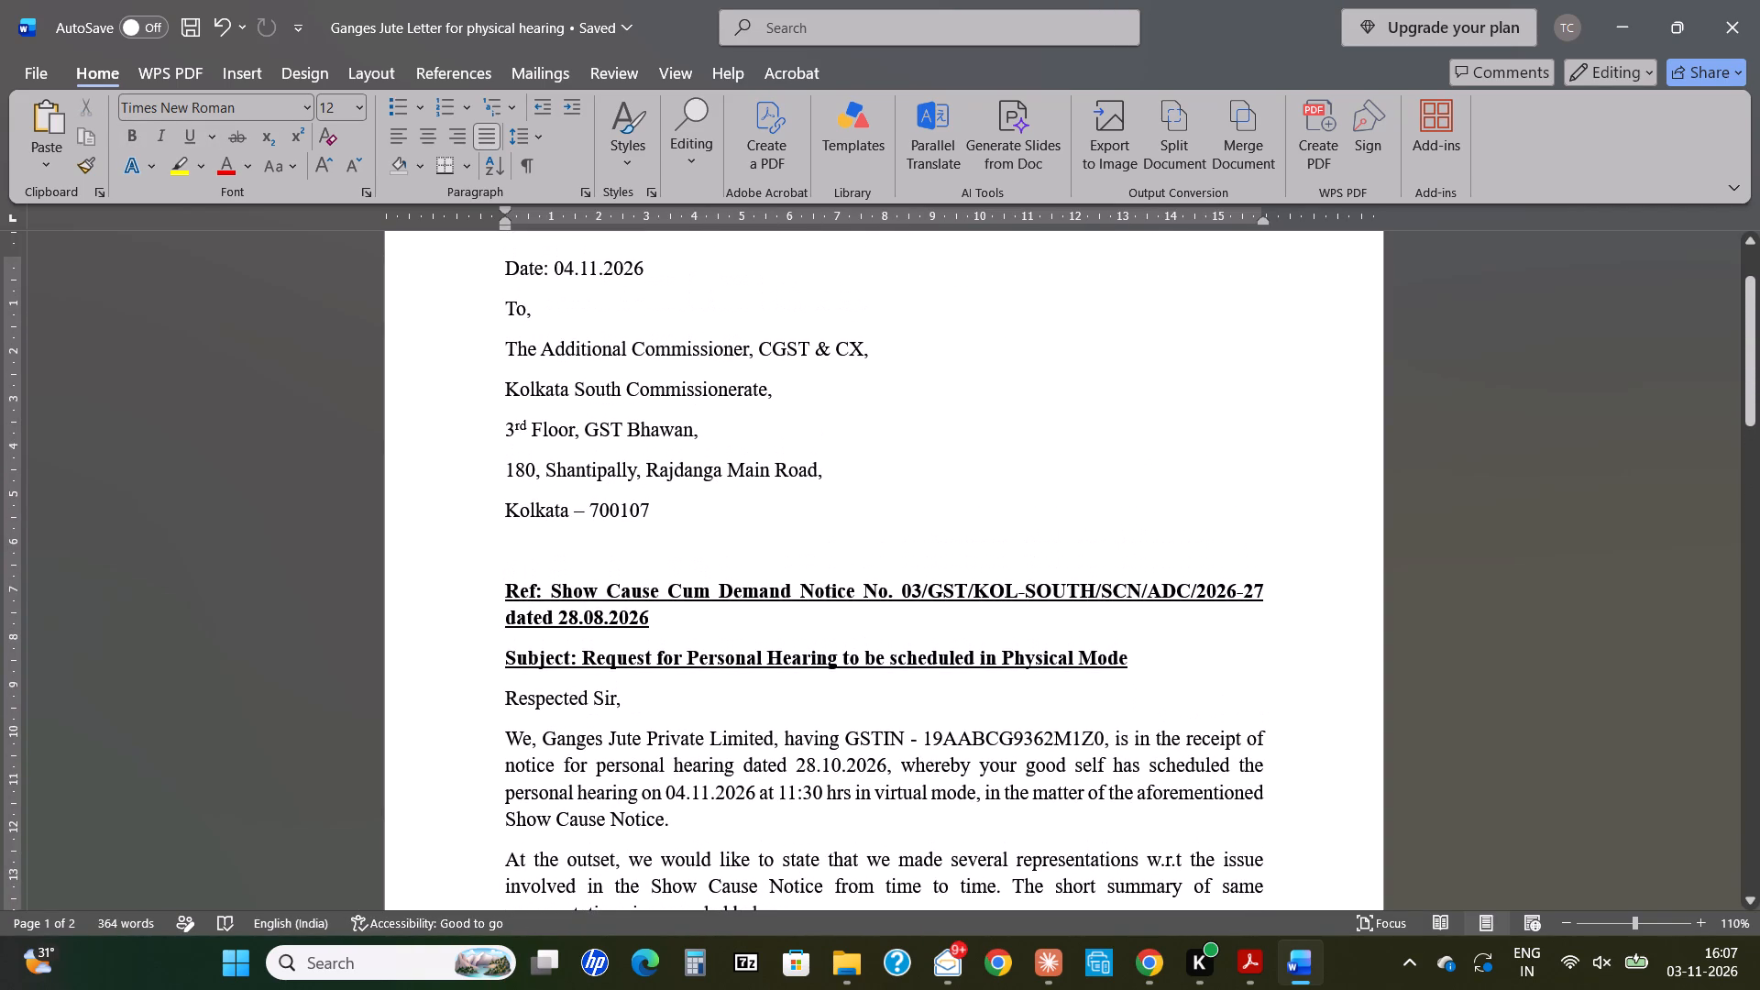
key("Down")
key("Down")
key("Down")
key("Down")
key("Down")
key("Down")
key("Down")
key("Down")
key("Down")
key("Down")
key("Down")
key("Down")
key("Down")
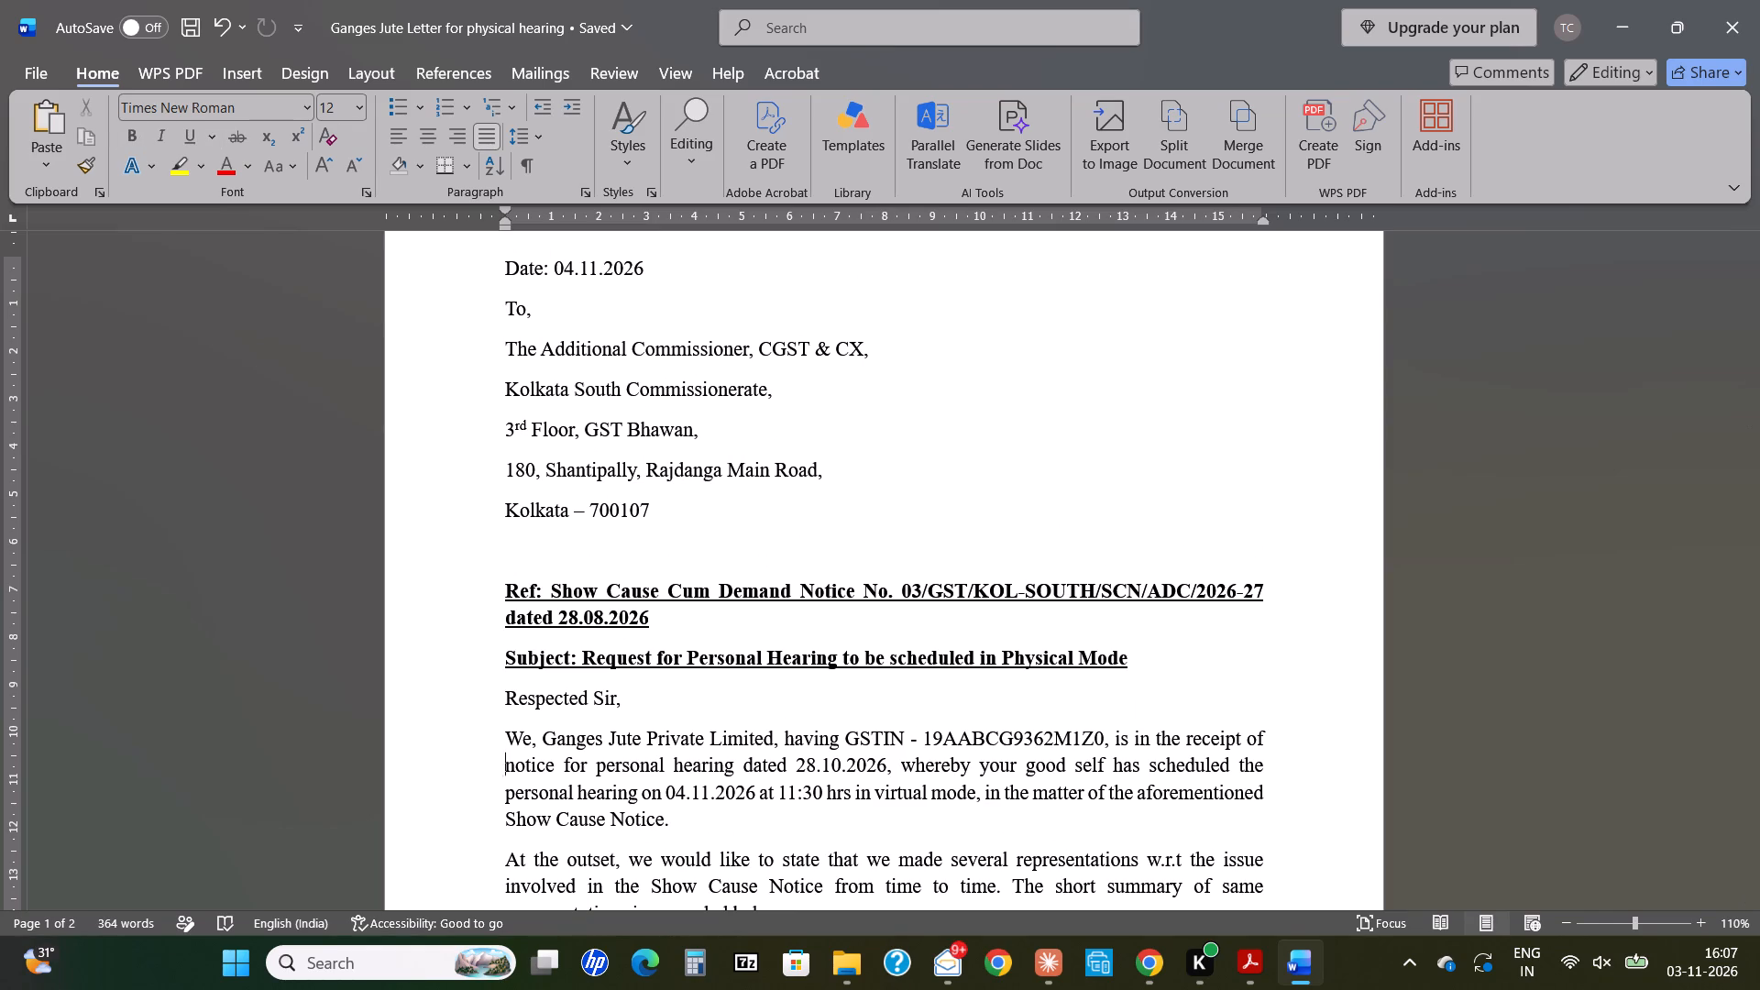
key("Down")
key("Down")
key("Down")
key("Down")
key("Down")
key("Down")
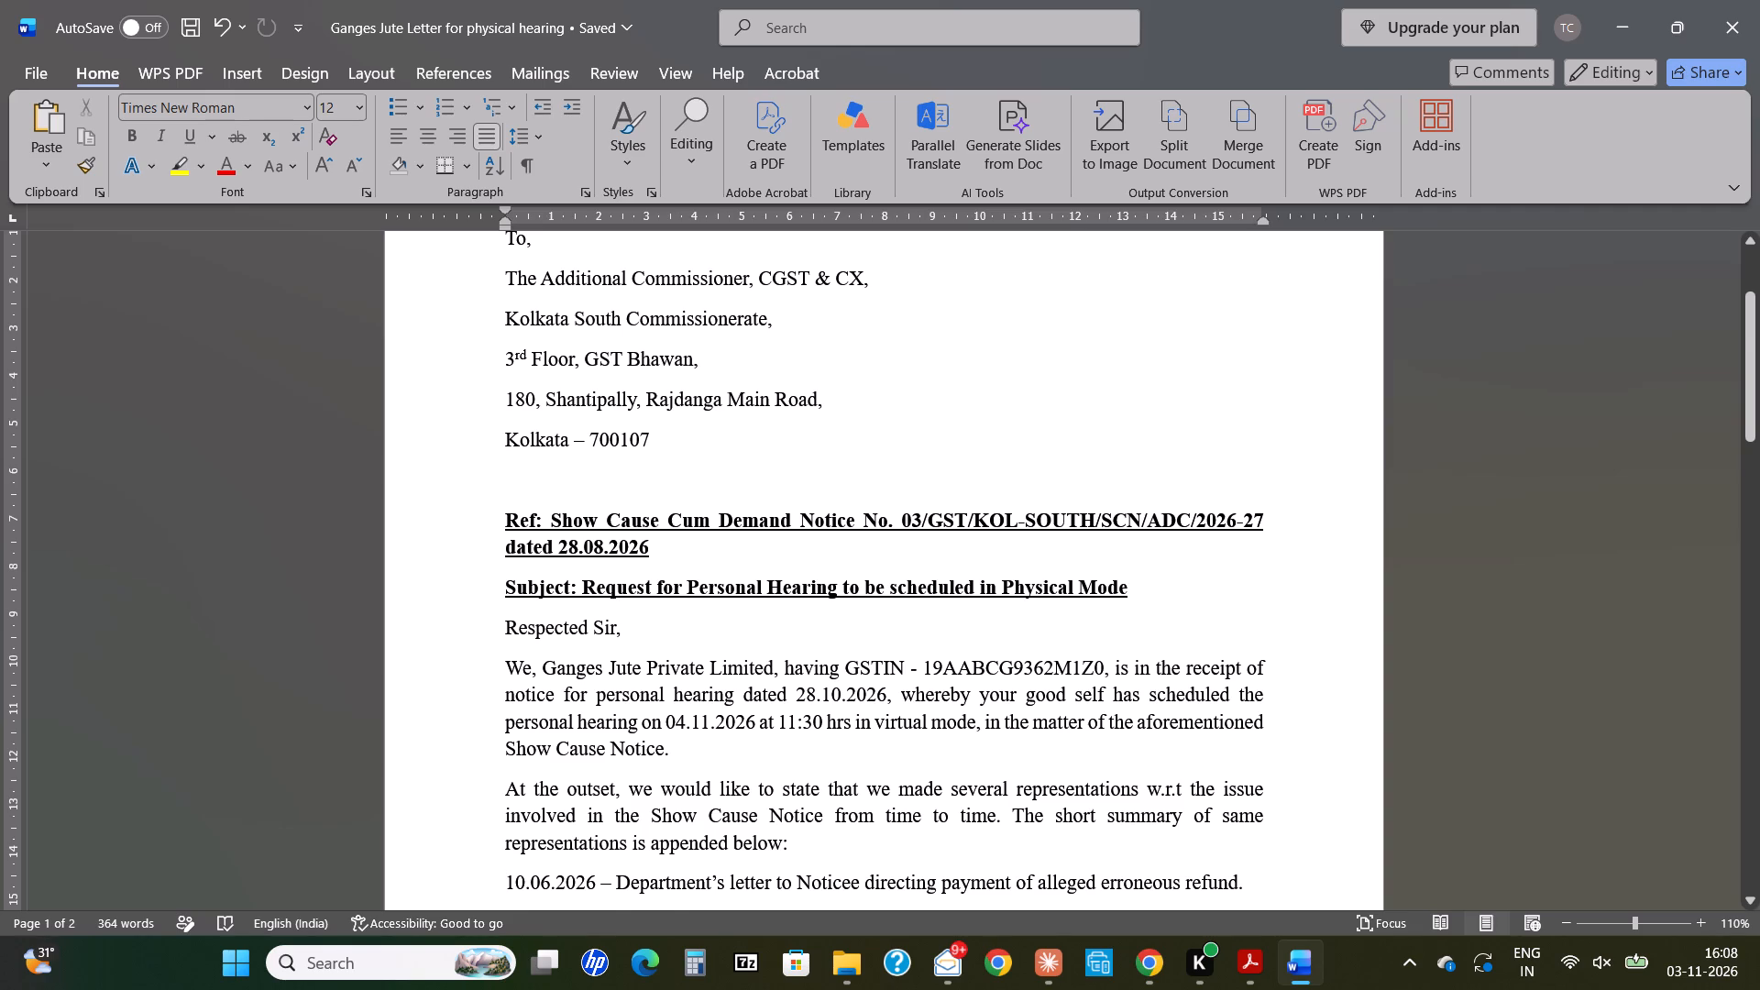
Finish the 16.07.2026 entry with "without any saving clause." after "omission of Rule 96(10)".
scroll(786, 869, "down", 1)
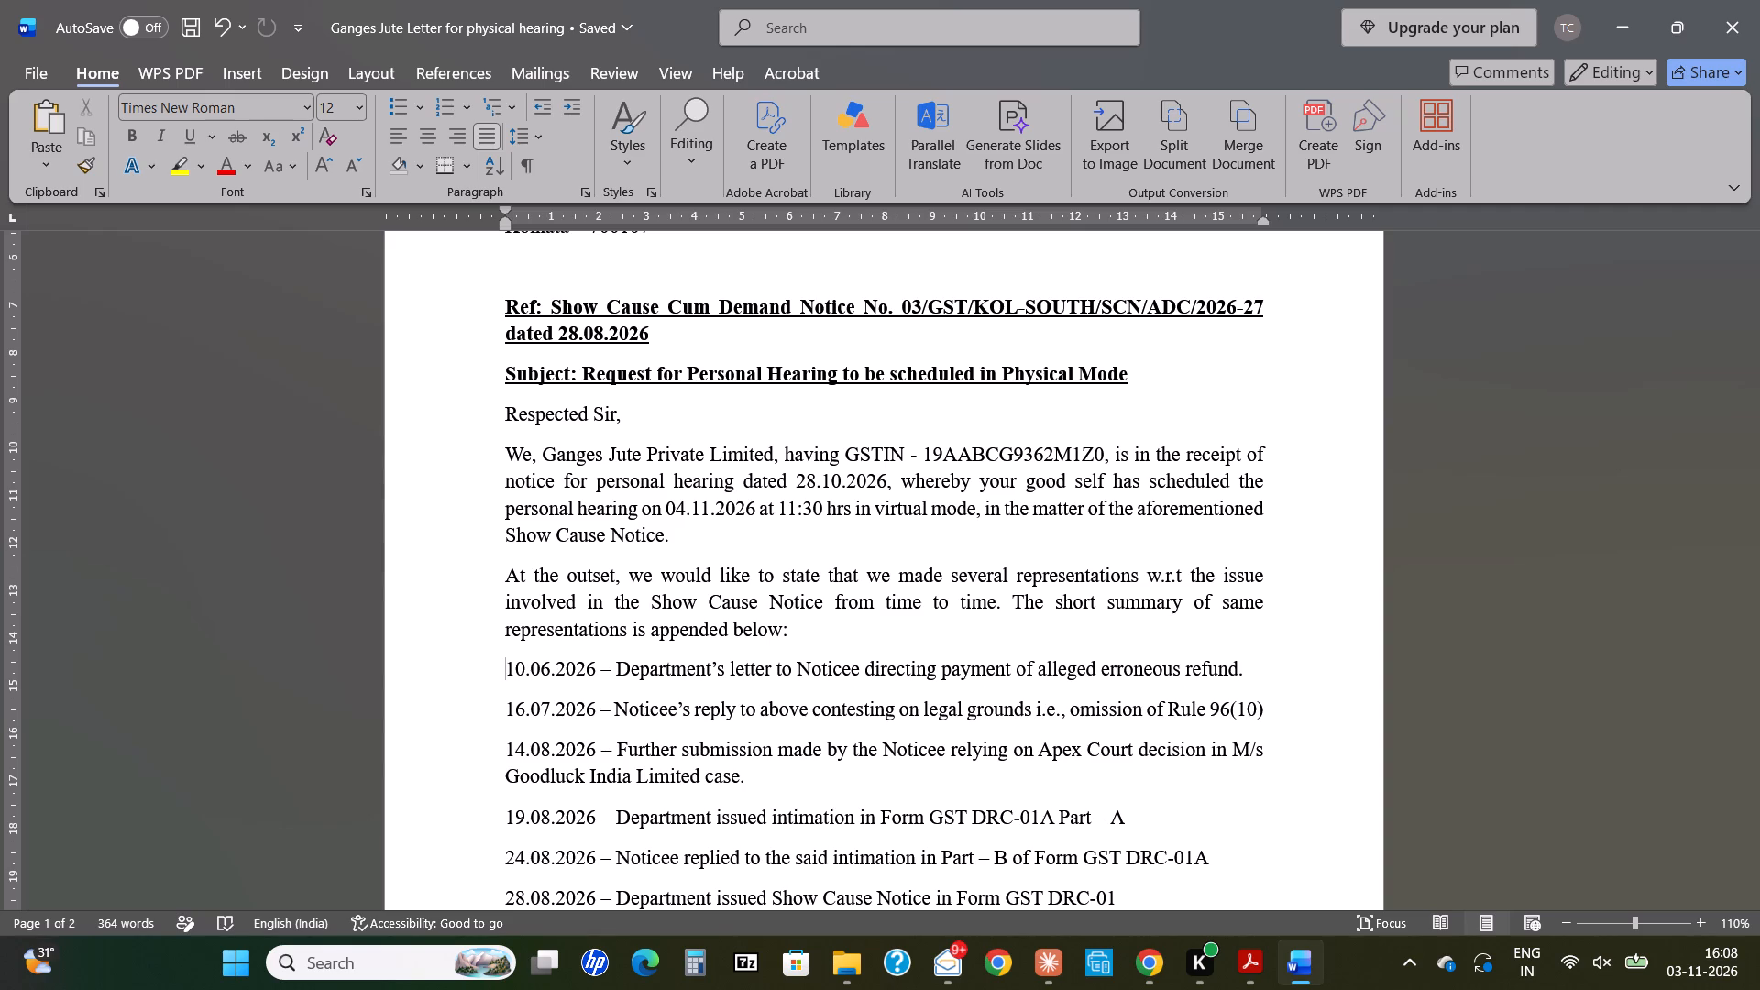
left_click(1271, 719)
key("space")
type("without any saving clause.")
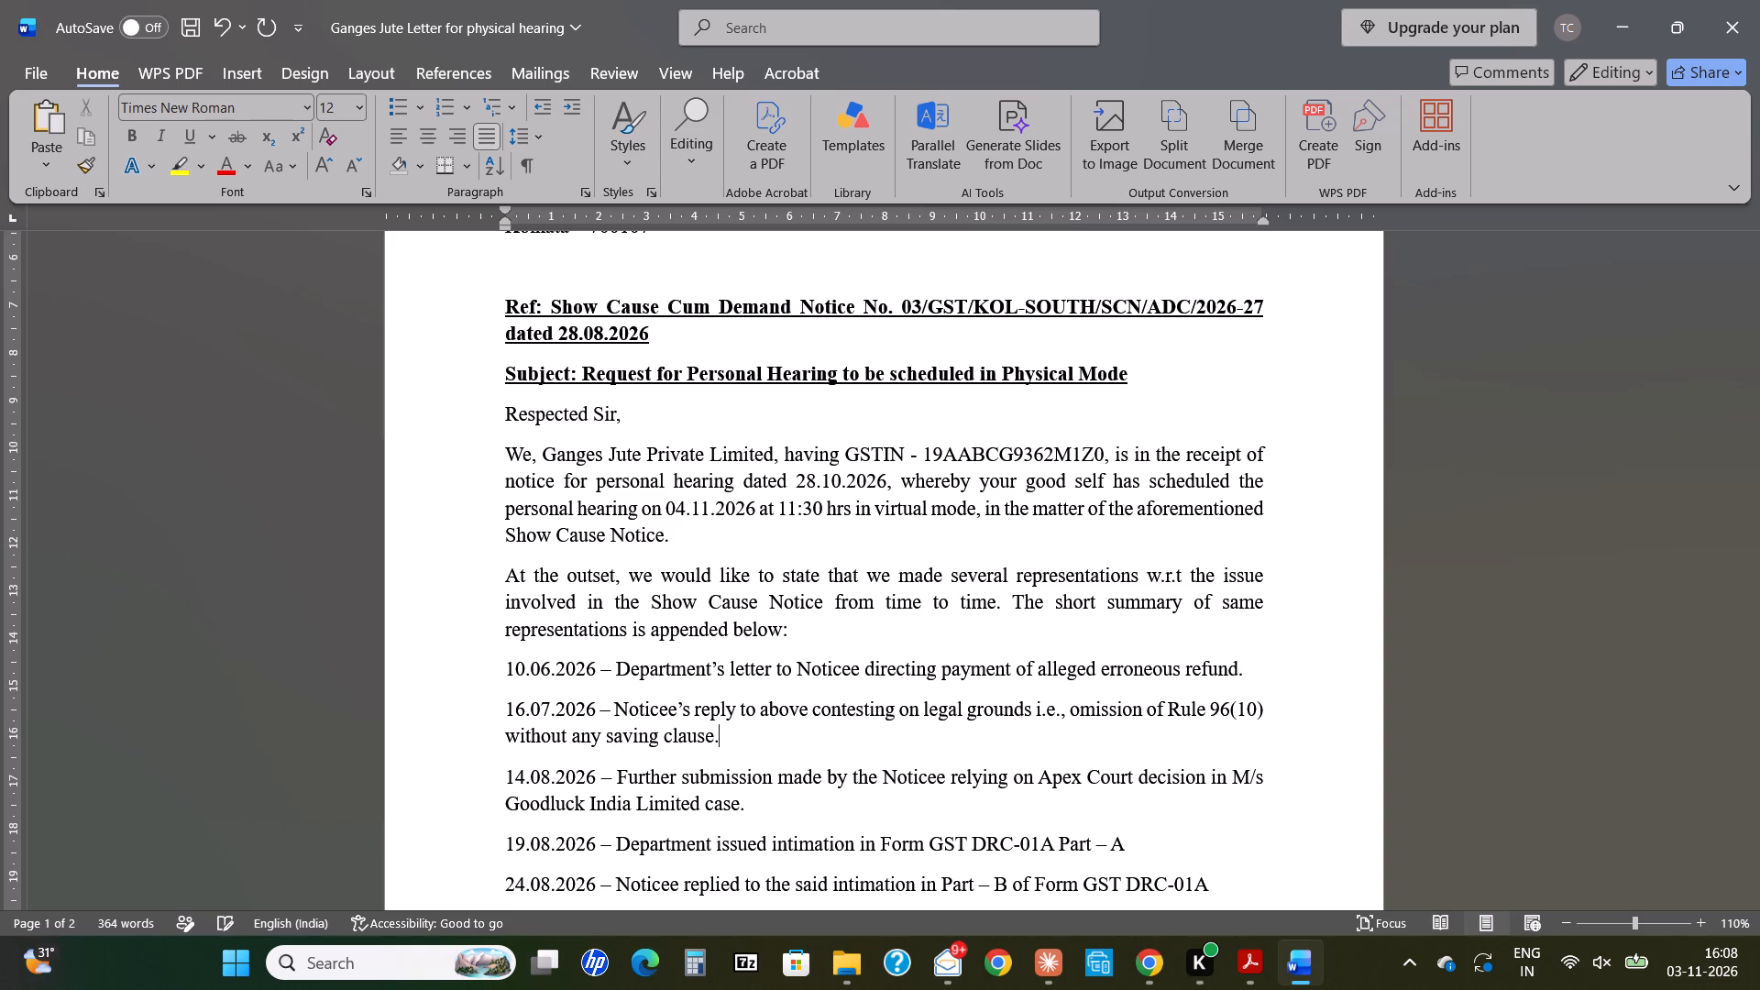
key("BackSpace")
key("period")
In the 14.08.2026 entry, remove "case" after "Goodluck India Limited" and insert "the case of" before "M/s".
key("Up")
key("Down")
key("Down")
key("Up")
key("Right")
key("Down")
key("Home")
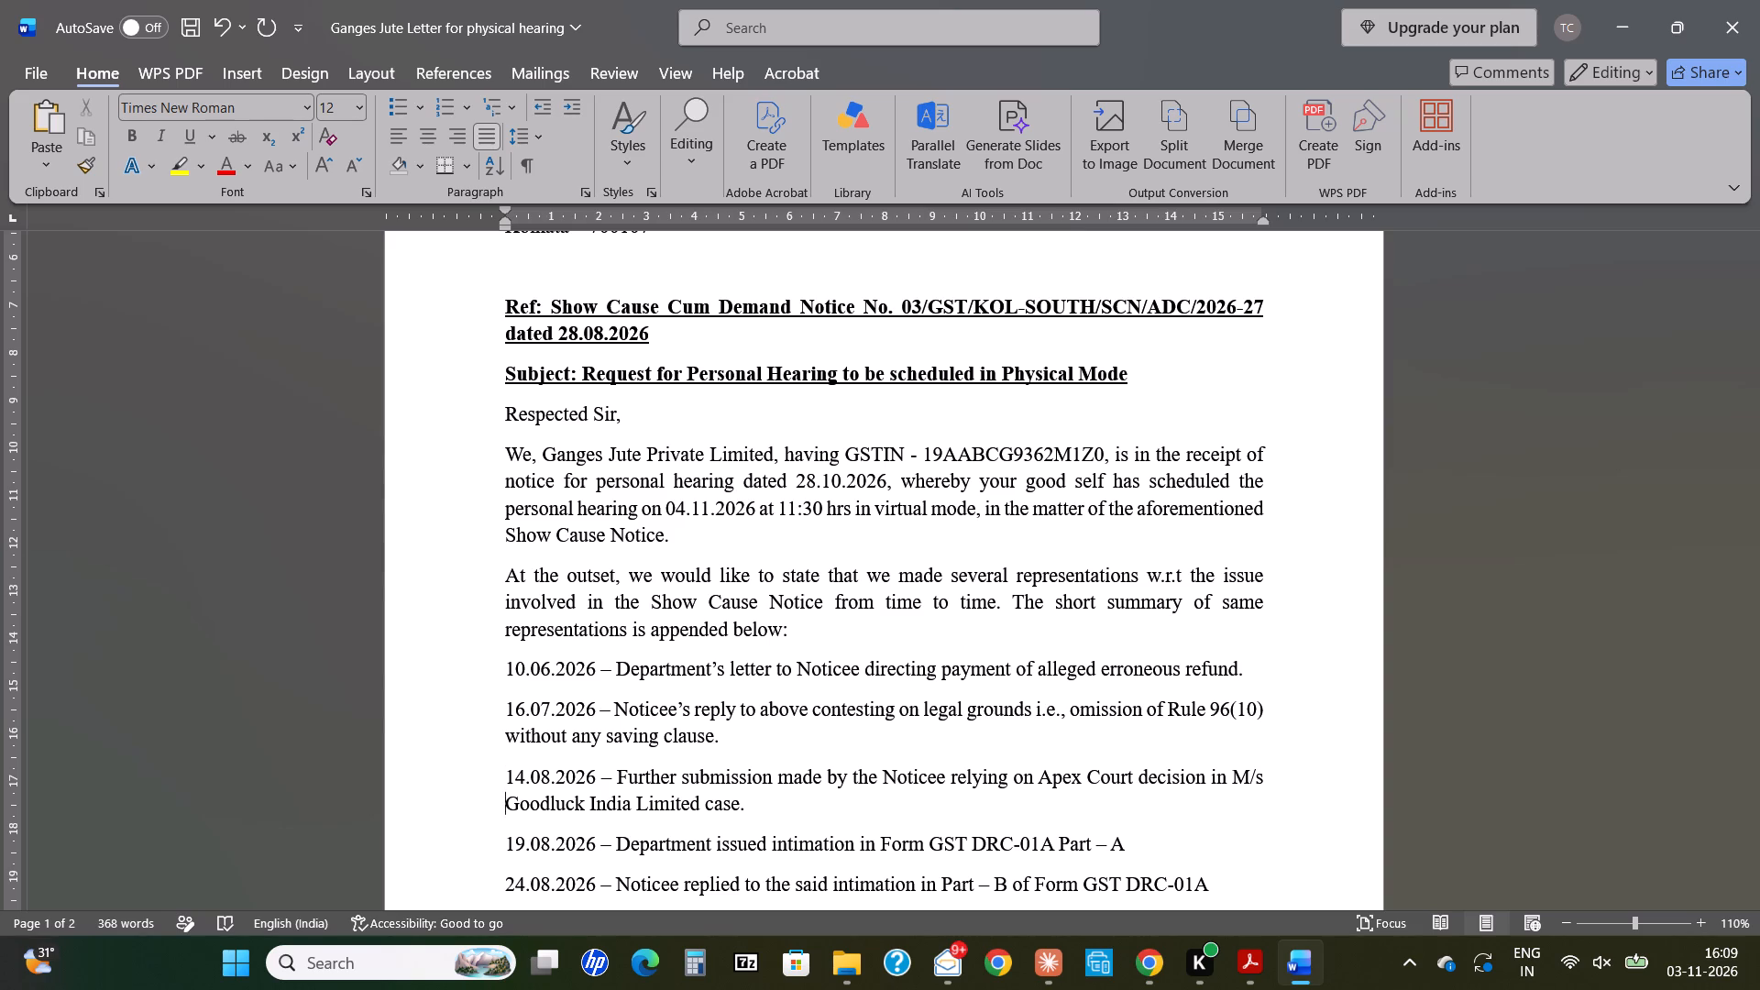
key("End")
key("Left")
key("ctrl+BackSpace")
key("Up")
key("End")
key("Left")
key("Left")
key("Left")
key("Left")
key("Left")
key("t")
key("BackSpace")
key("space")
type("the case of")
key("space")
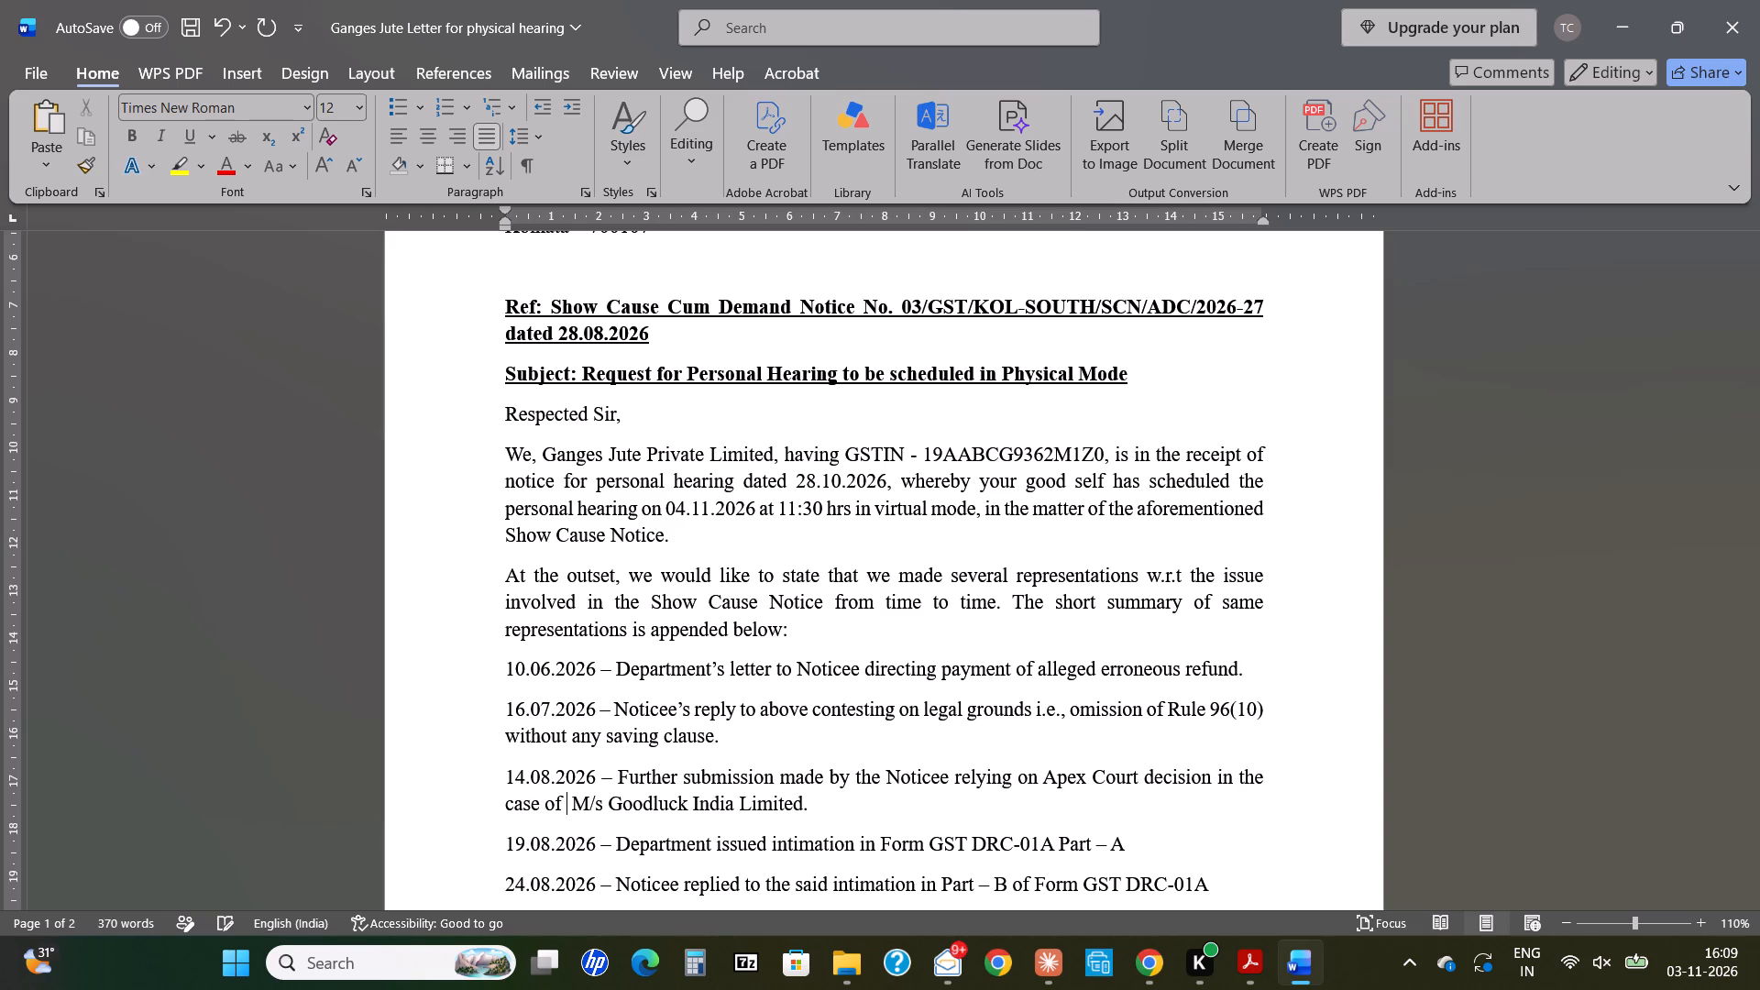
Delete the extra space before "M/s Goodluck India Limited" in the 14.08.2026 entry and save the document.
key("Delete")
key("ctrl+s")
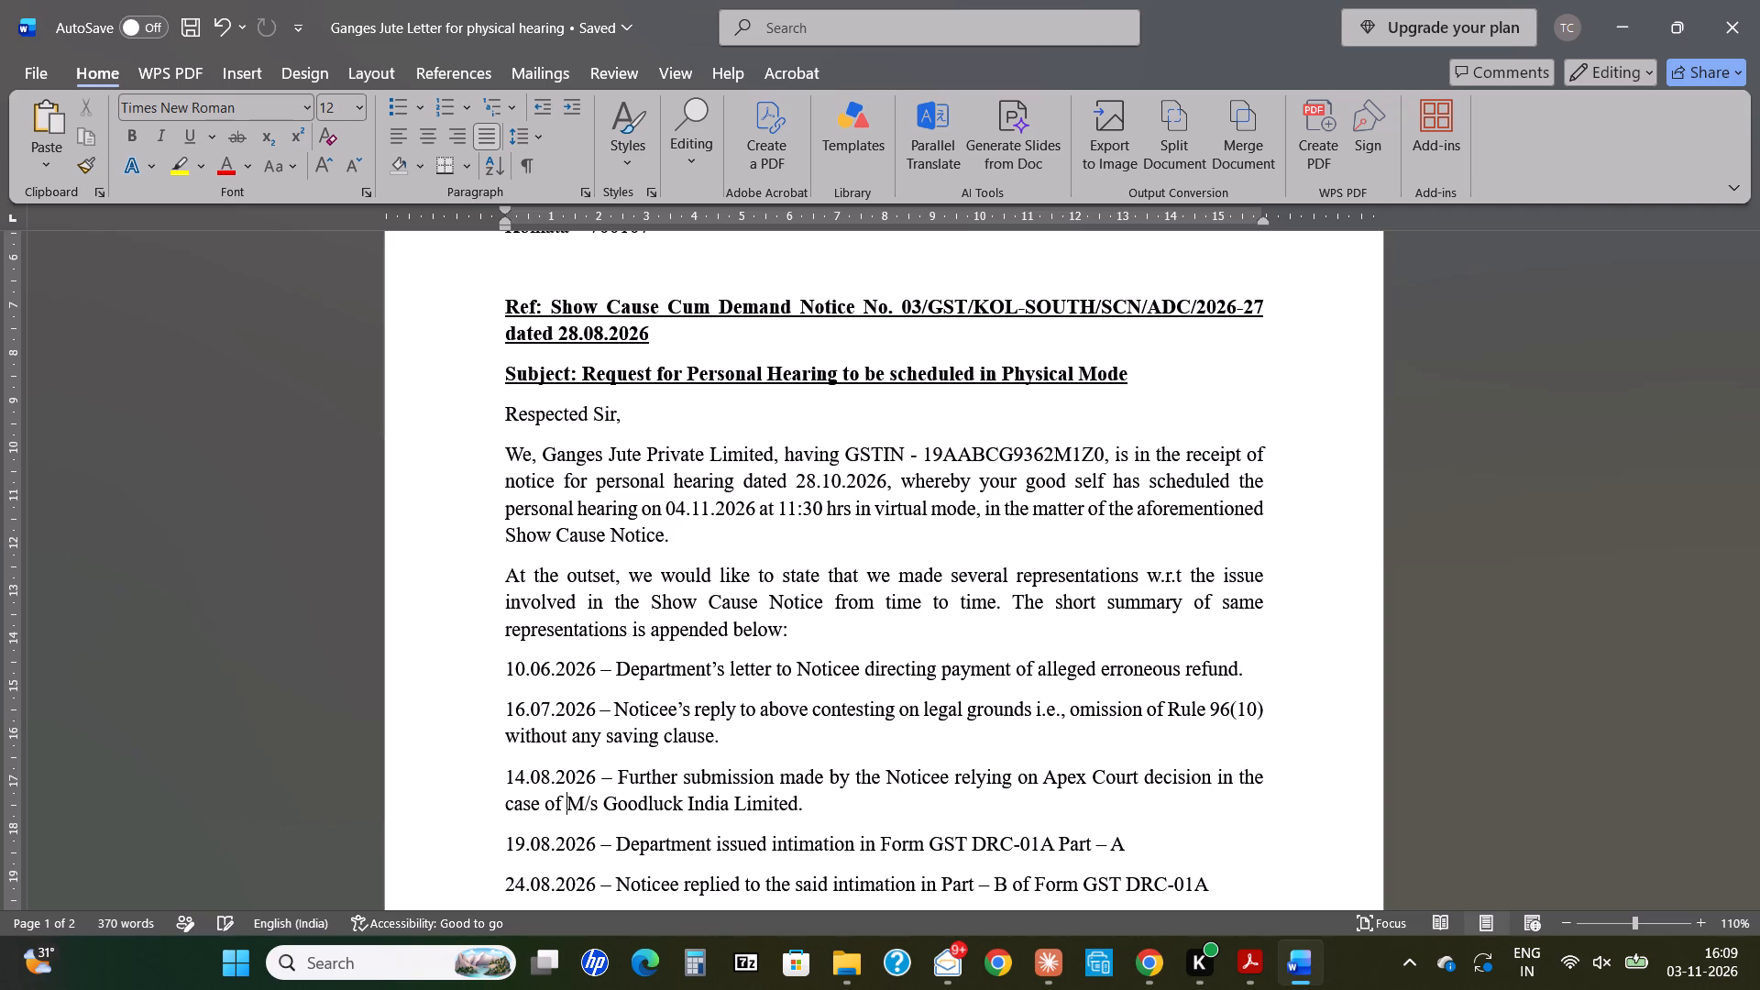
In the 24.08.2026 entry, change "Noticee replied to" into "Noticee's reply to" and save the document.
key("Down")
scroll(1271, 719, "down", 1)
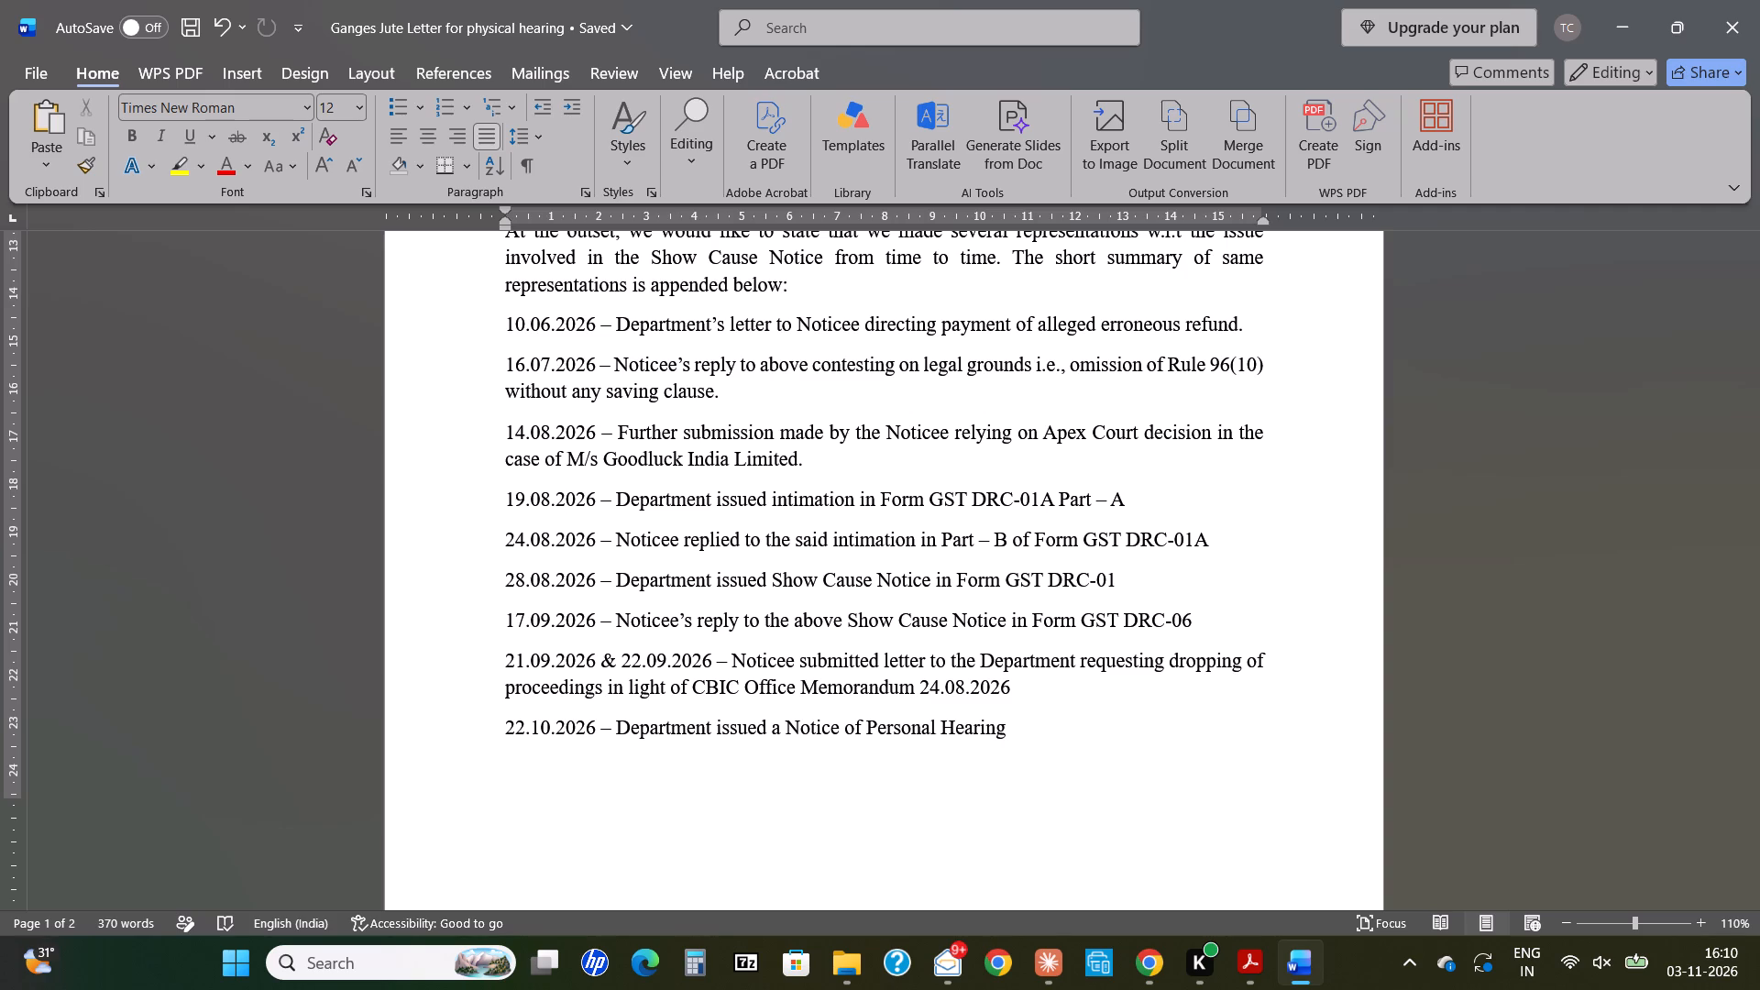
key("Up")
key("Up")
key("Down")
key("Down")
key("Down")
key("Down")
key("ctrl+Right")
key("Up")
key("Right")
key("ctrl+Right")
key("ctrl+Right")
key("Left")
key("BackSpace")
key("s")
key("BackSpace")
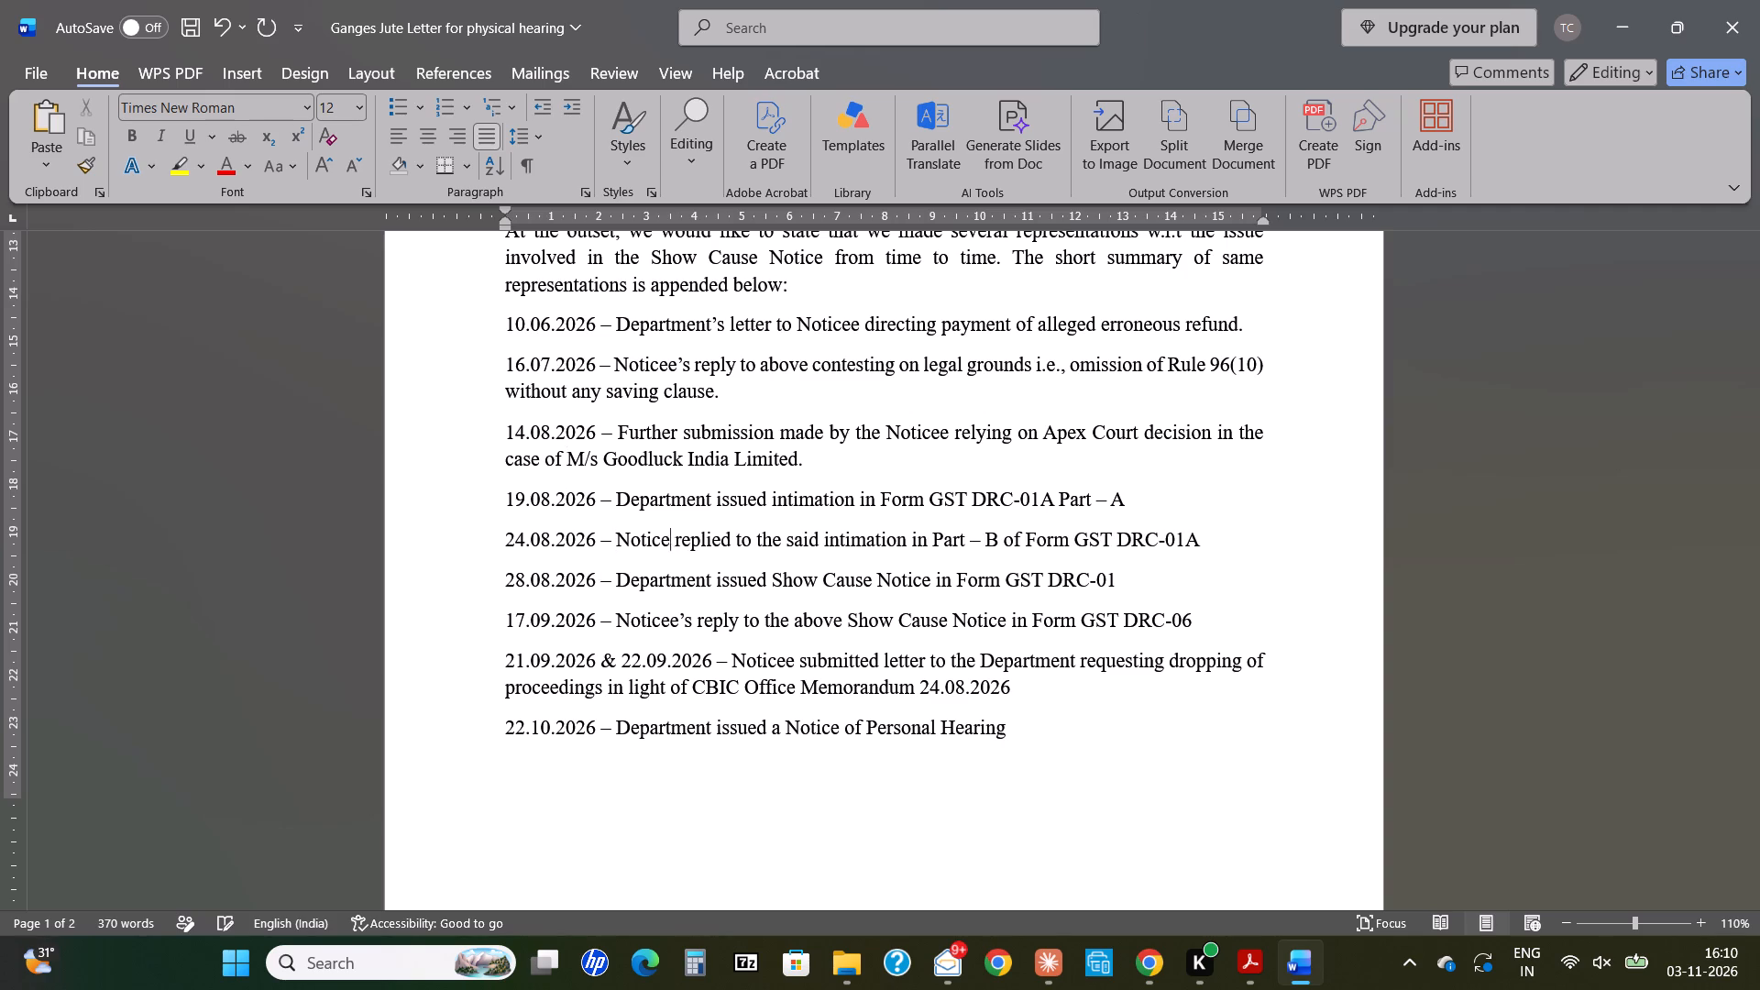
key("e")
type("'s")
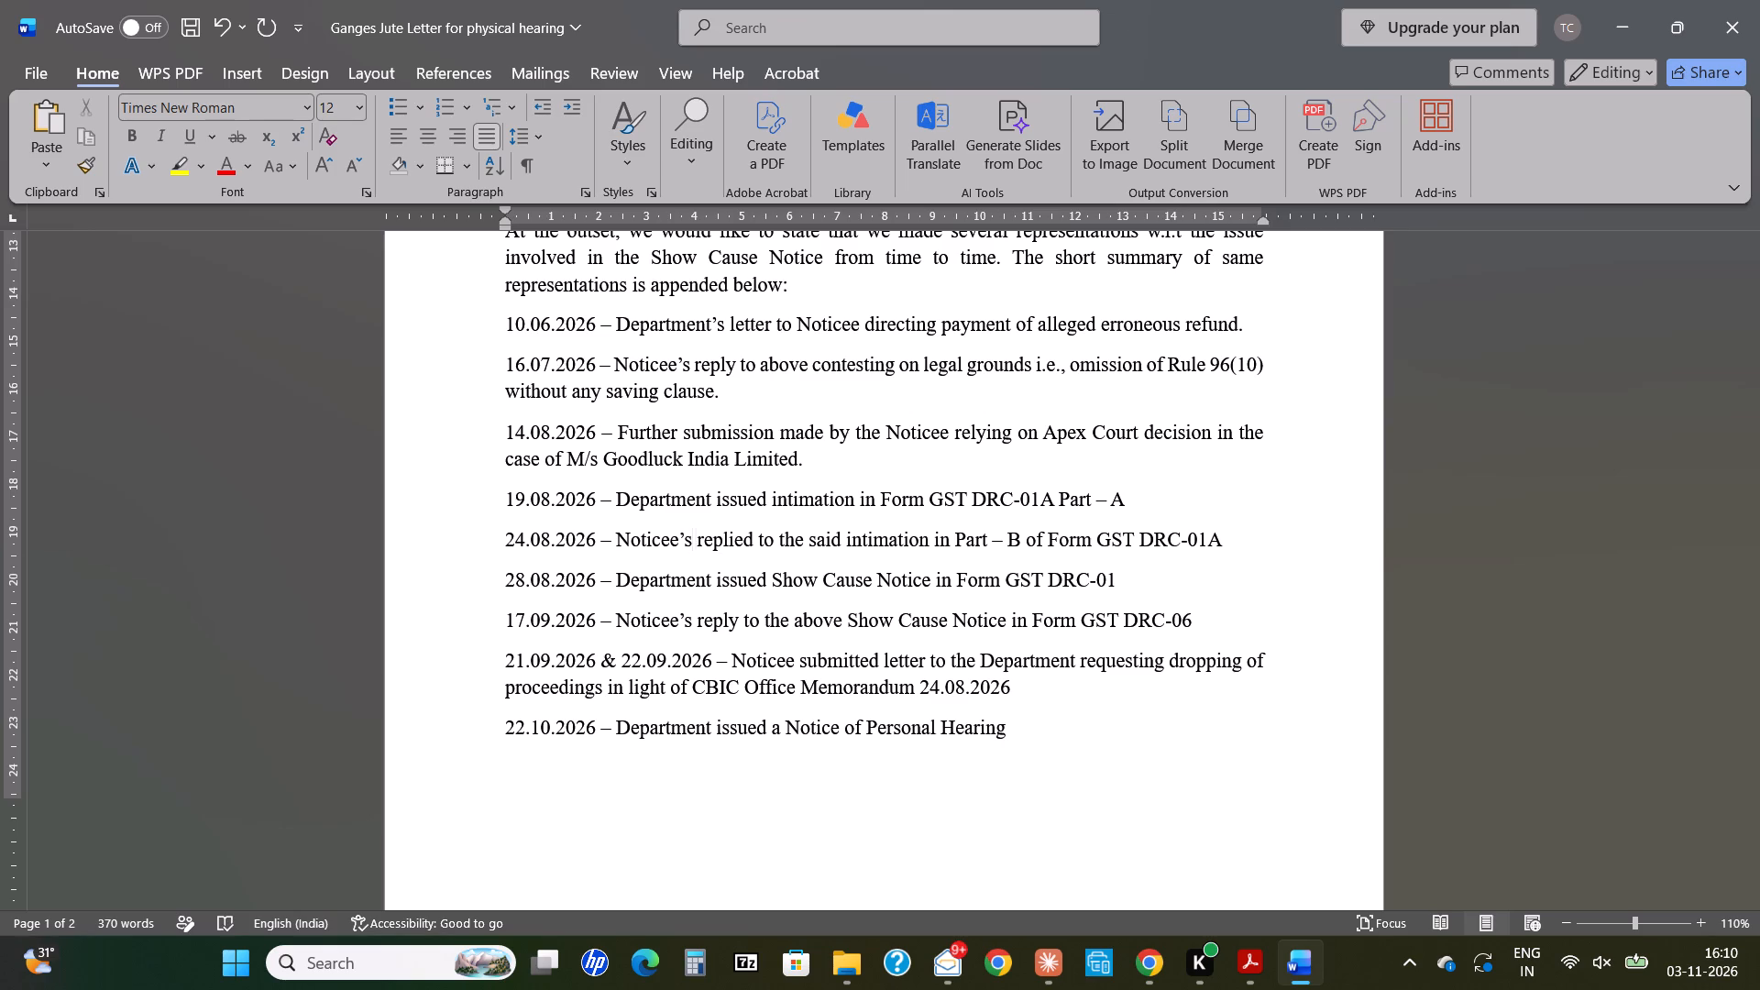
key("ctrl+Right")
key("ctrl+Right")
key("Left")
key("BackSpace")
key("BackSpace")
key("BackSpace")
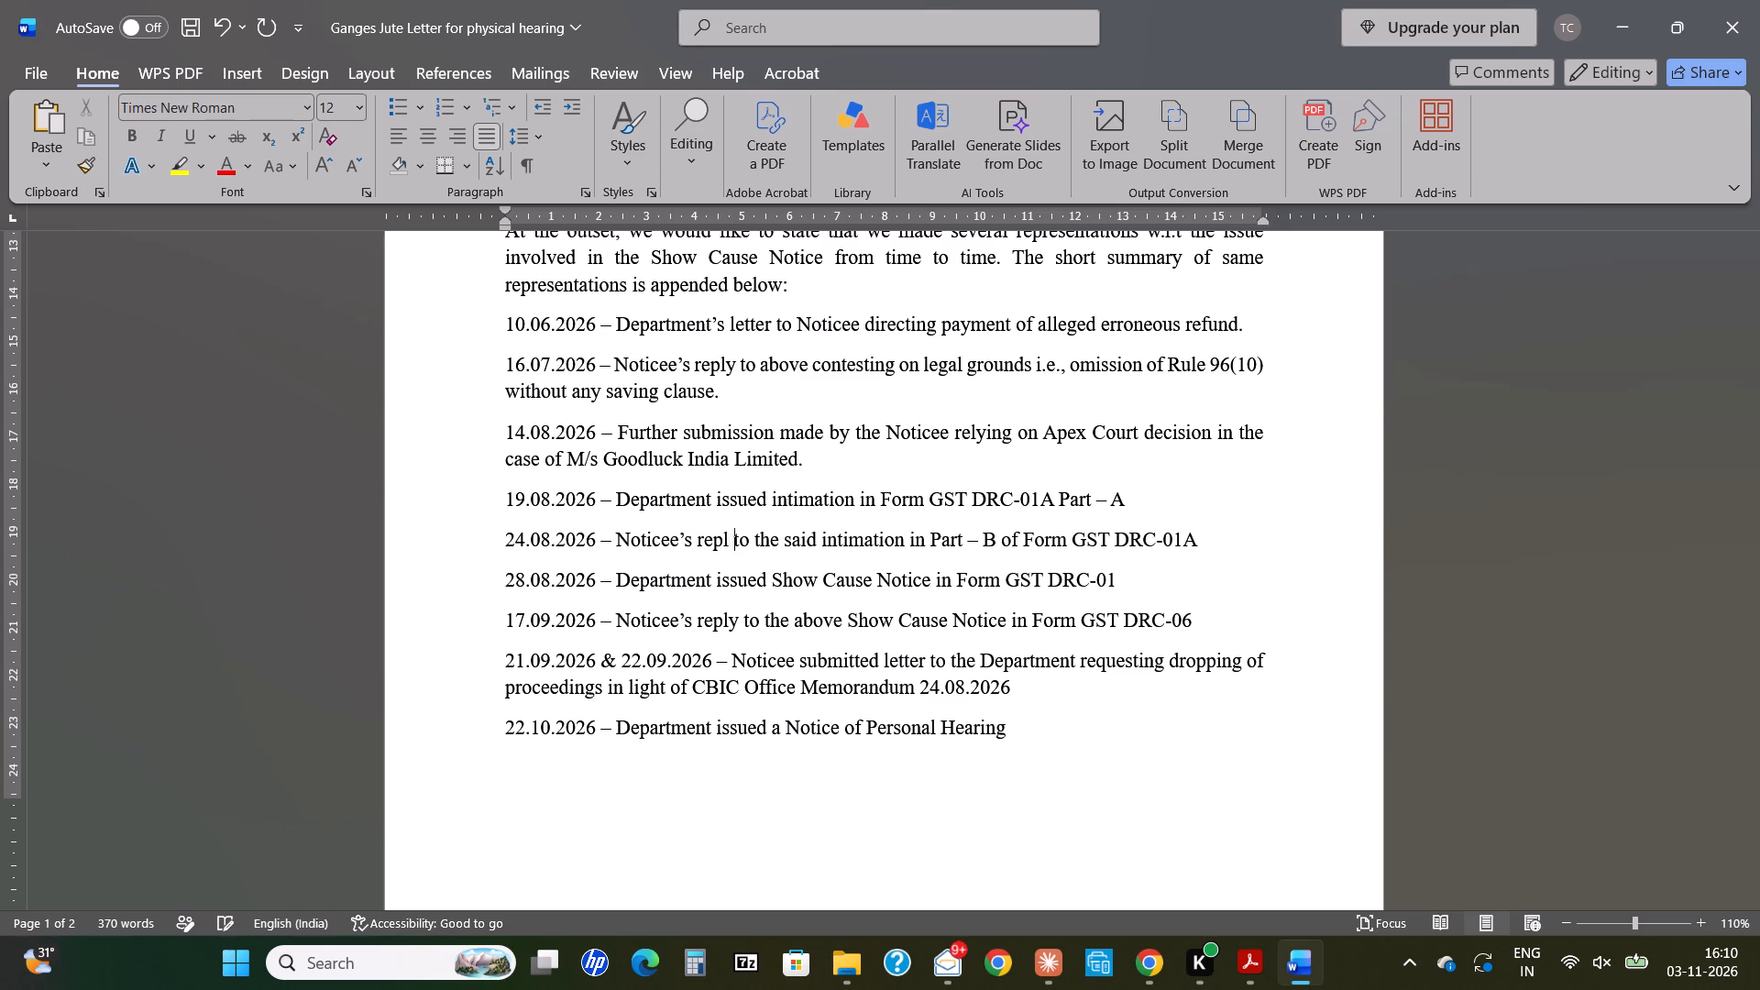
key("y")
key("ctrl+s")
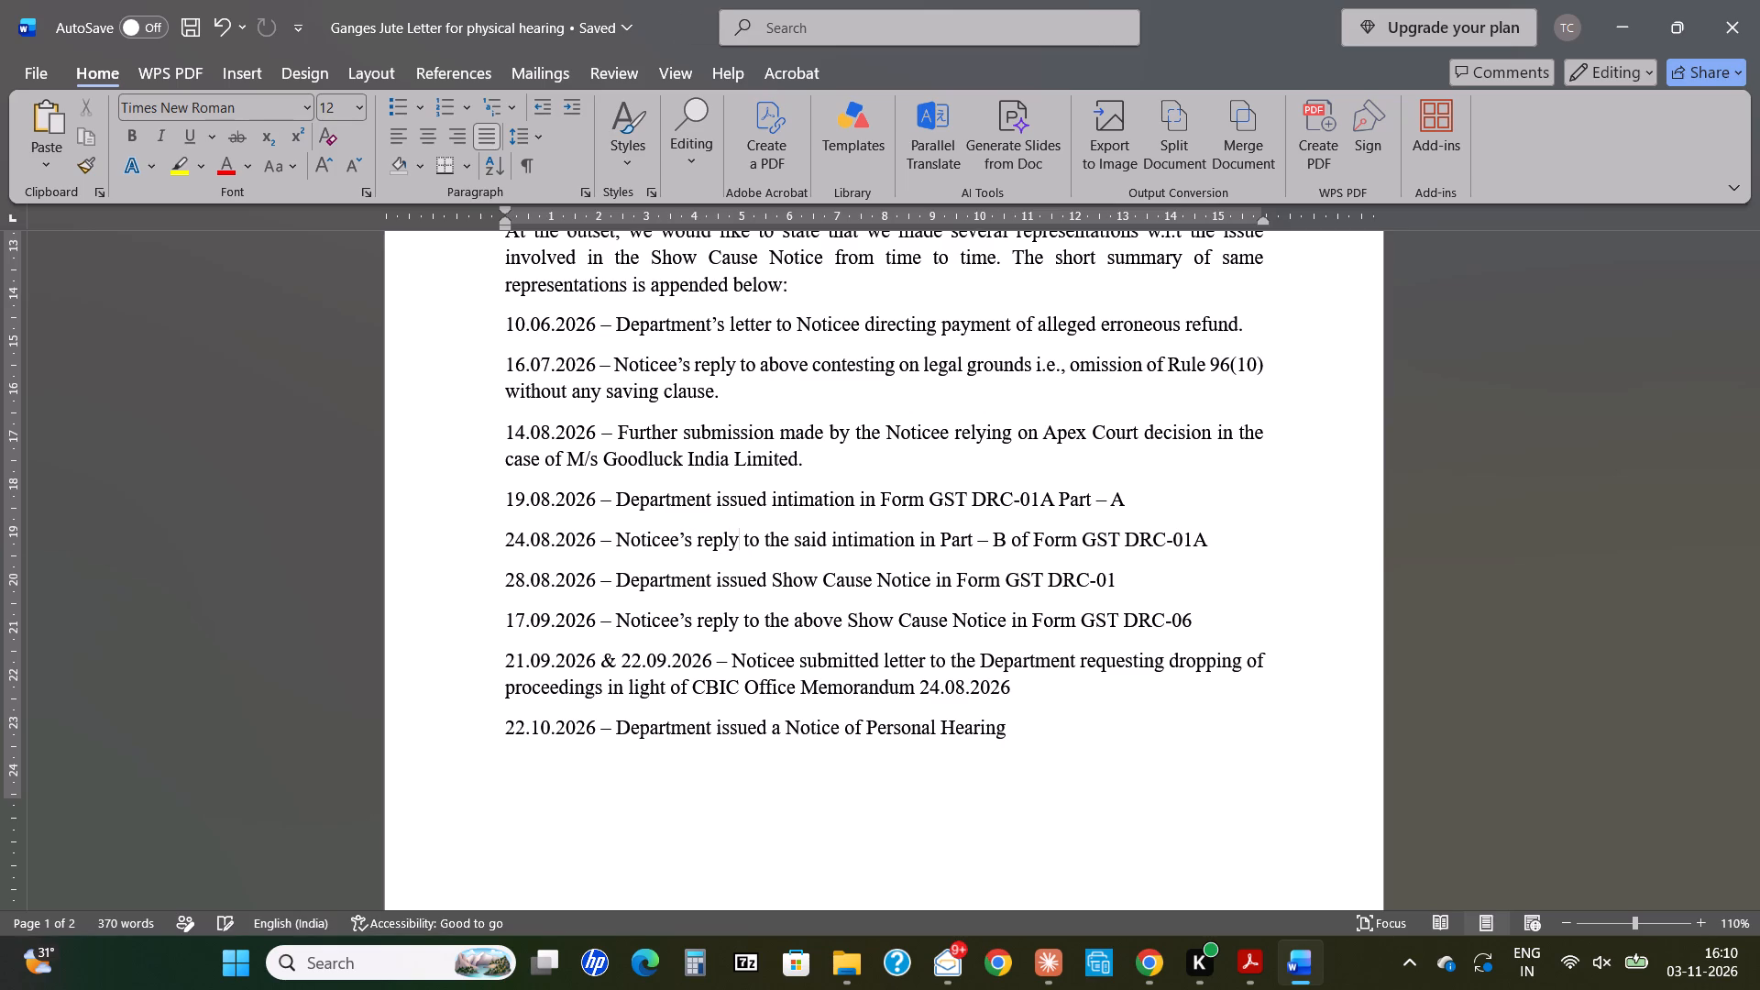
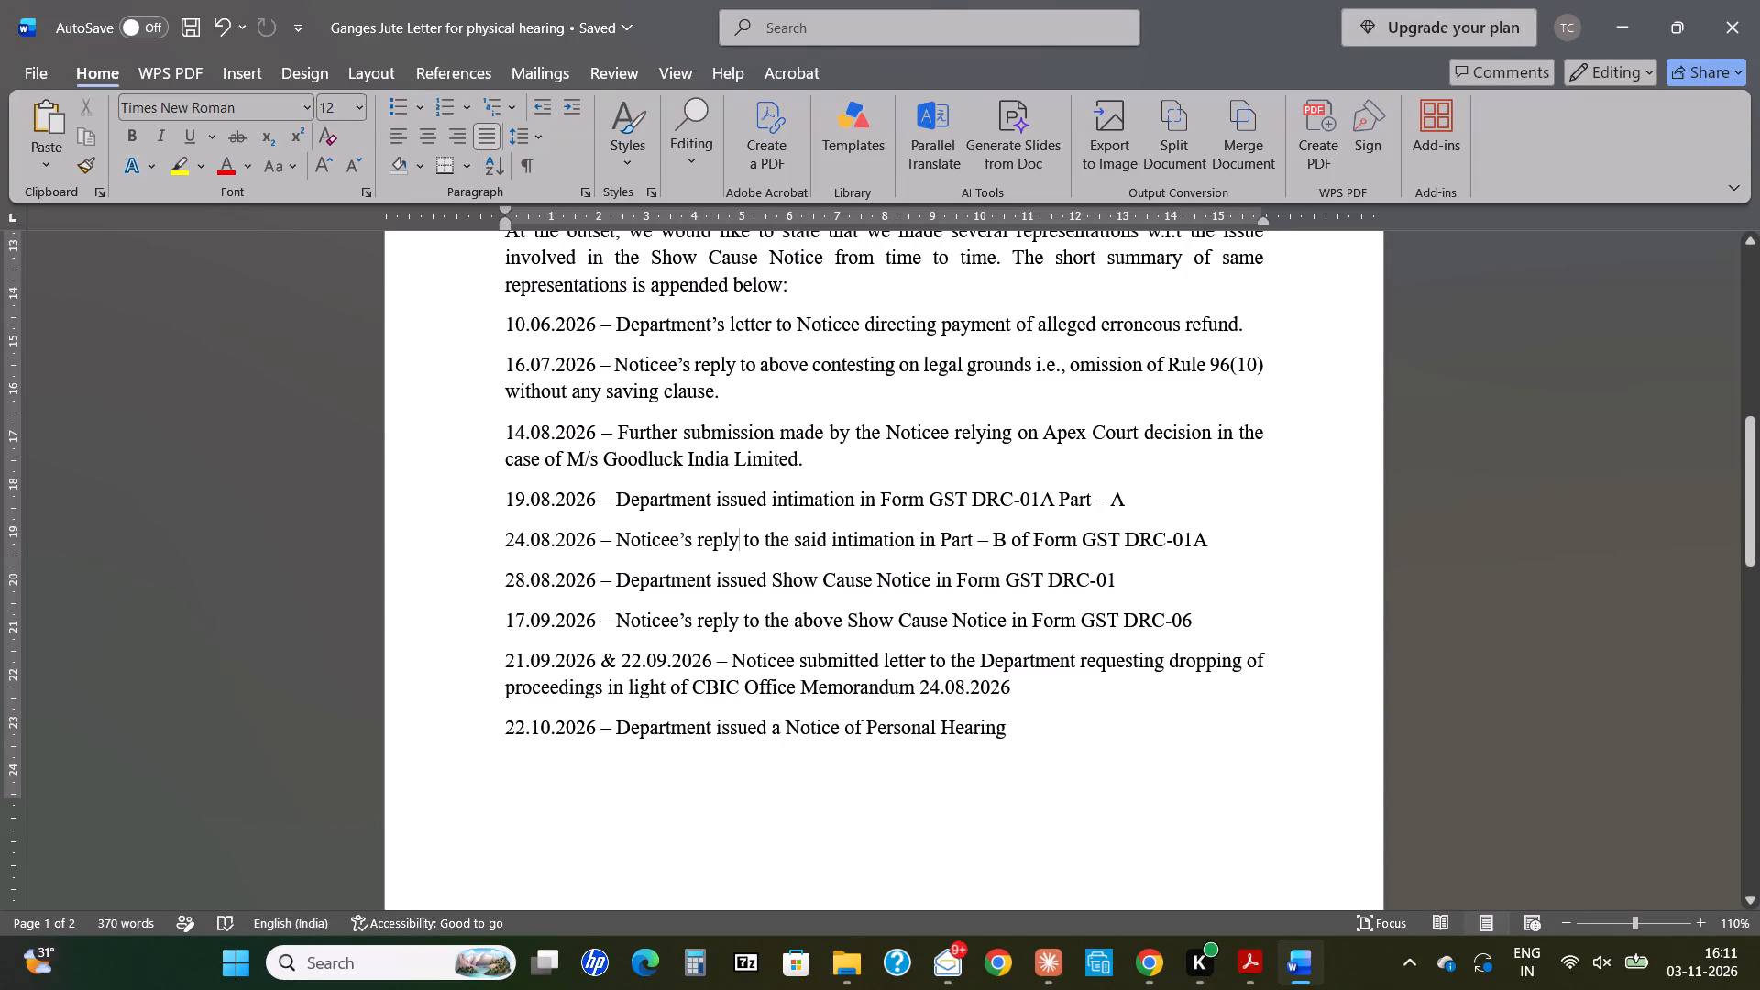
In the 21.09.2026 & 22.09.2026 entry, insert "dated" before "24.08.2026" after "Office Memorandum" and save the document.
left_click(918, 694)
type("dated")
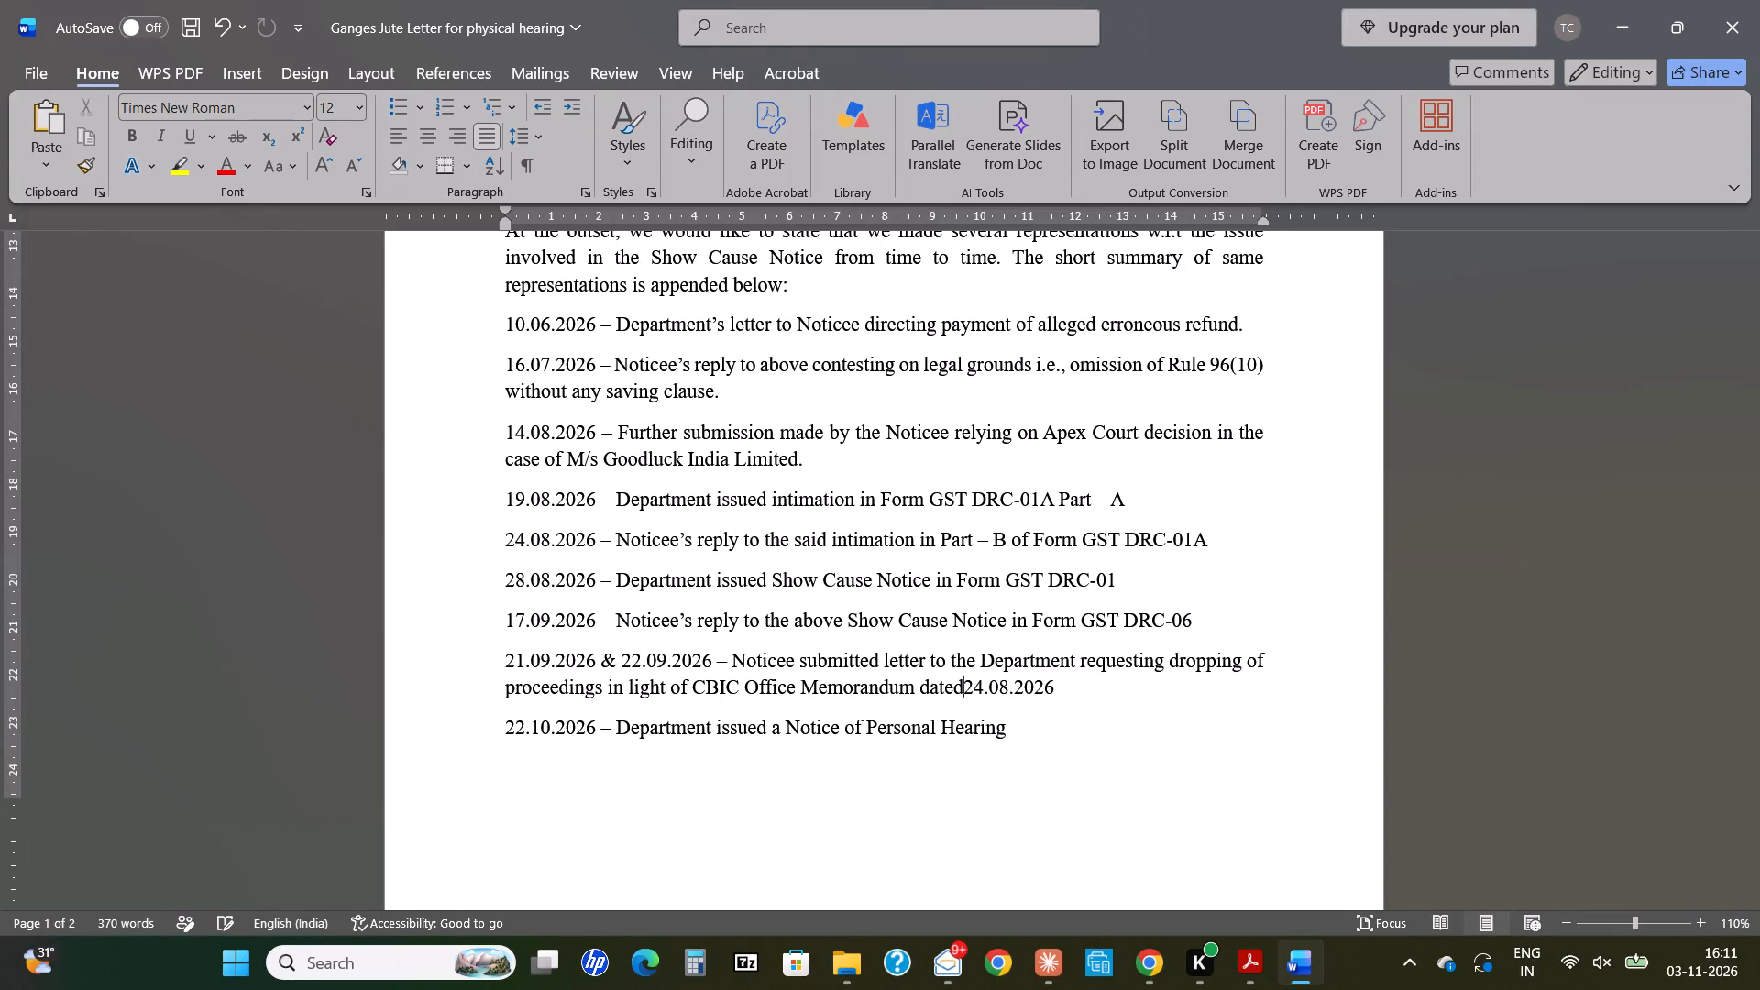
key("space")
key("ctrl+s")
key("Down")
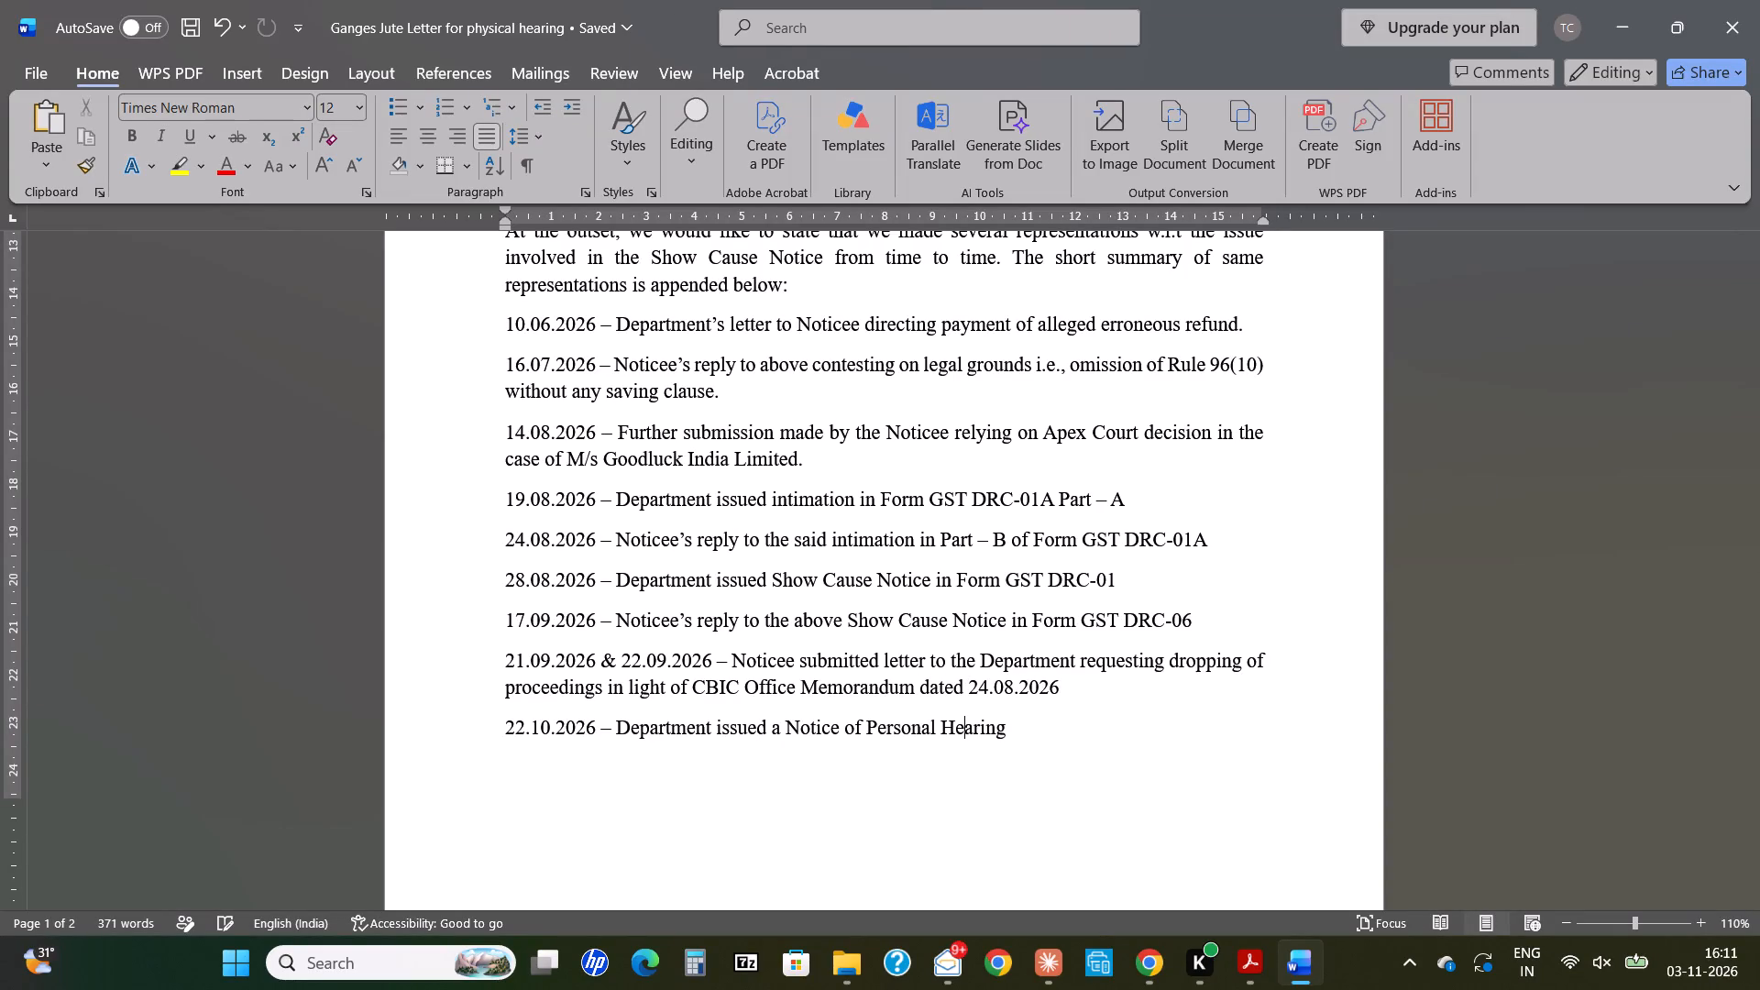
key("ctrl+Right")
Add a blank line between the 26.10.2026 entry and the "In view of the above" paragraph, and save the document.
scroll(918, 694, "down", 1)
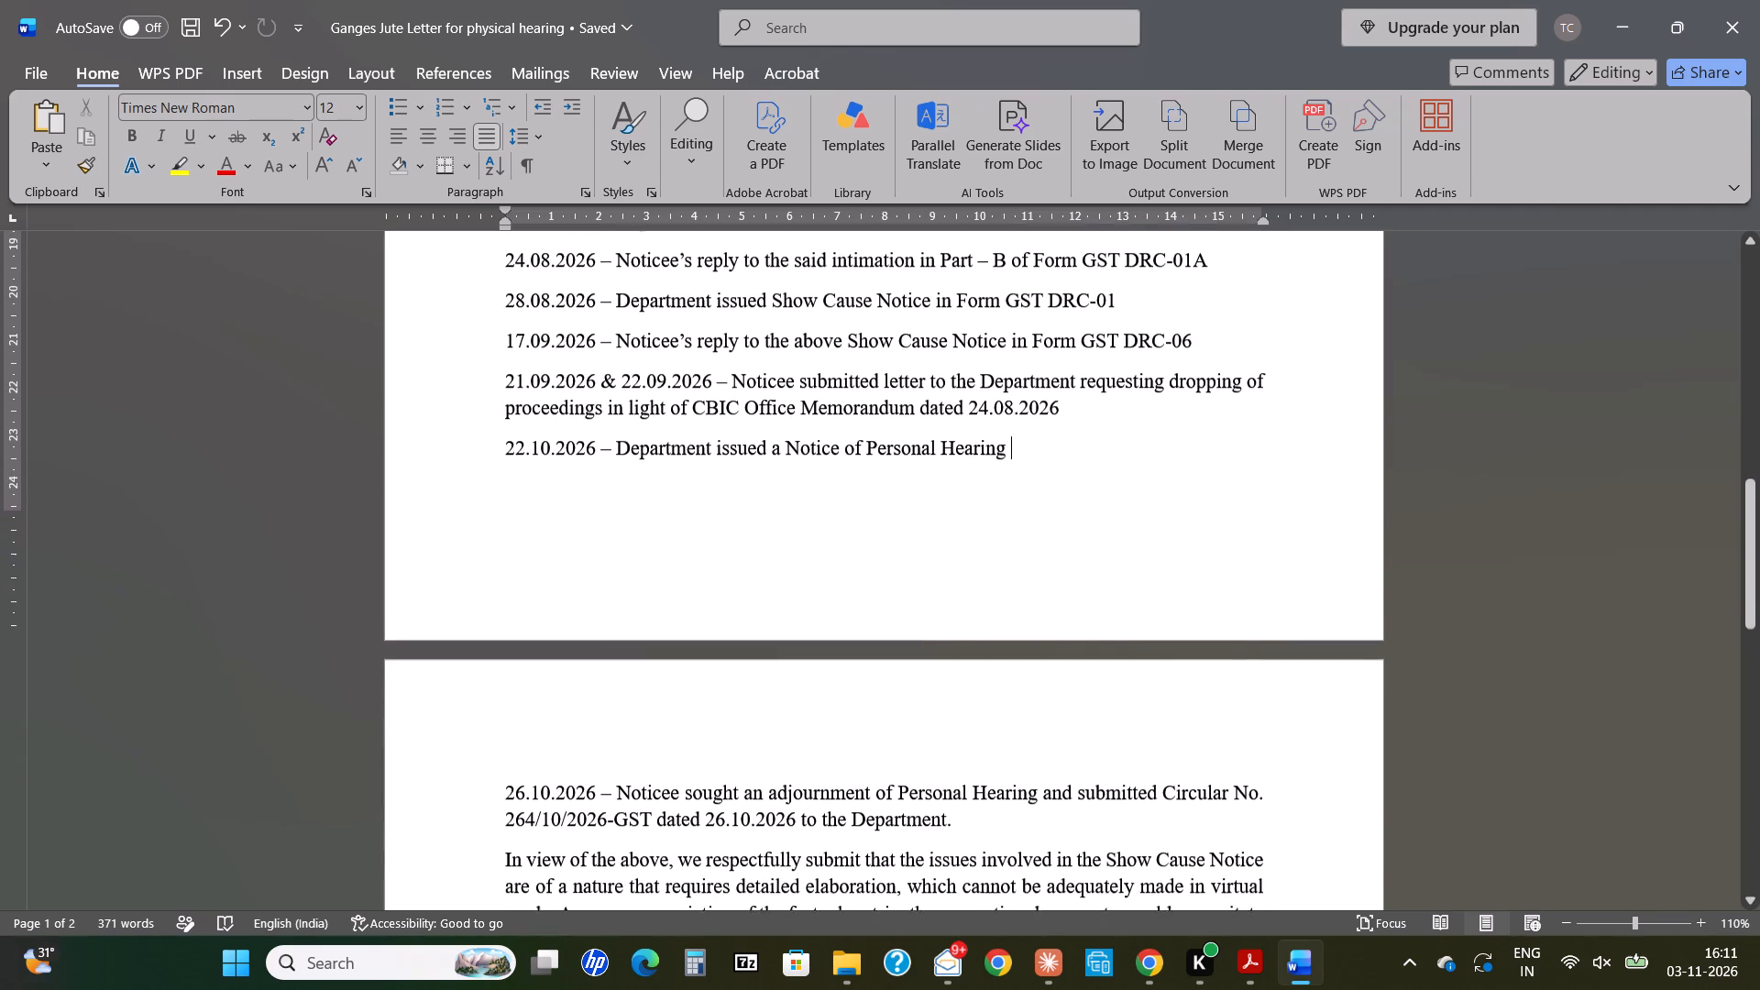
scroll(918, 694, "down", 1)
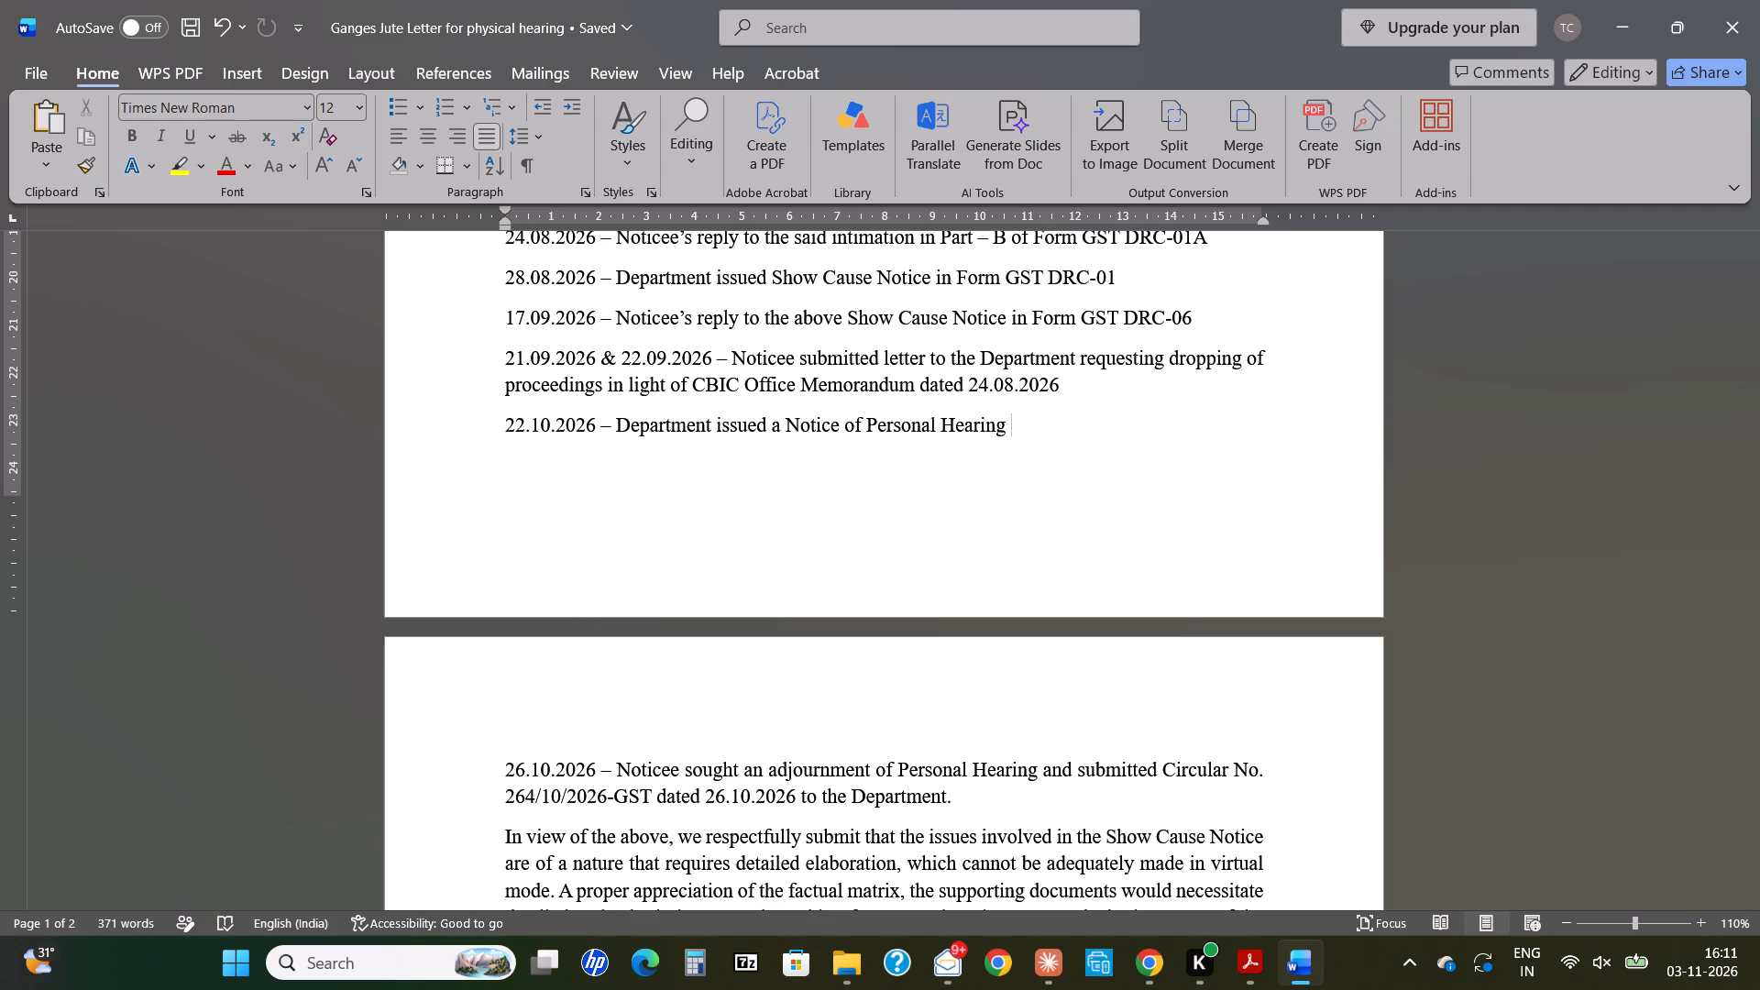
left_click(987, 807)
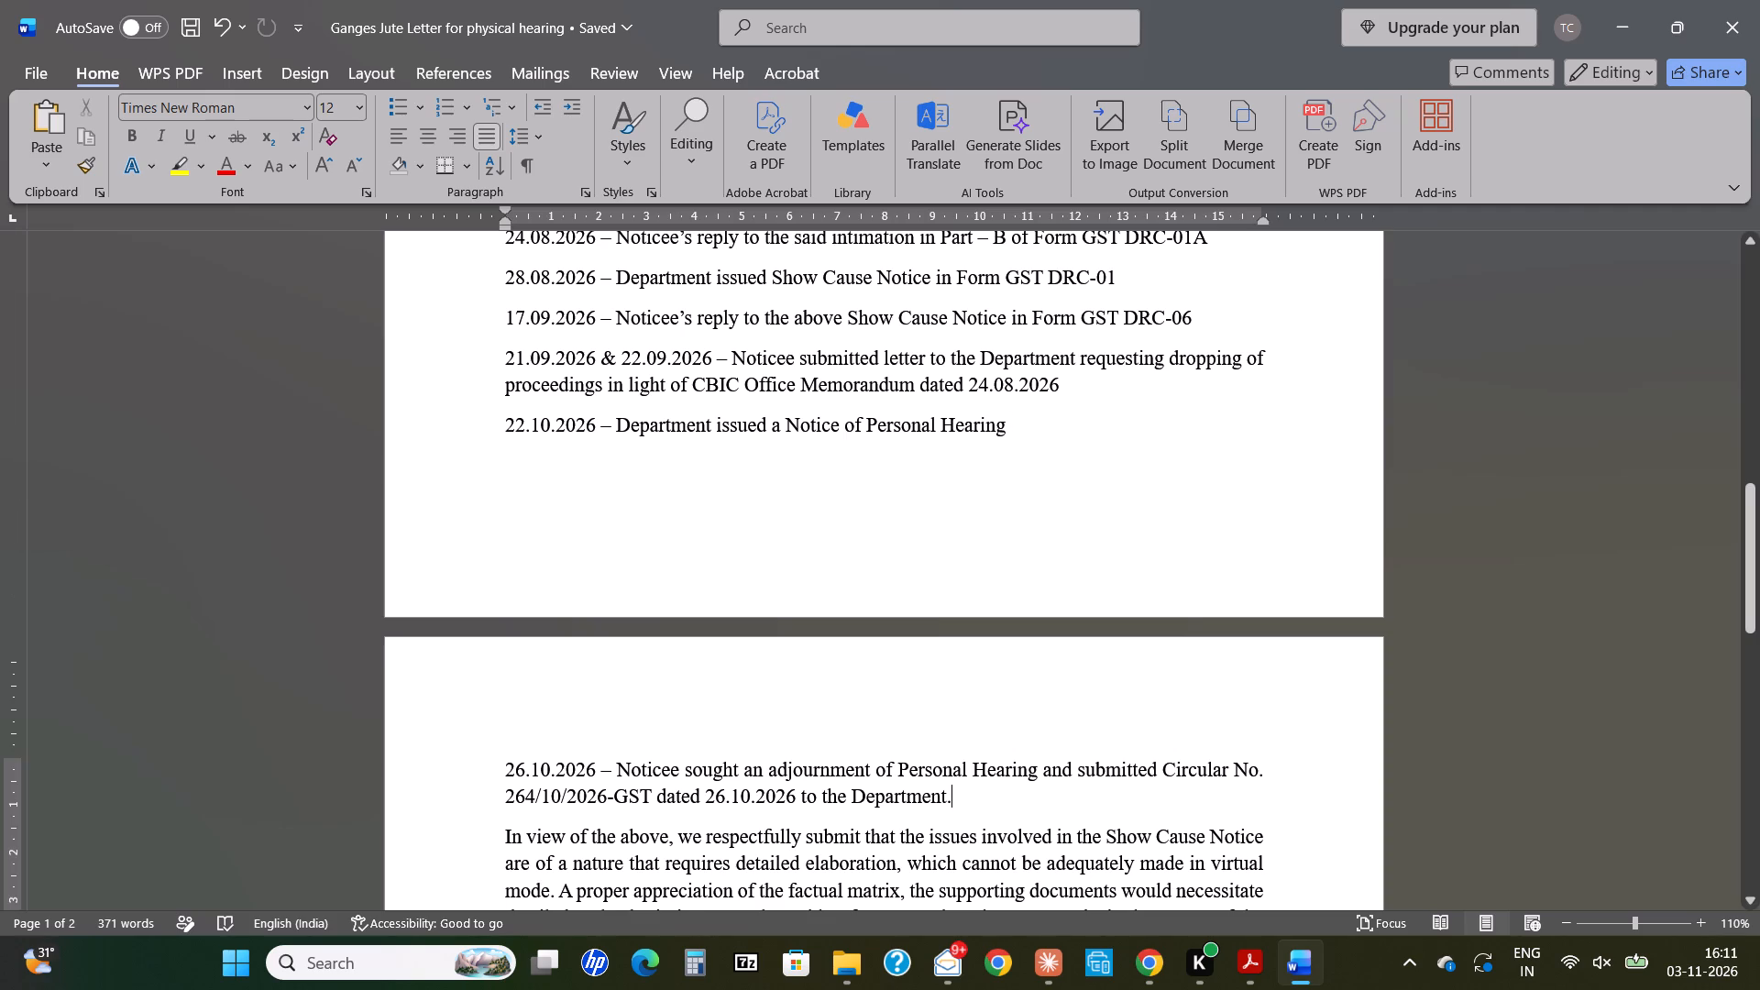
key("Return")
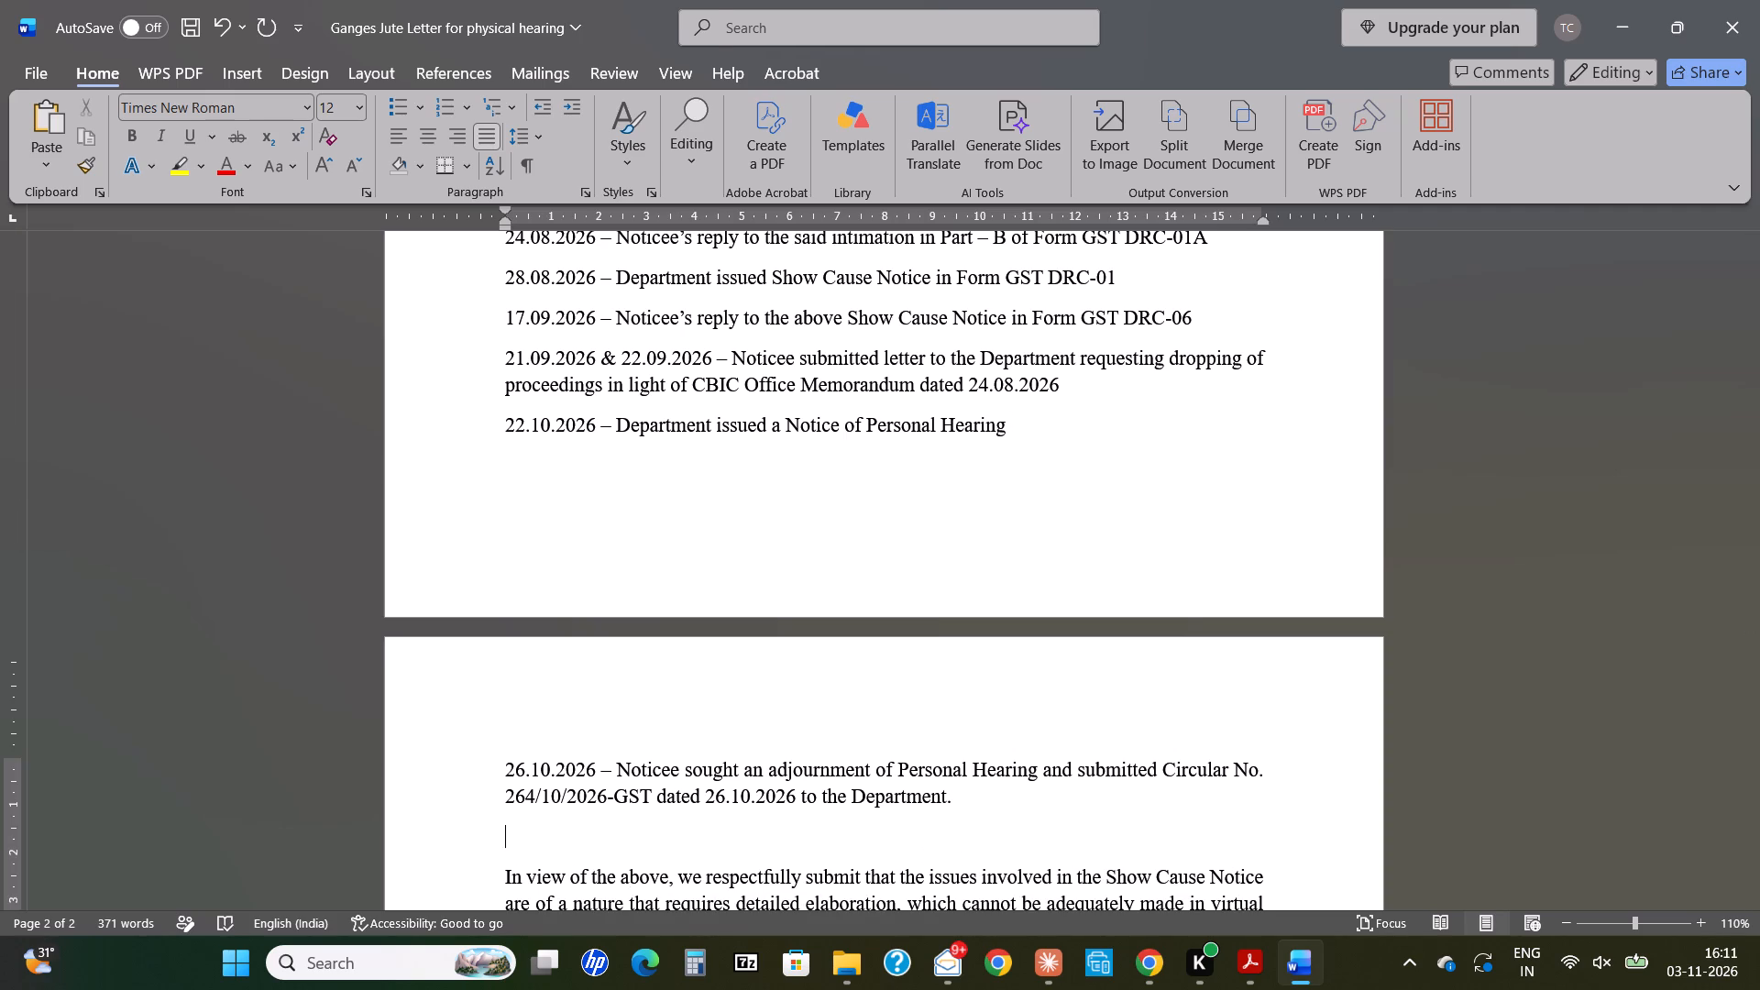
key("ctrl+s")
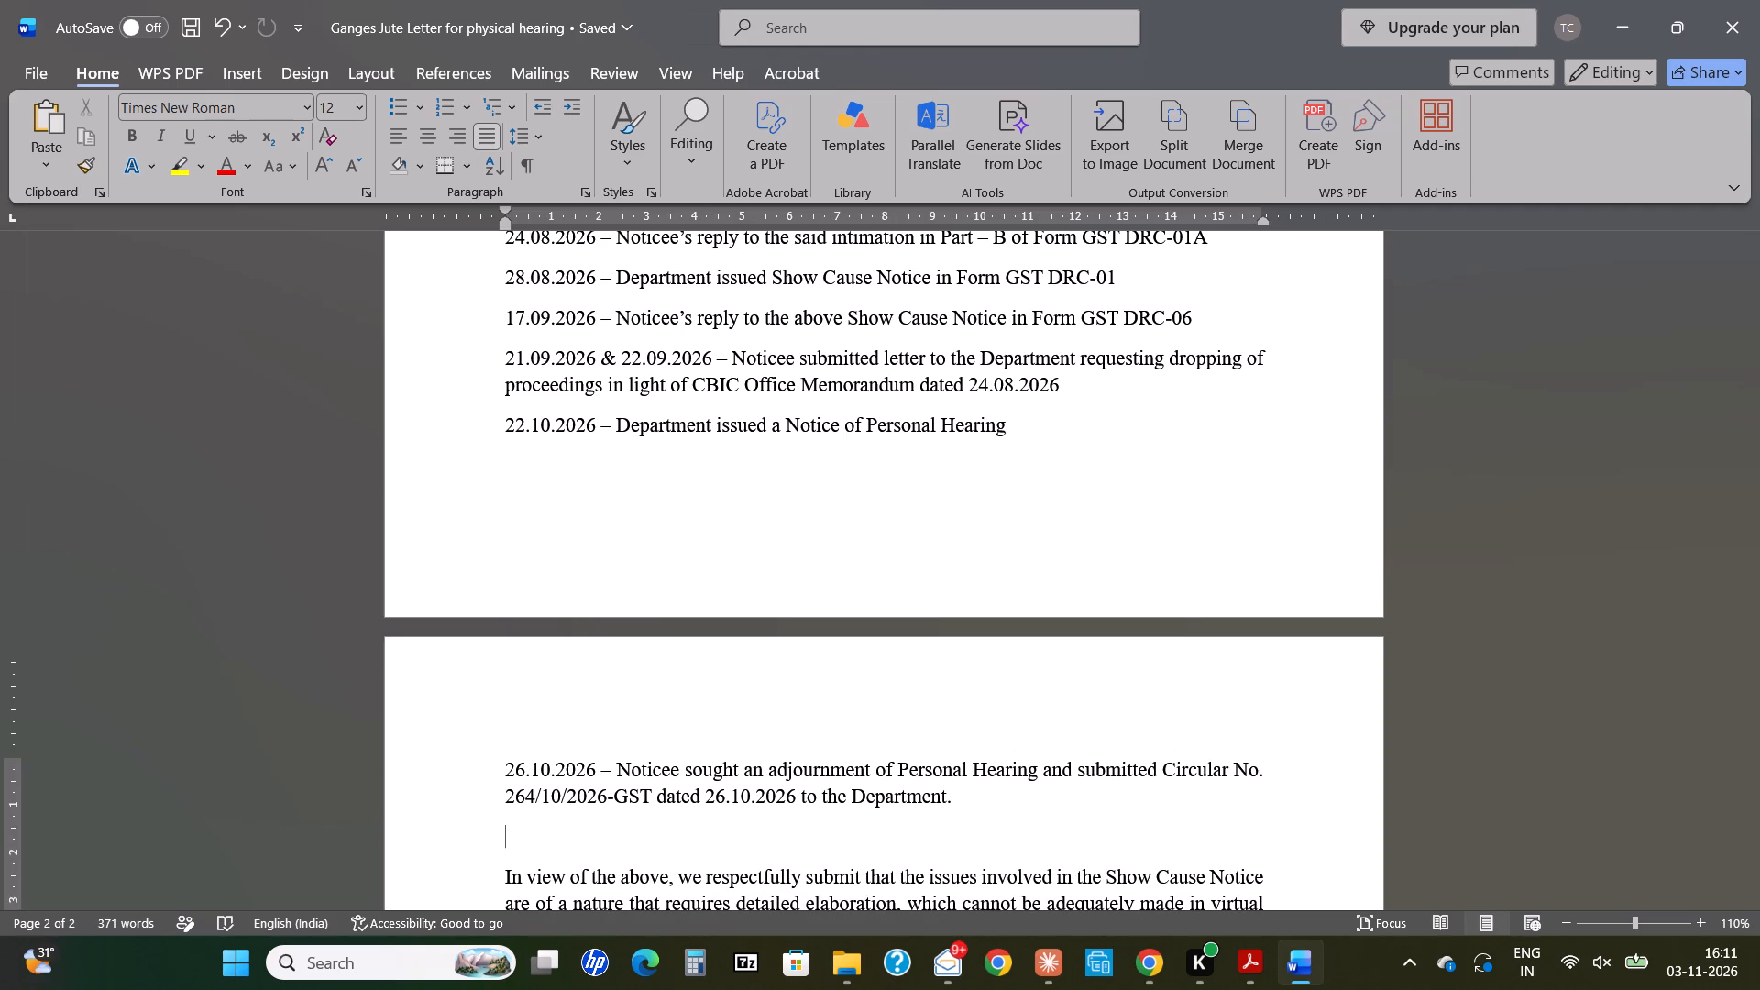
Delete the line "We shall remain ever grateful for this consideration." together with the blank line above it, and save the document.
scroll(987, 807, "down", 1)
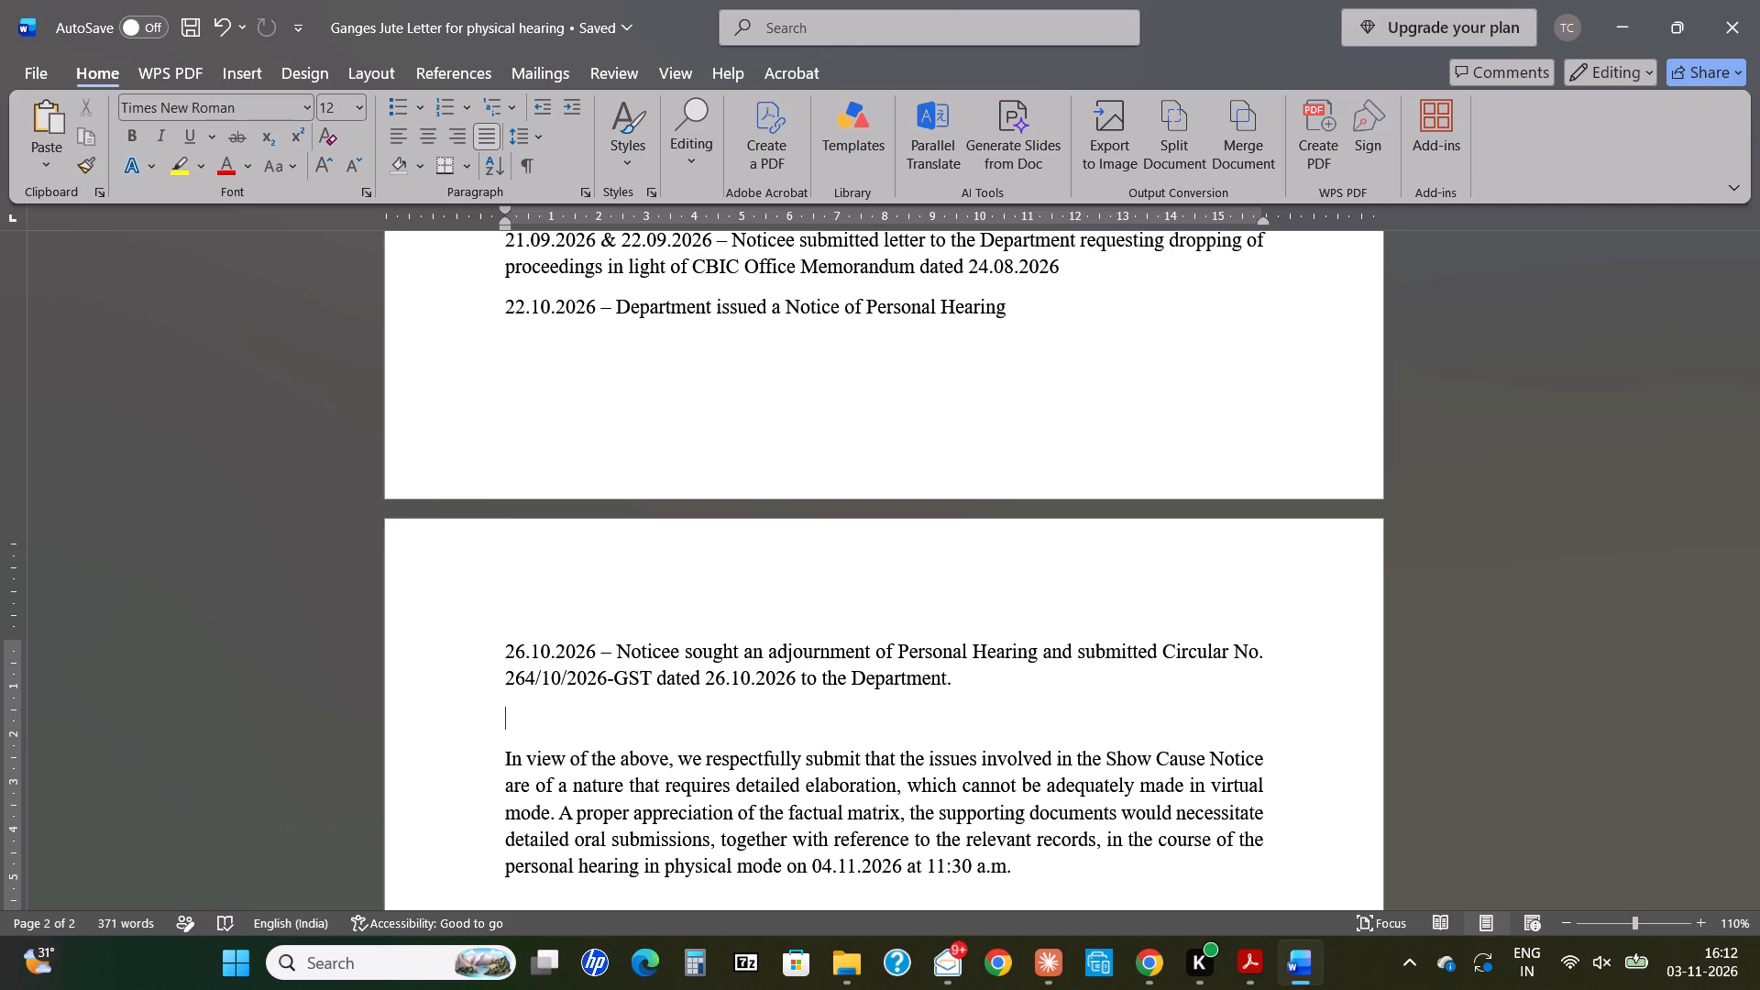
scroll(987, 807, "down", 3)
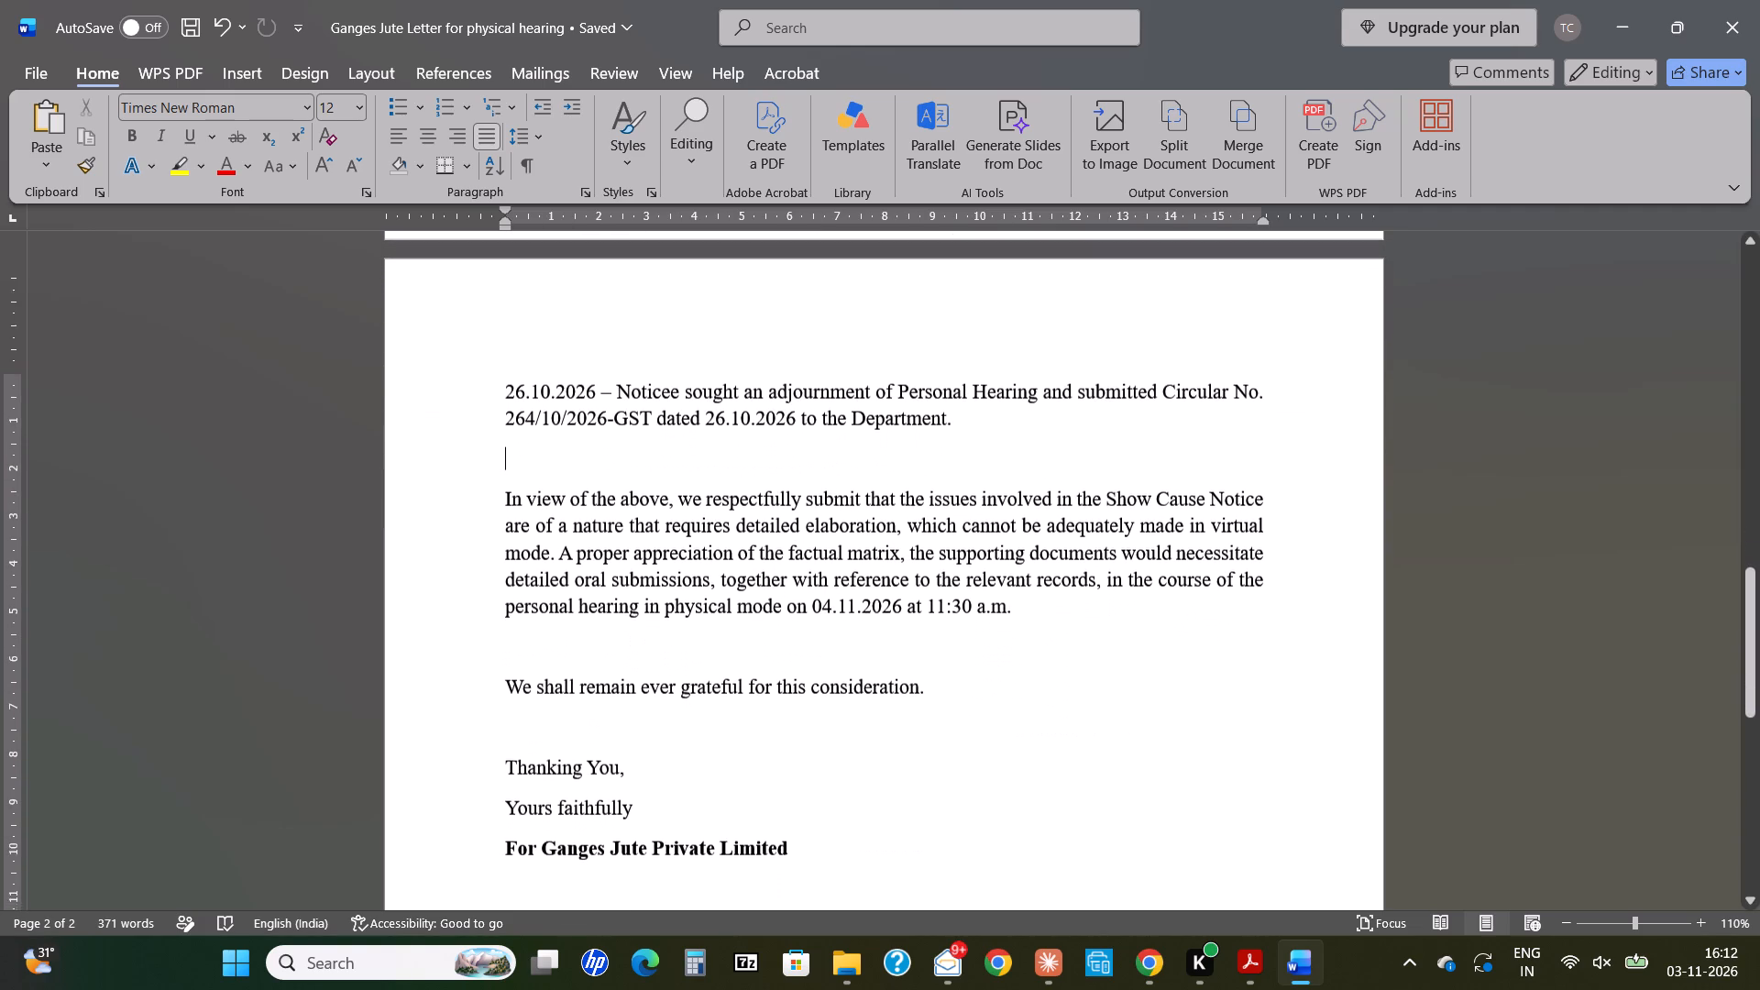
scroll(987, 807, "down", 1)
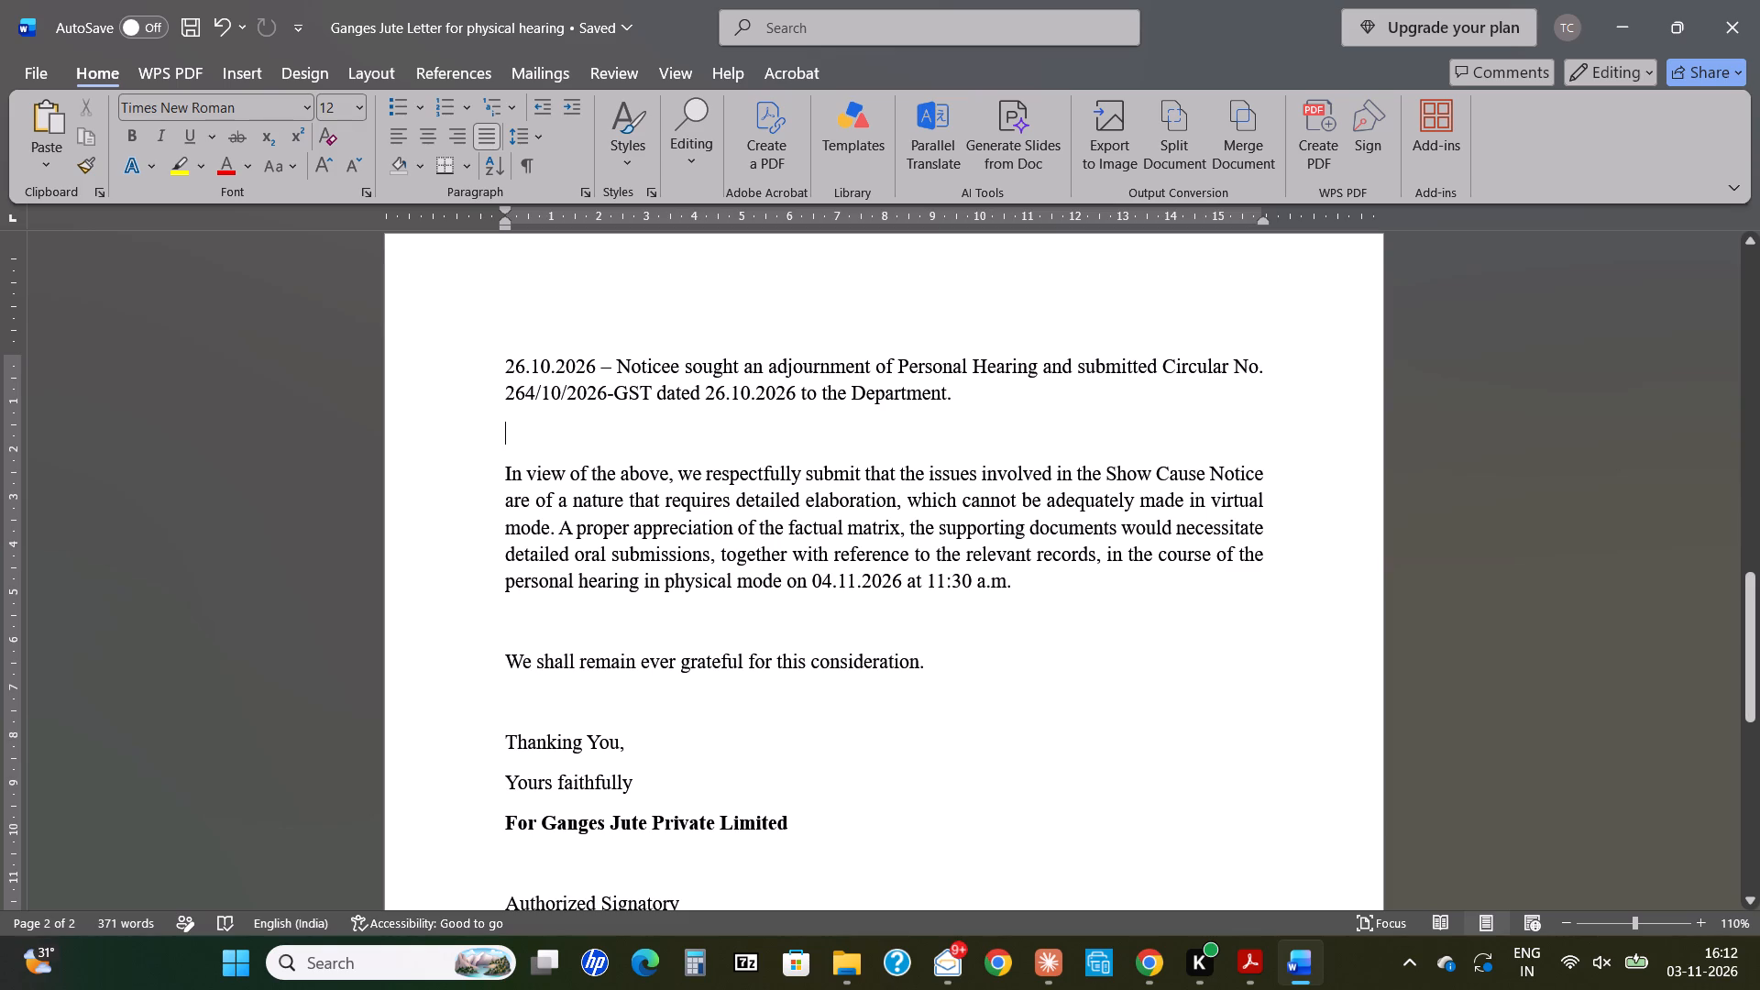
left_click(844, 642)
key("shift+Up")
key("shift+Down")
key("shift+Down")
key("shift+Down")
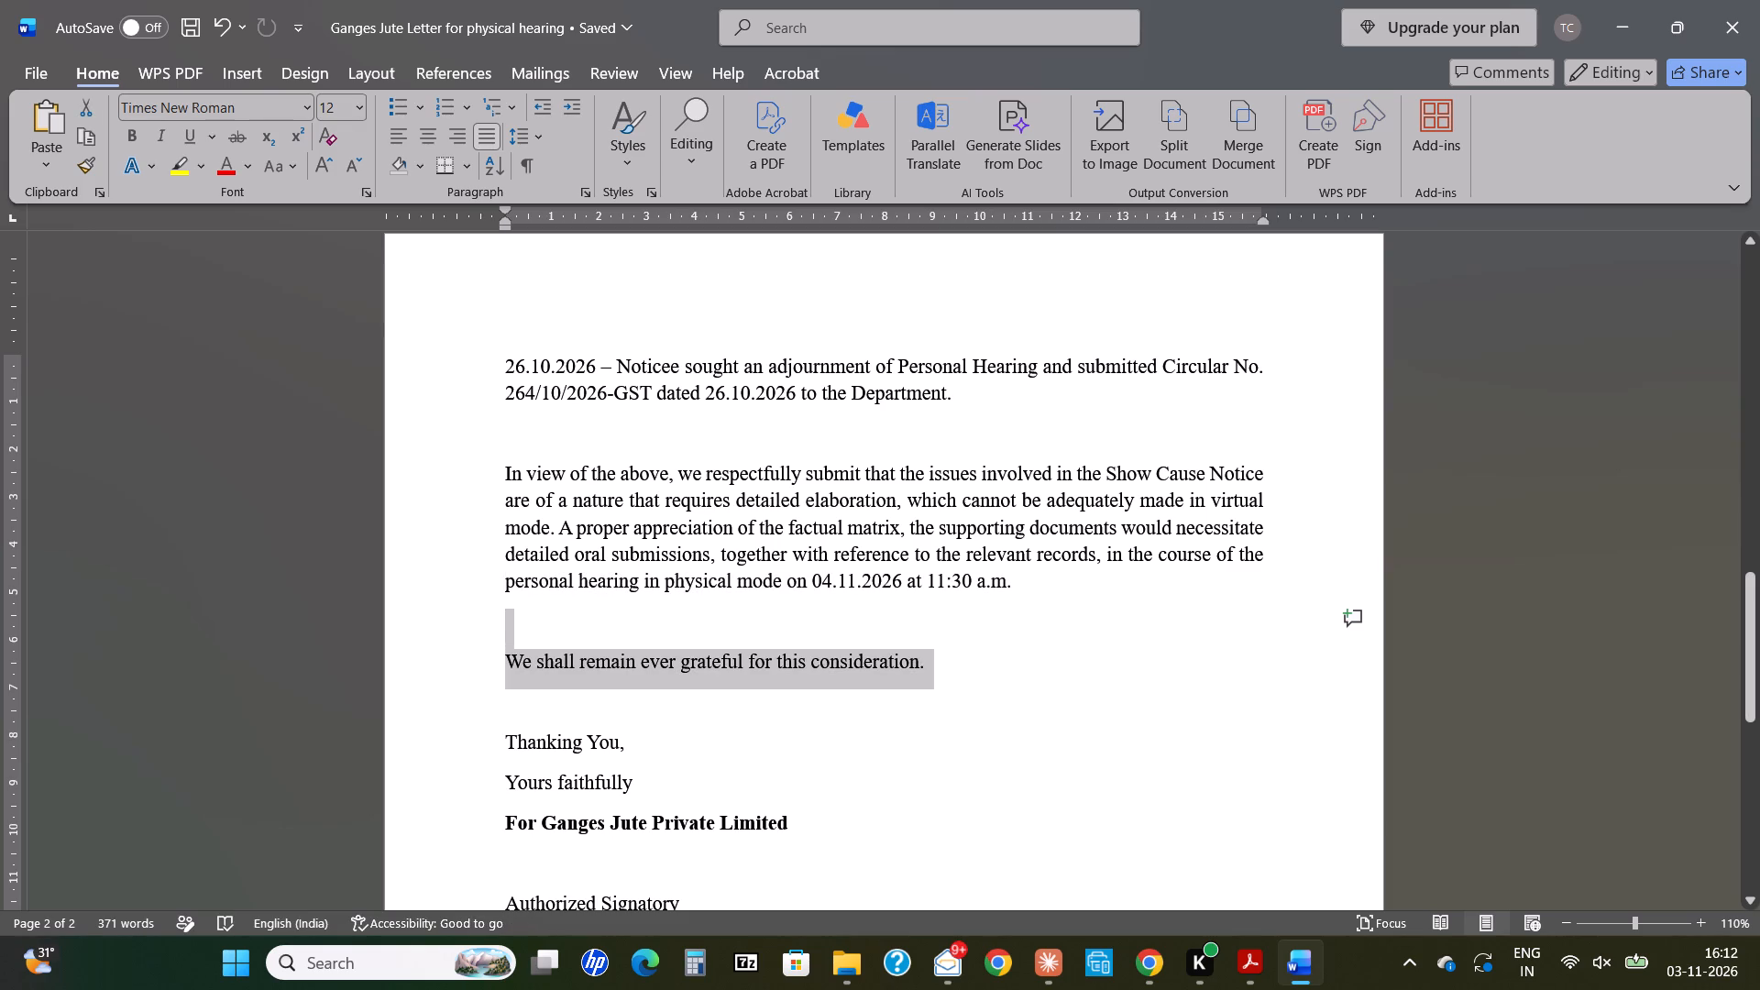
left_click(822, 580)
key("Delete")
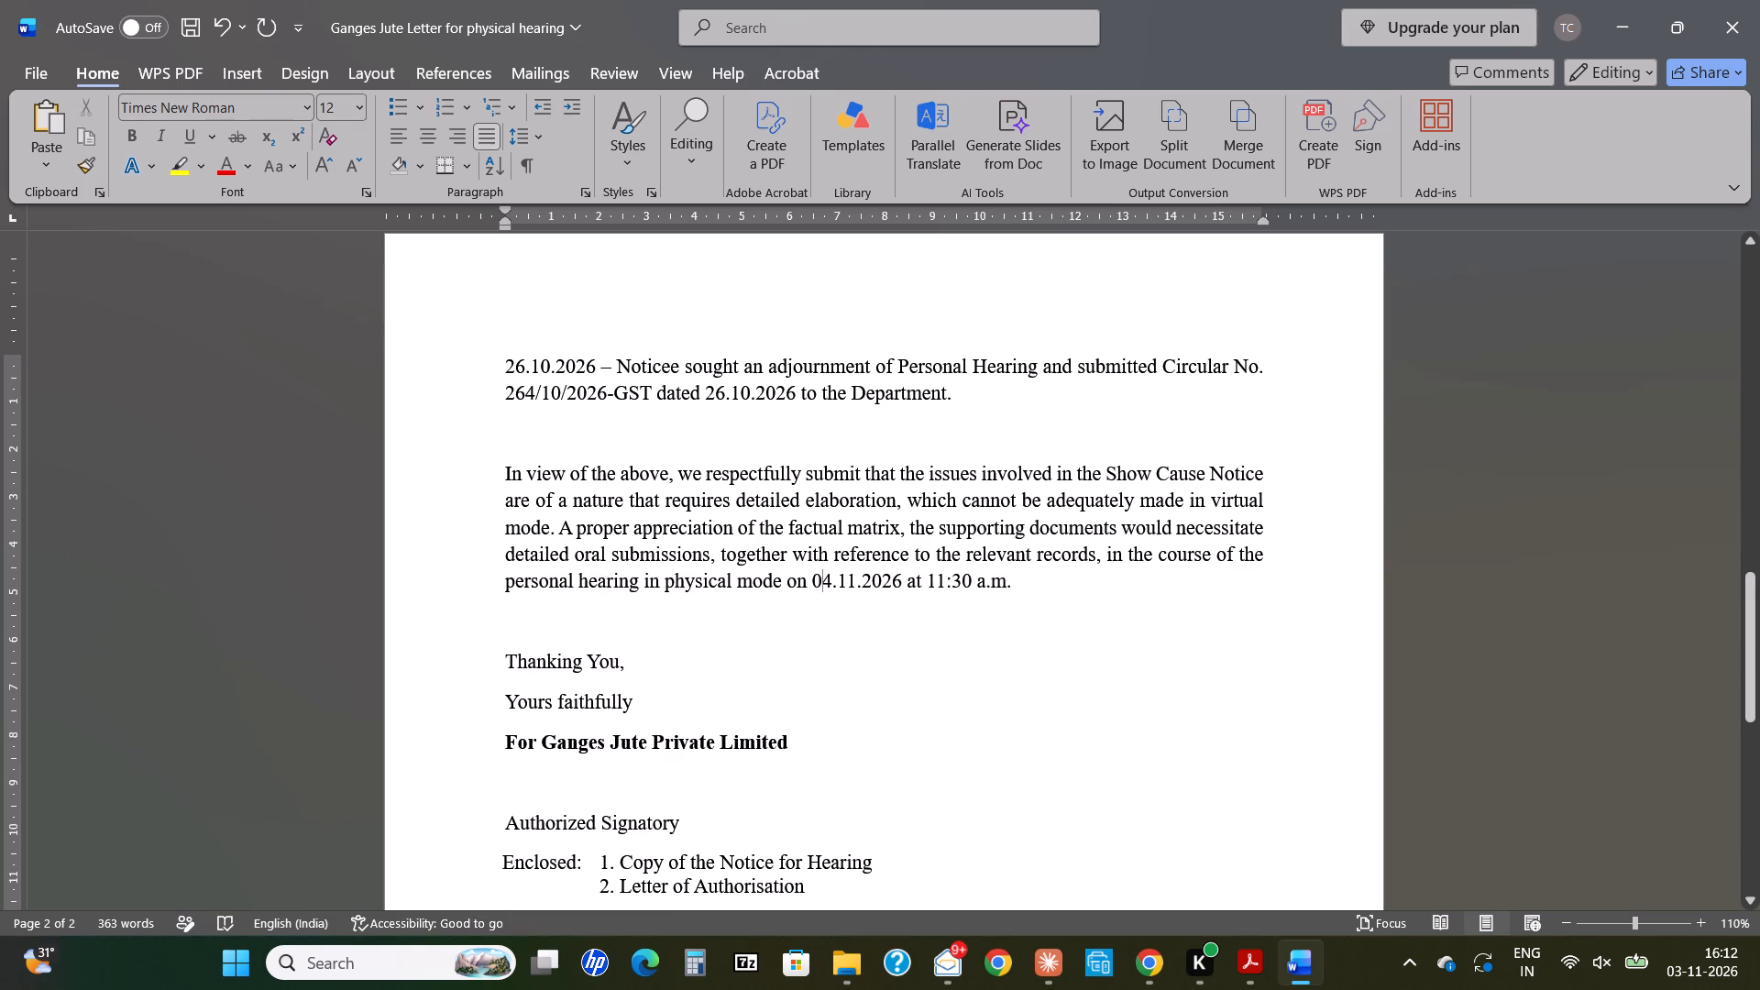
key("ctrl+s")
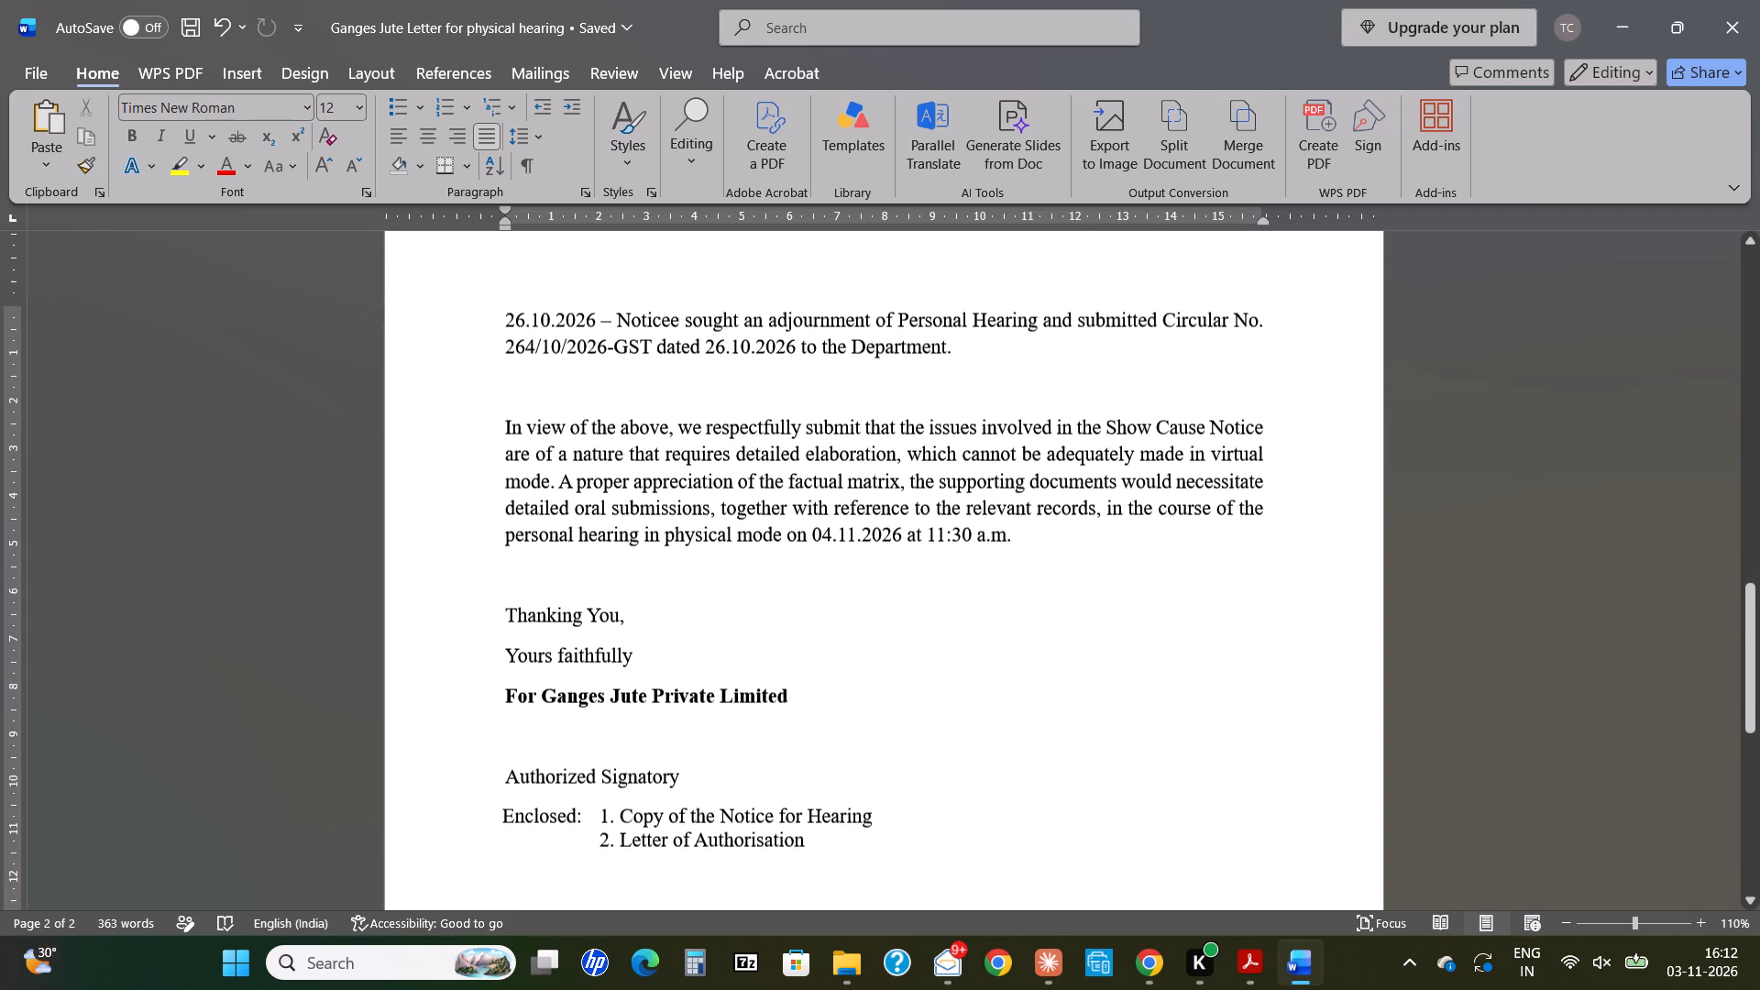
key("ctrl+s")
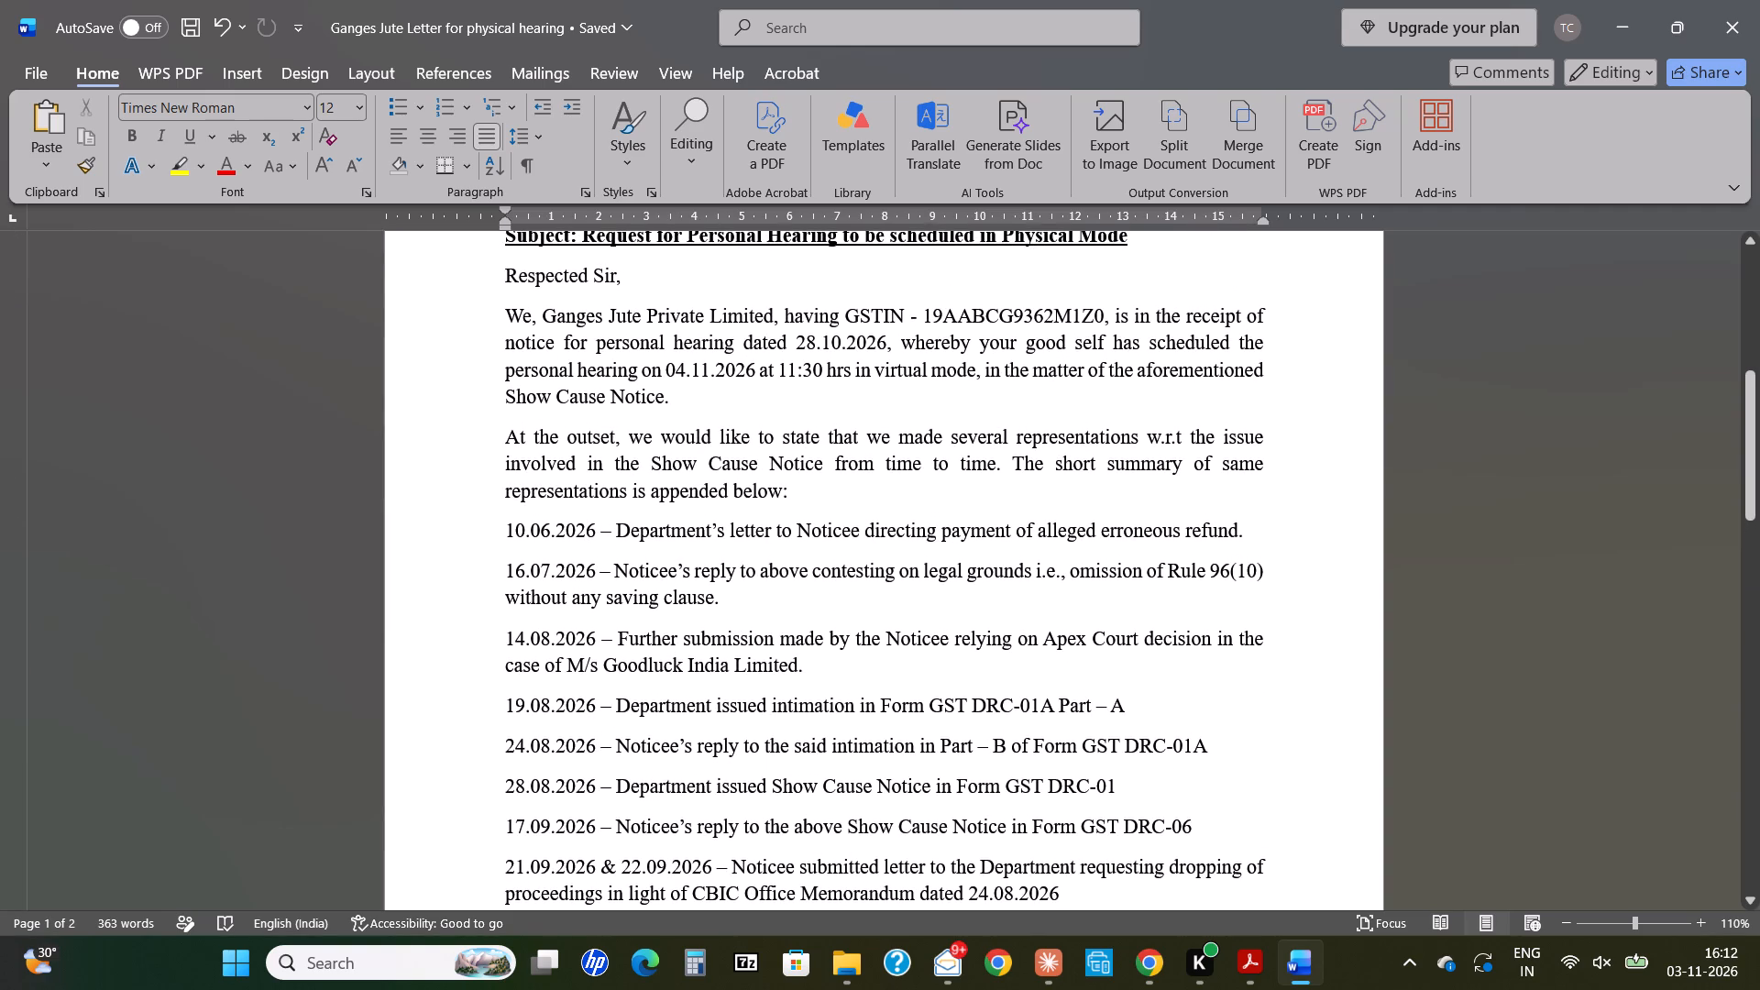
Print one copy of the whole letter on the HP LaserJet printer.
key("ctrl+p")
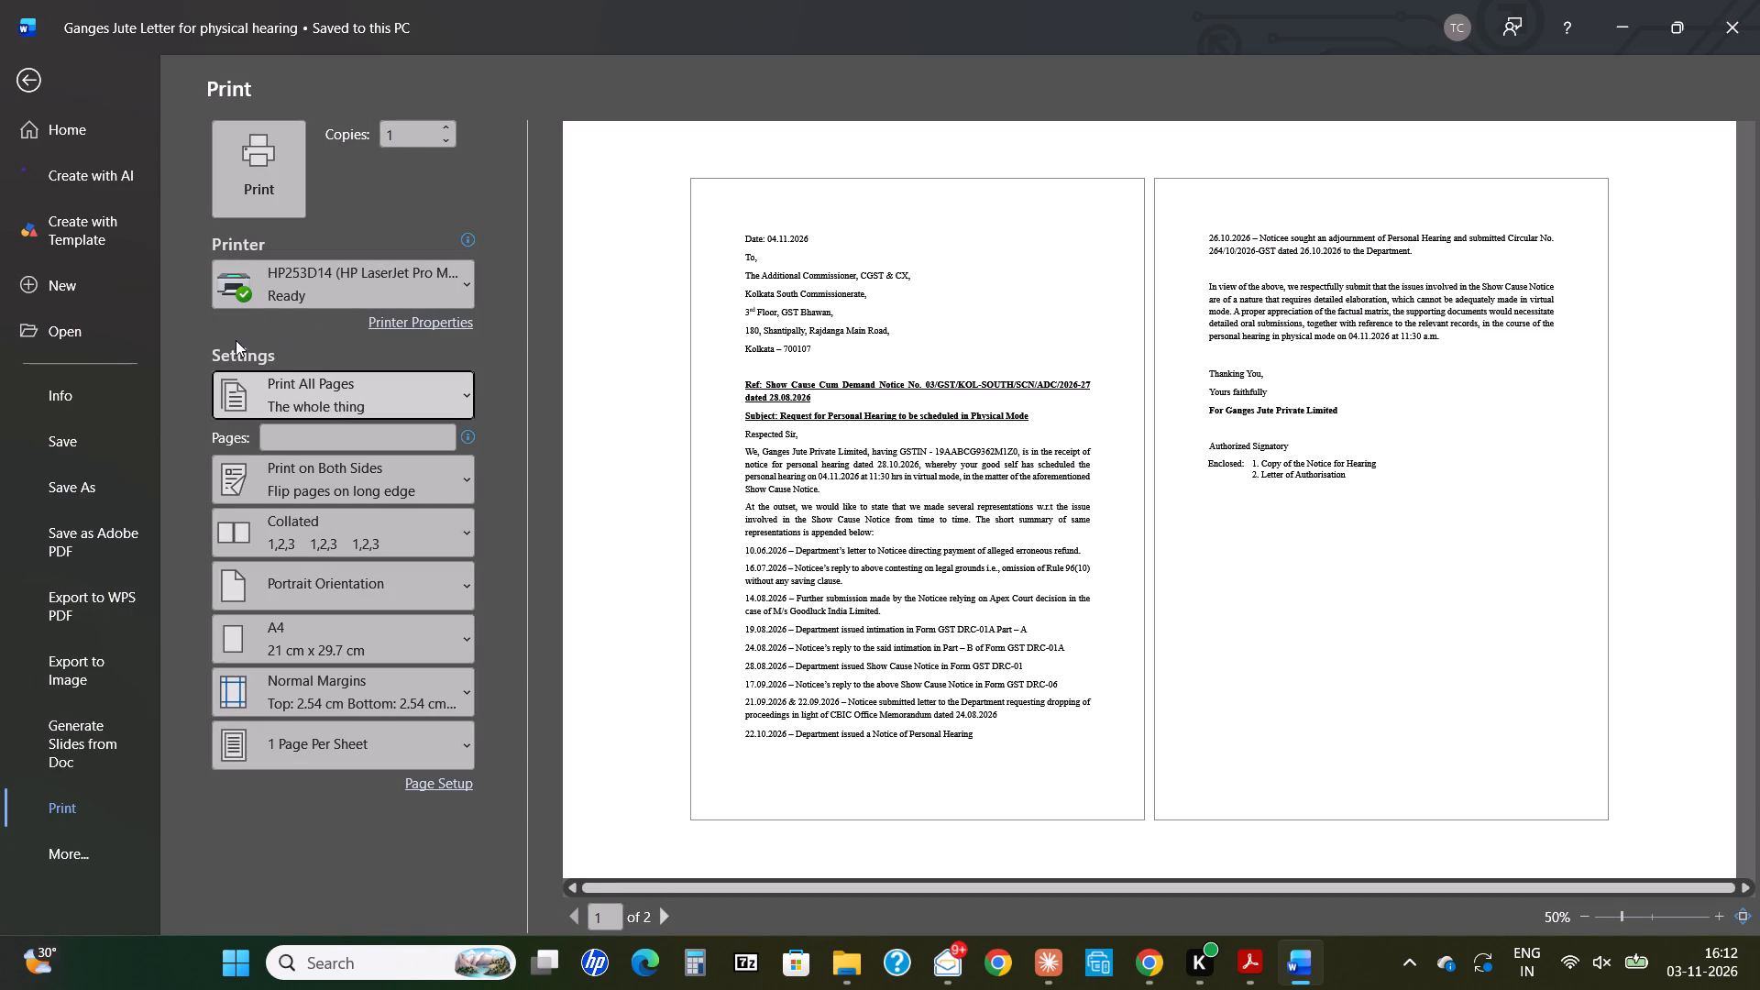
left_click(247, 167)
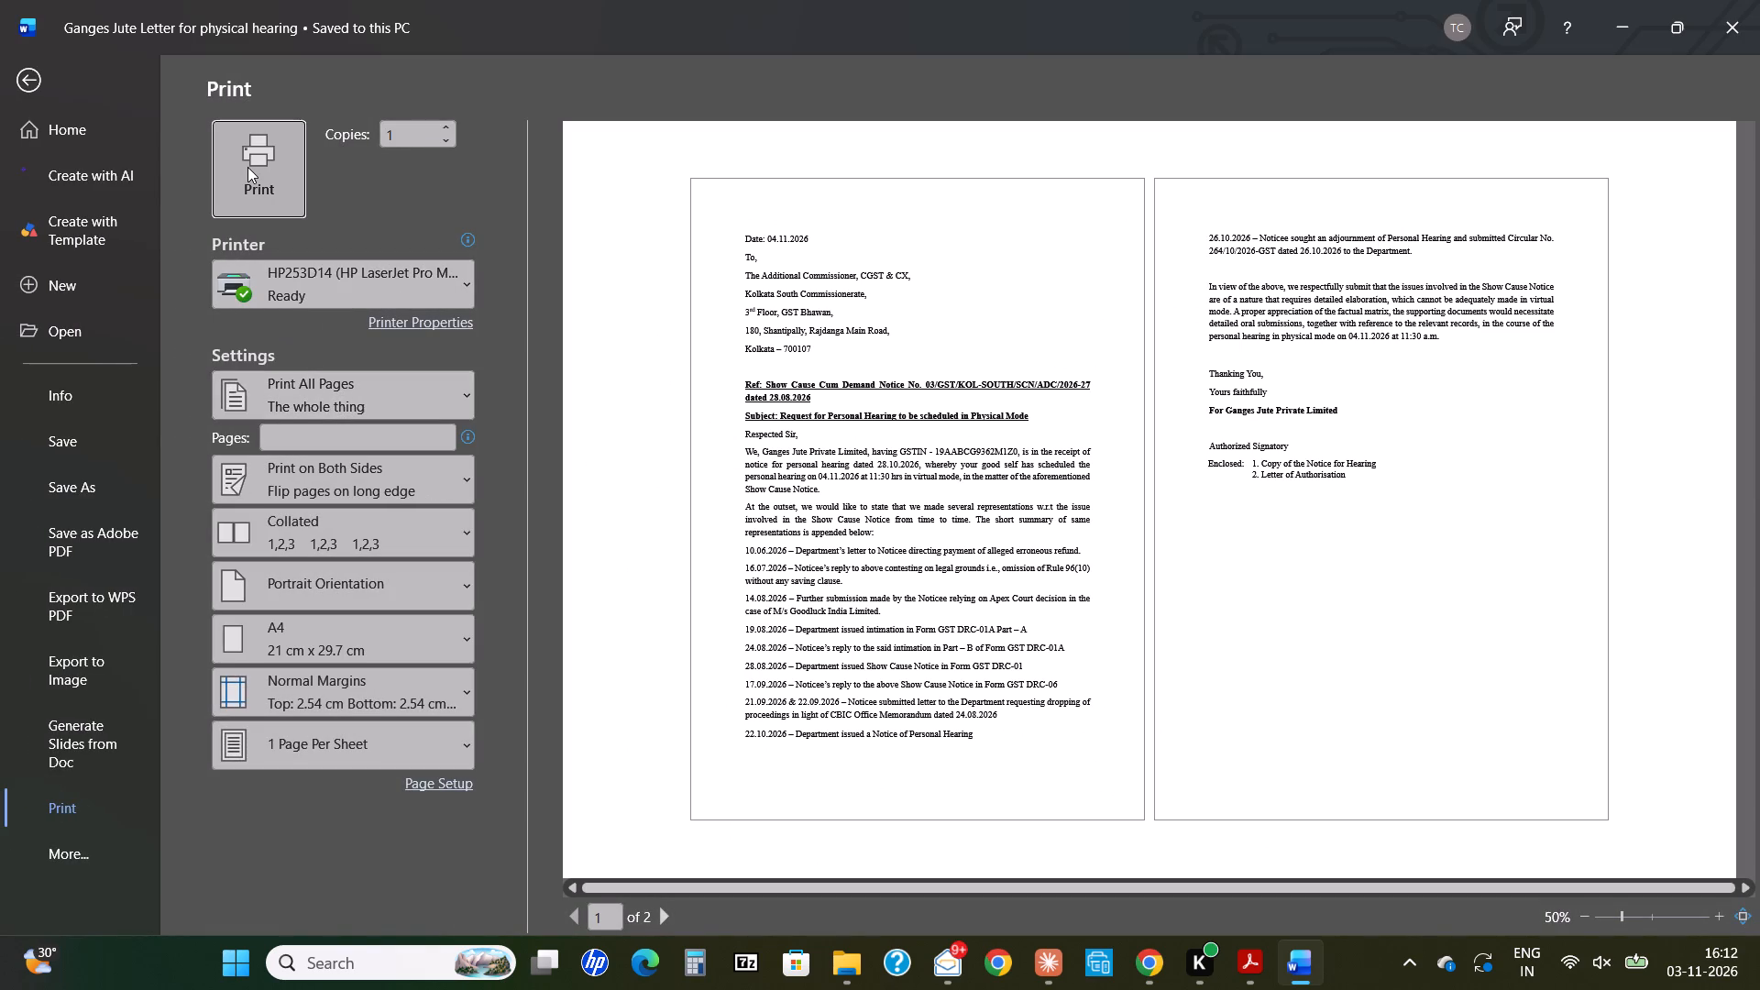
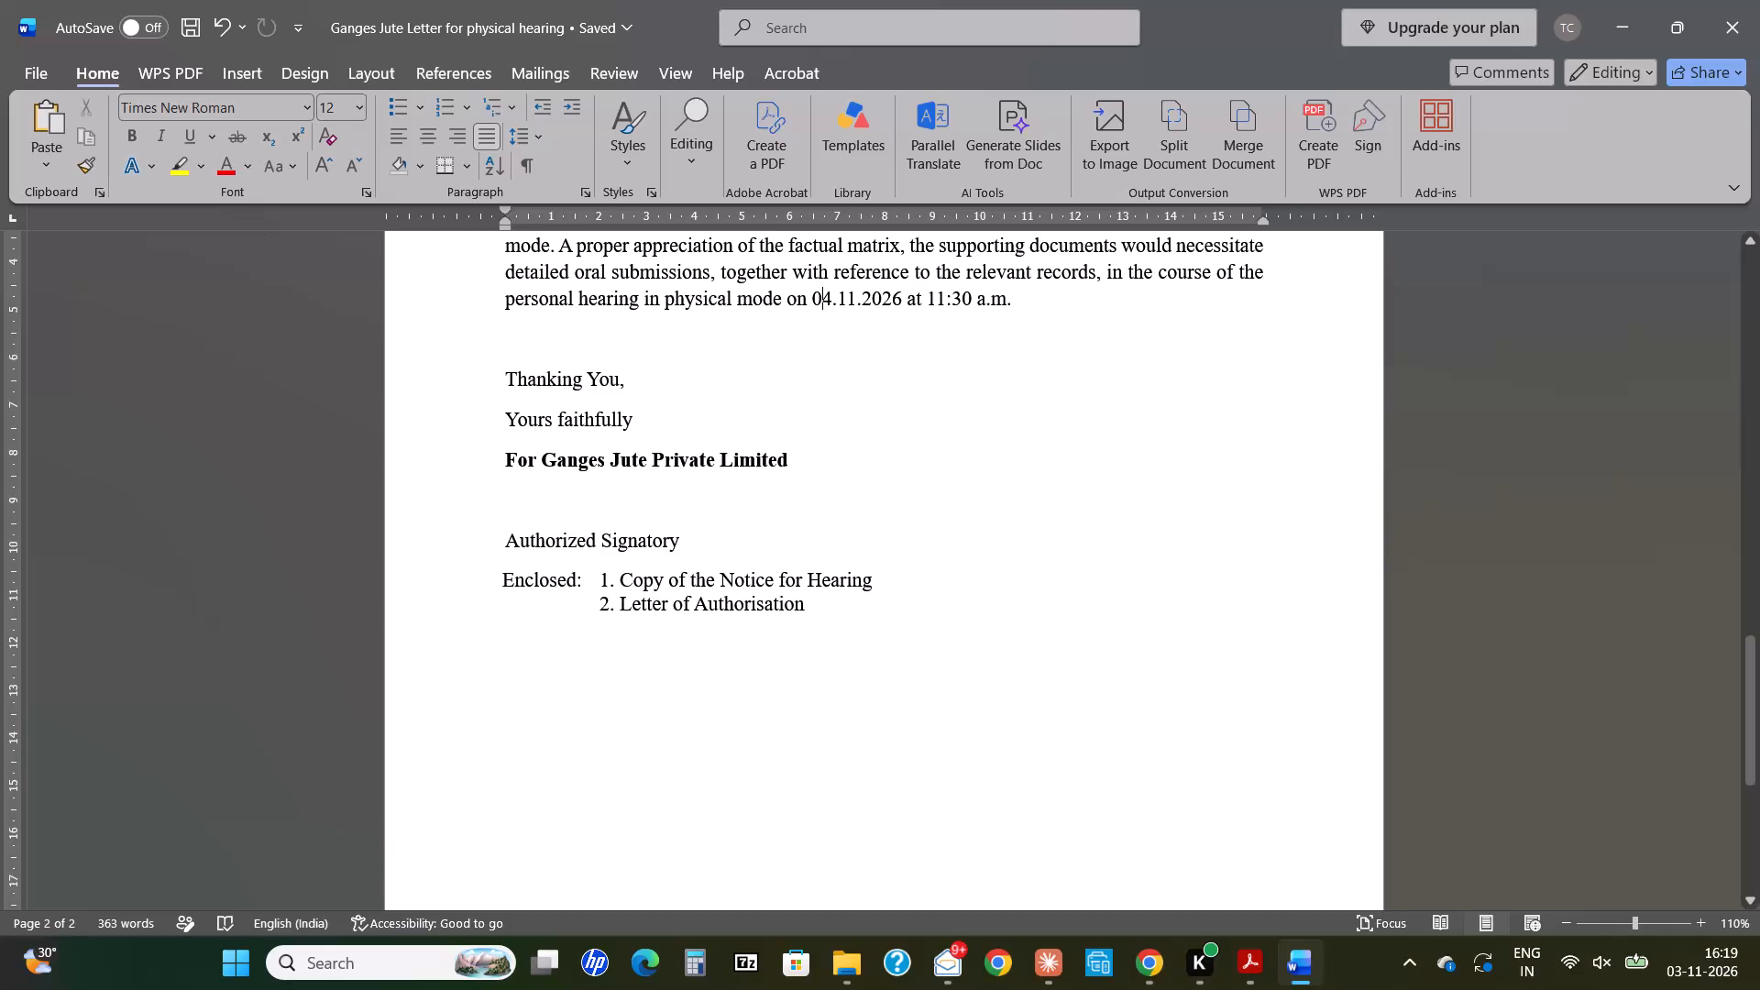
In the 14.08.2026 entry, insert "dated 06.08.2026" after "Apex Court decision".
scroll(751, 534, "up", 6)
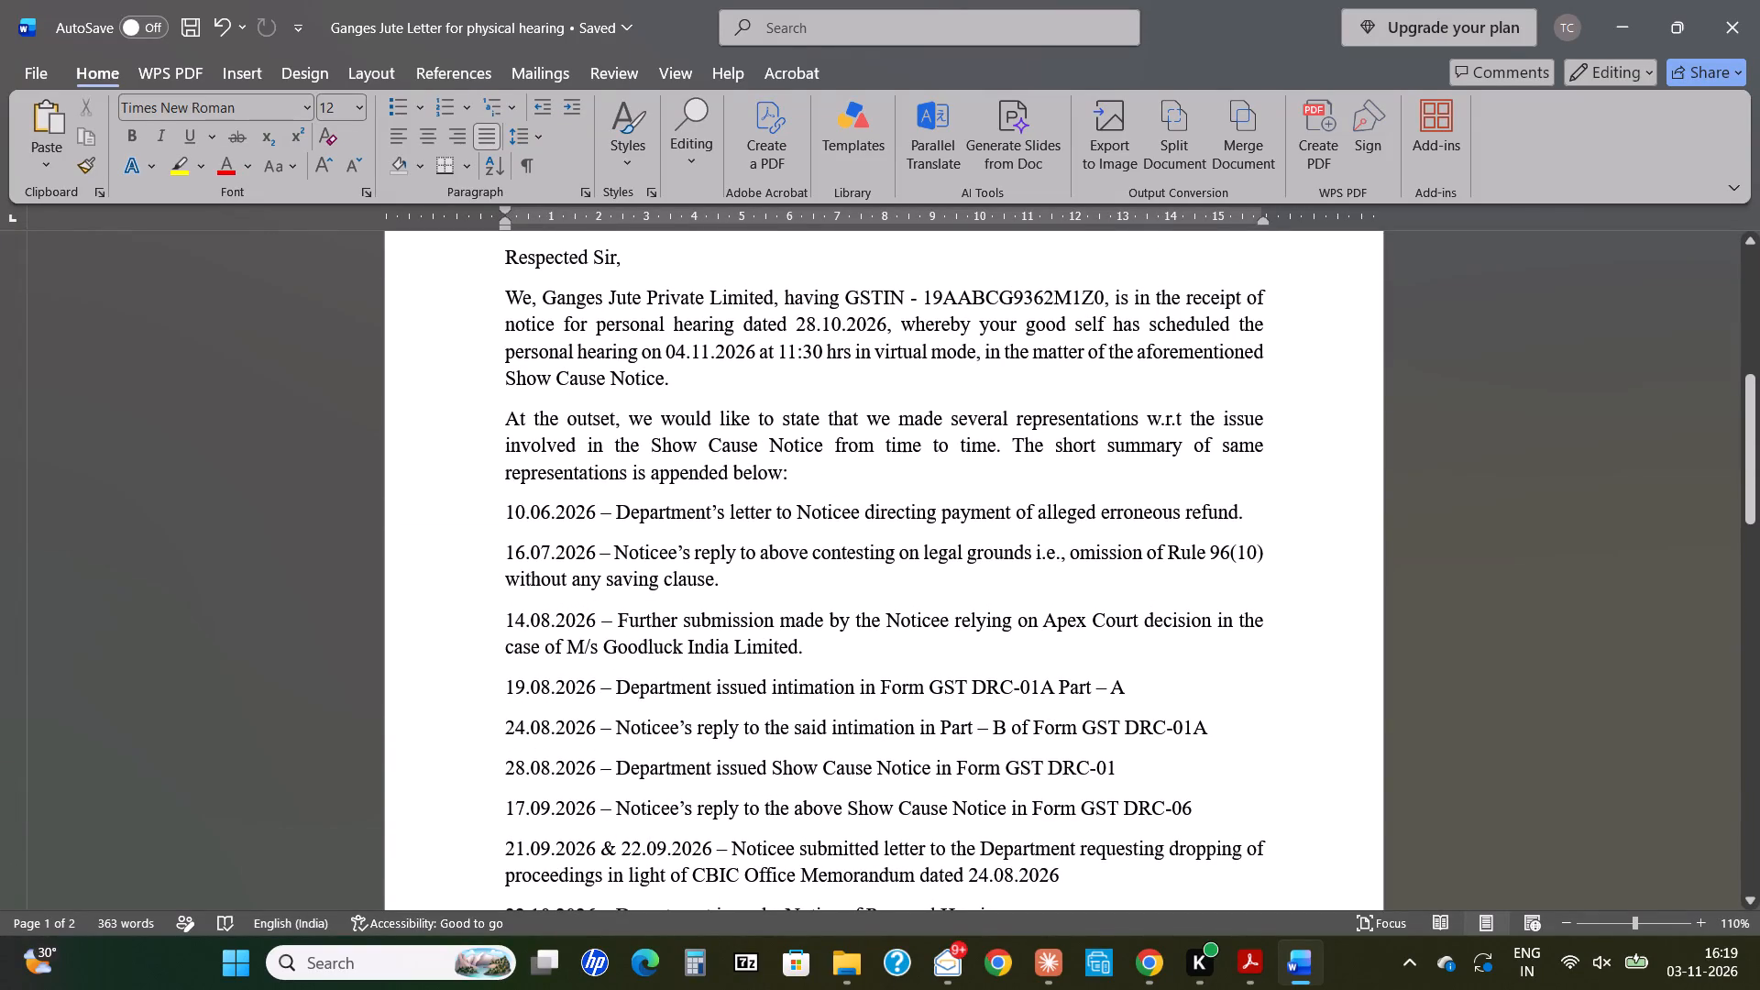
left_click(1211, 624)
key("d")
key("BackSpace")
key("space")
type("dated")
key("space")
key("alt+Tab")
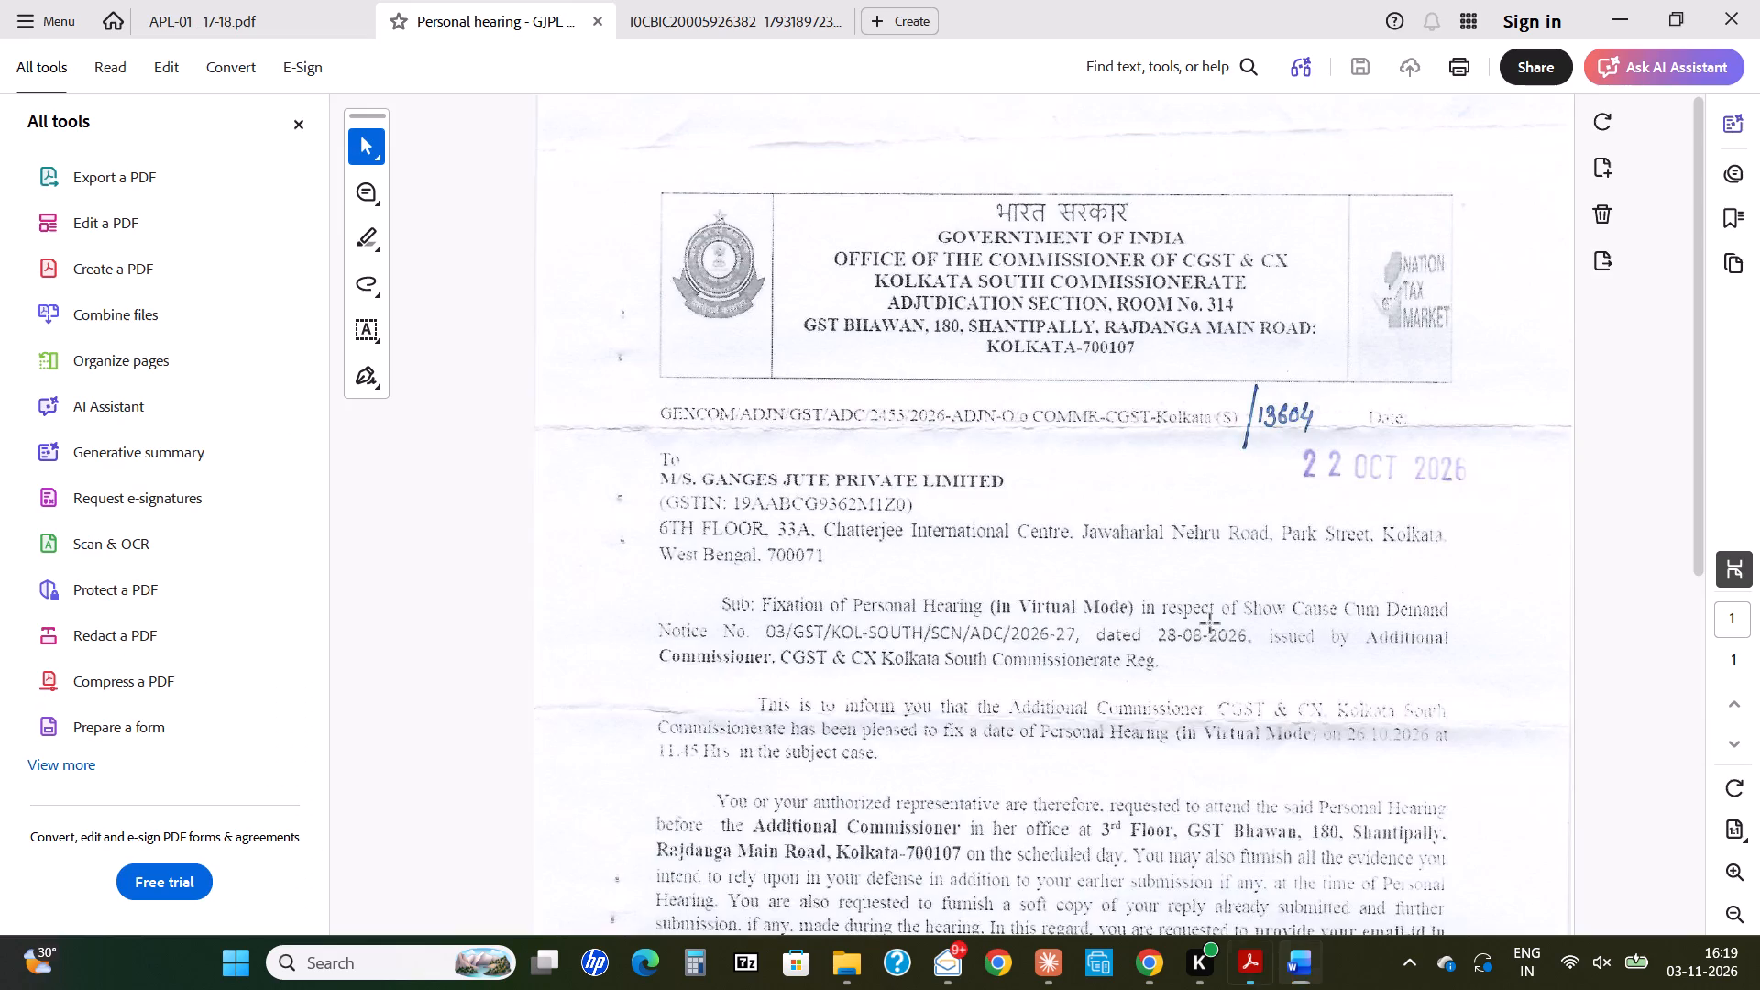
key("alt+Tab")
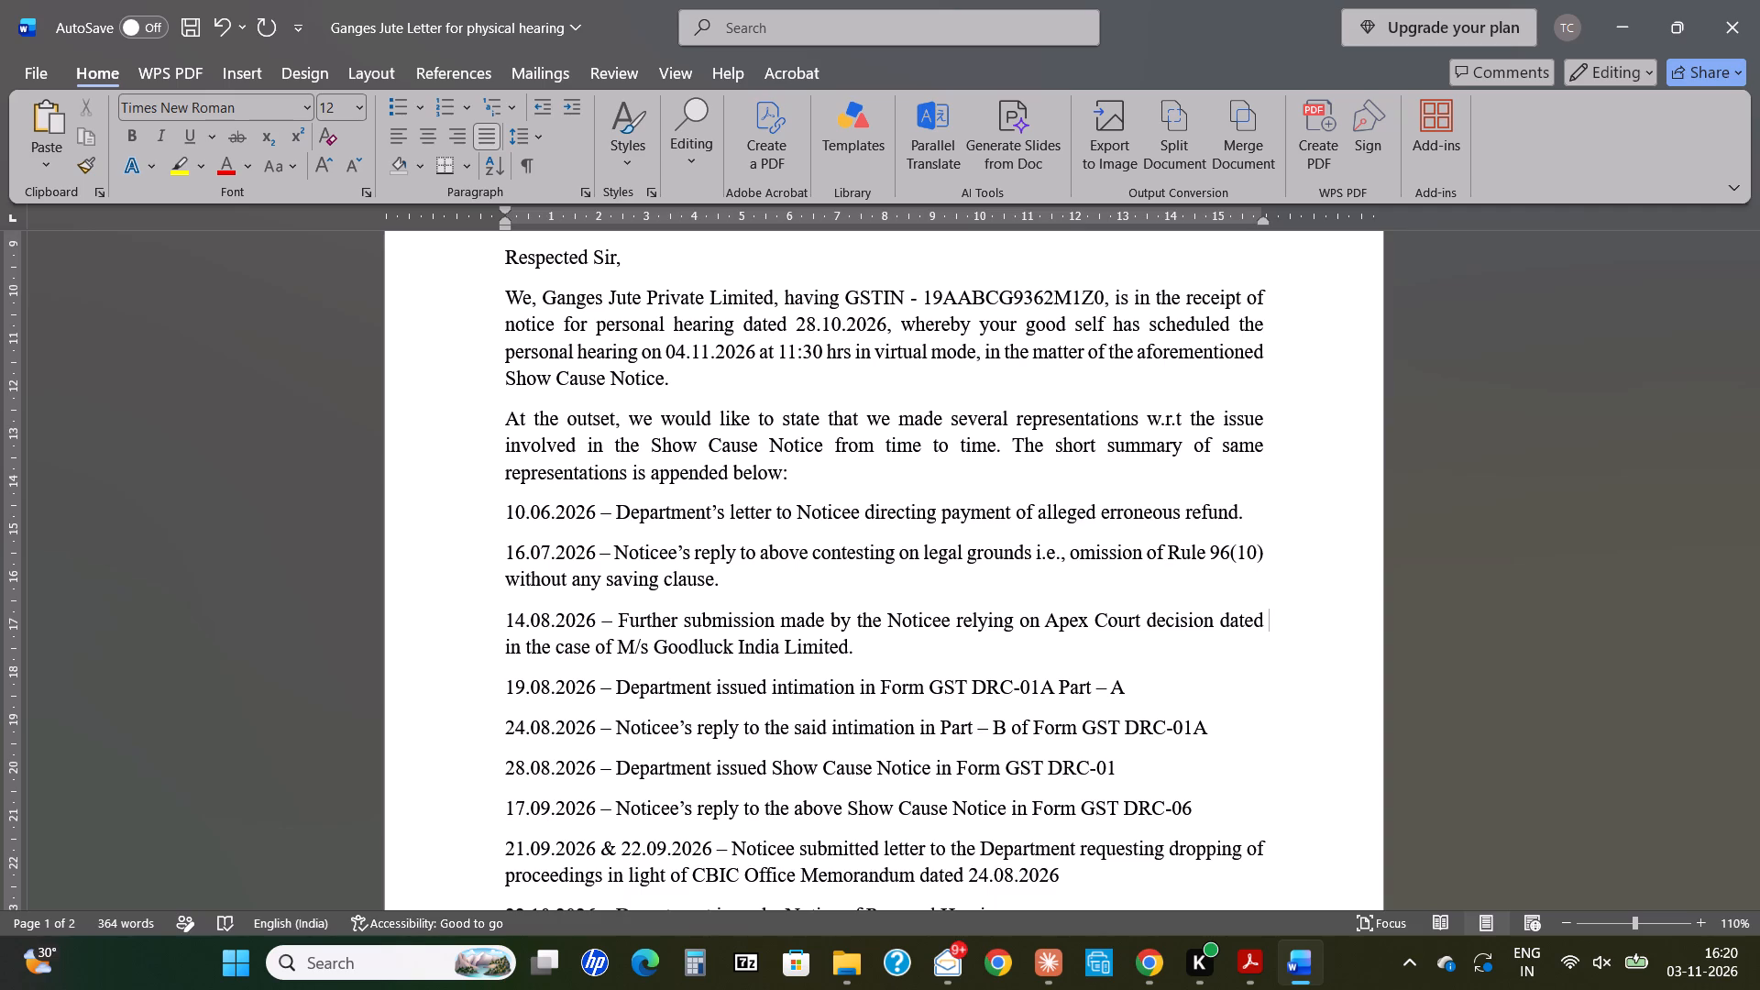
type("06.08.2026")
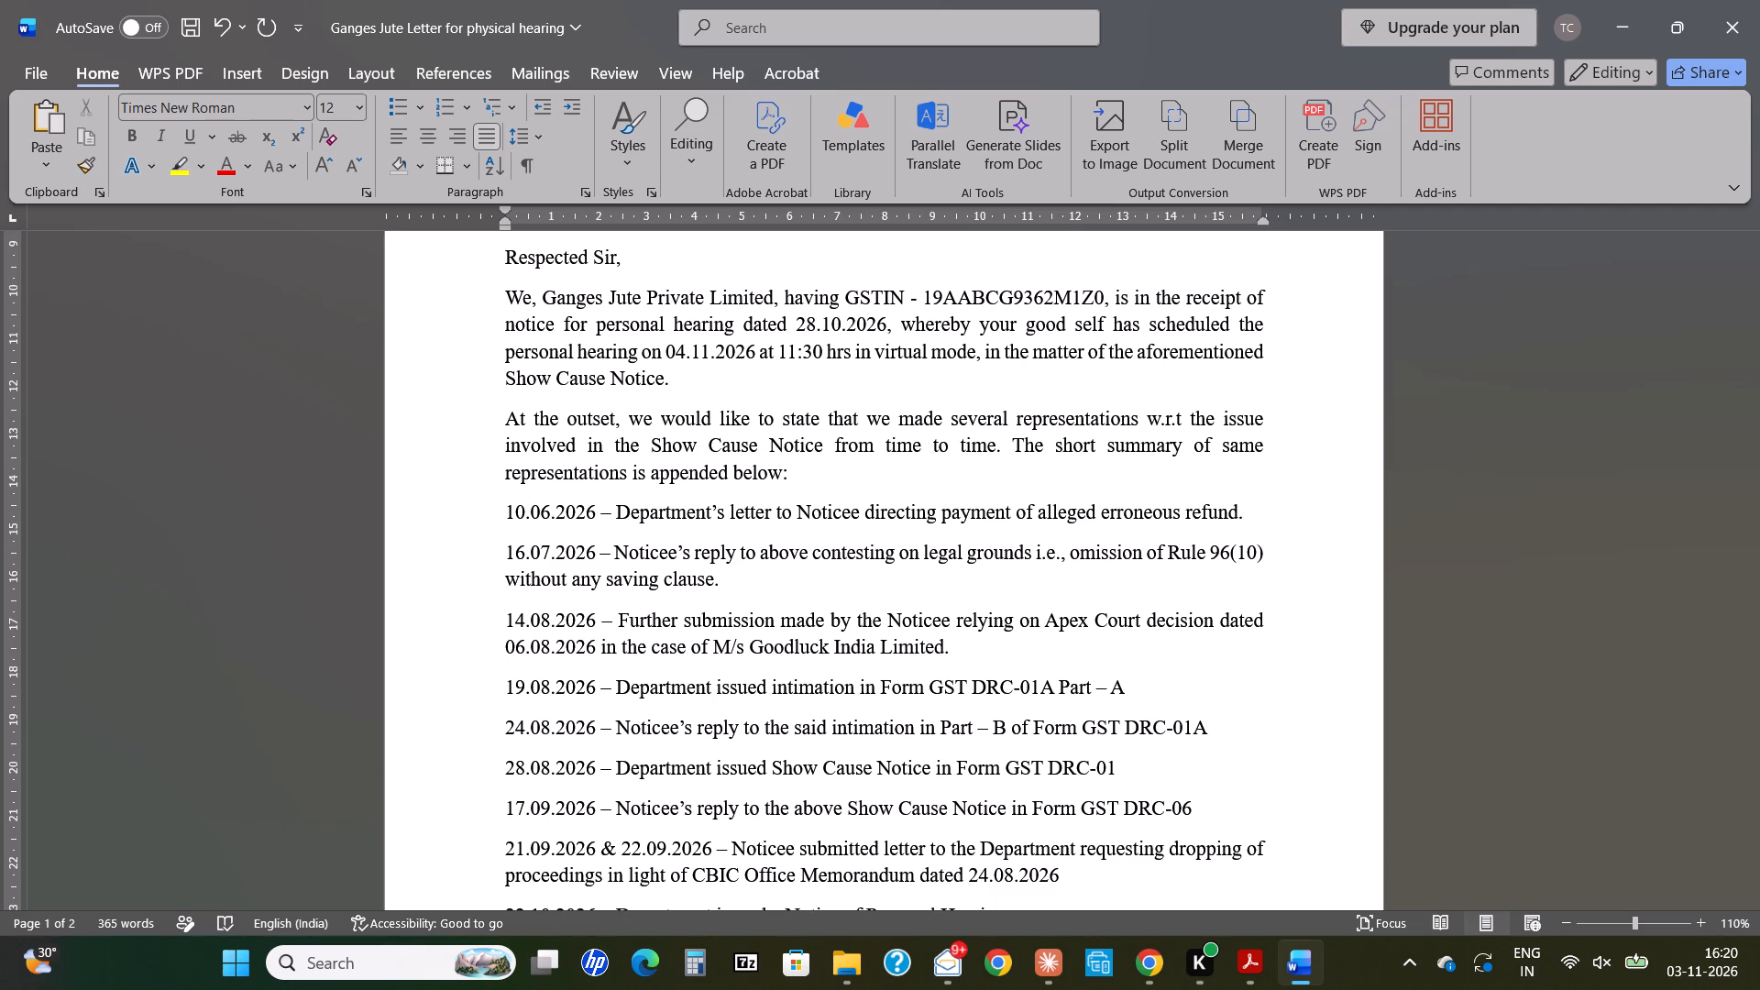
Delete the whole 22.10.2026 entry about the Department issuing a Notice of Personal Hearing, closing up its line.
scroll(1211, 624, "down", 1)
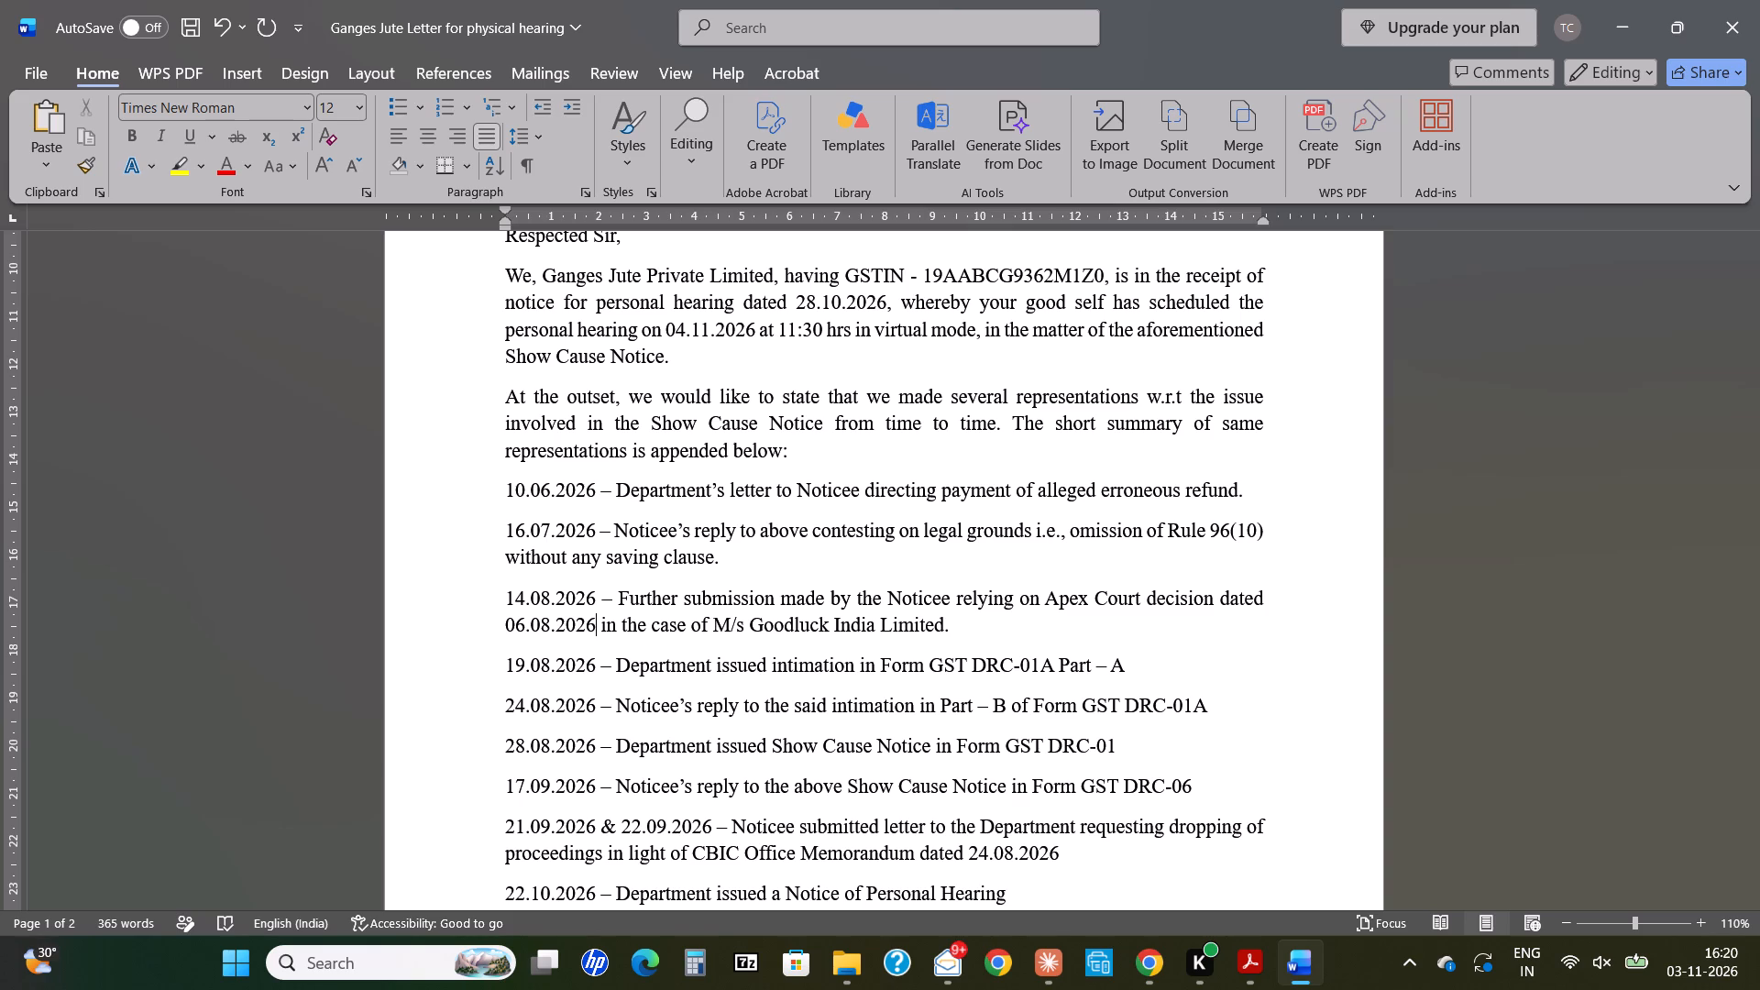
key("Down")
key("Down")
key("Down")
key("Down")
key("Down")
key("Down")
key("Down")
key("Delete")
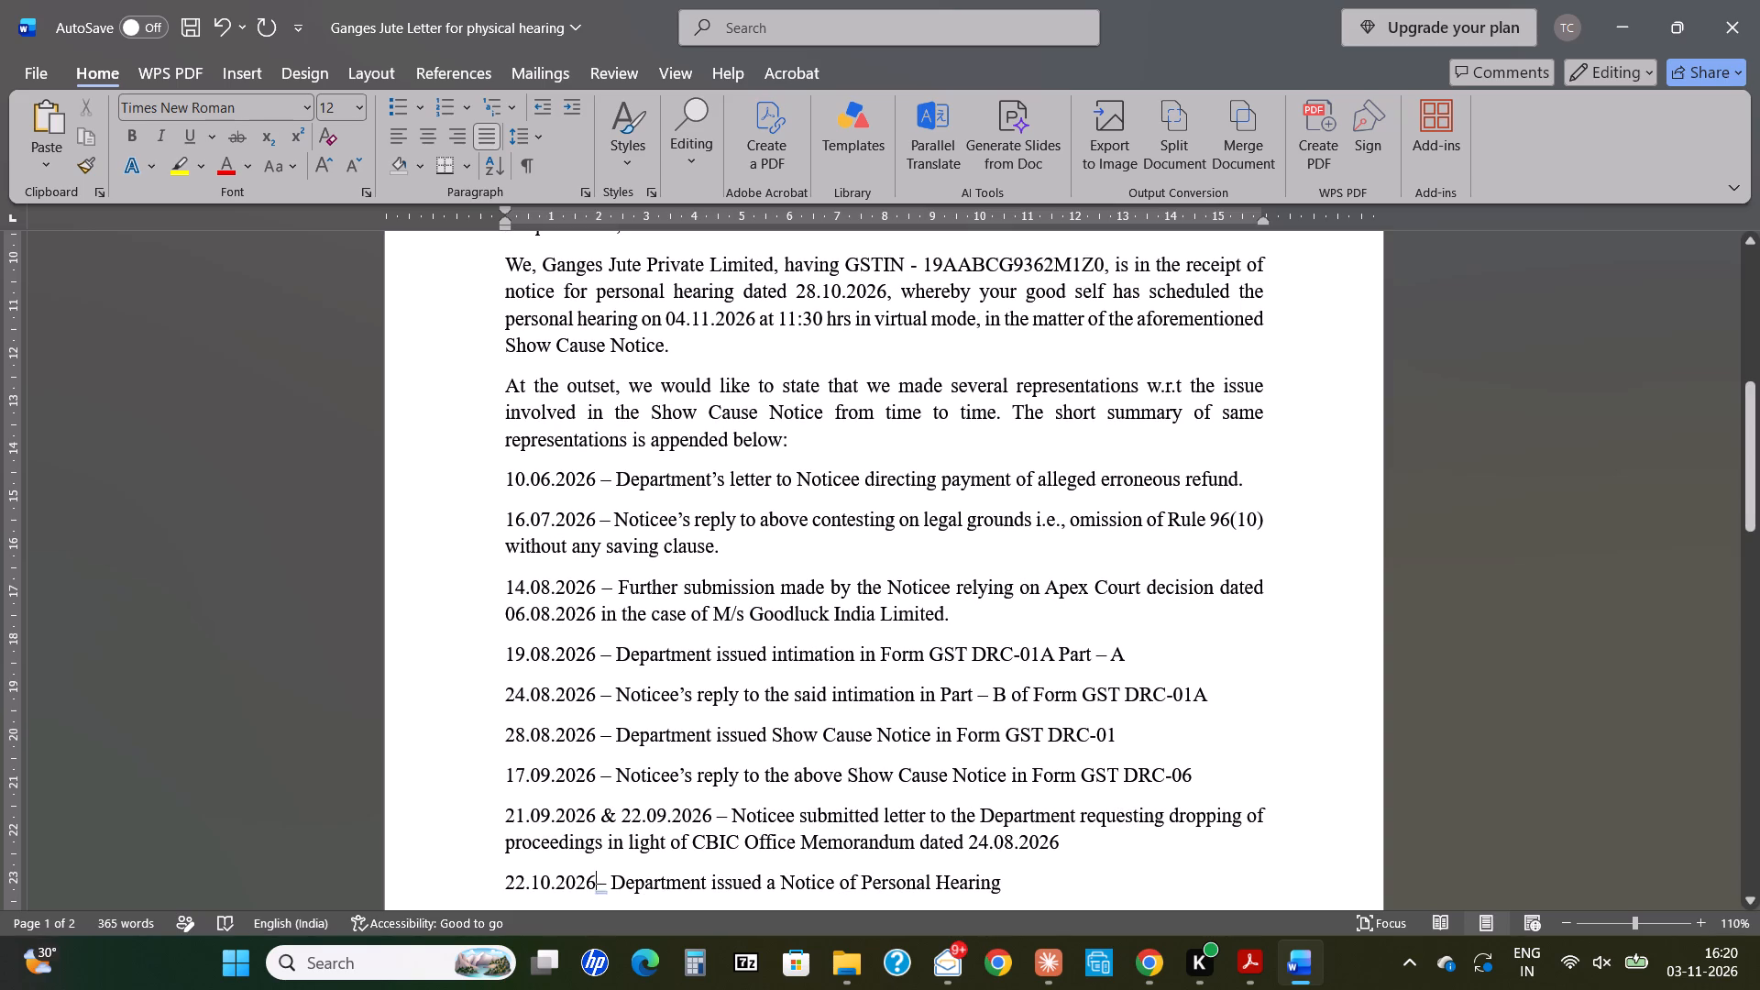
key("Delete")
key("Home")
key("shift+End")
key("Delete")
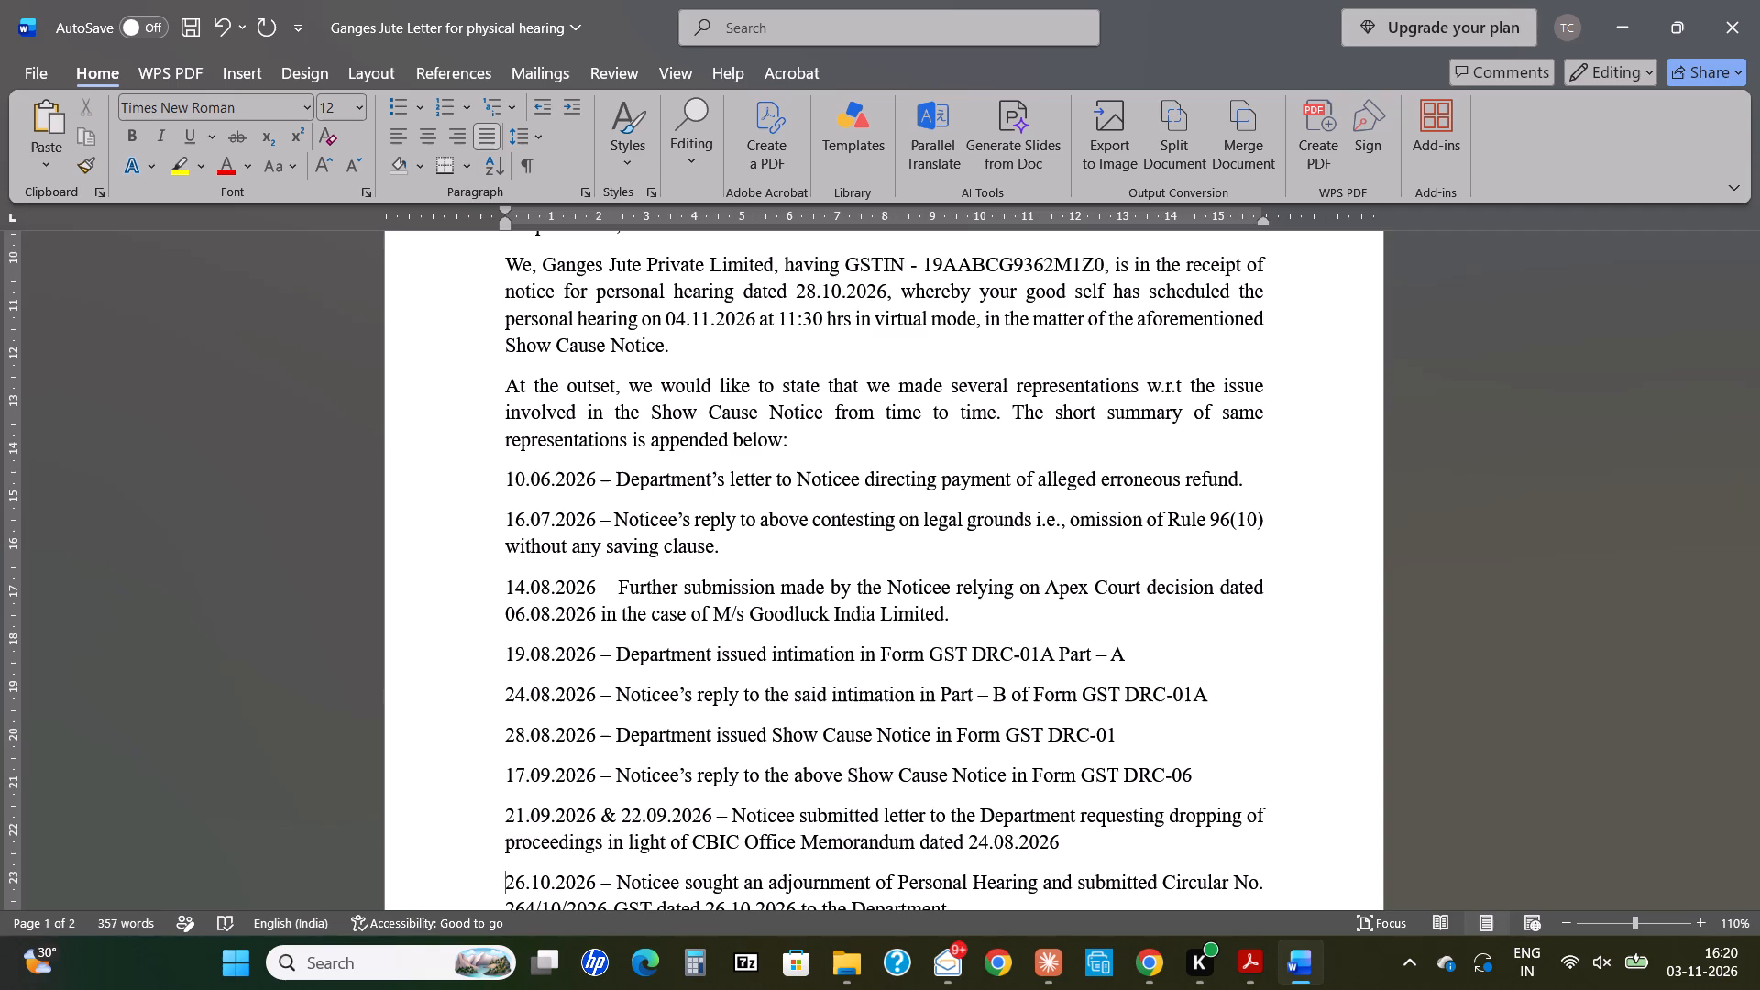
In the 26.10.2026 entry, insert "earlier scheduled on 26.10.2026" after "adjournment of Personal Hearing".
key("Right")
key("ctrl+Right")
key("End")
key("Left")
key("ctrl+Left")
key("ctrl+Left")
key("ctrl+Left")
key("ctrl+Left")
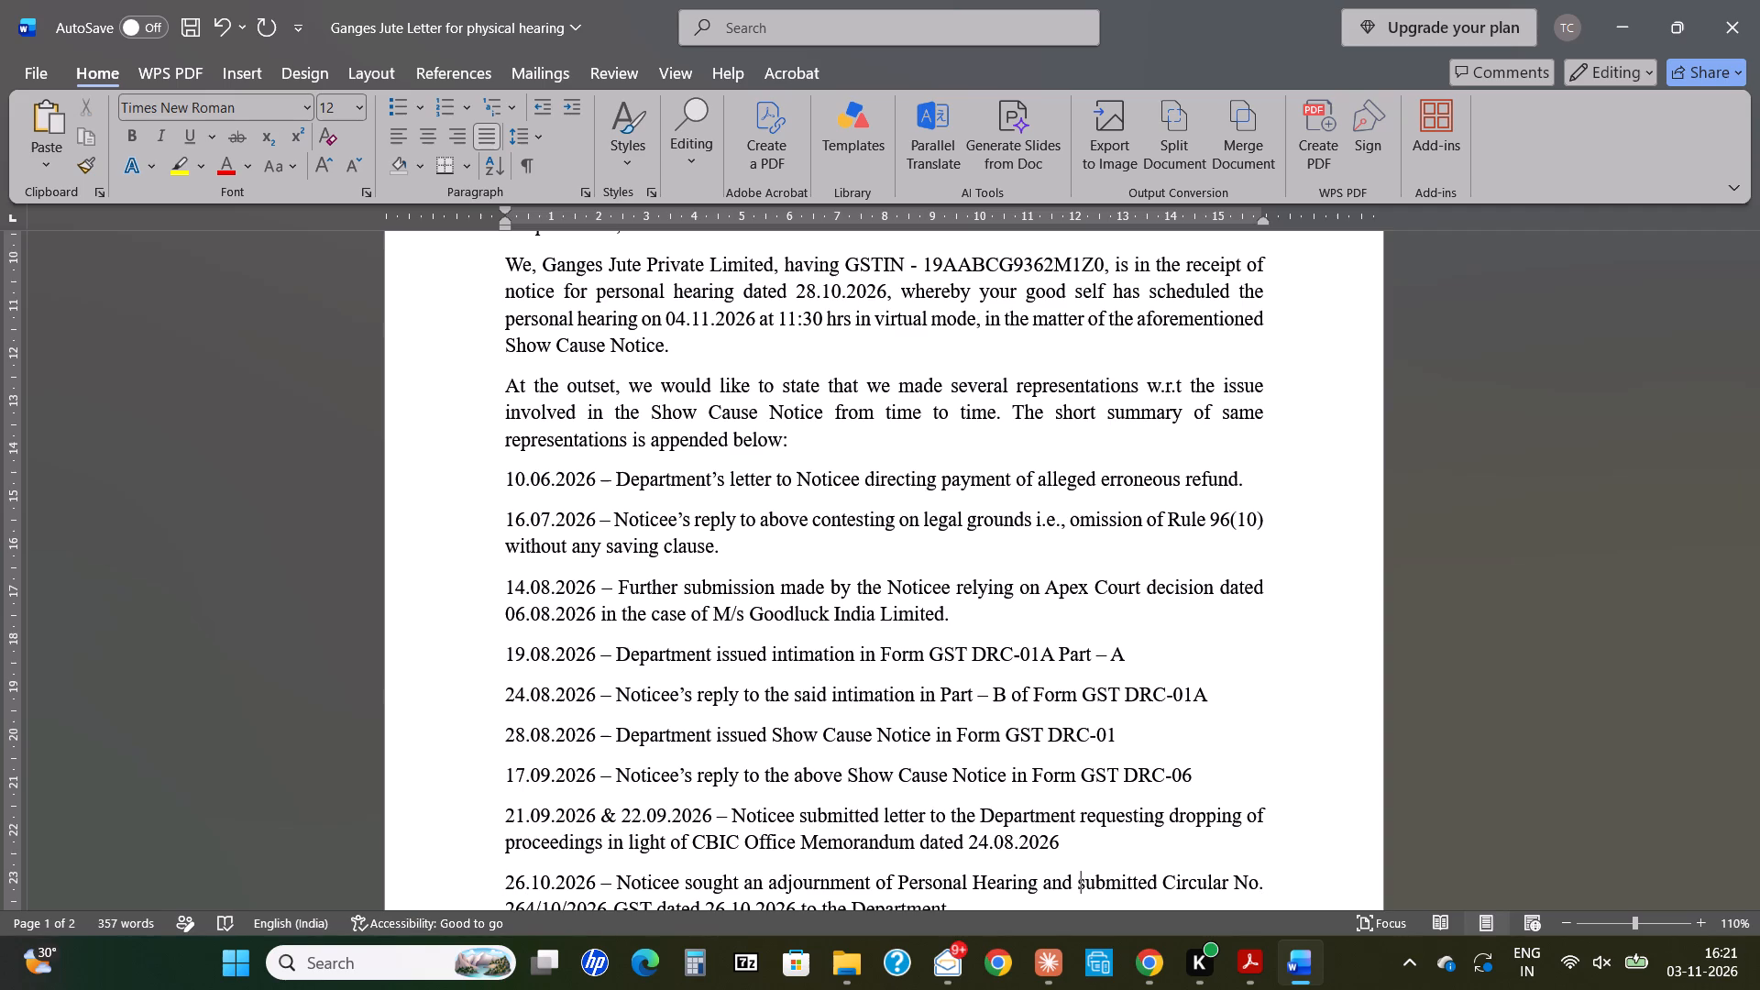
key("ctrl+Left")
key("space")
type("eaarlie")
key("BackSpace")
key("BackSpace")
key("BackSpace")
key("BackSpace")
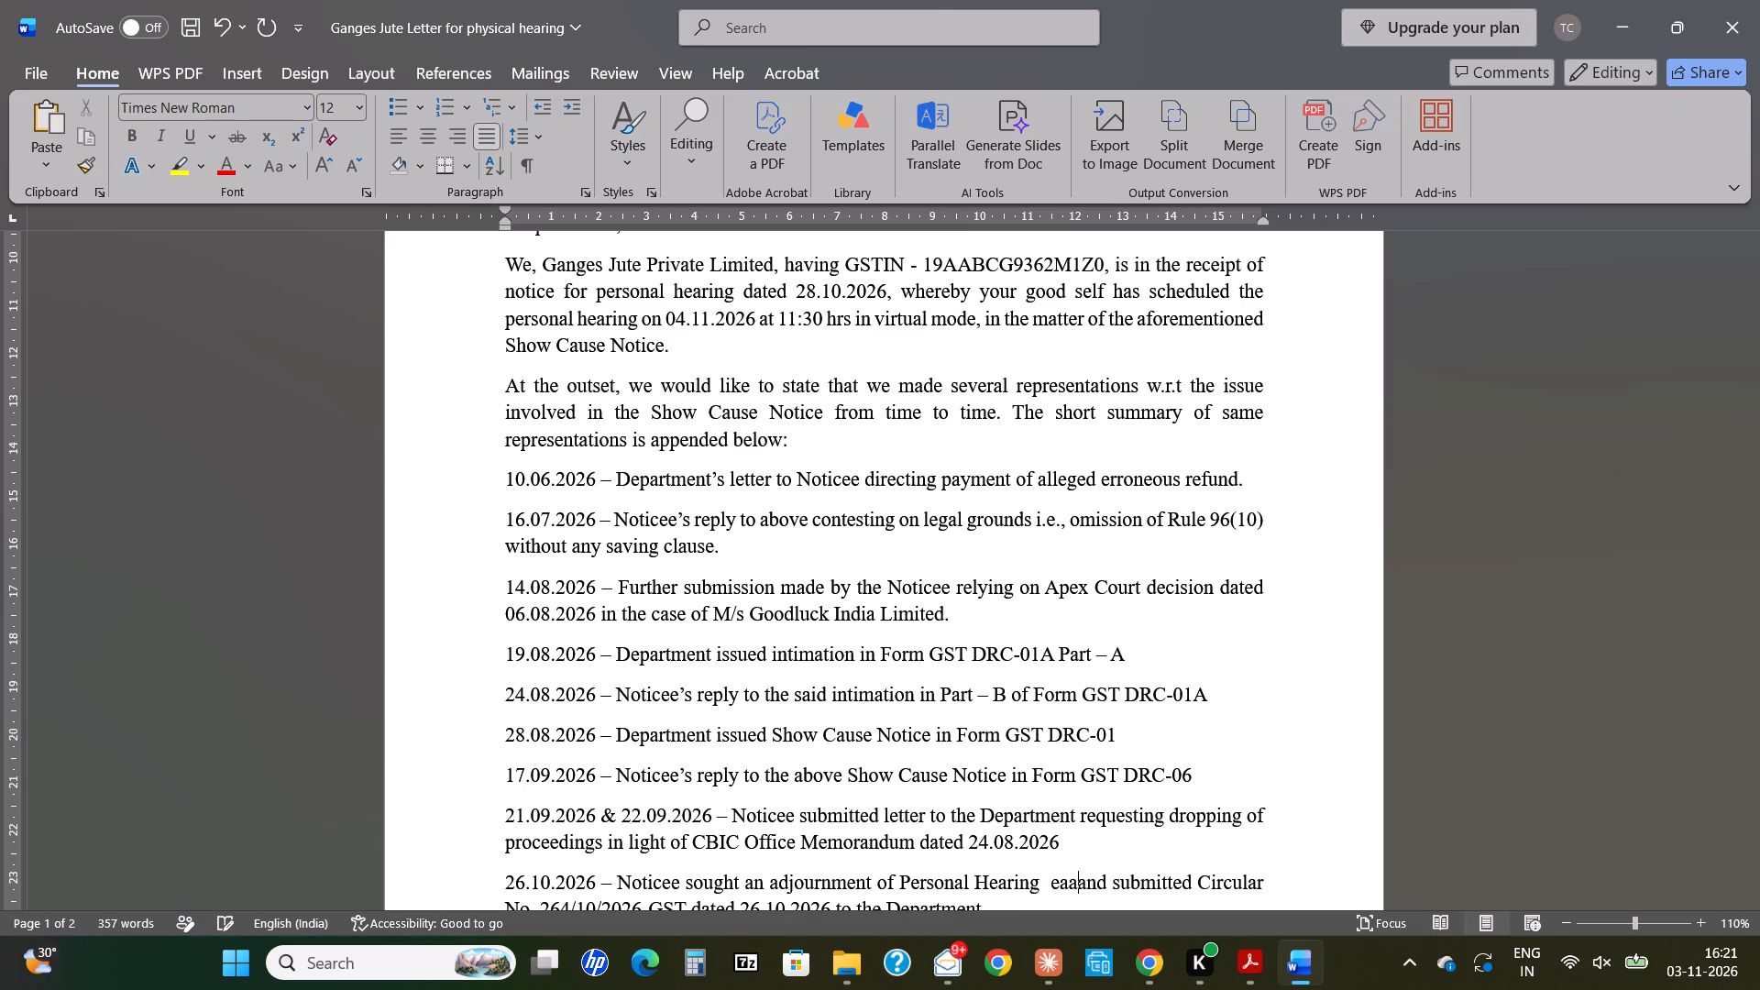
key("BackSpace")
type("rlier scheduled on")
key("space")
type("26.10.2026")
key("space")
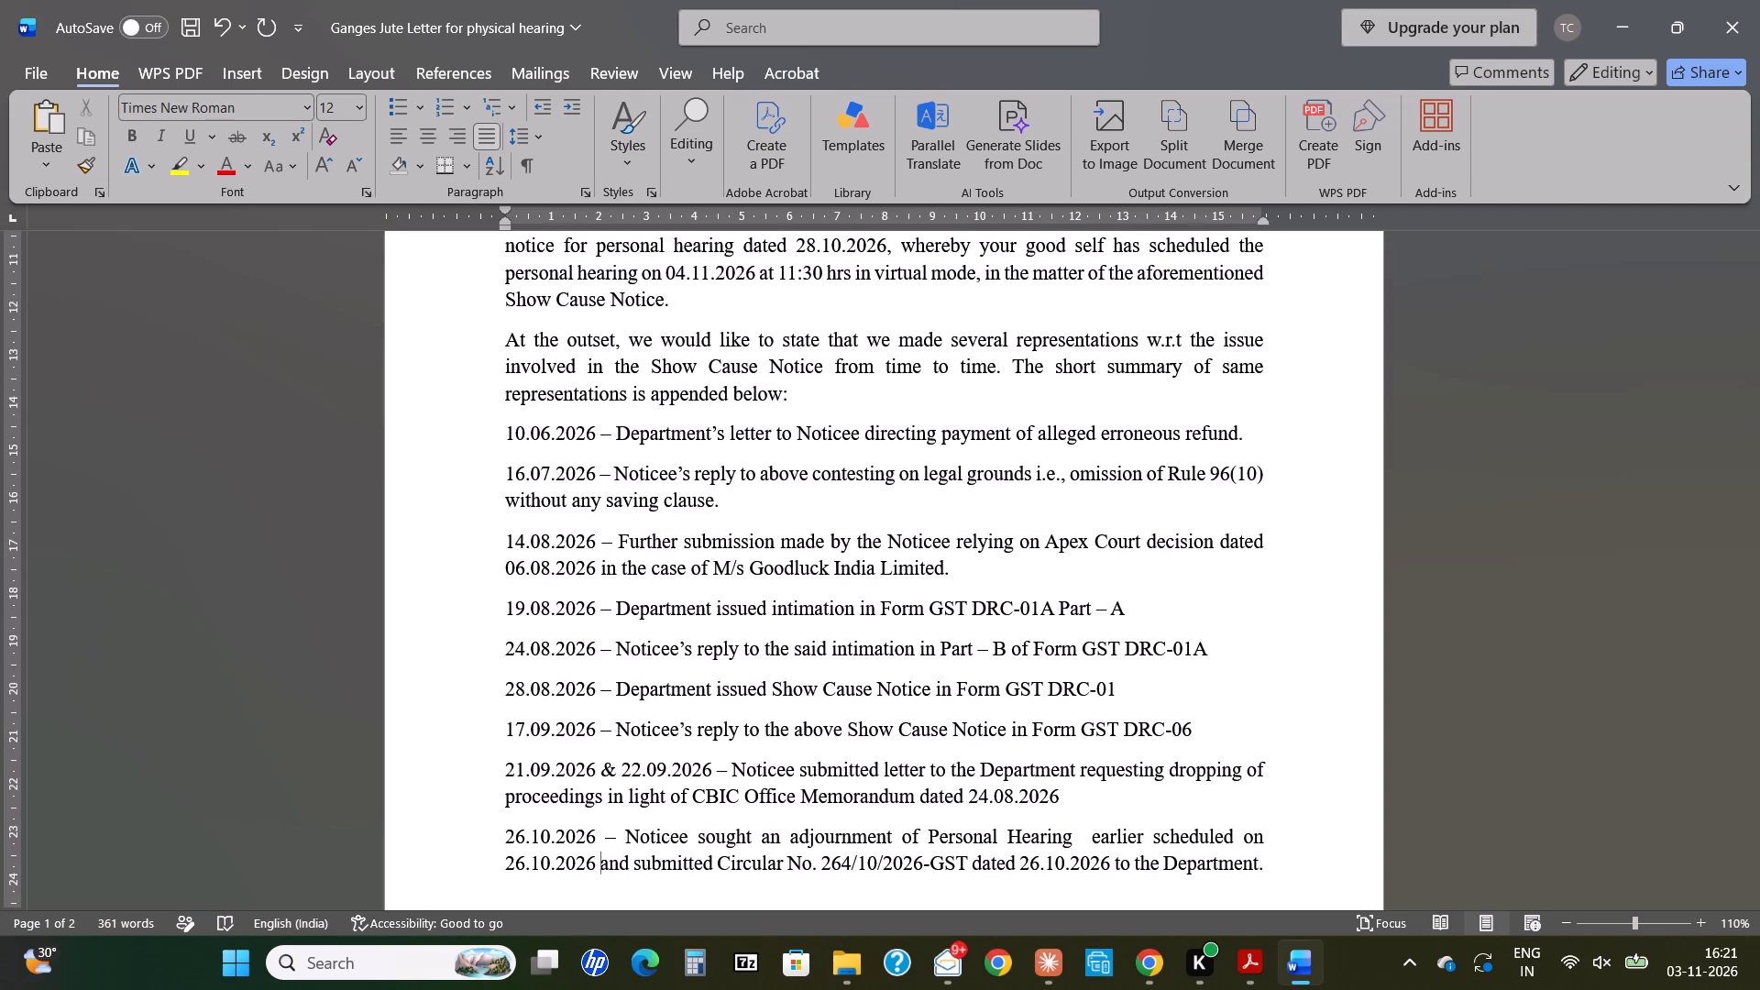
In the 26.10.2026 entry, insert "a copy of the" before "Circular No. 264/10/2026-GST" and save the document.
key("ctrl+Right")
key("ctrl+Right")
key("ctrl+Right")
key("ctrl+Left")
type("ca")
key("BackSpace")
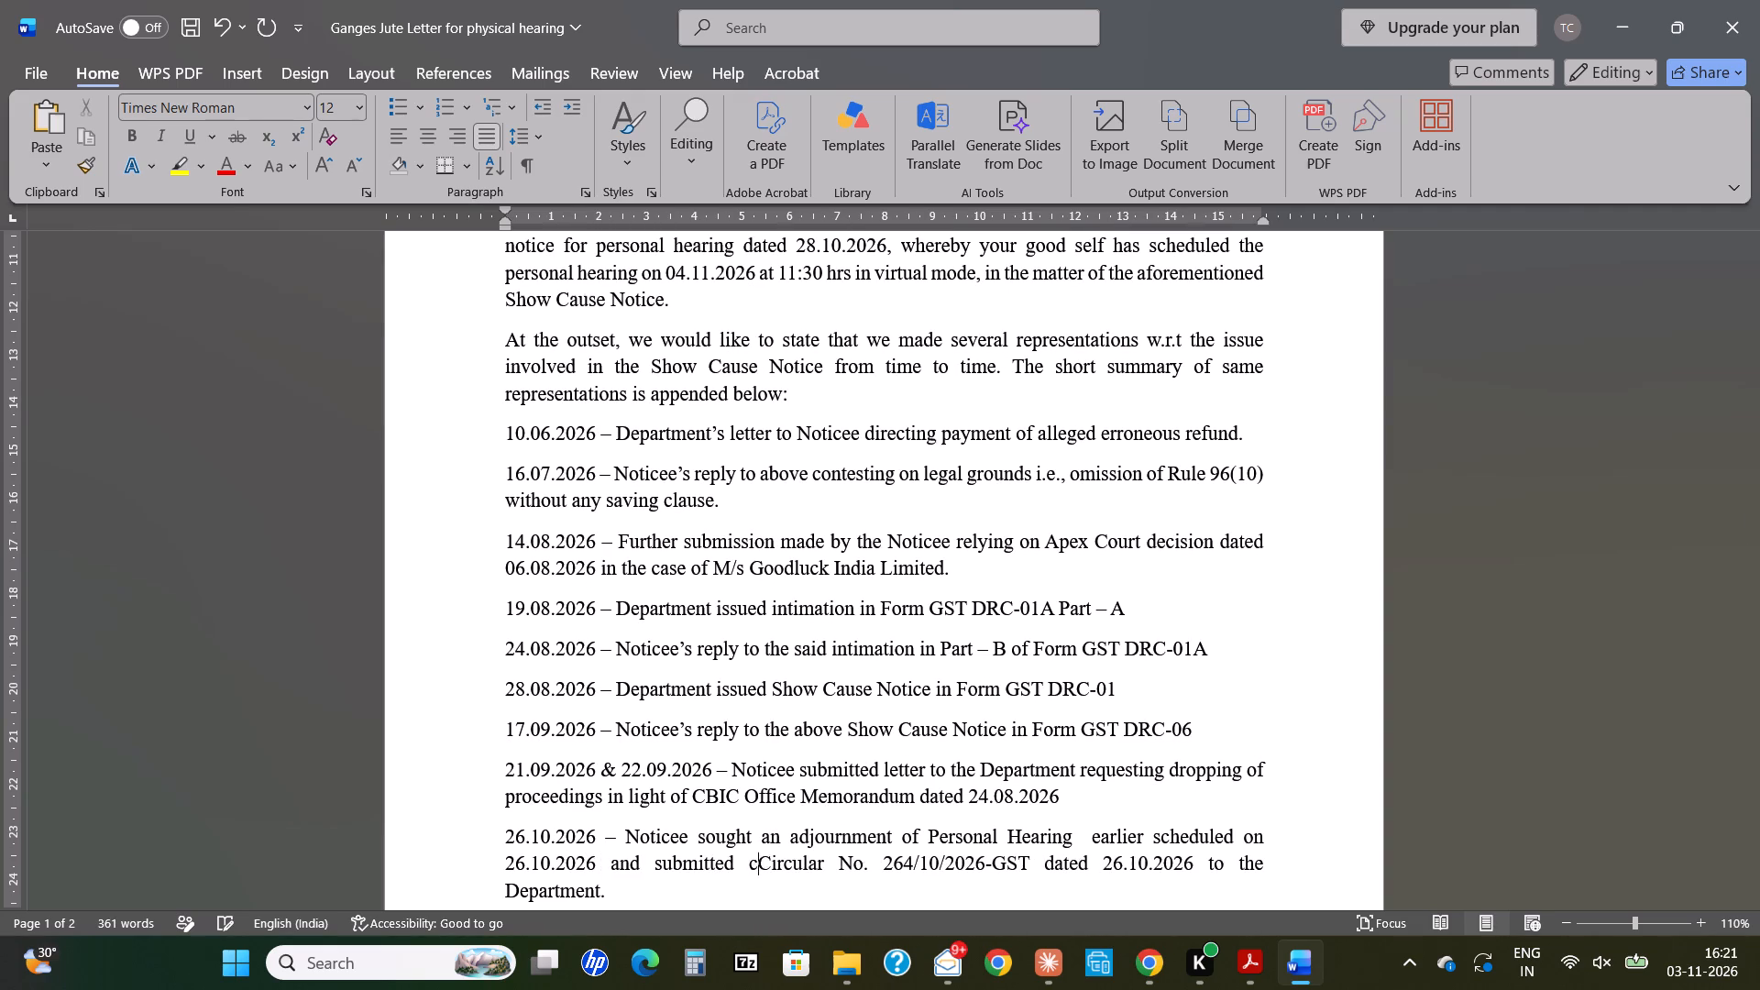
key("BackSpace")
type("a copy og")
key("space")
key("BackSpace")
key("BackSpace")
type("f the")
key("space")
key("Down")
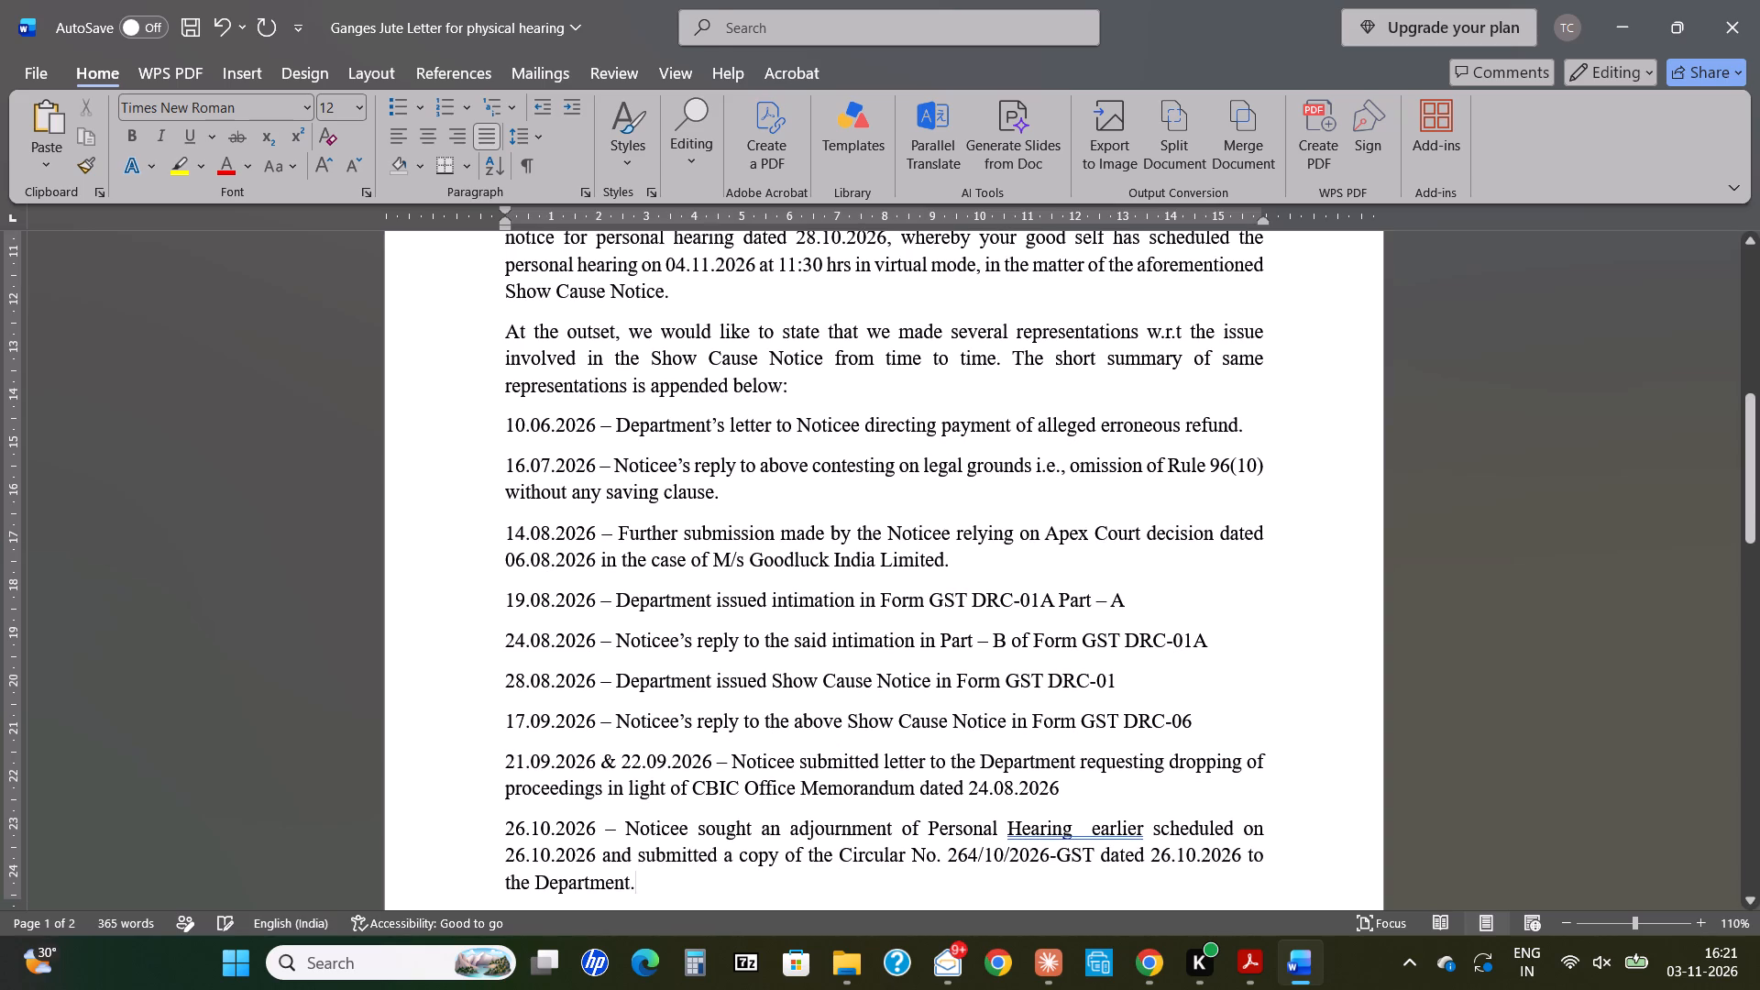
key("ctrl+s")
Remove the extra space between "Hearing" and "earlier" in the 26.10.2026 entry and save the document.
key("Up")
key("Up")
key("ctrl+Right")
key("ctrl+Right")
key("ctrl+Right")
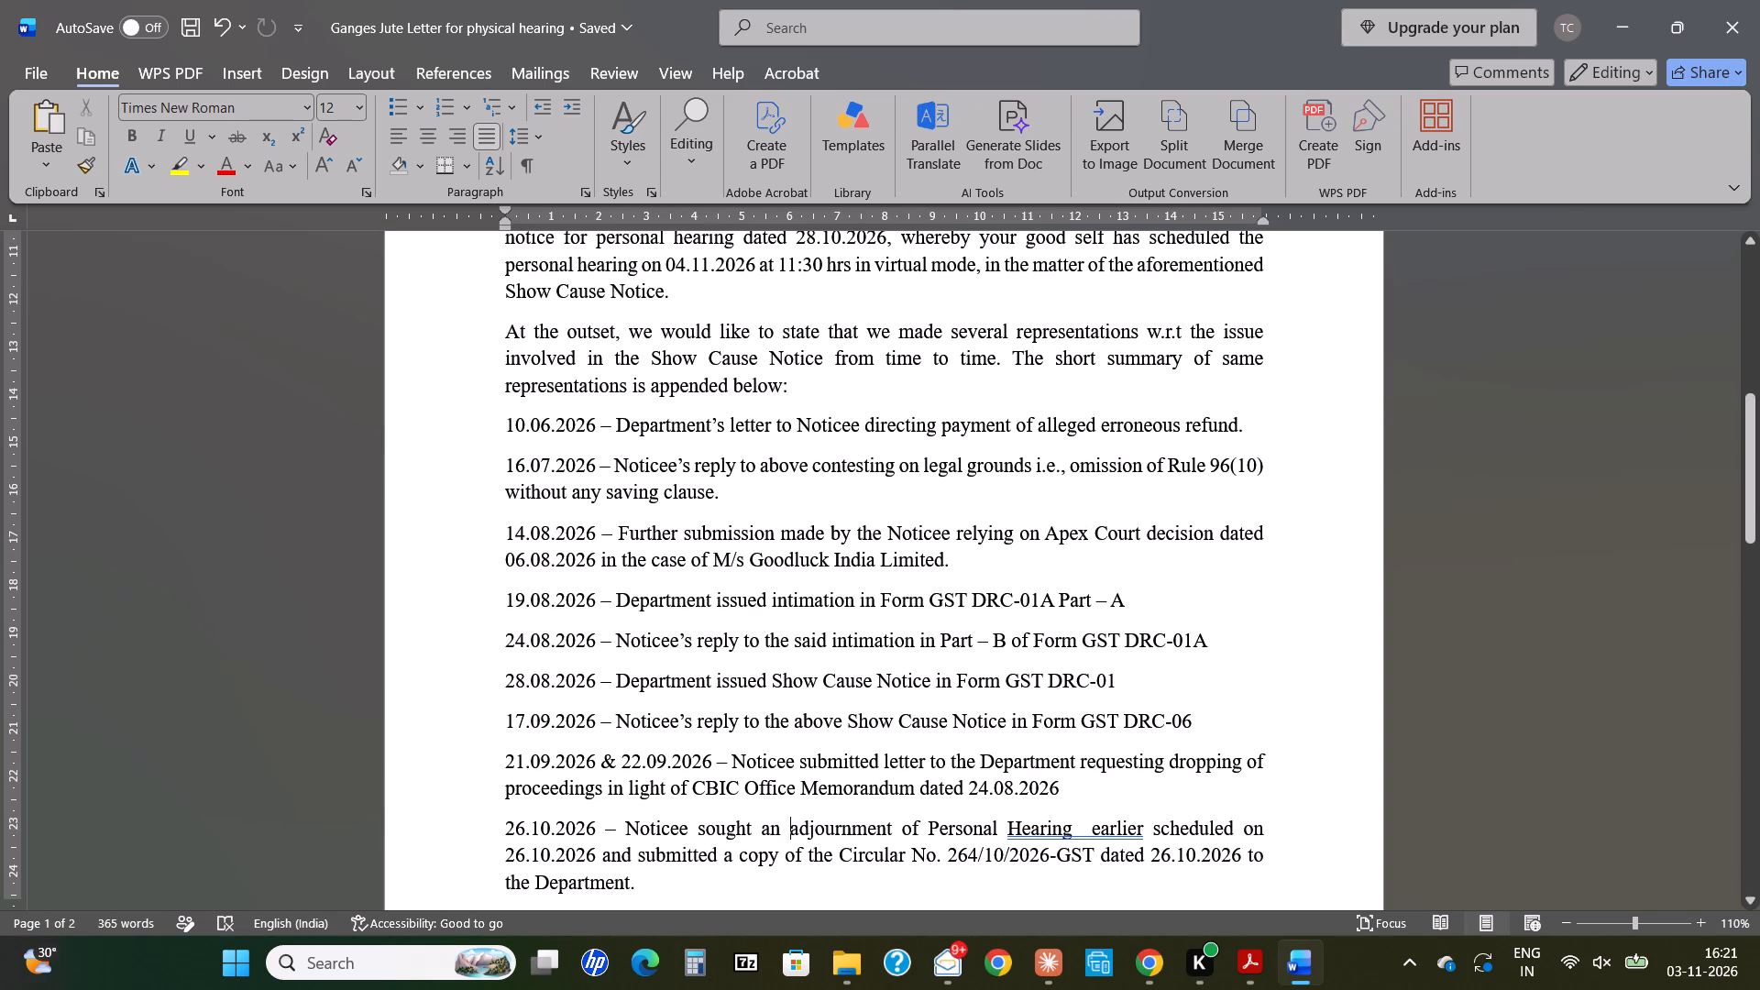
key("ctrl+Right")
key("ctrl+Right")
key("ctrl+Right")
key("ctrl+Right")
key("BackSpace")
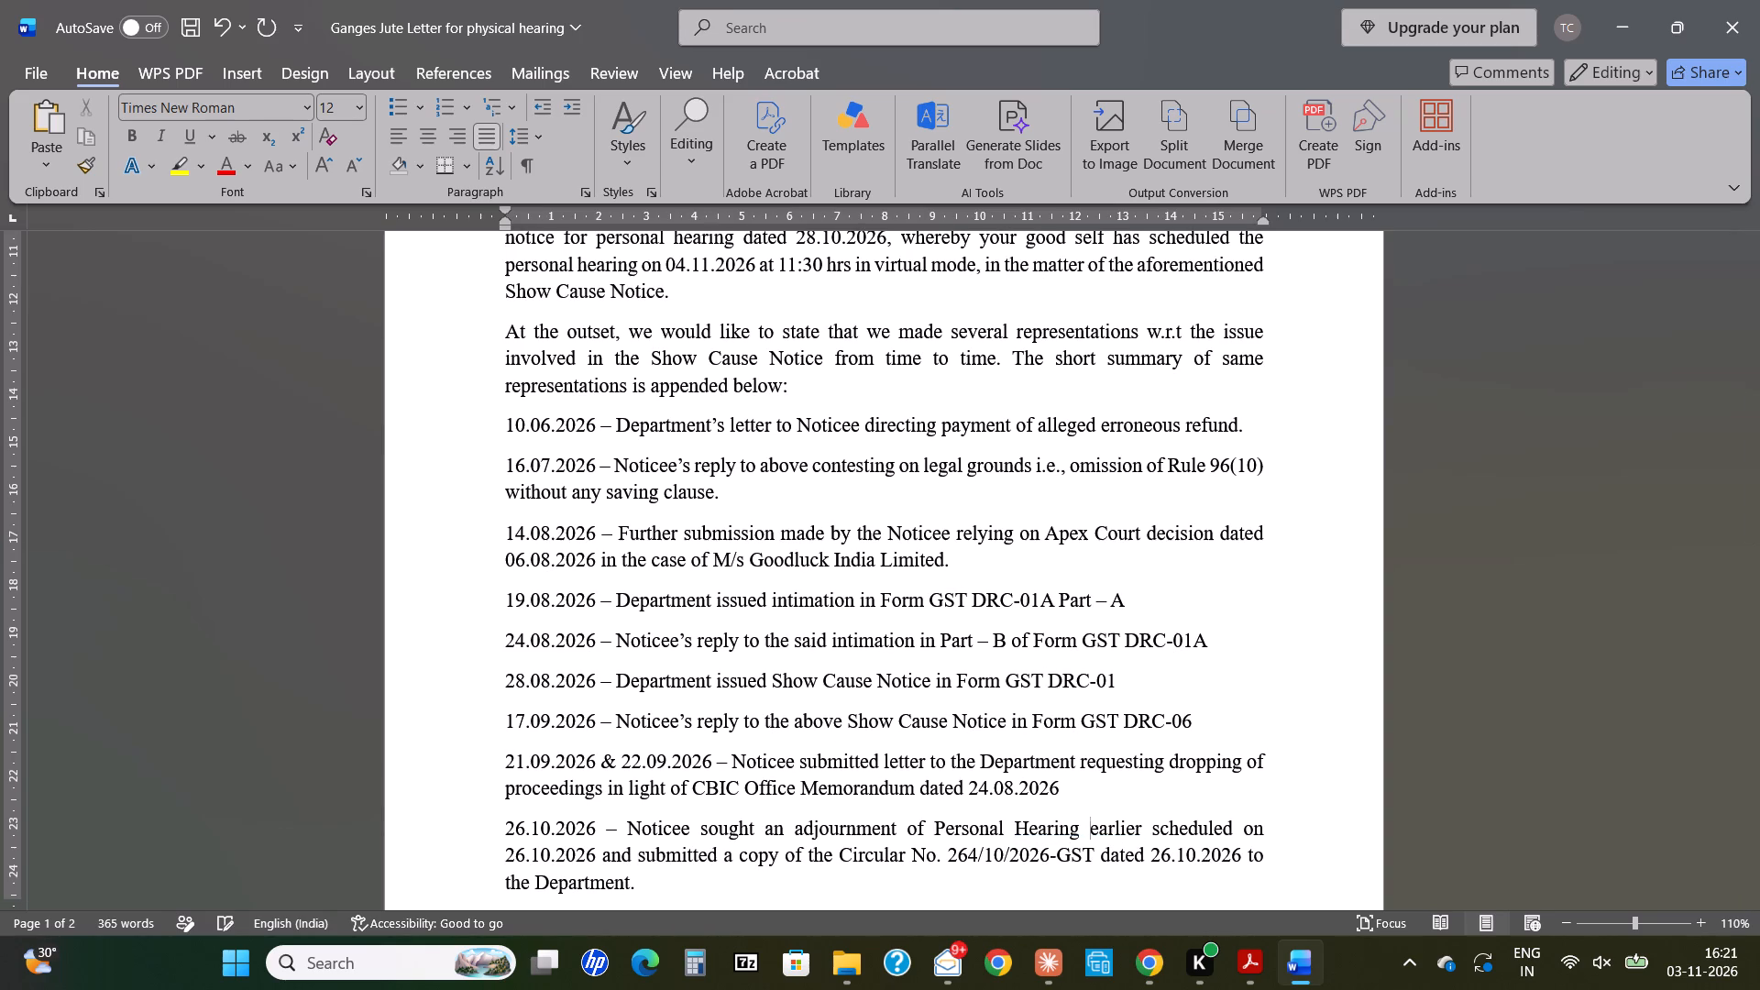
key("Down")
key("ctrl+s")
Start a new entry "28/10/2026 -" below the 26.10.2026 entry, checking the date against the signed 04.11.2026 hearing notice in Acrobat.
key("Down")
key("Down")
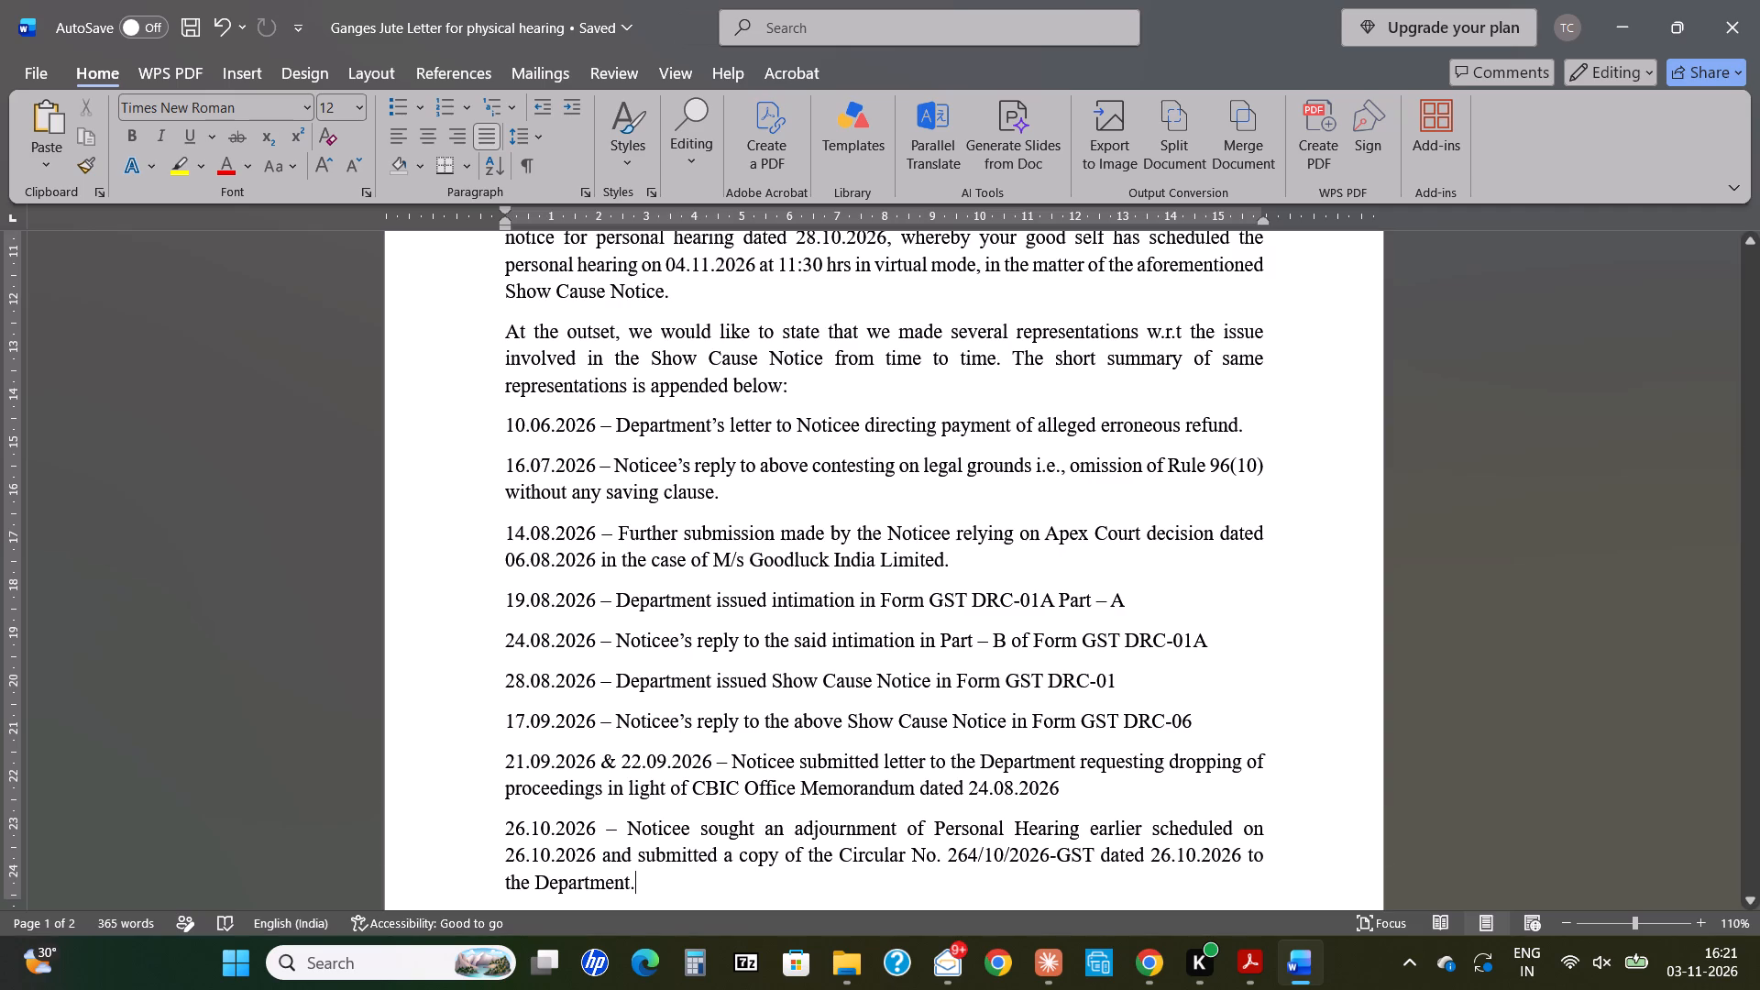
key("Down")
key("Up")
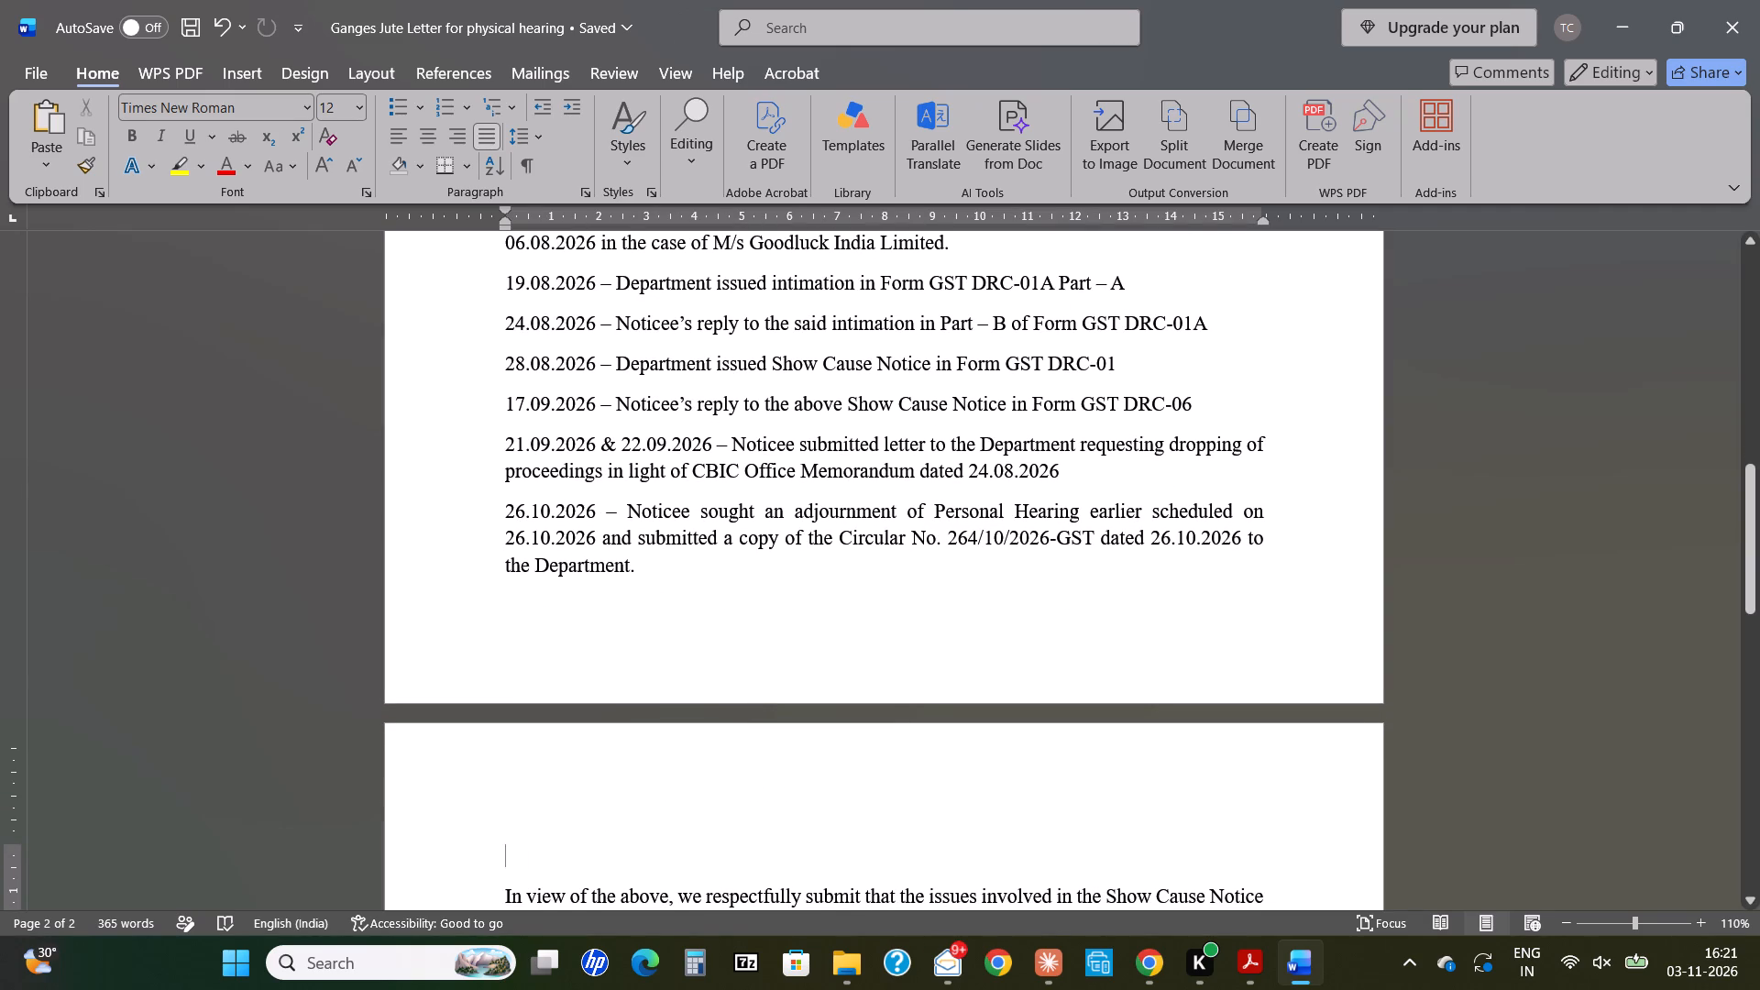
key("Up")
key("Return")
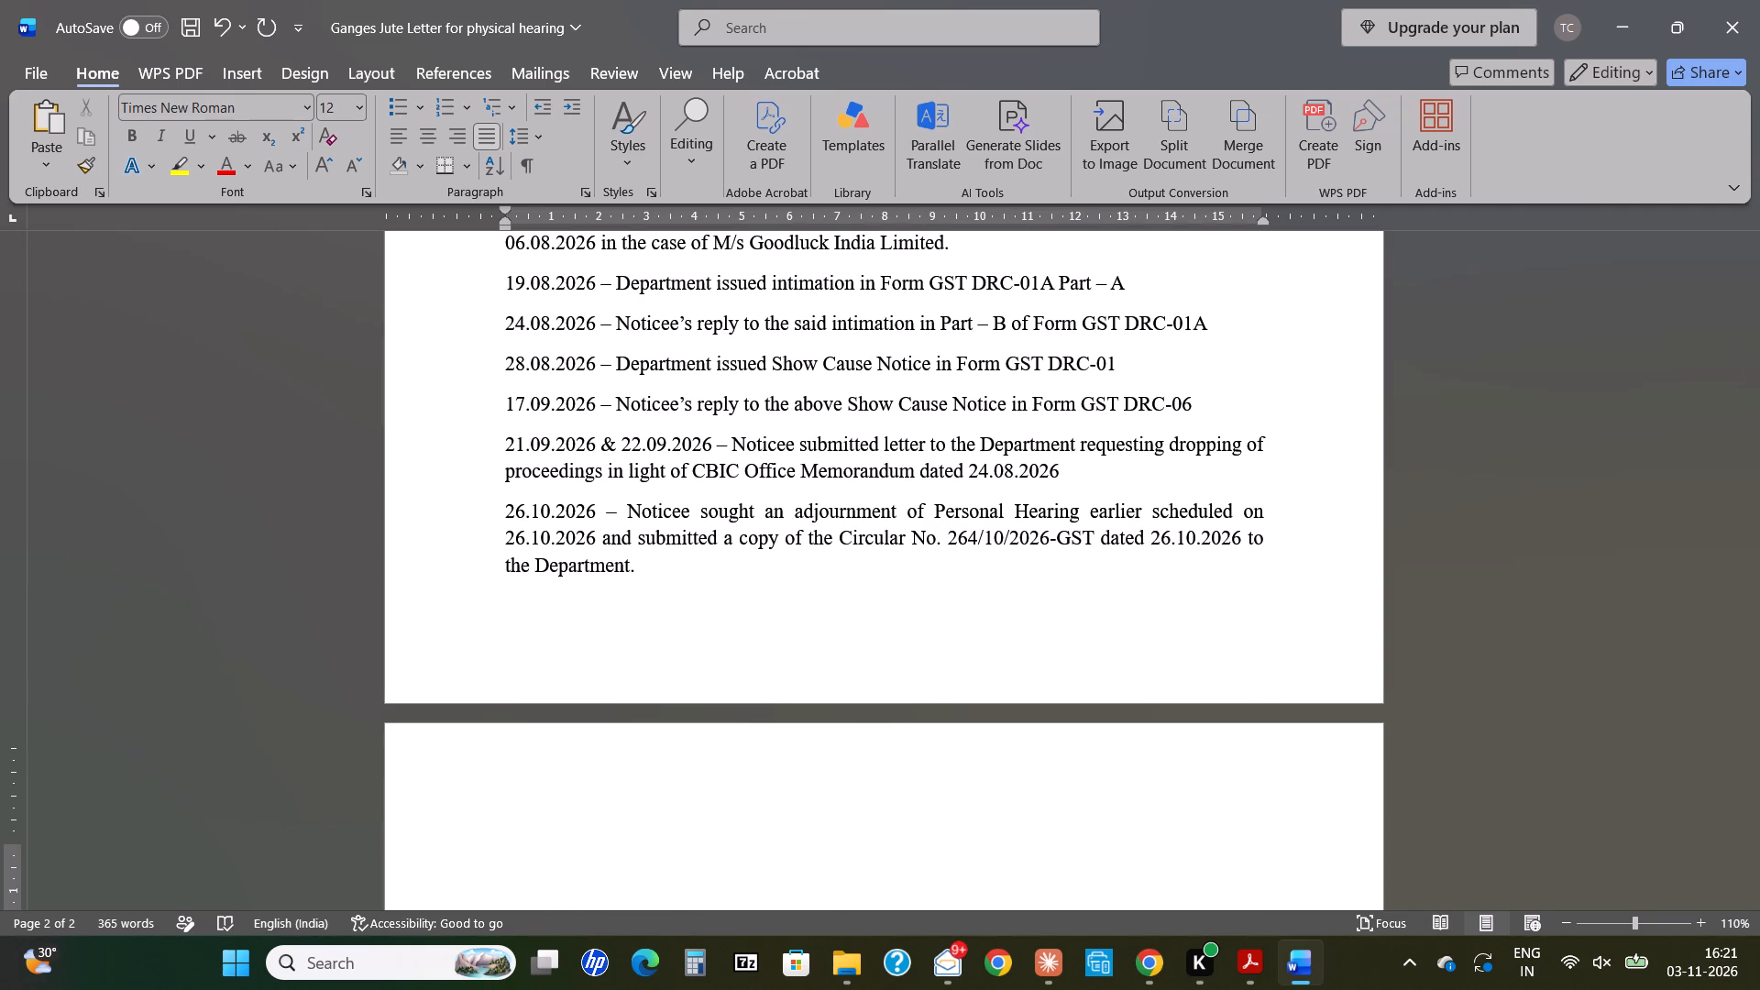
type("28/10/2026")
key("alt+Tab")
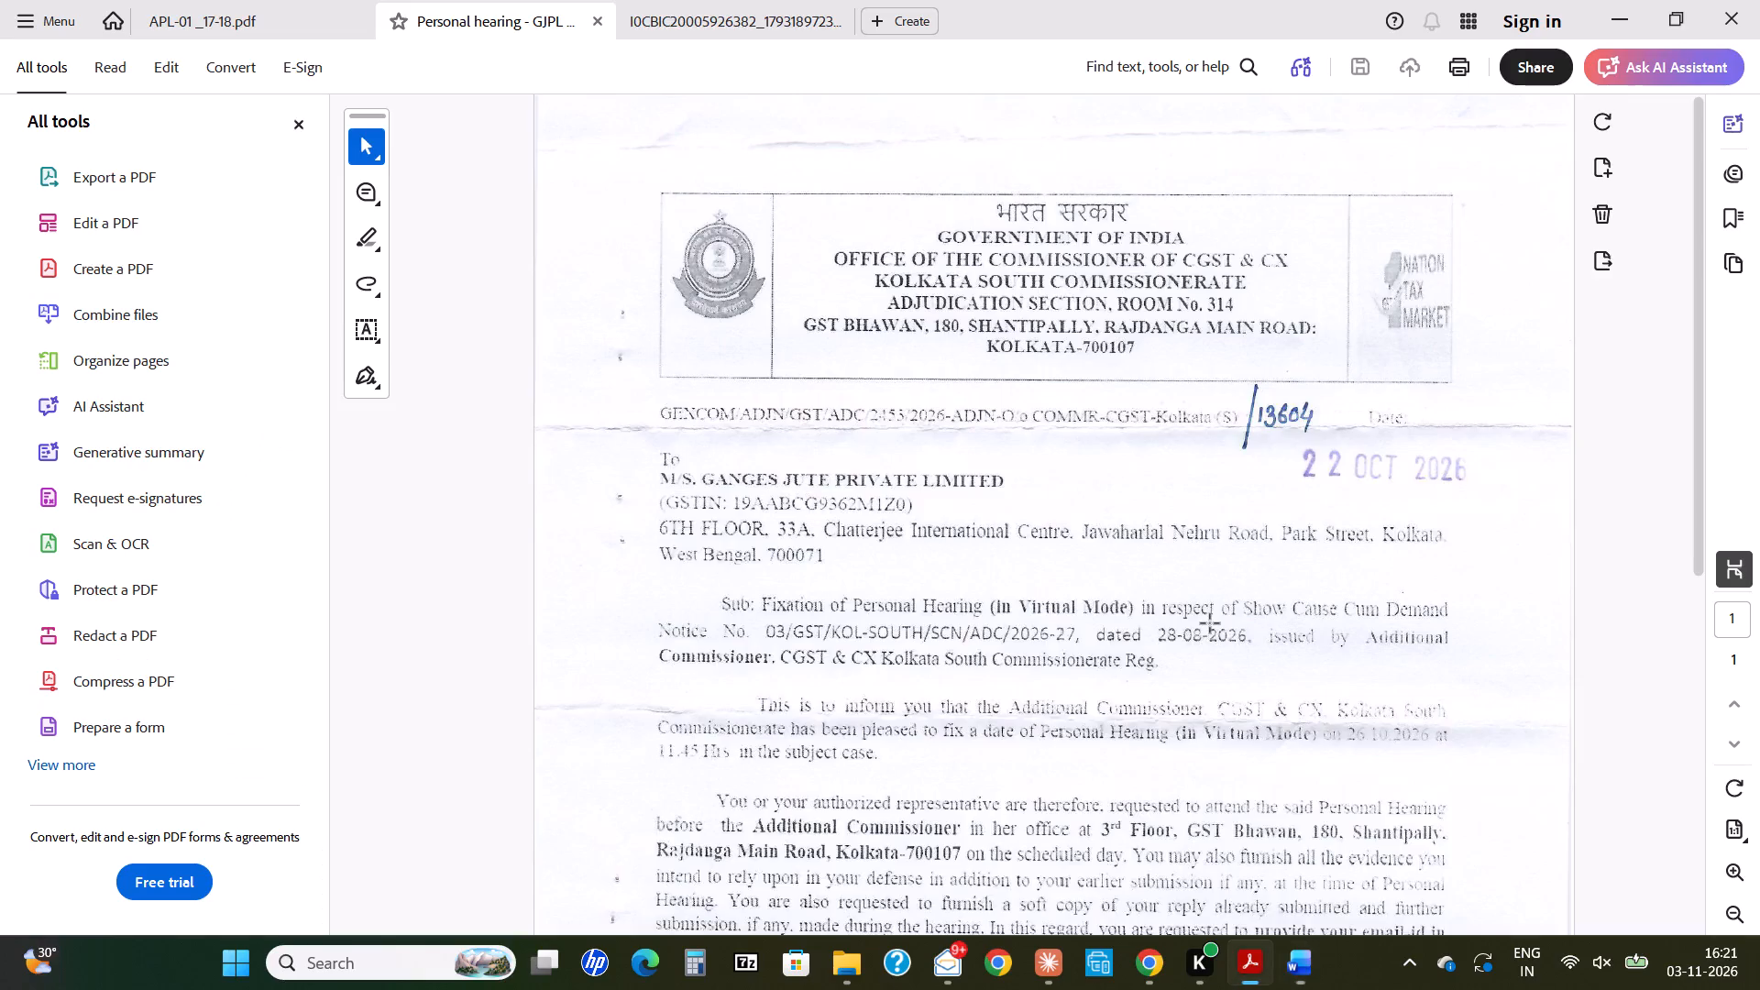
key("ctrl+Tab")
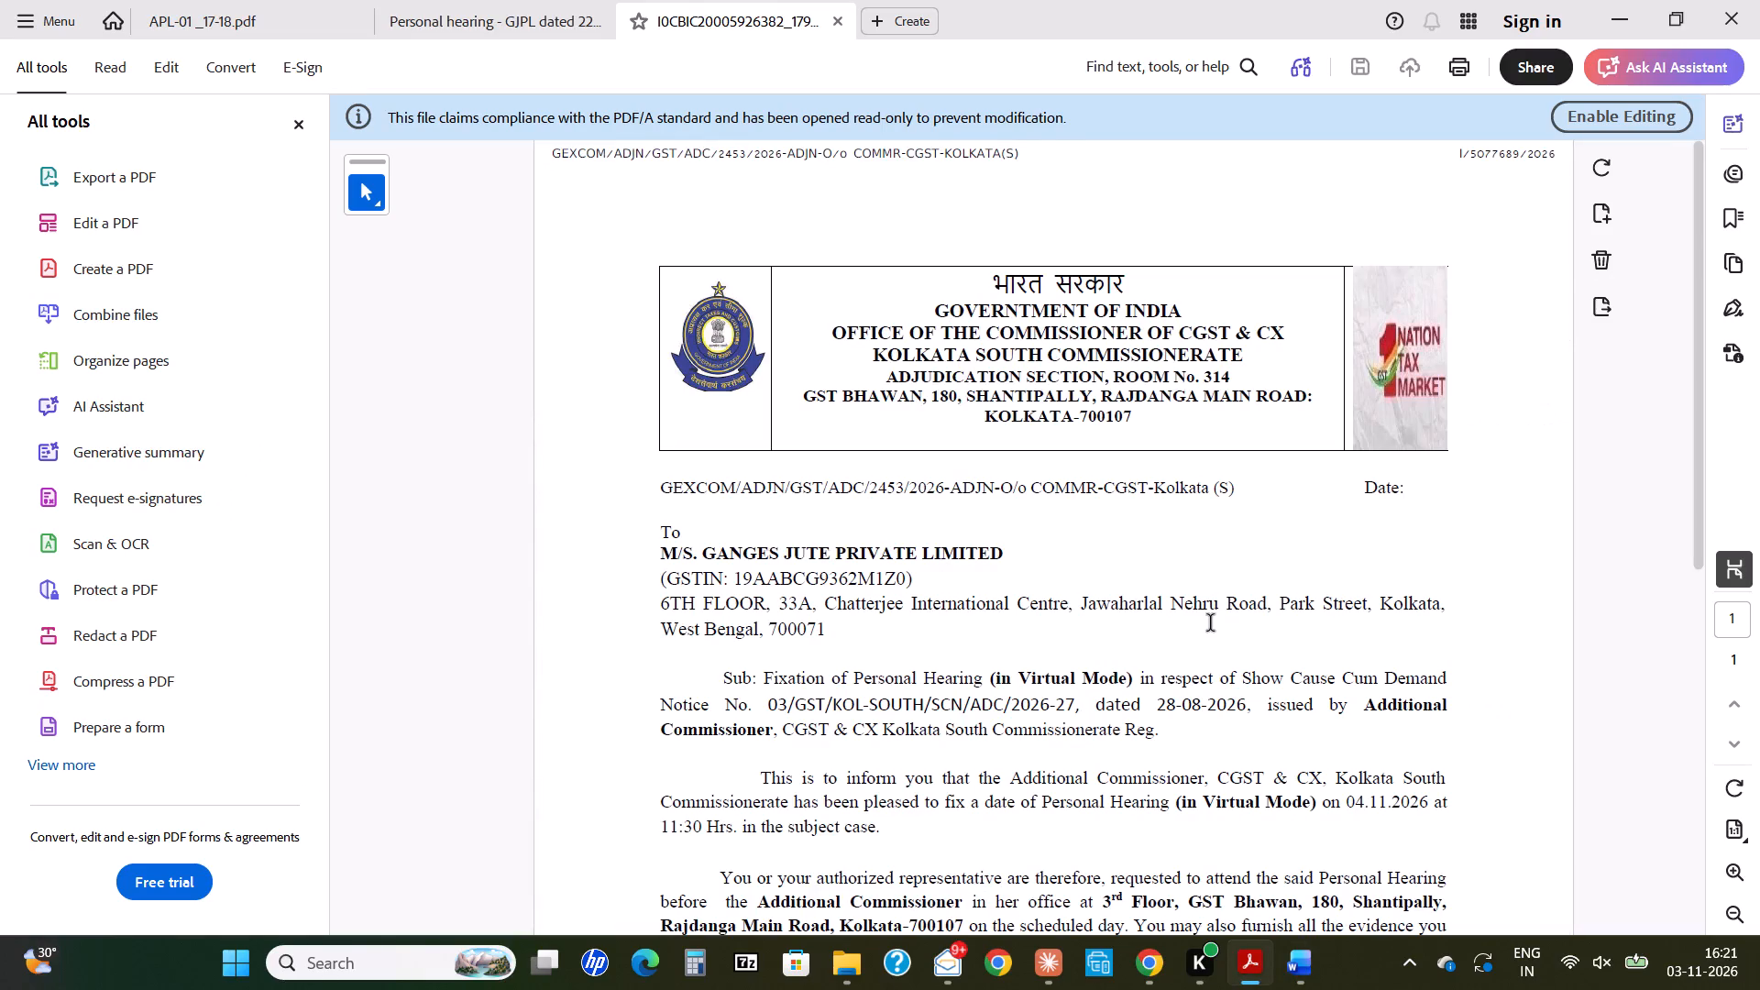
key("End")
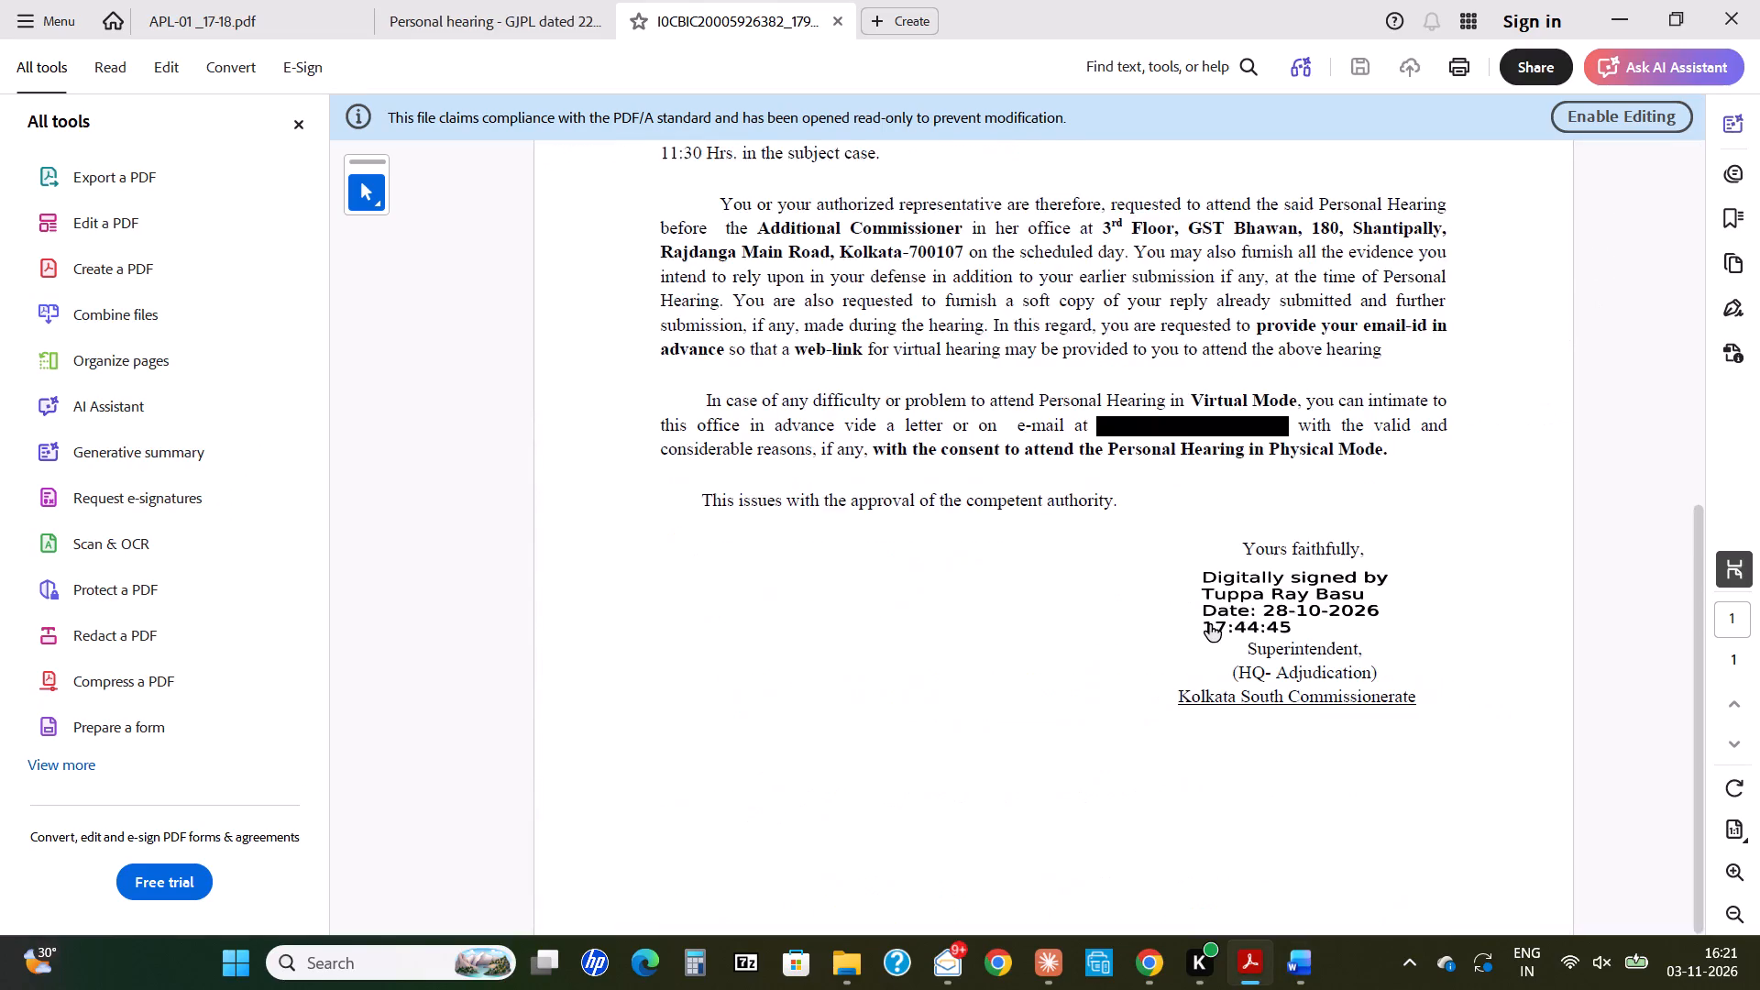
key("alt+Tab")
key("space")
type("-")
key("space")
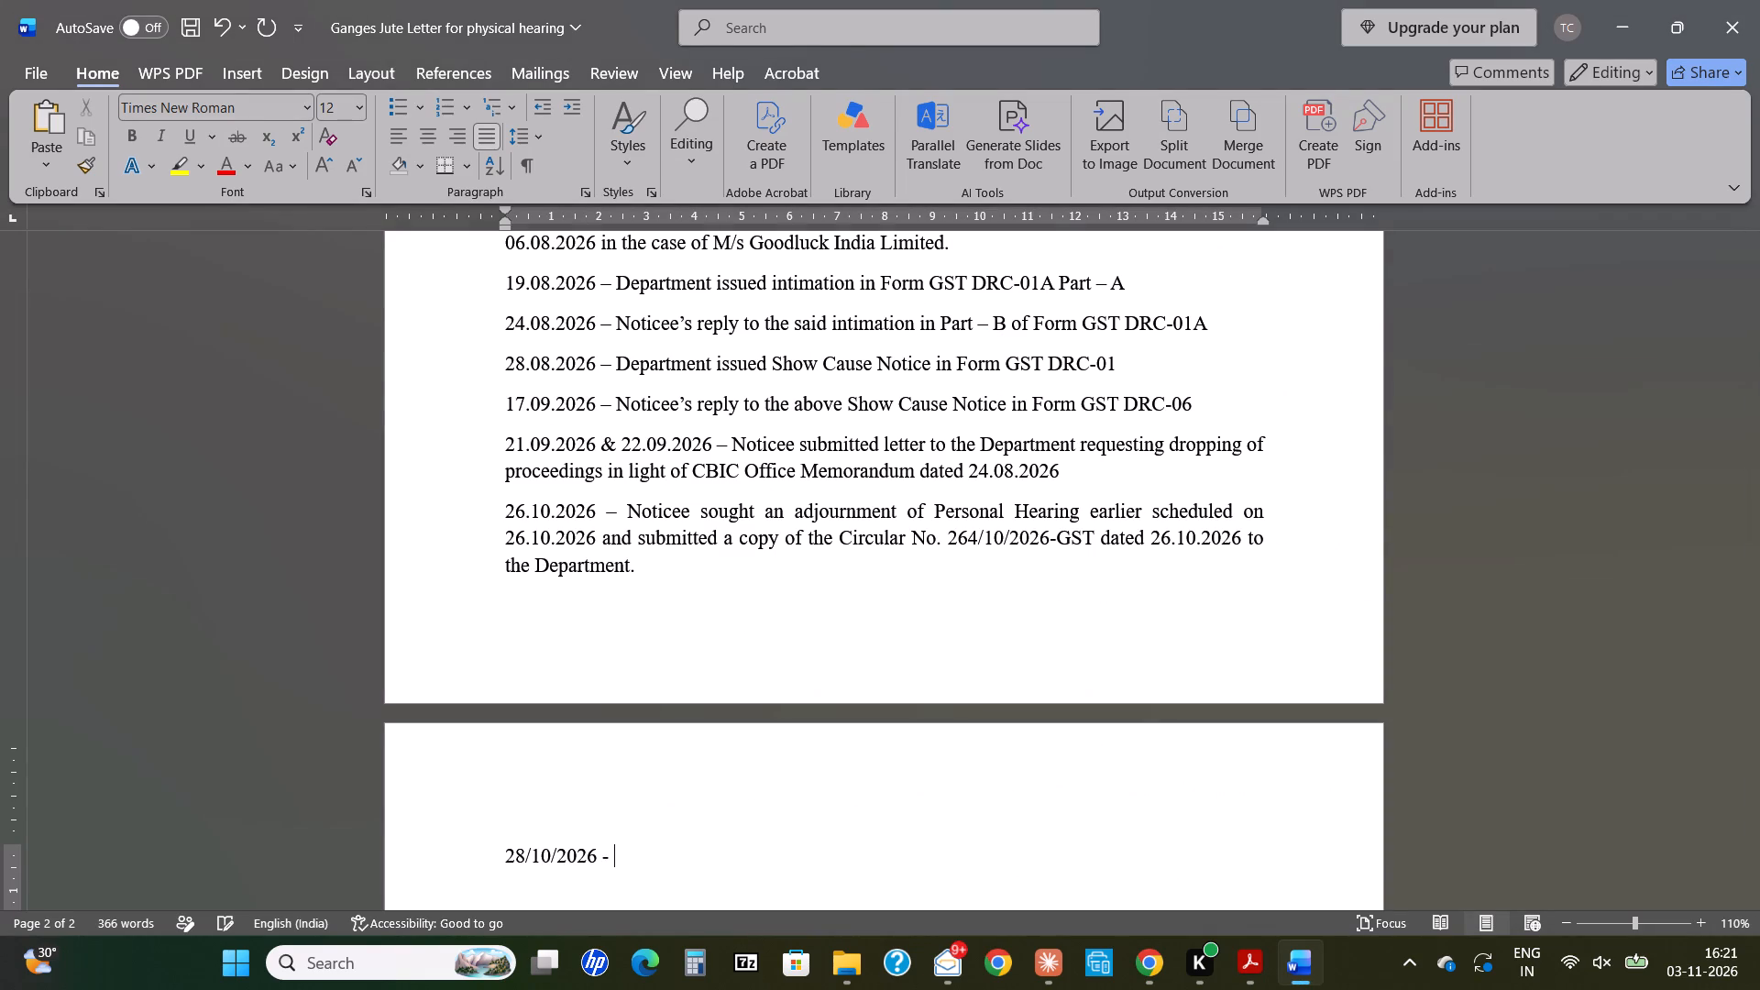
Complete the 28/10/2026 entry with the text "Department issued Notice for Personal Hearing scheduled on 04.11.2026".
key("shift+n")
key("o")
key("r")
key("BackSpace")
type("ti")
key("ctrl+BackSpace")
type("Department")
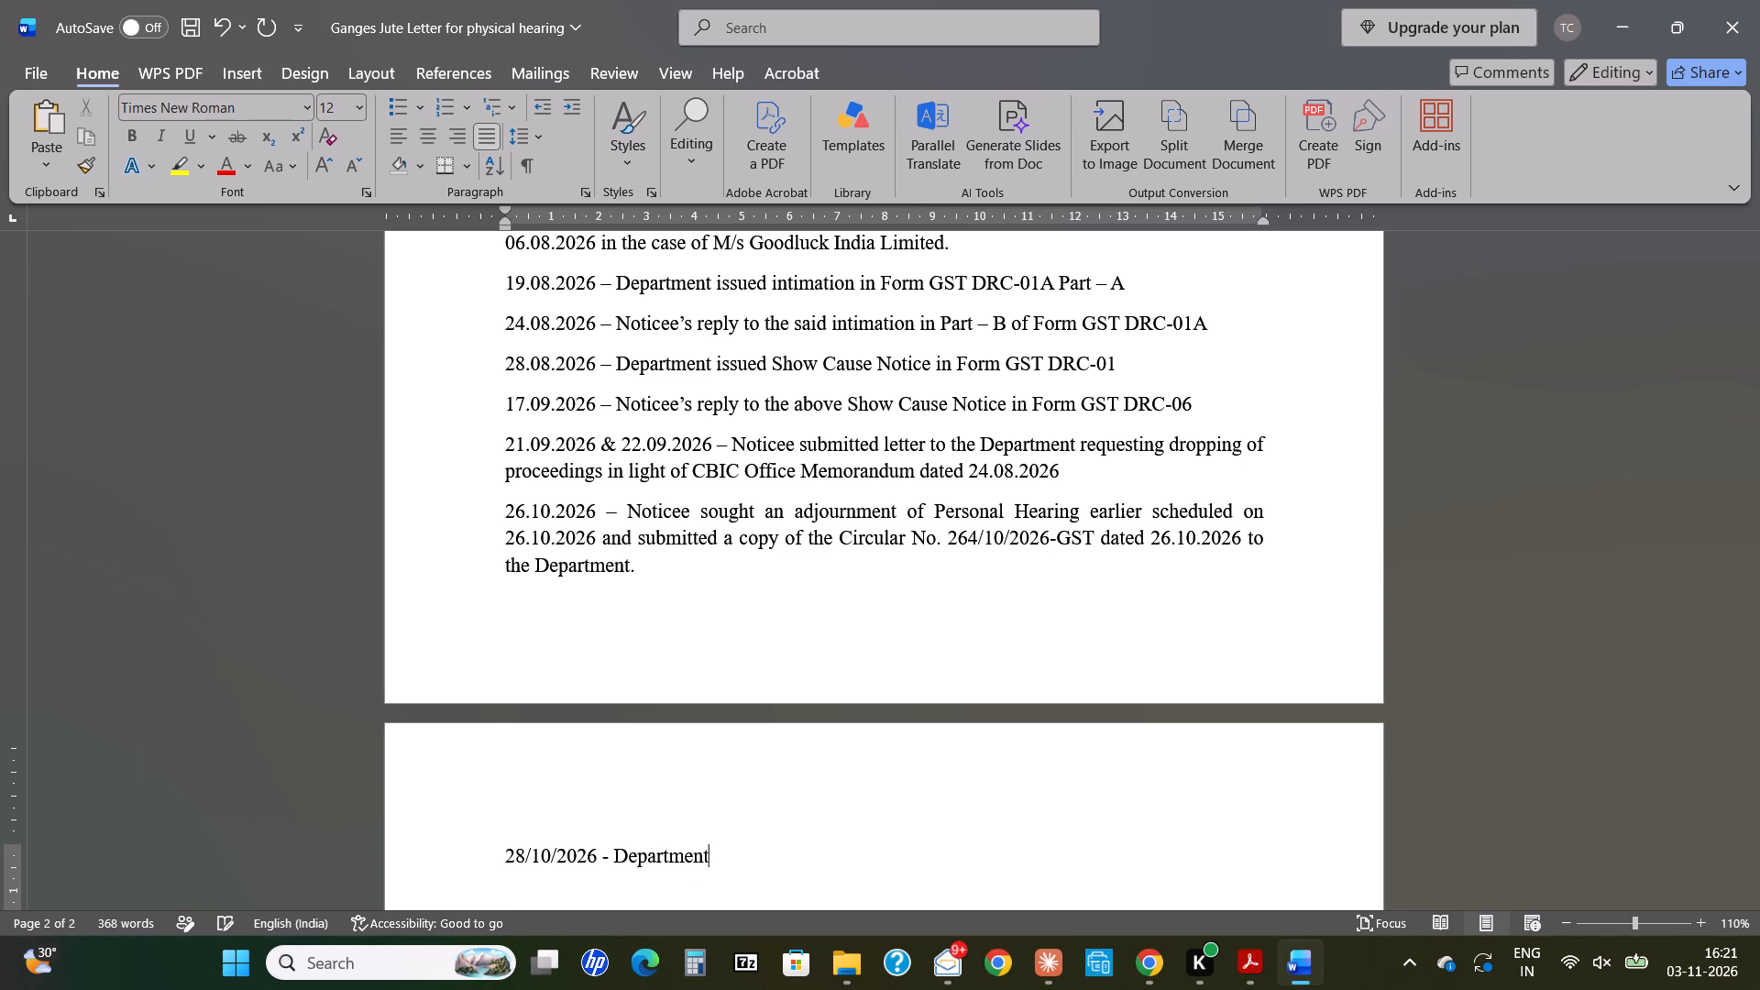
key("space")
type("issue")
key("space")
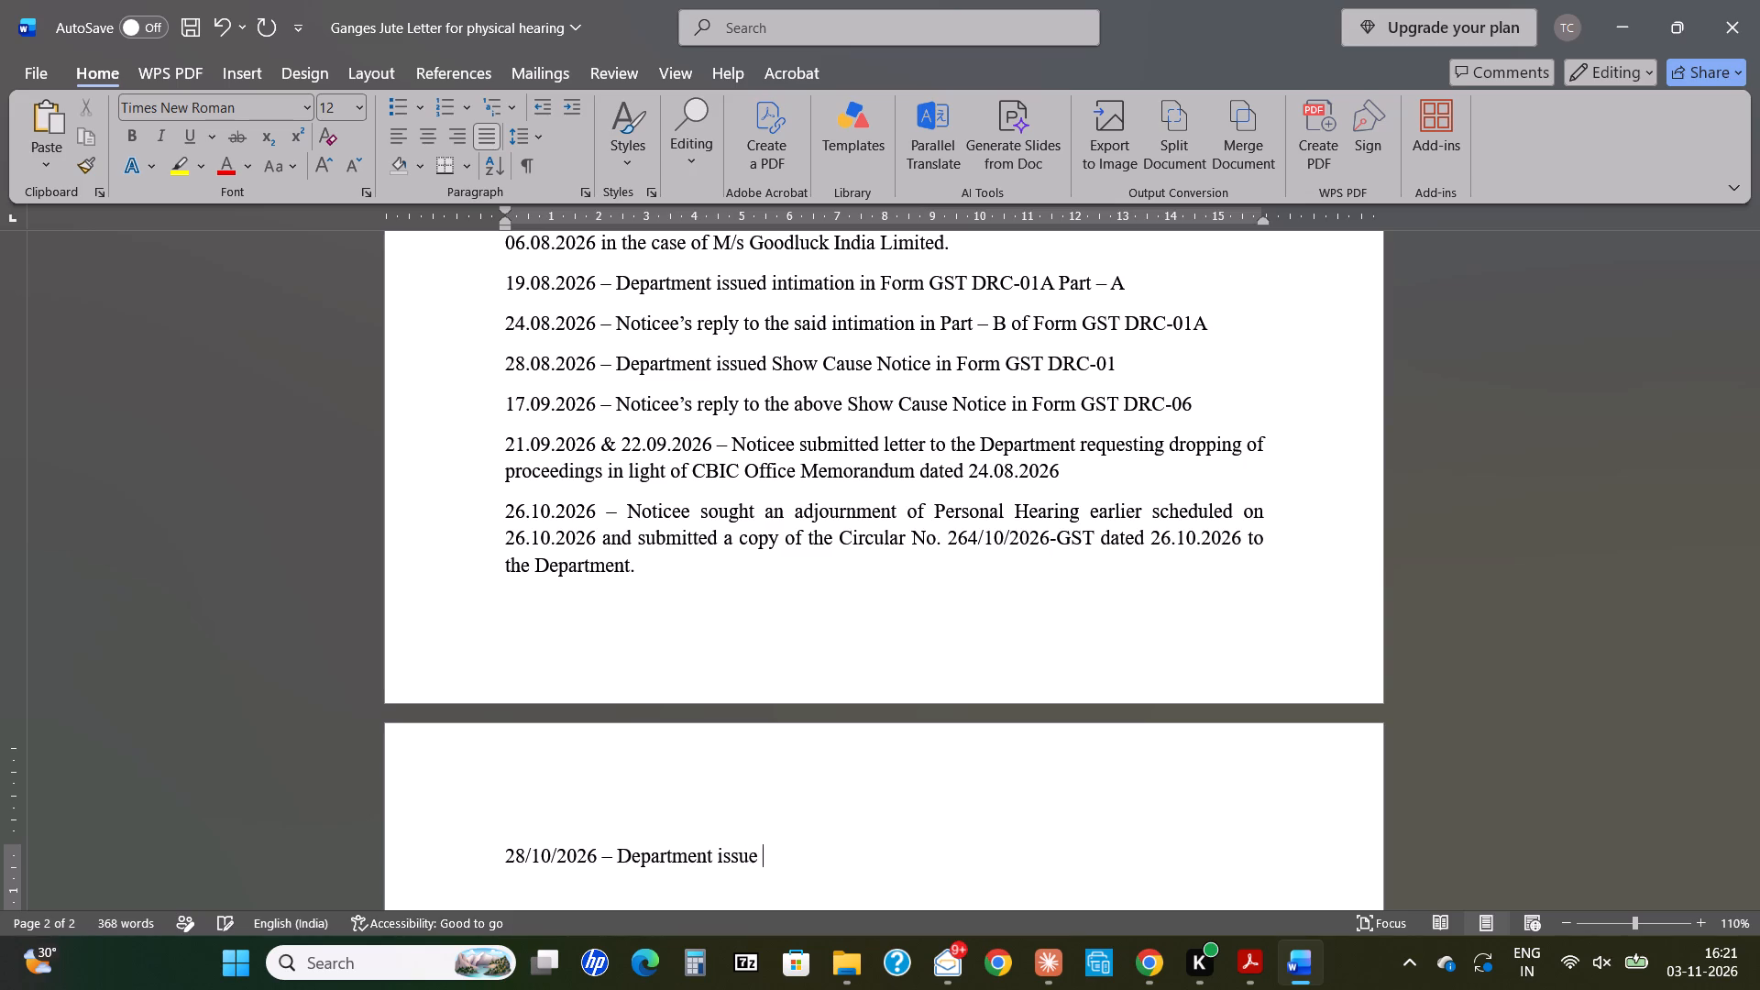
key("BackSpace")
type("d")
key("space")
type("Notice for Personal Hearing")
key("space")
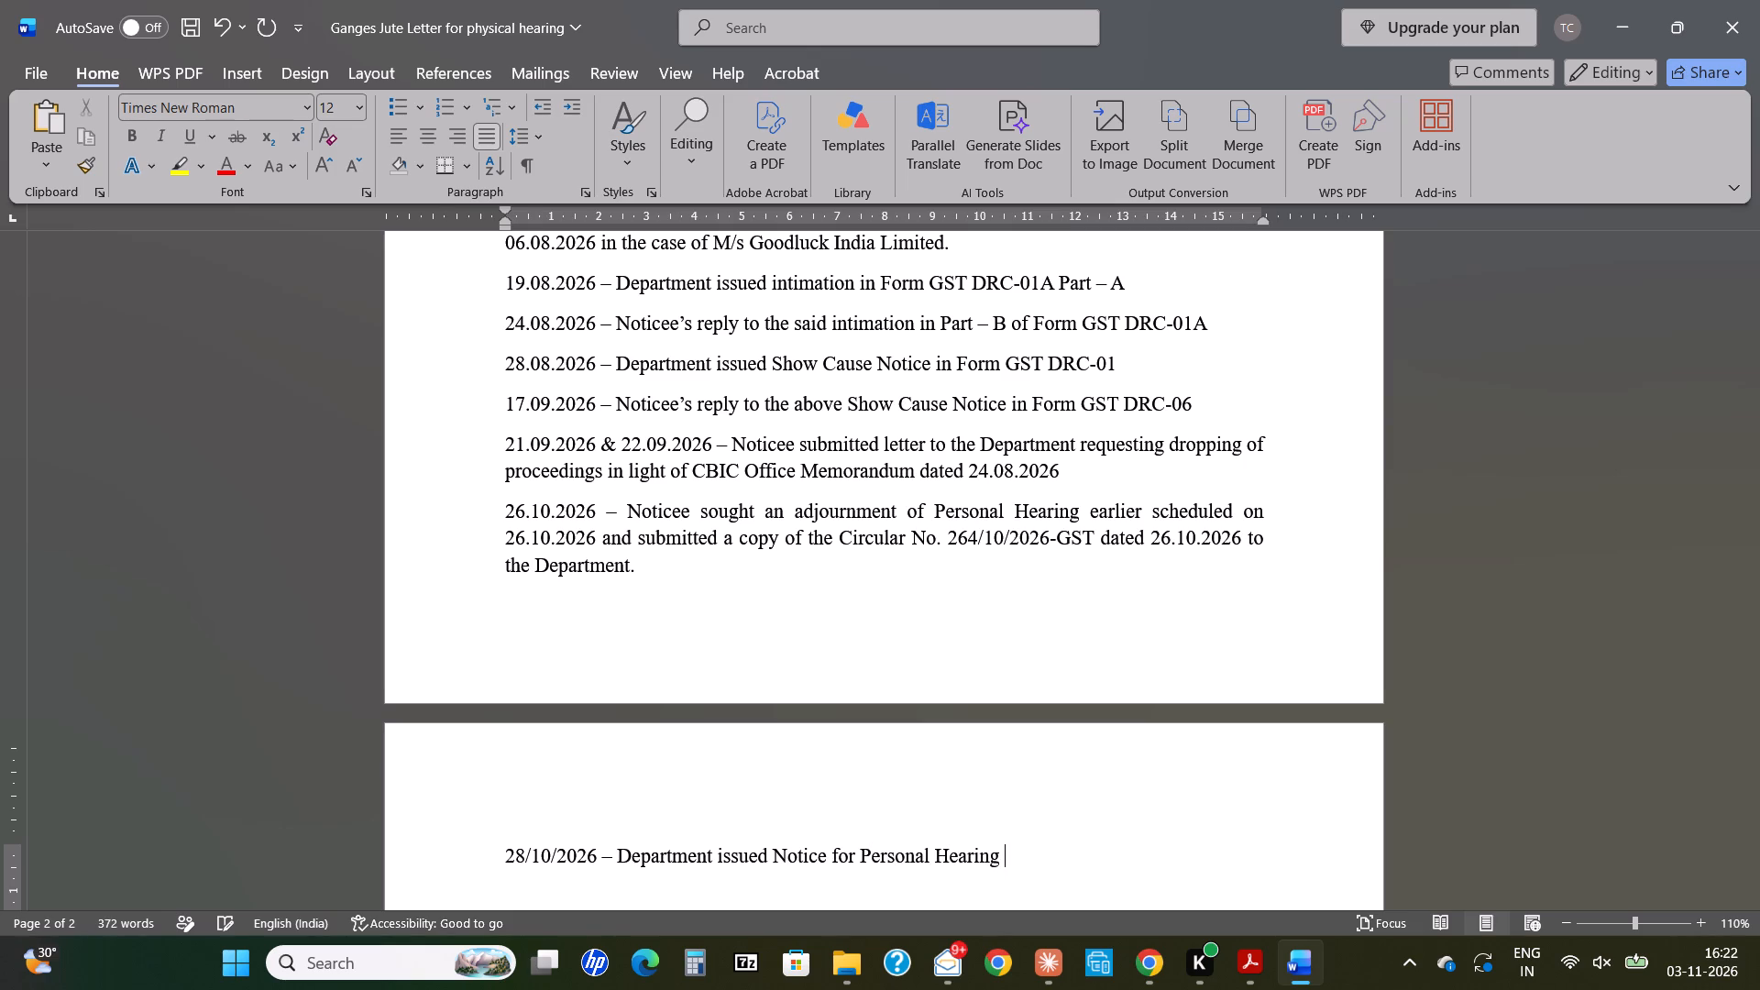
type("on")
key("space")
key("BackSpace")
key("BackSpace")
key("BackSpace")
type("schduled")
key("space")
type("on")
key("space")
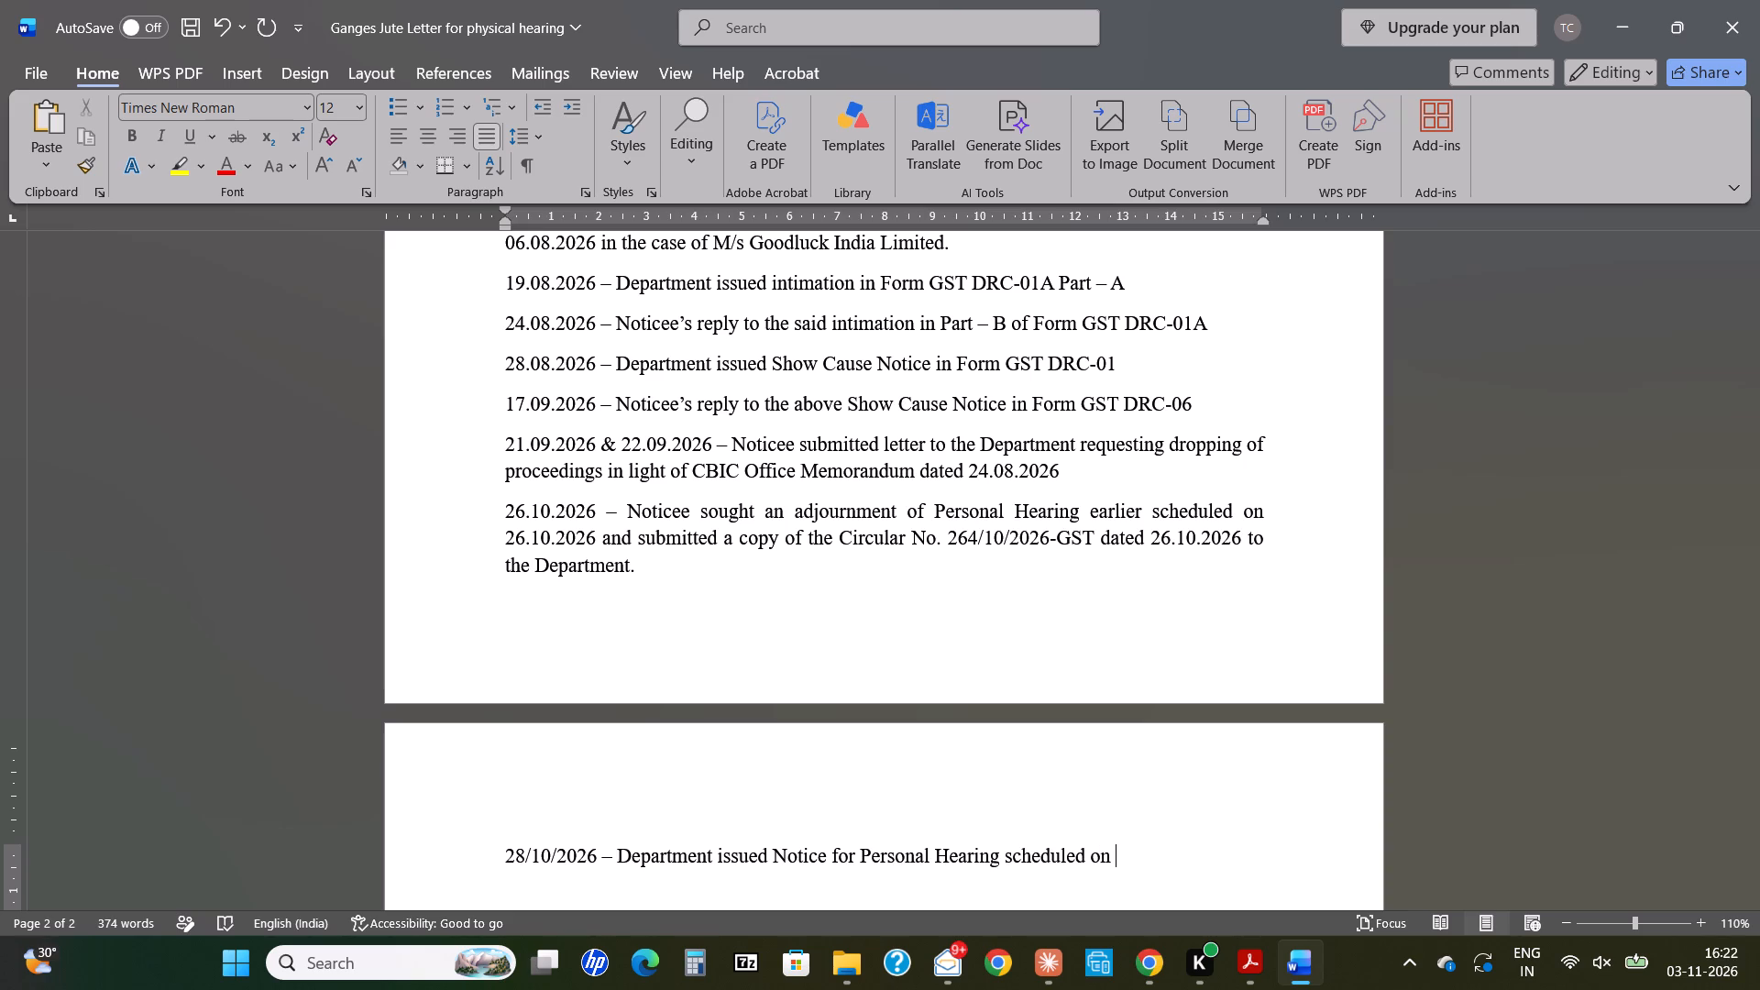
type("04.11.2026")
Extend the 28/10/2026 entry with "at 11:30 a.m. in virtual mode." and save the document.
key("space")
type("at 11\"")
key("BackSpace")
type(": 3")
key("BackSpace")
key("BackSpace")
type("30 am/")
key("BackSpace")
key("BackSpace")
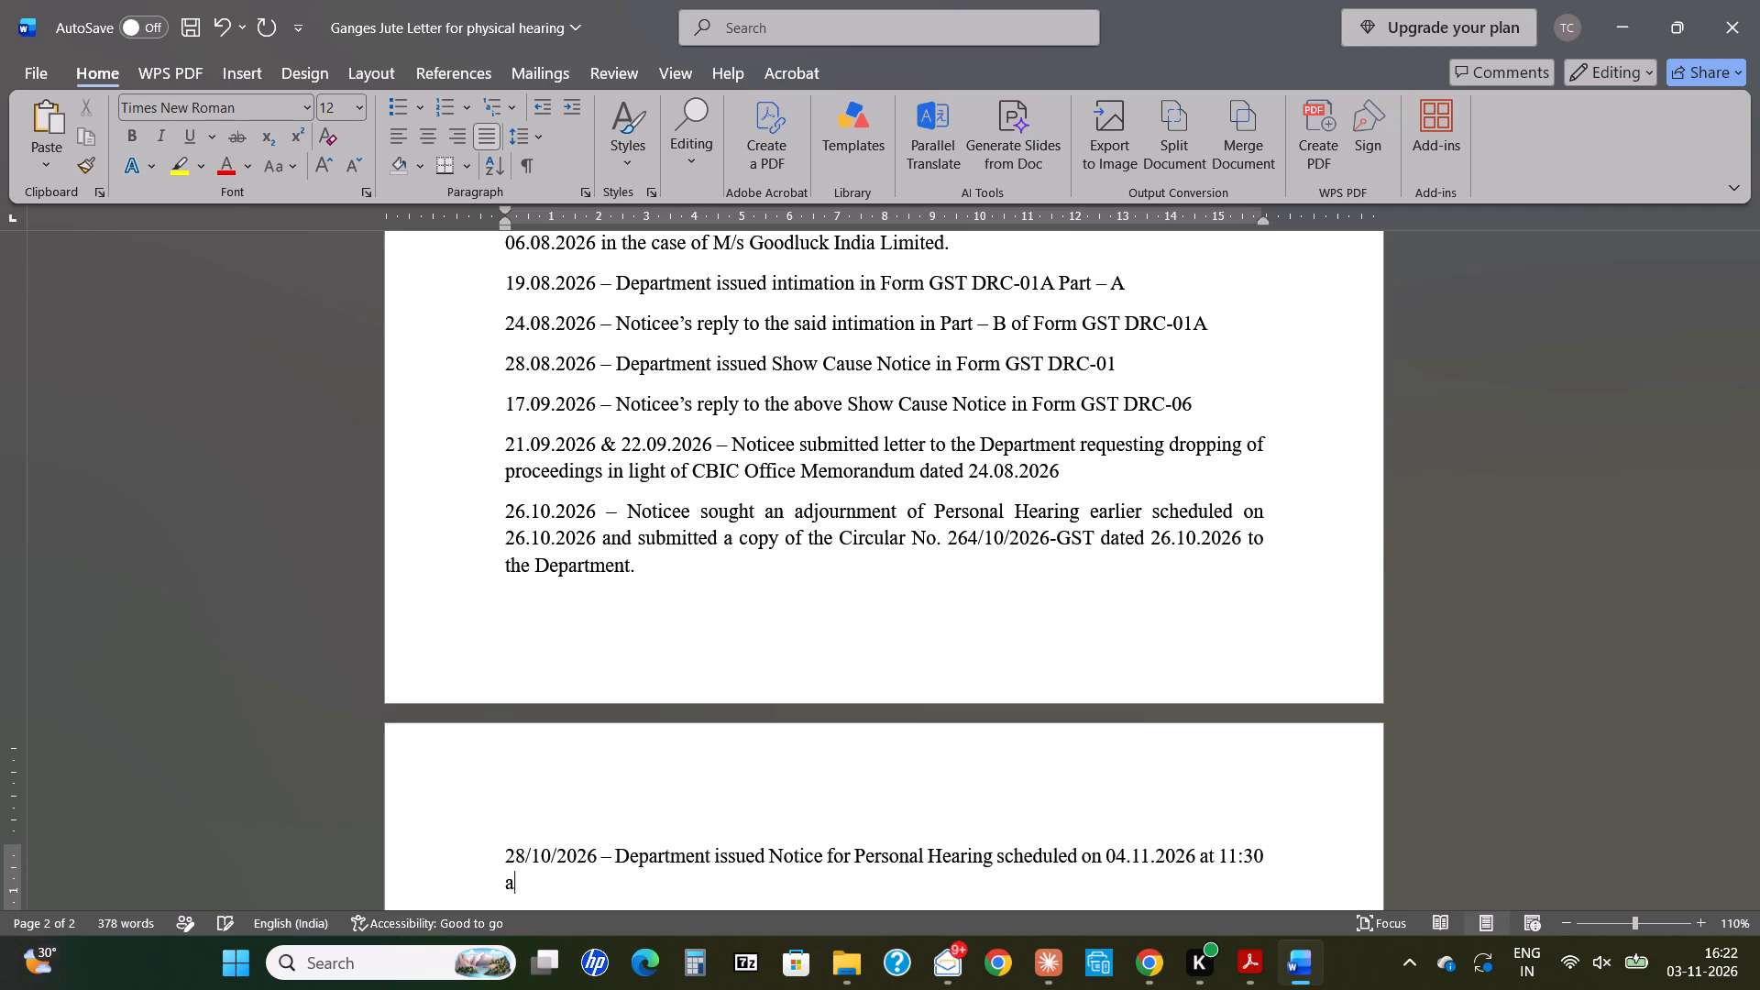
type(".m.")
key("BackSpace")
key("space")
type("in")
key("BackSpace")
key("BackSpace")
key("BackSpace")
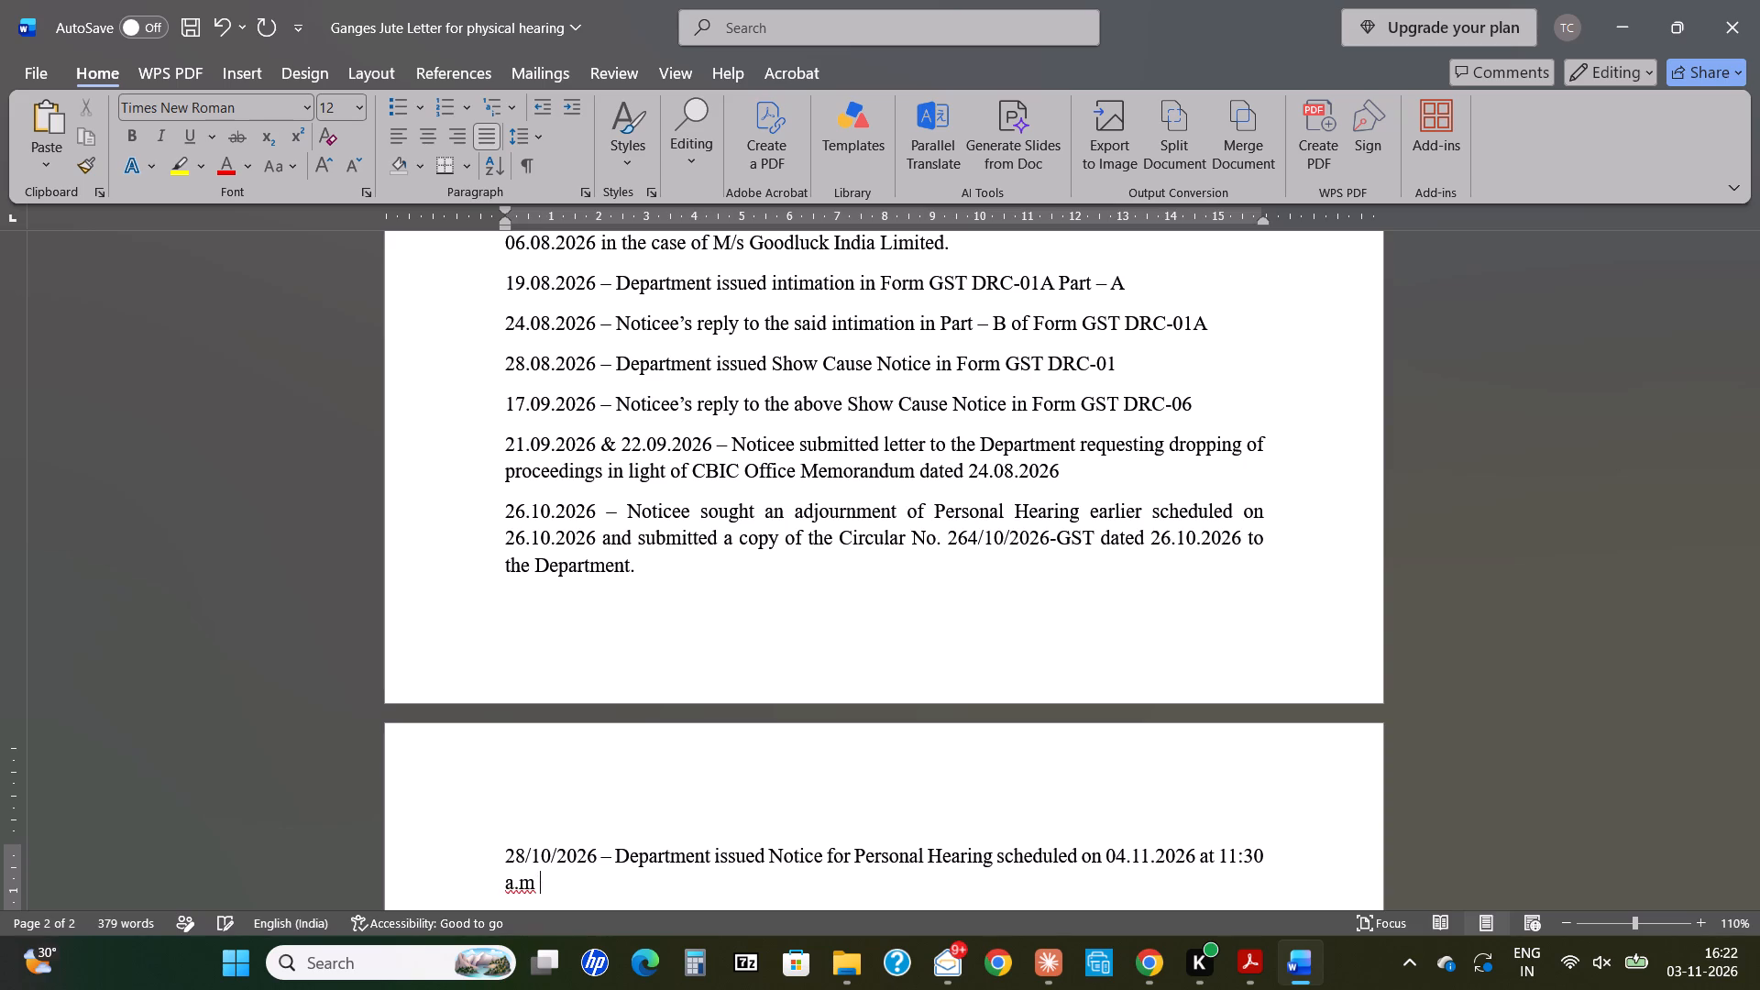
key("BackSpace")
type("m. in virtual mode.")
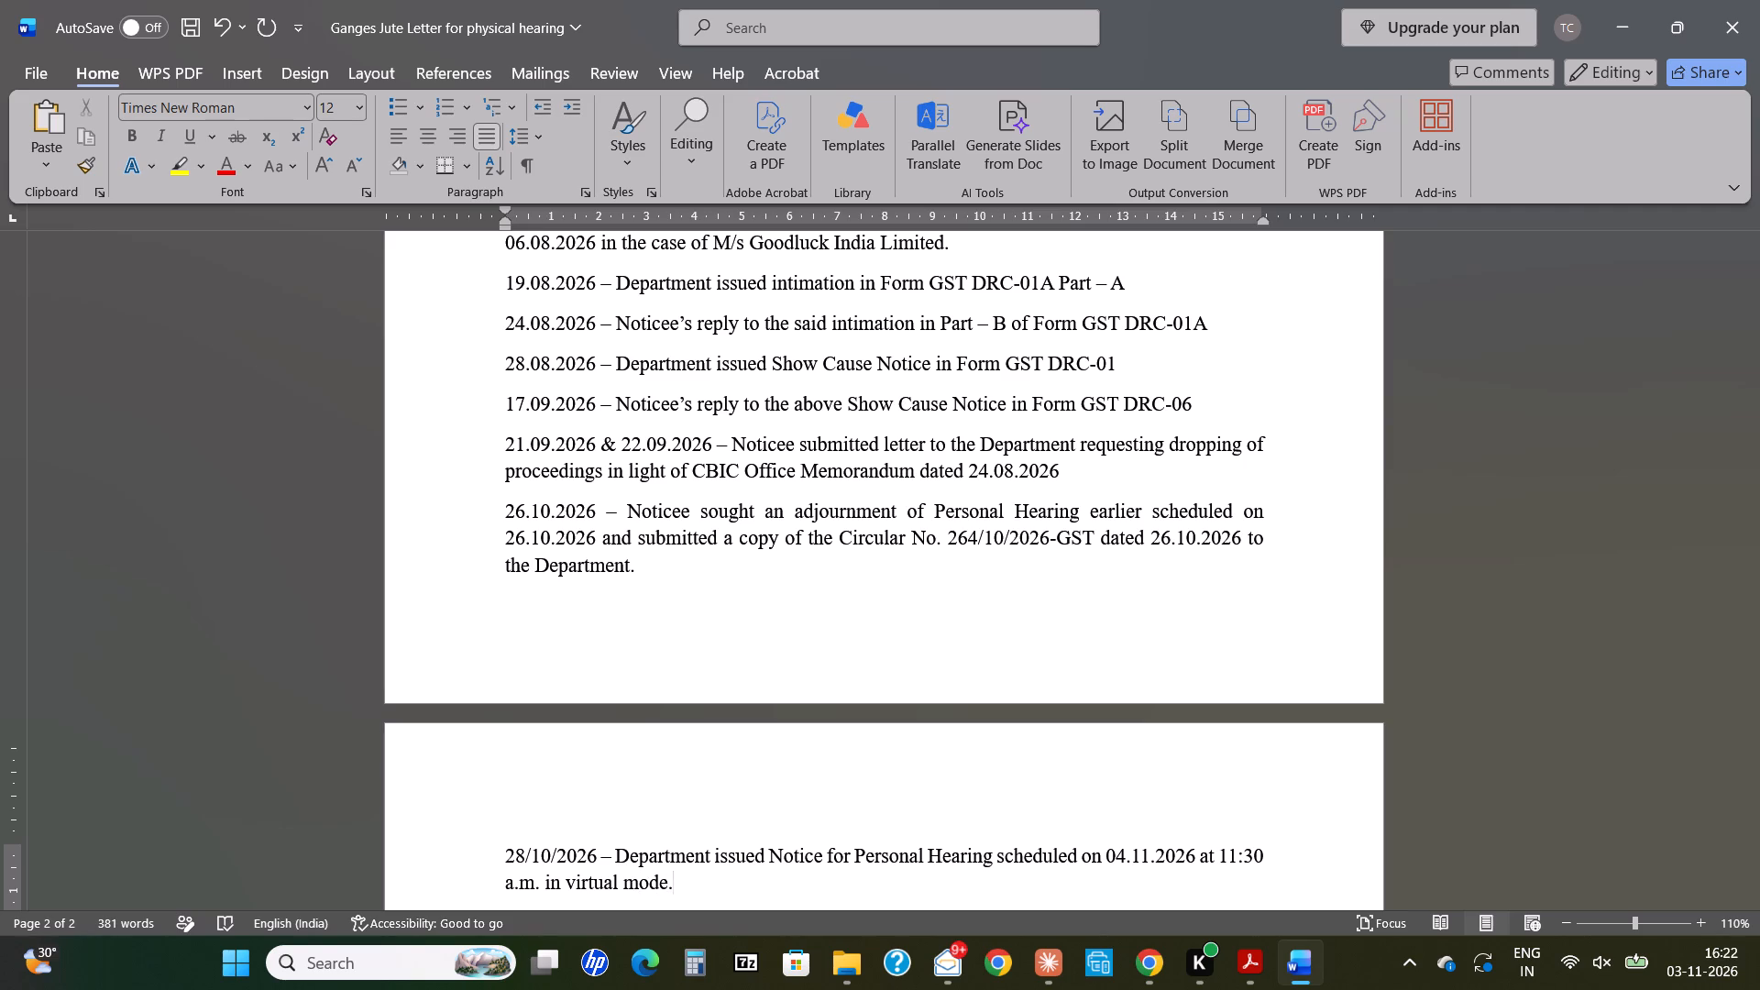
key("ctrl+s")
In the closing paragraph, change the sentence opening "A proper appreciation" to "Therefore, a proper appreciation".
scroll(1211, 624, "down", 1)
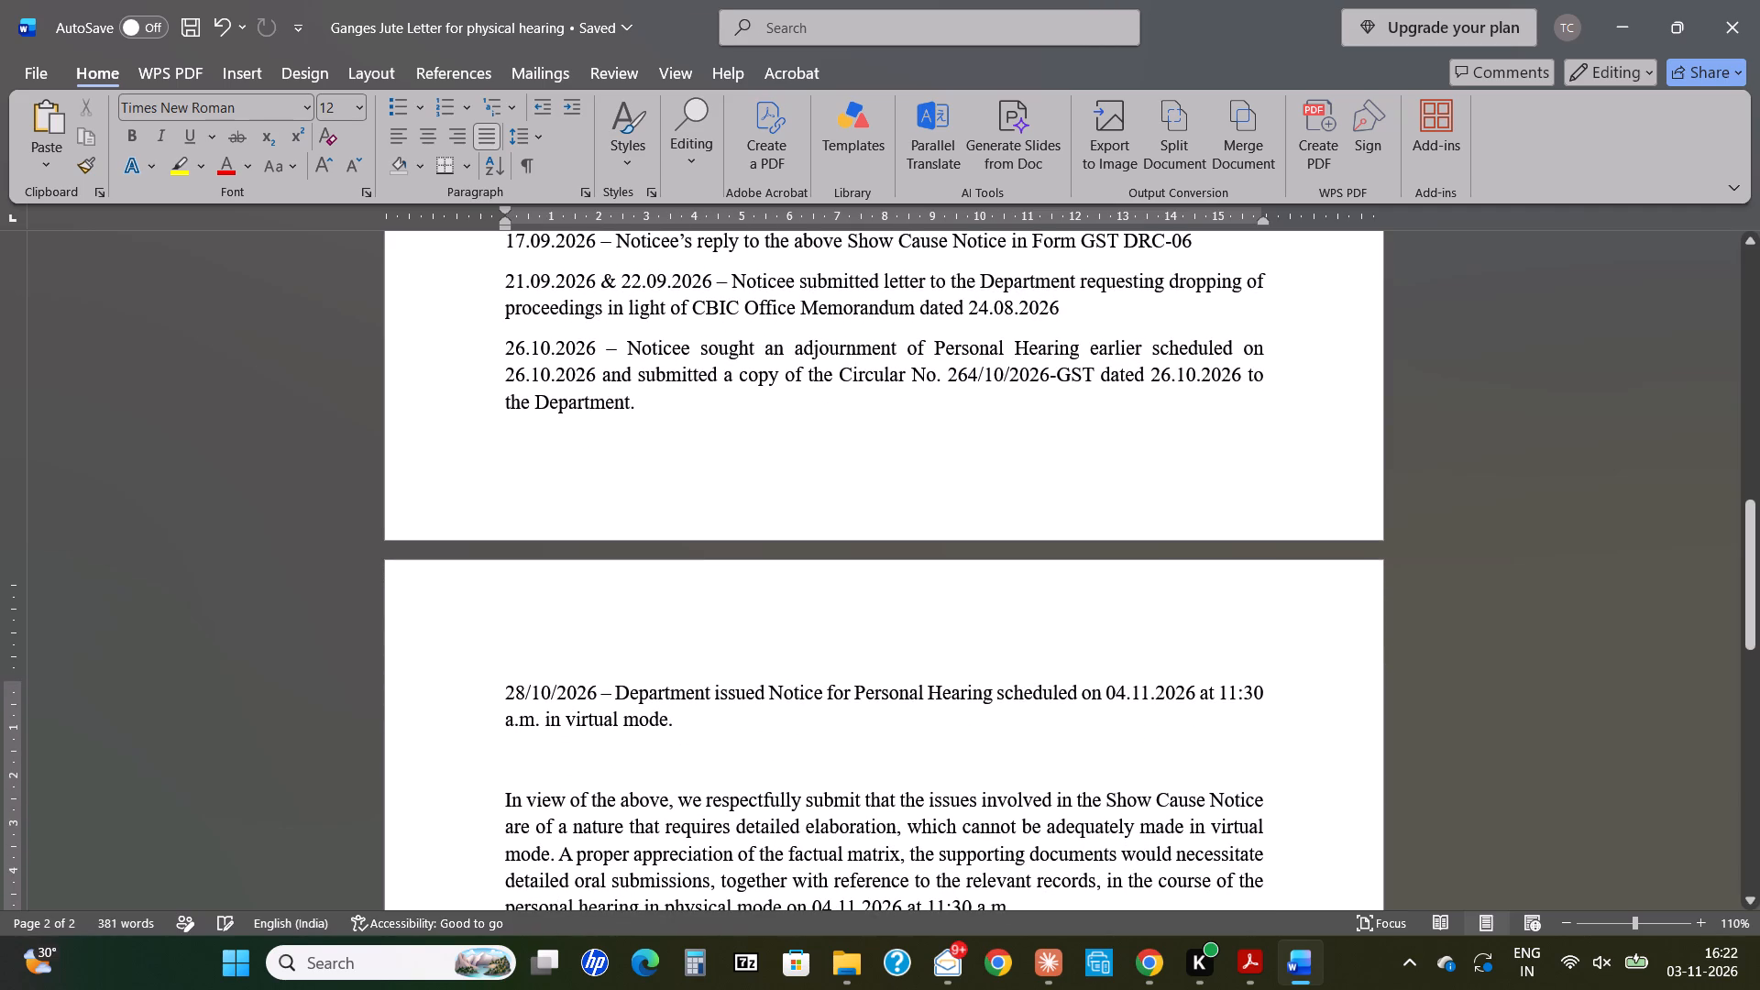
key("Down")
key("Down")
key("Down")
key("Down")
key("Down")
key("Up")
key("ctrl+Left")
key("ctrl+Left")
key("ctrl+Left")
type("Therefore,")
key("space")
key("Delete")
key("a")
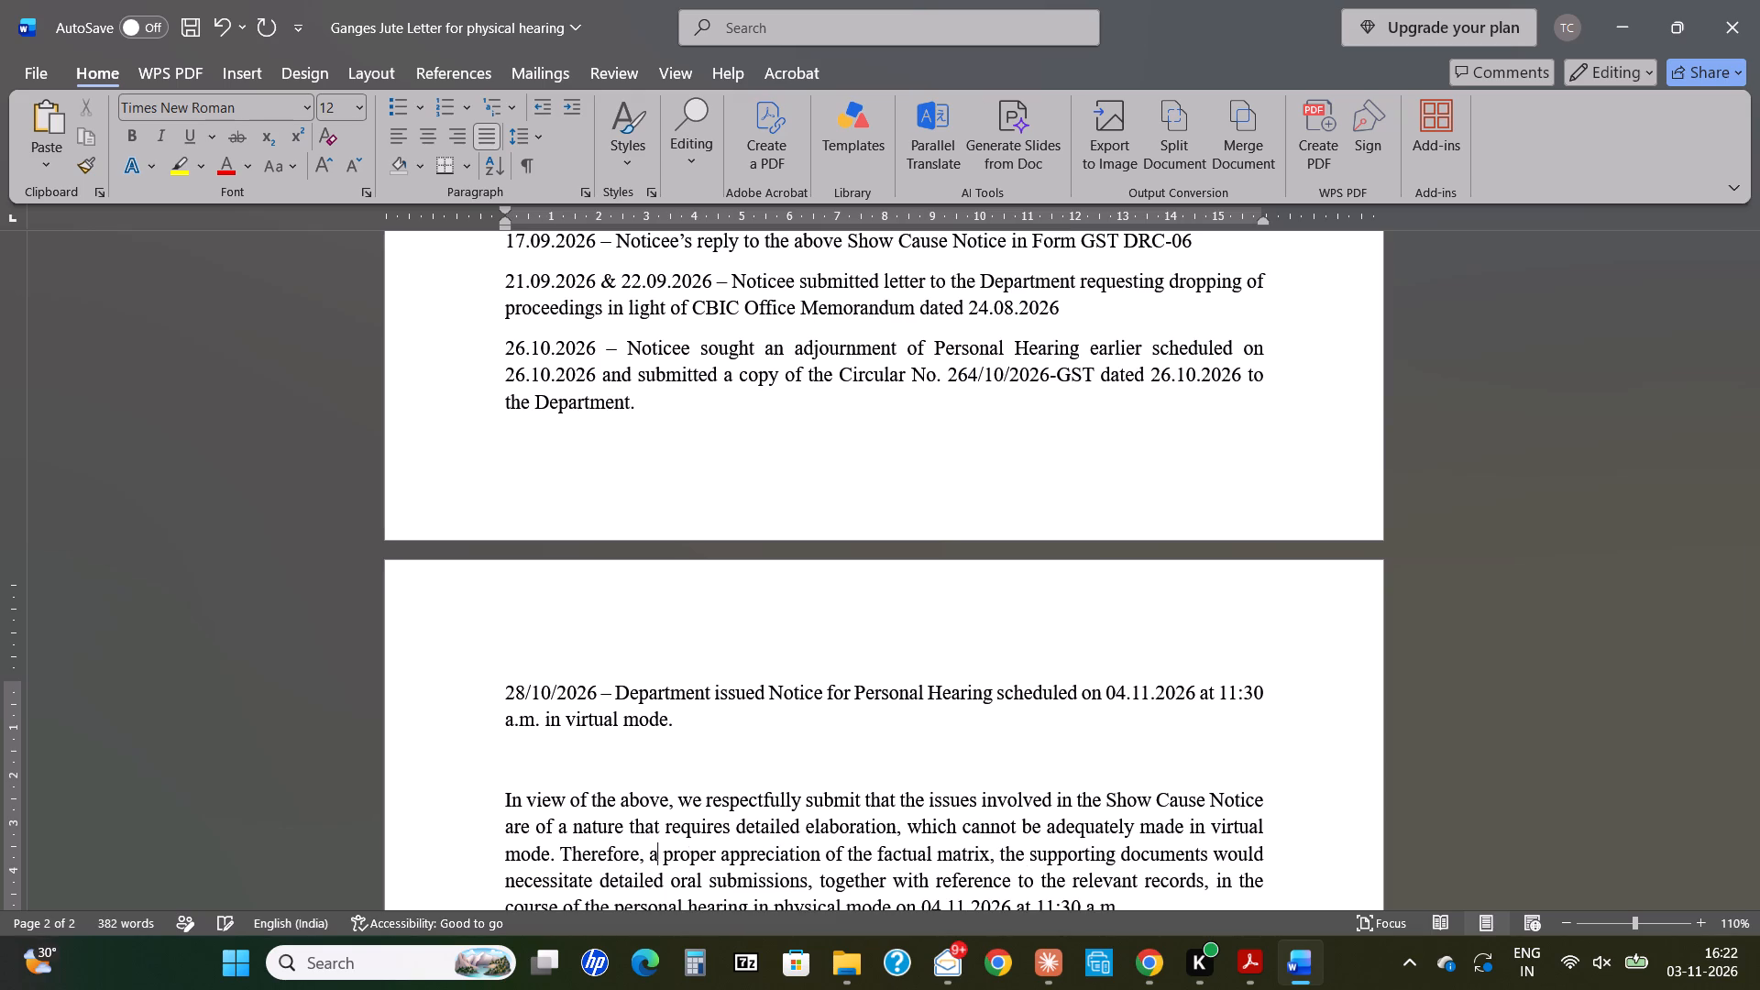
Insert "along with" before "the supporting documents" in the closing paragraph and save the document.
key("ctrl+Right")
key("ctrl+Right")
key("ctrl+Right")
key("ctrl+Right")
key("ctrl+Right")
key("ctrl+Right")
key("ctrl+Right")
key("Right")
key("Right")
type("along with")
key("space")
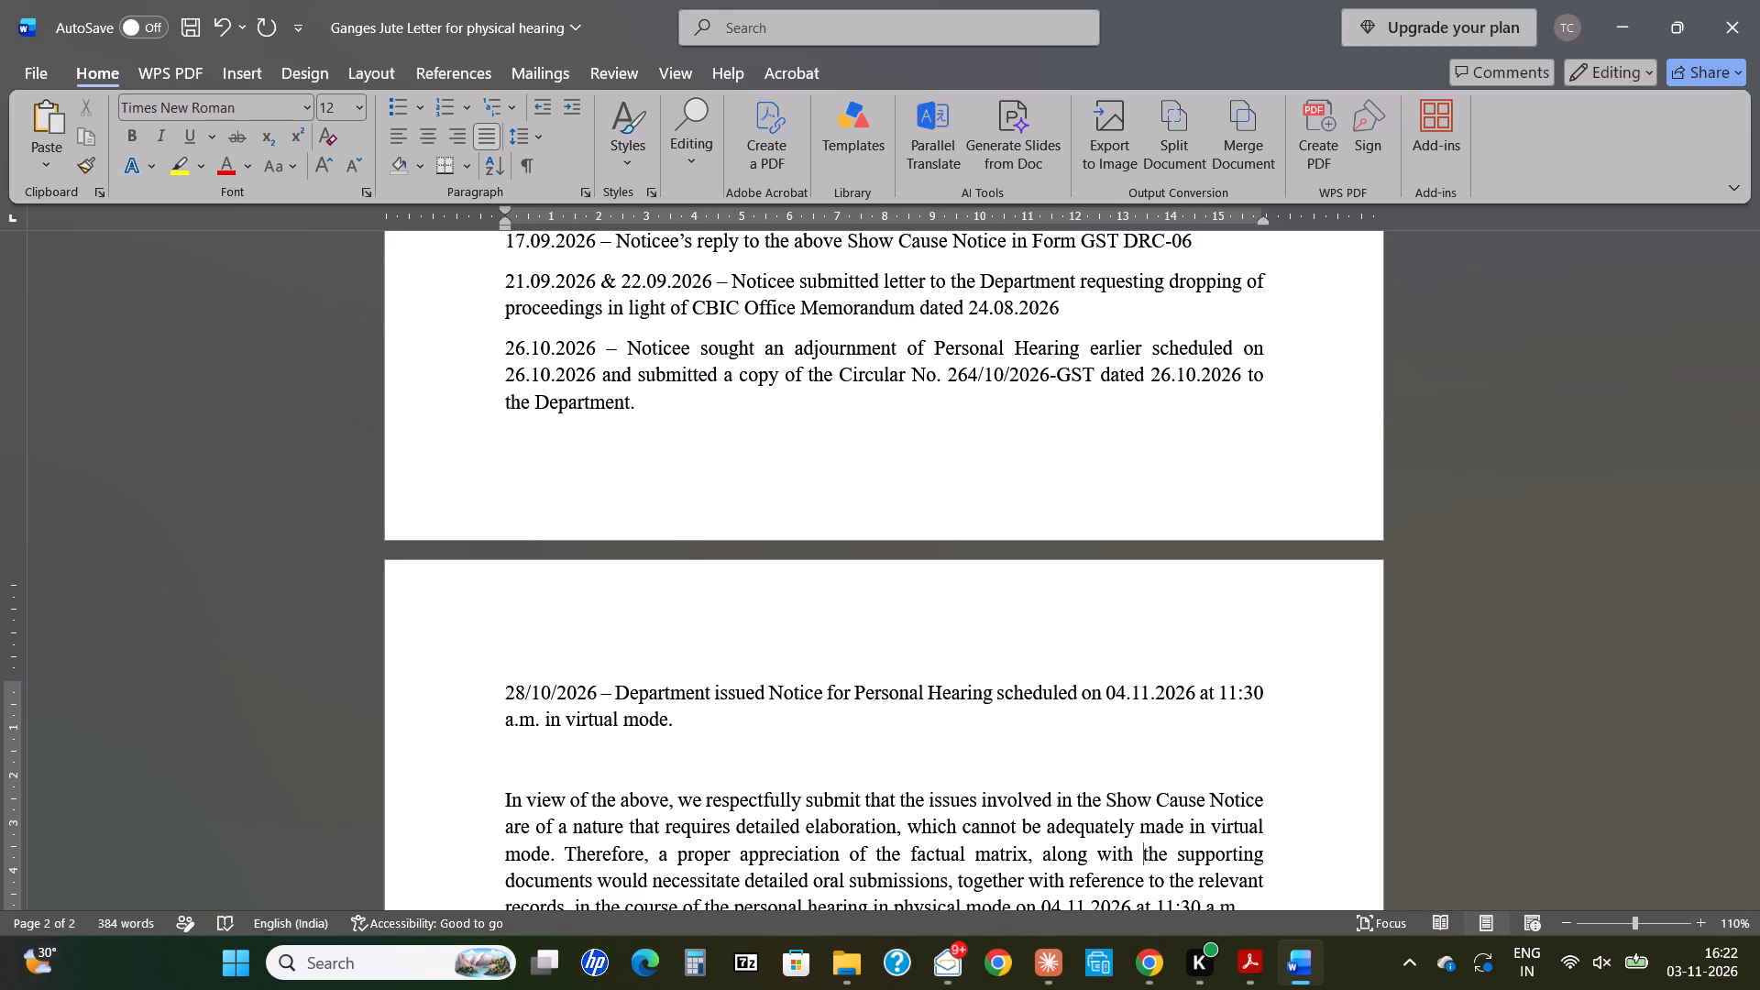
key("ctrl+s")
key("ctrl+s")
key("ctrl+s")
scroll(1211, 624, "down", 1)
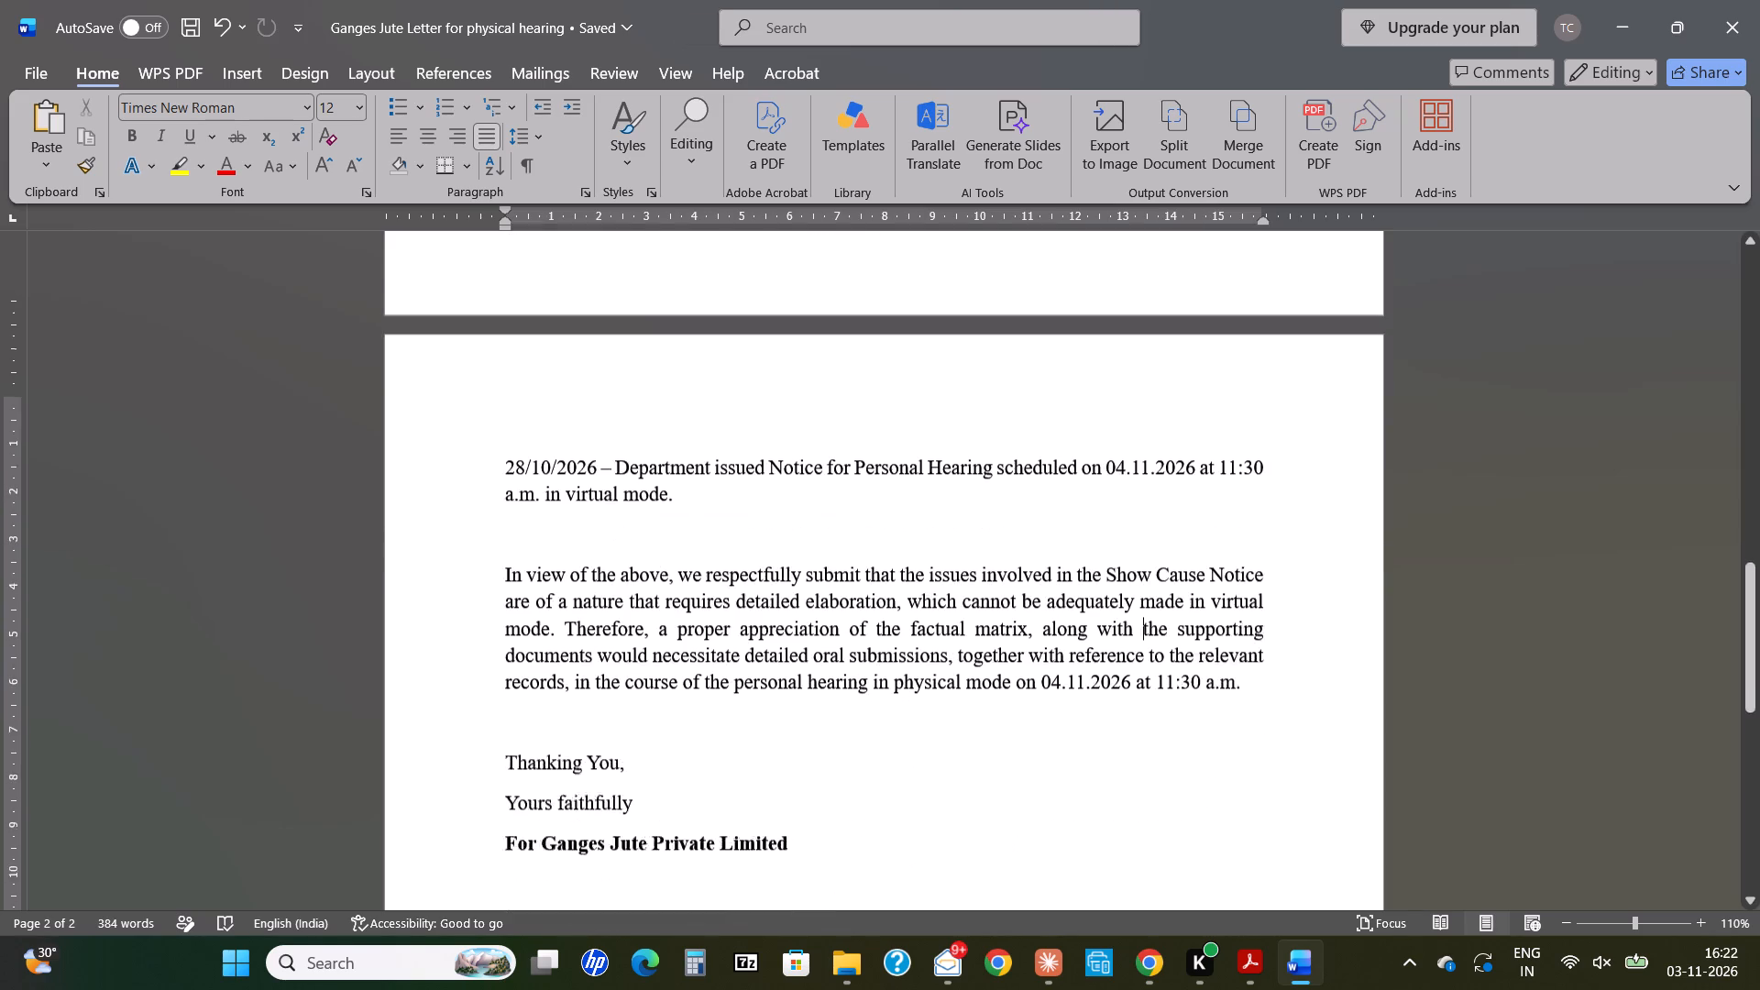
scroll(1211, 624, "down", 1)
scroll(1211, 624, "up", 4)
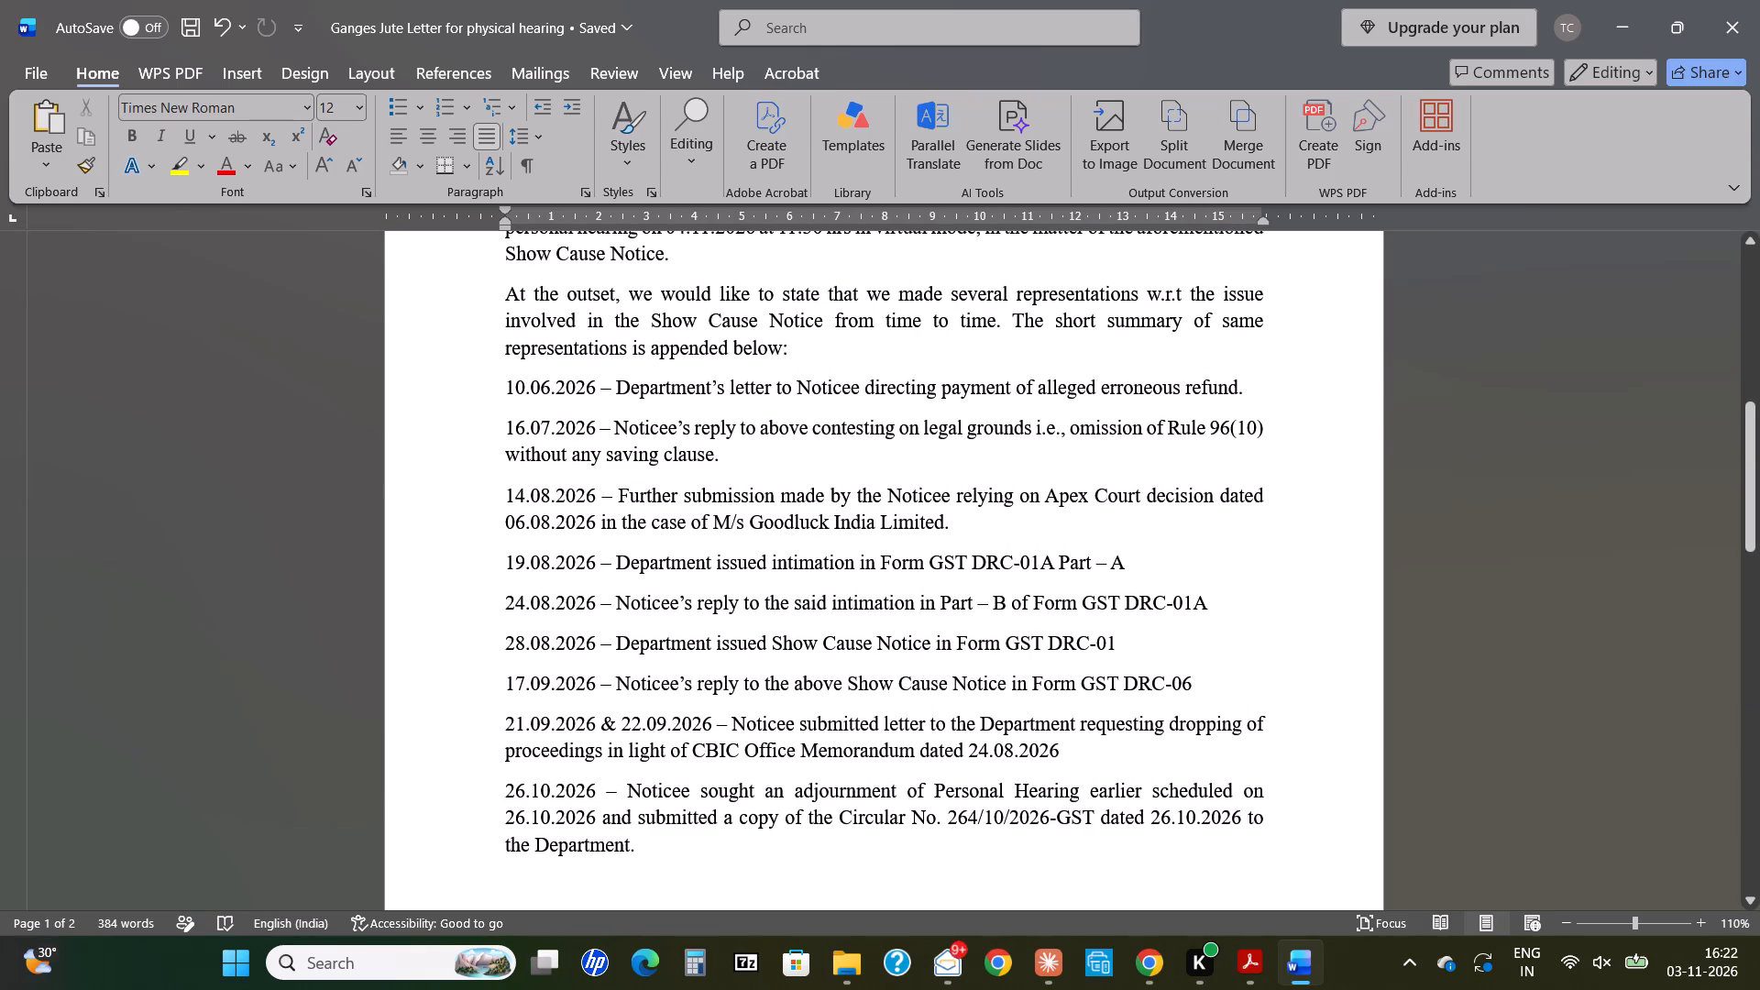
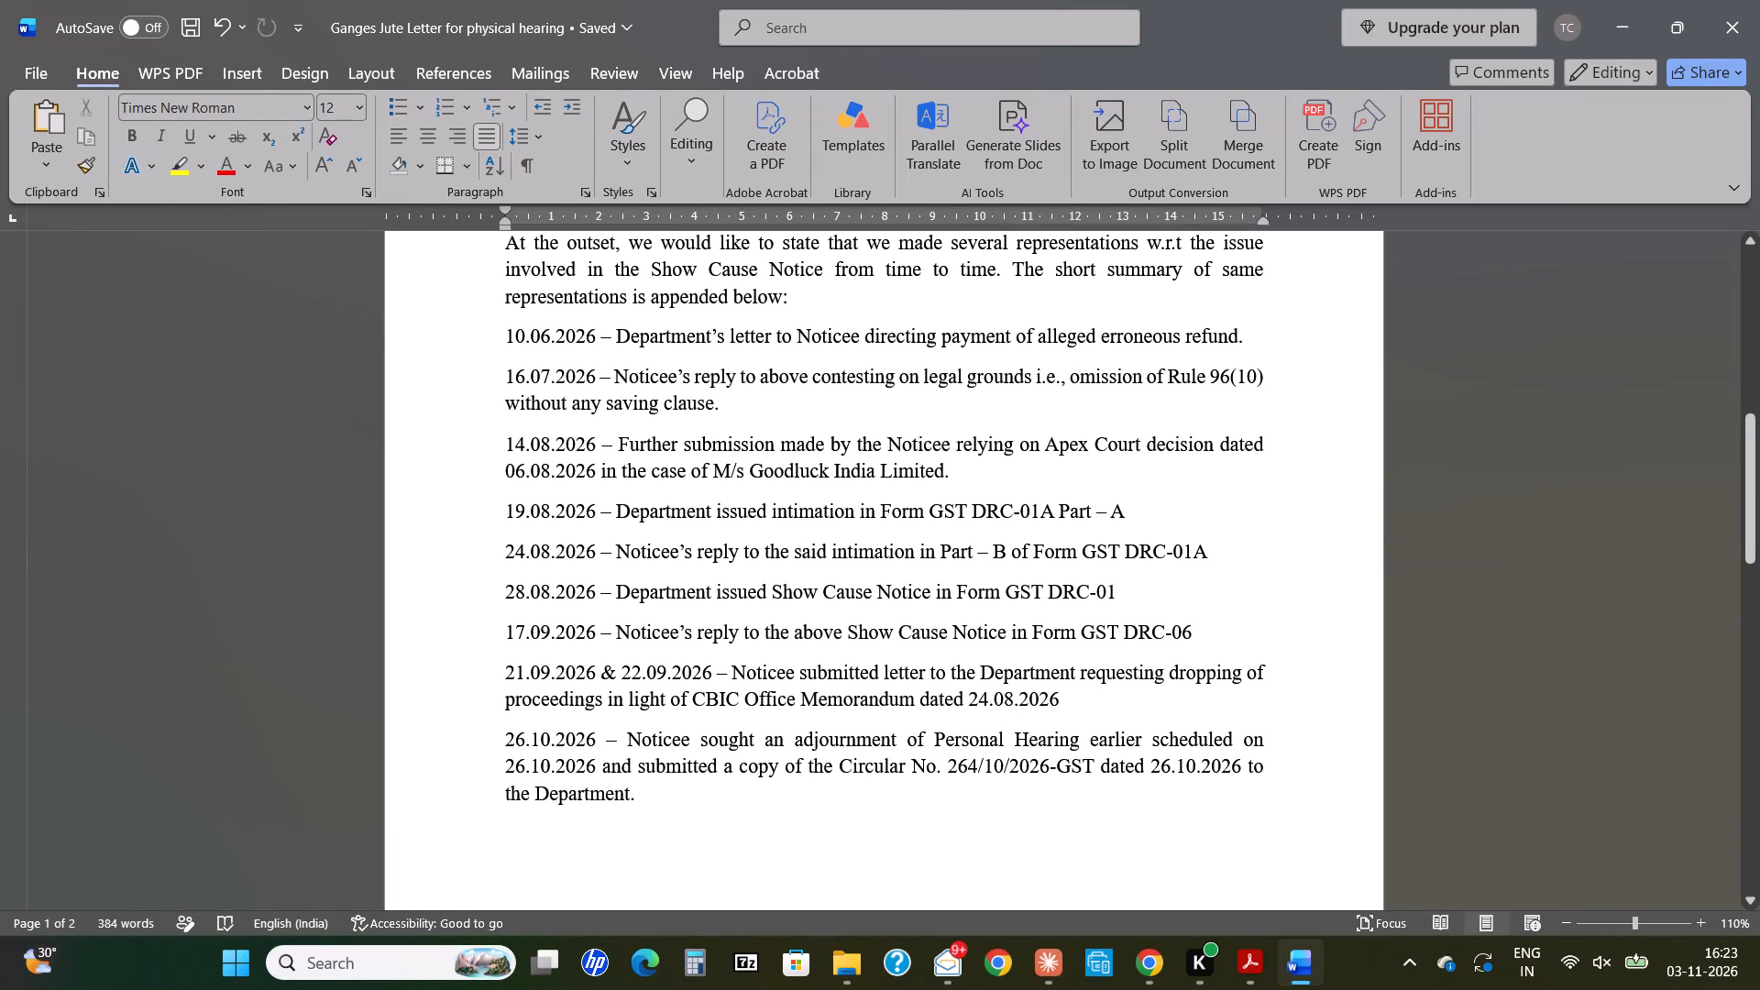
In the 26.10.2026 entry, replace the hearing date after "scheduled on" with "the same date" and save the document.
left_click(1296, 748)
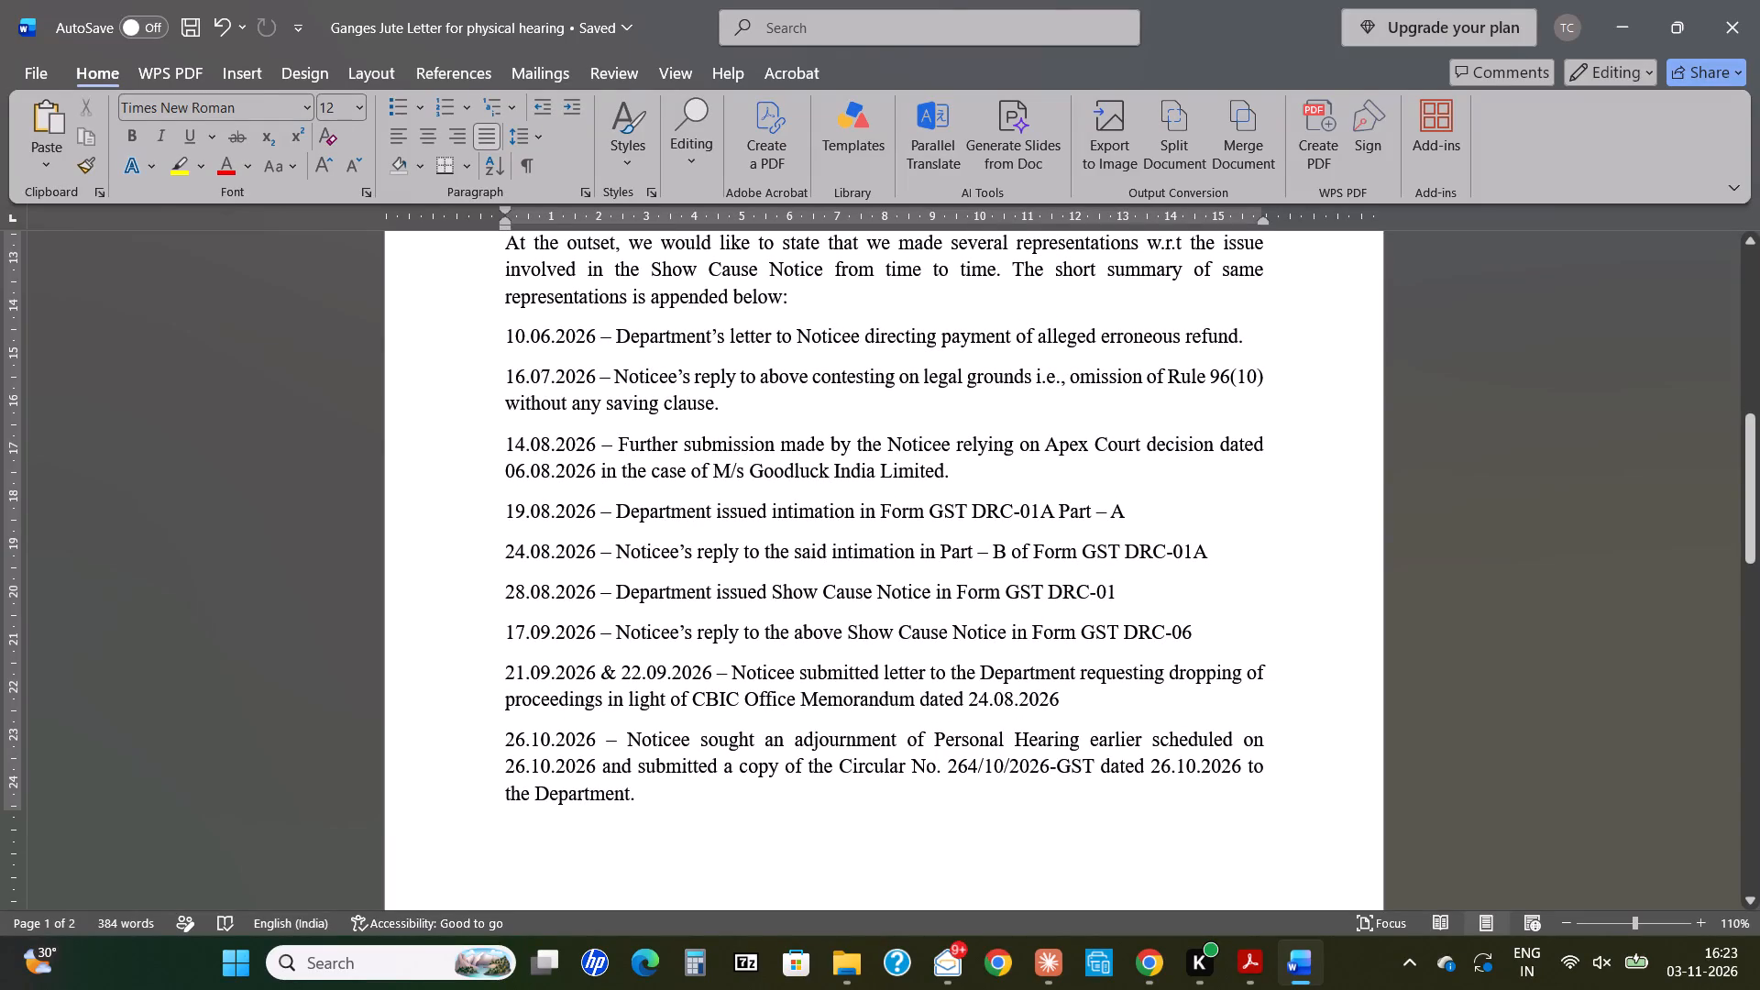
type("the same date")
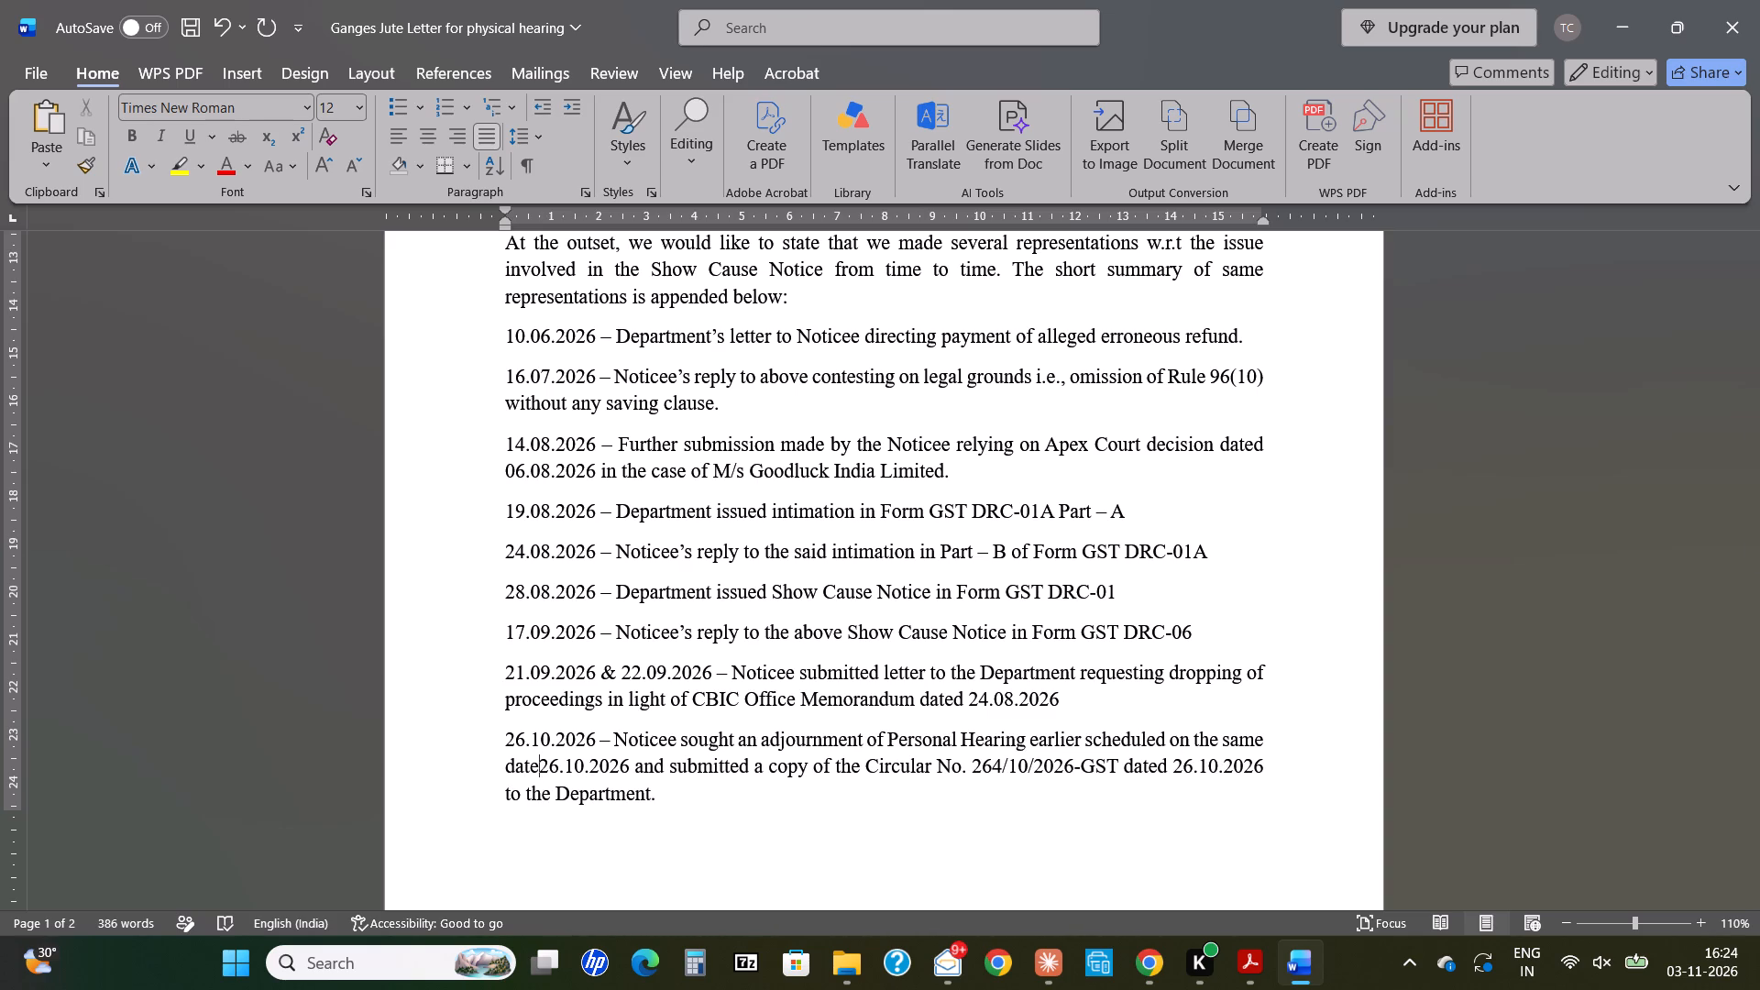
key("Delete")
key("Delete")
key("Delete")
key("Delete")
key("Delete")
key("Delete")
key("Delete")
key("Delete")
key("Delete")
key("Delete")
key("Delete")
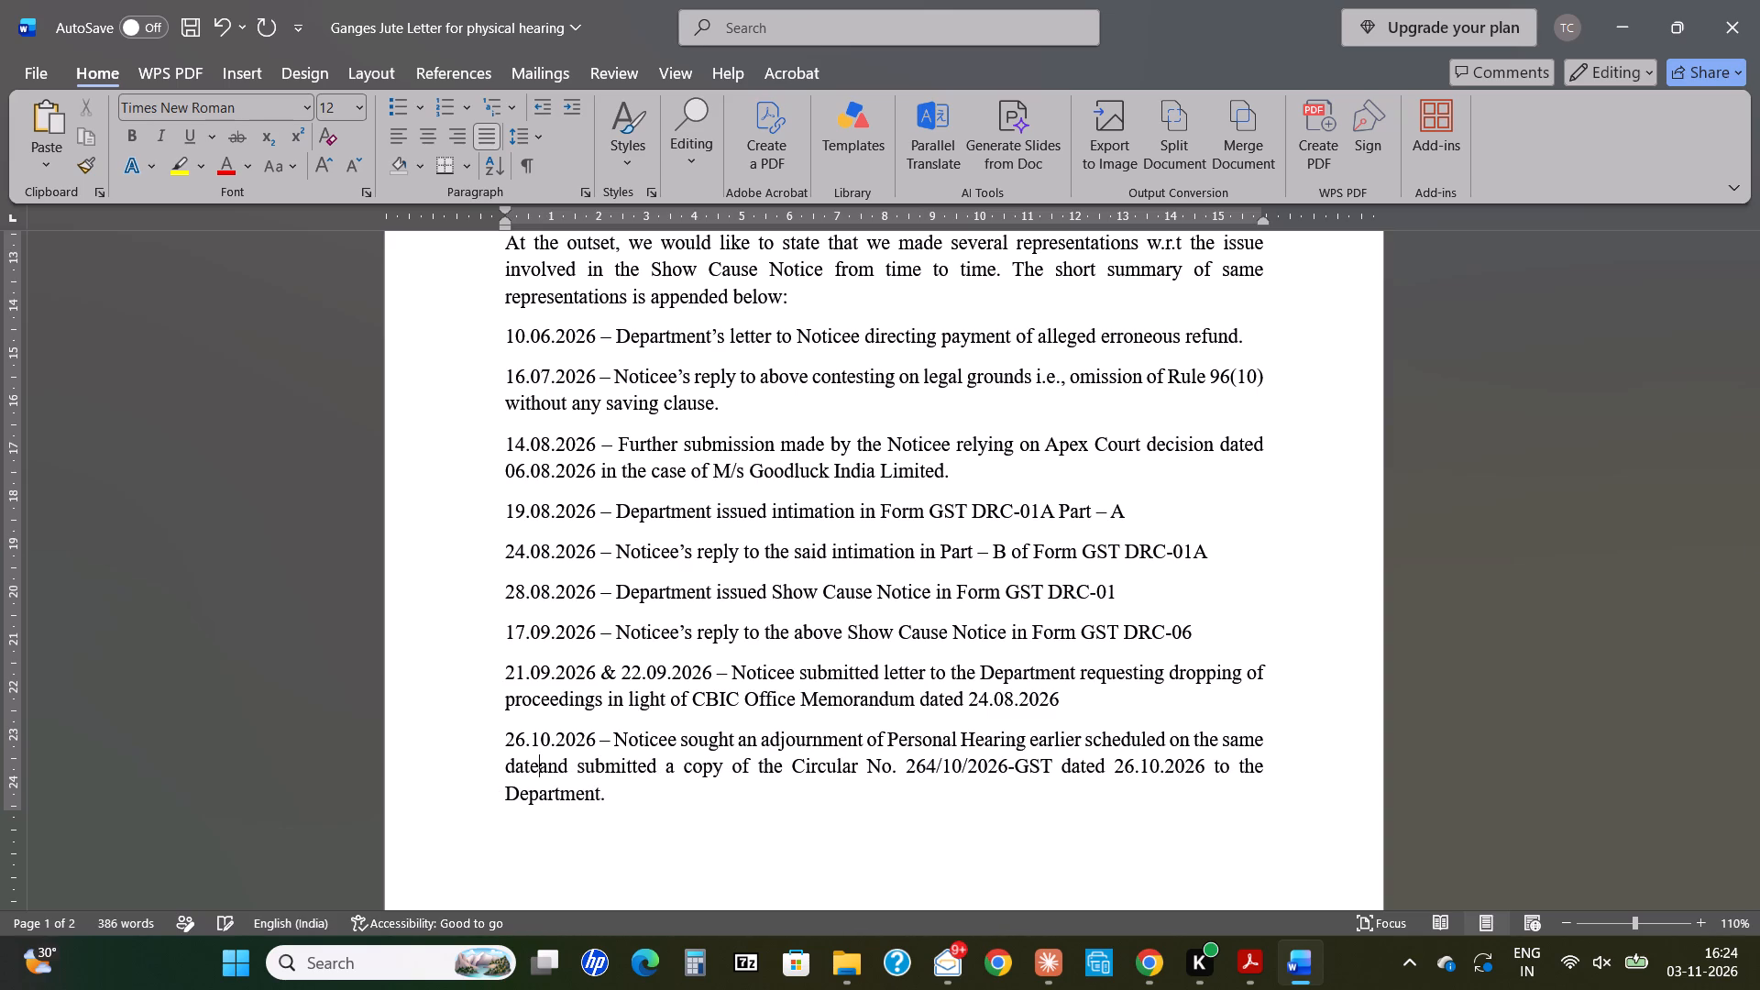
key("space")
key("ctrl+s")
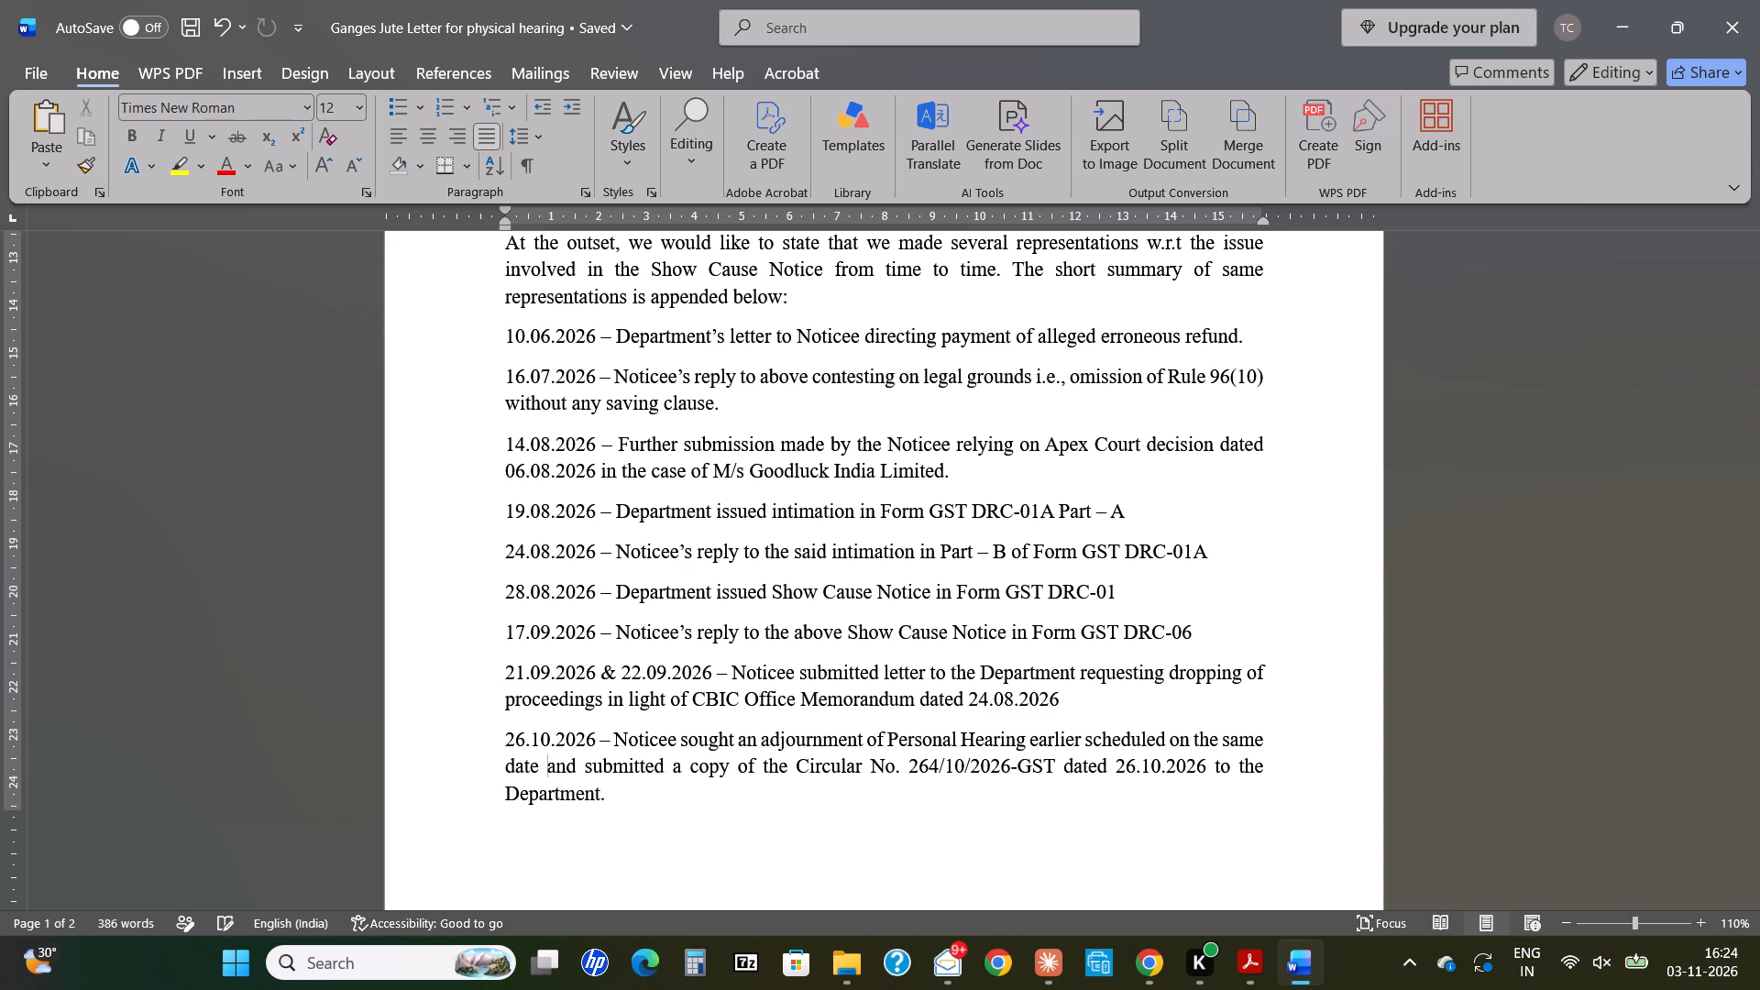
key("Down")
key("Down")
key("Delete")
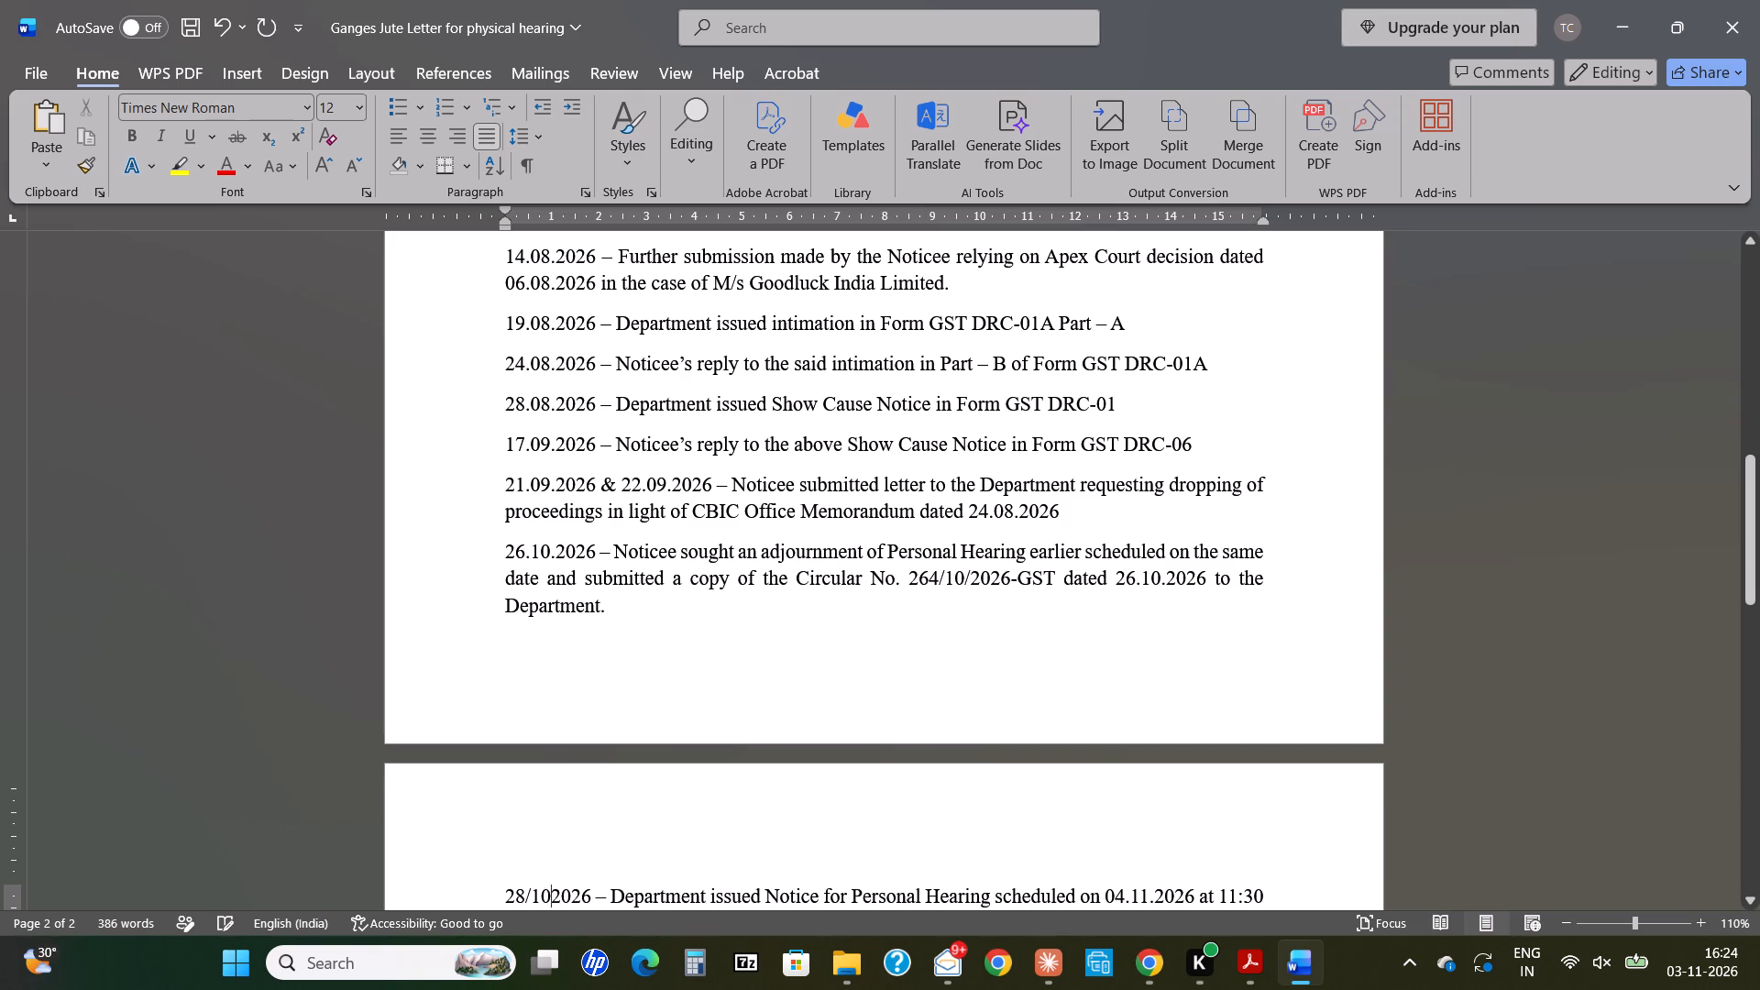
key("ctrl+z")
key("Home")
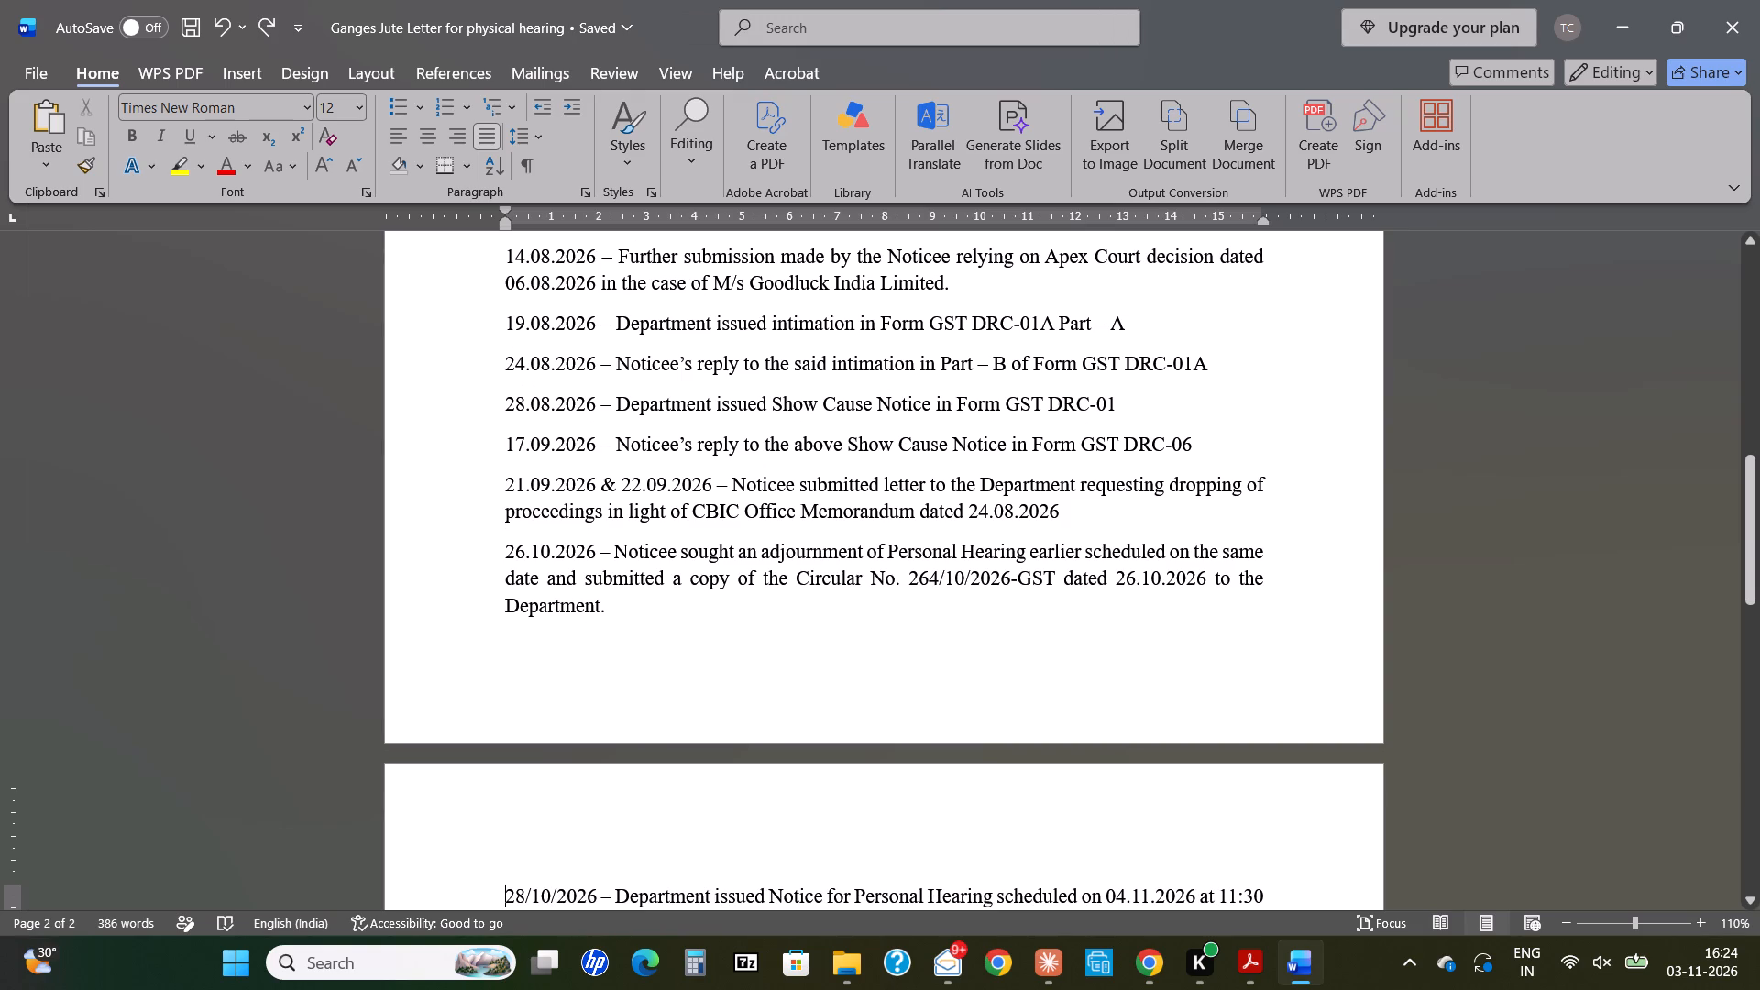
Save the letter, look over its second page, and close the document.
key("ctrl+s")
key("ctrl+s")
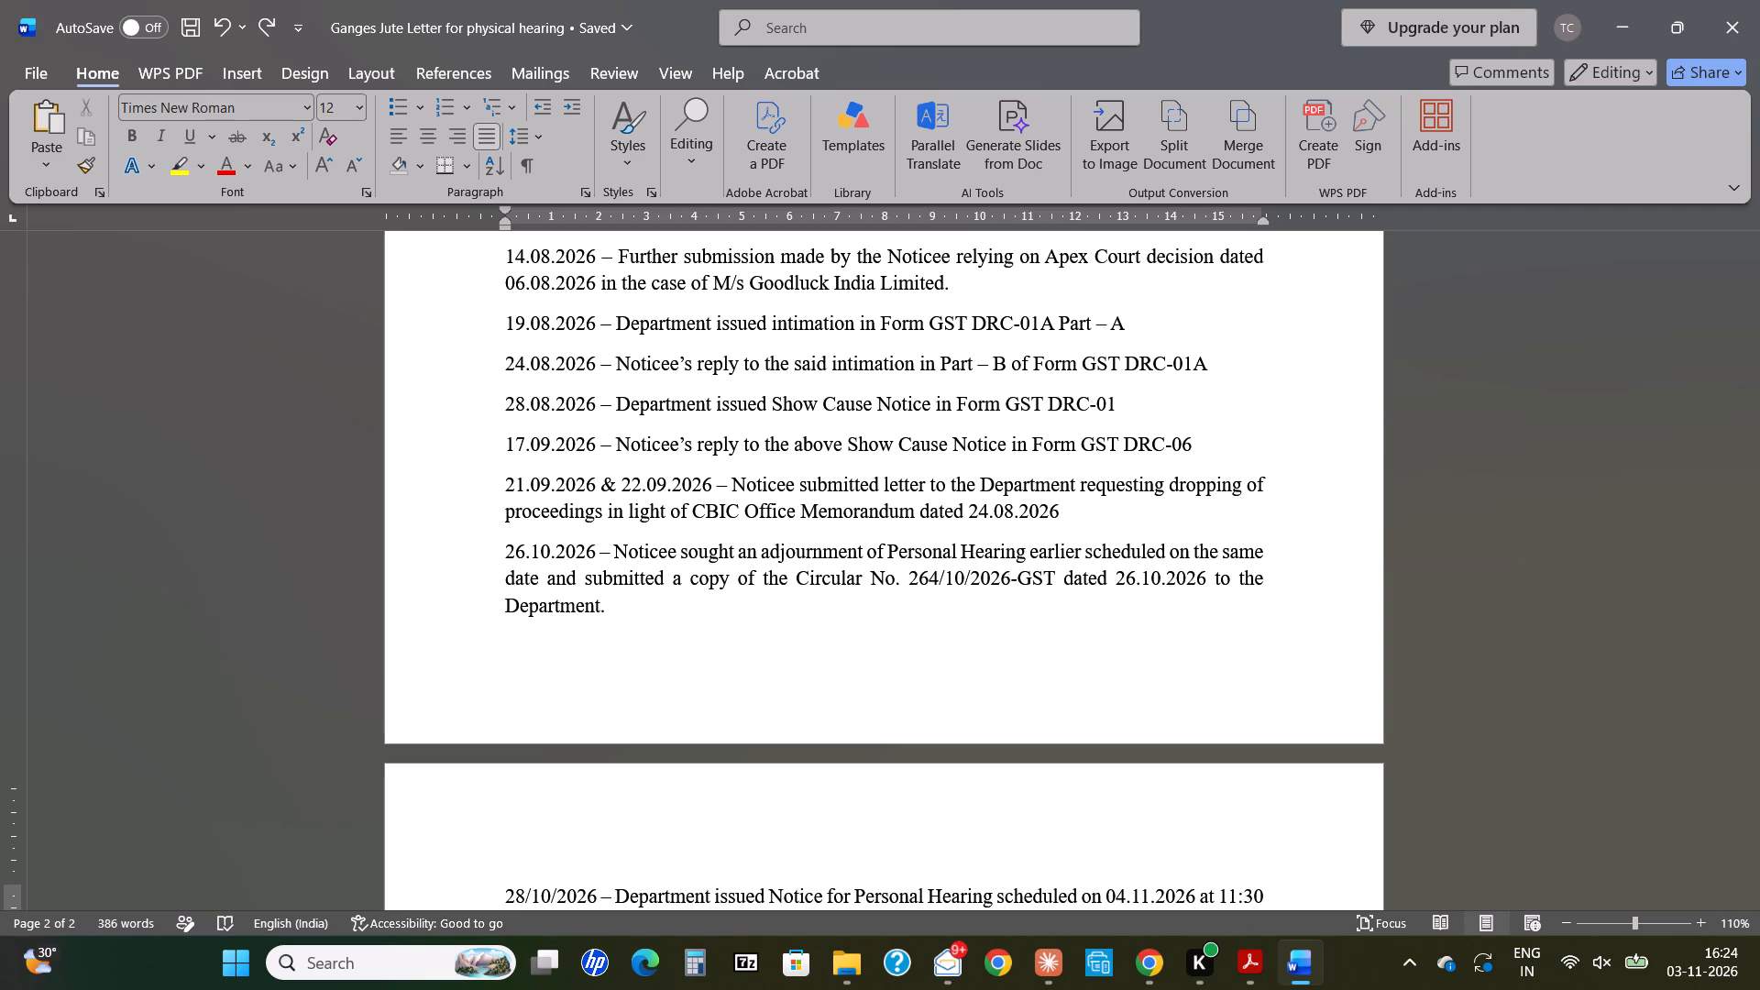
key("ctrl+s")
key("ctrl+s")
scroll(1296, 748, "down", 2)
scroll(1296, 748, "up", 1)
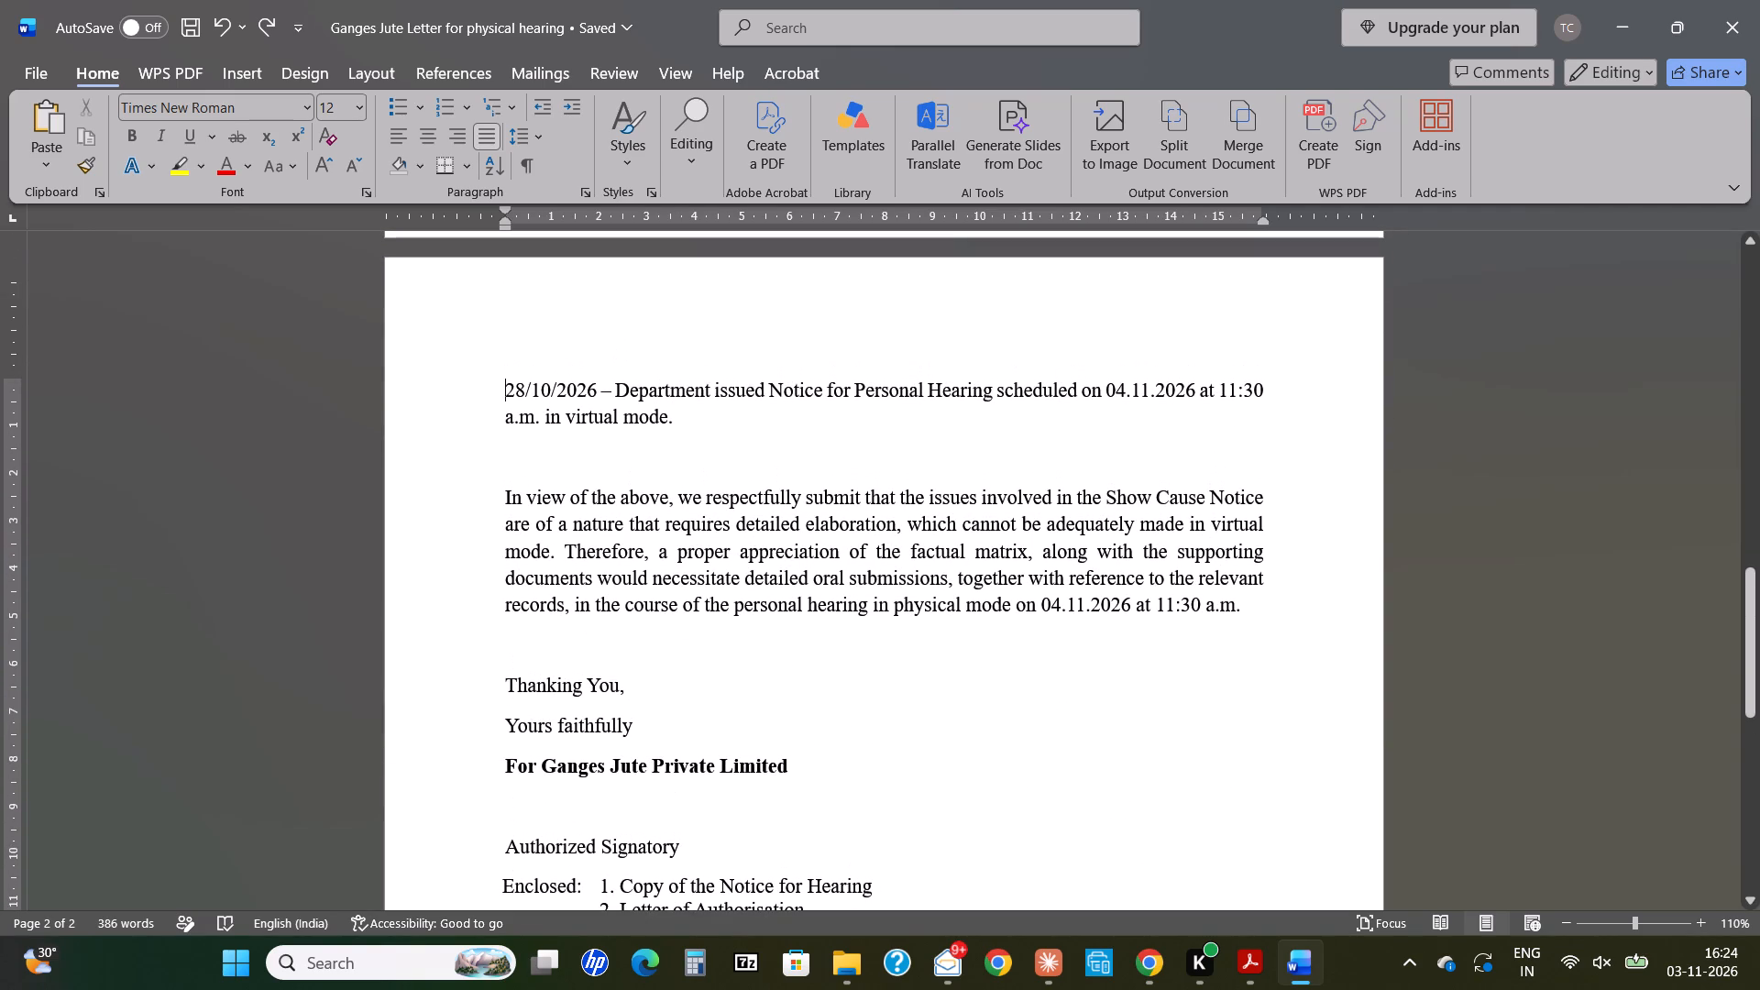
scroll(1296, 748, "up", 1)
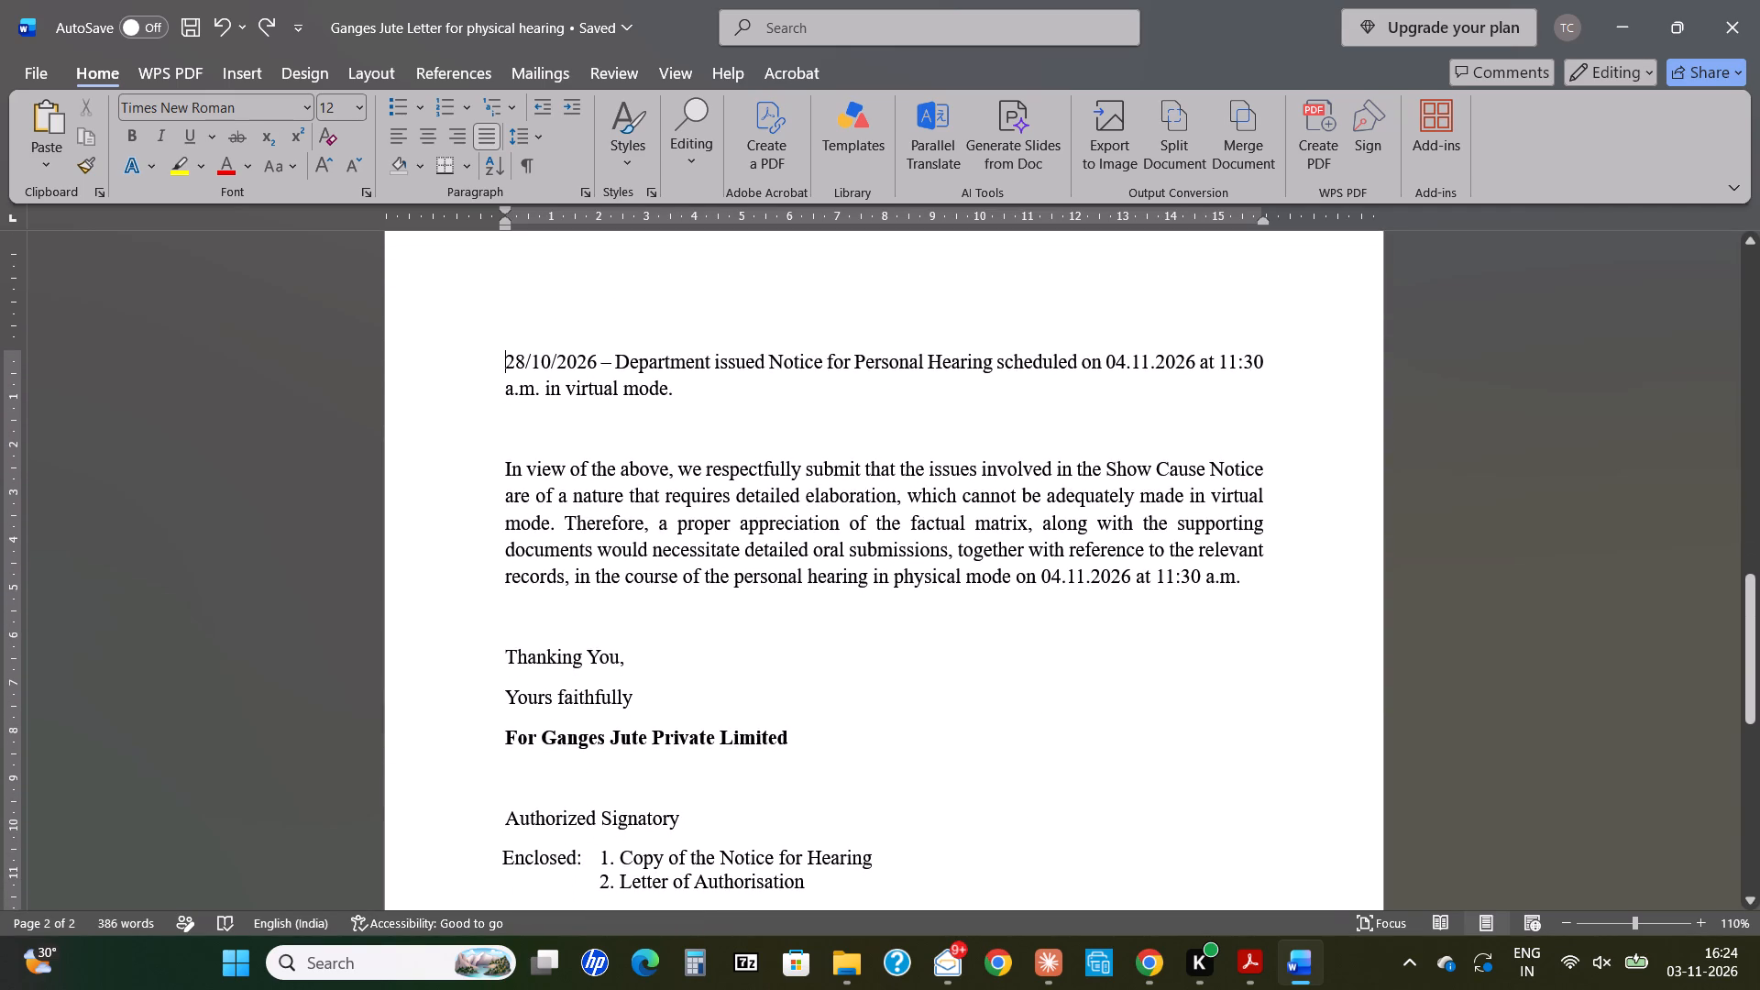
key("ctrl+s")
key("ctrl+s")
key("ctrl+s")
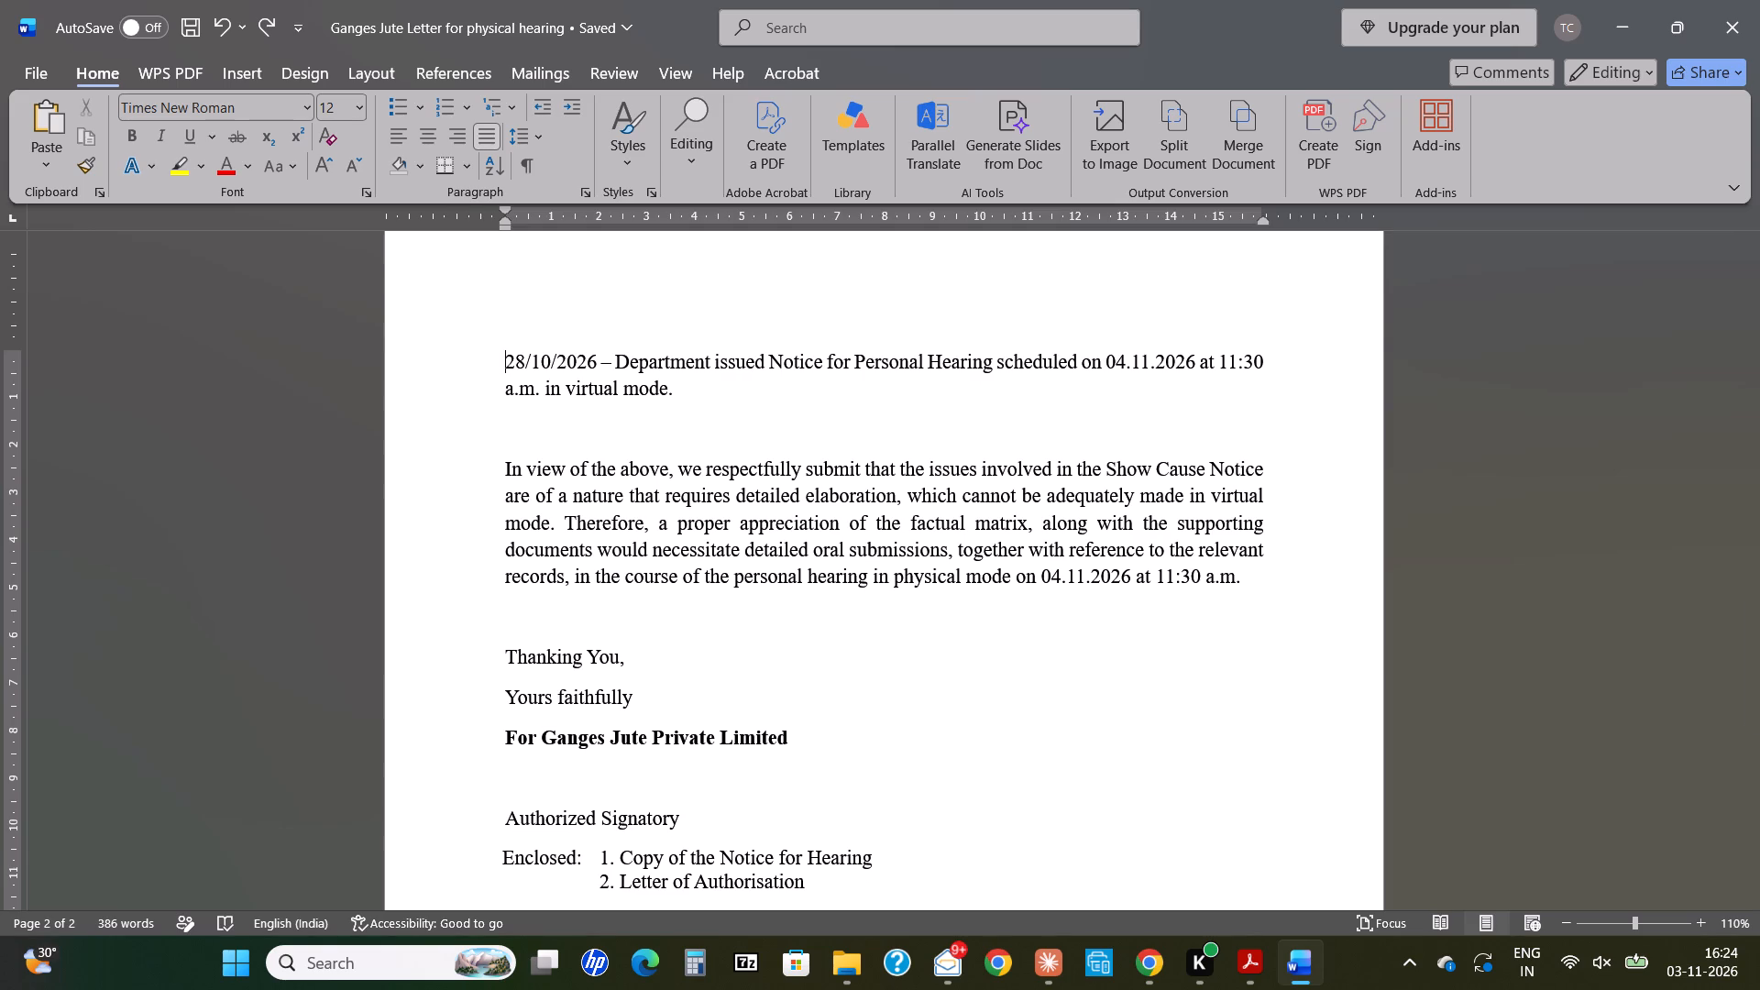
key("ctrl+s")
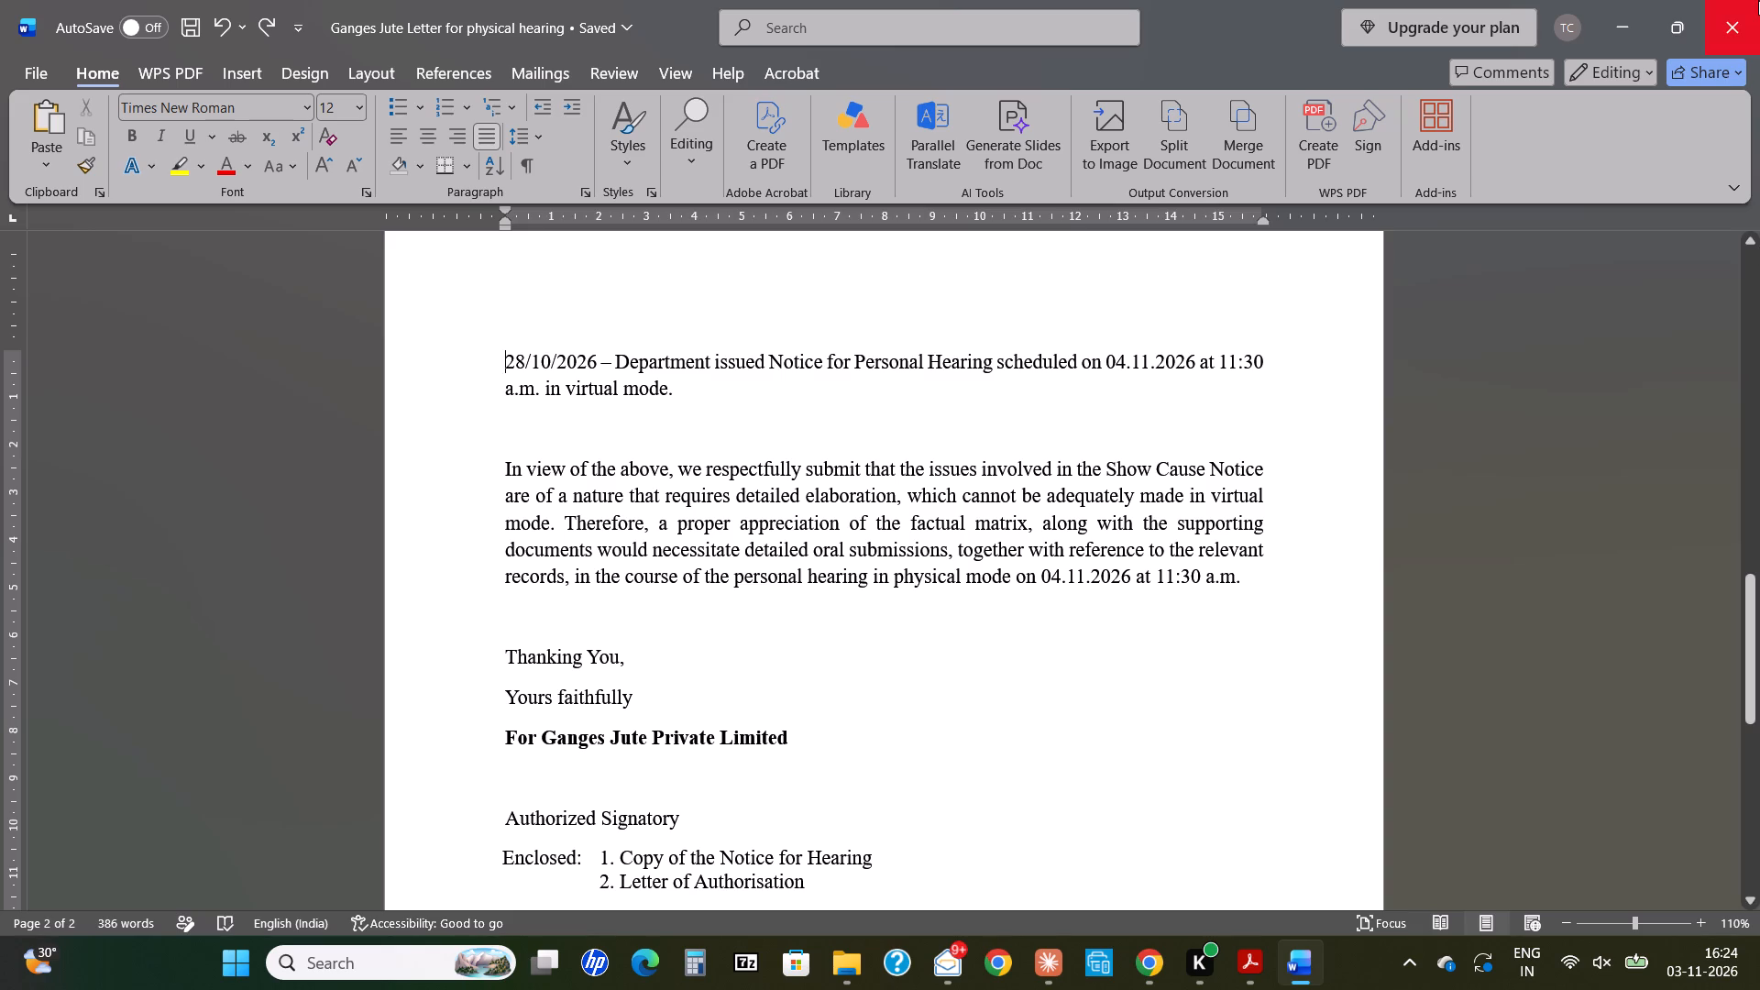
left_click(1758, 0)
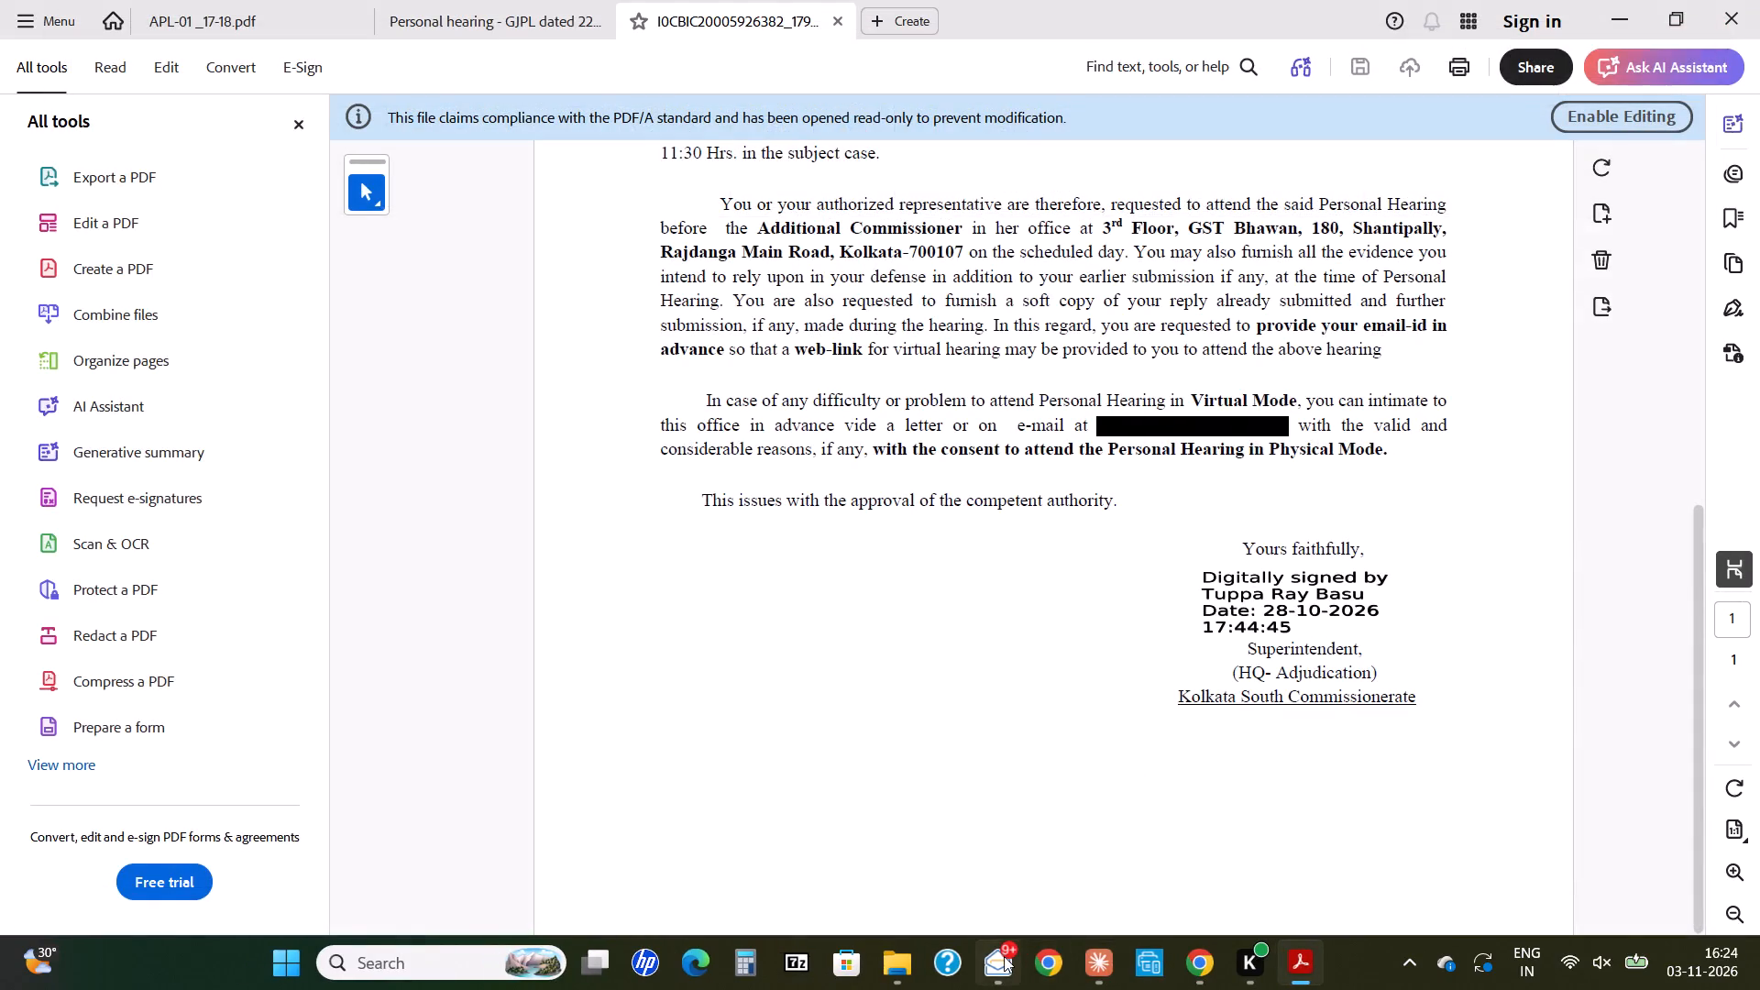
Switch to Zoho Mail, open the "Fwd: PH letter" conversation and start a reply to the received forwarded message.
left_click(1004, 956)
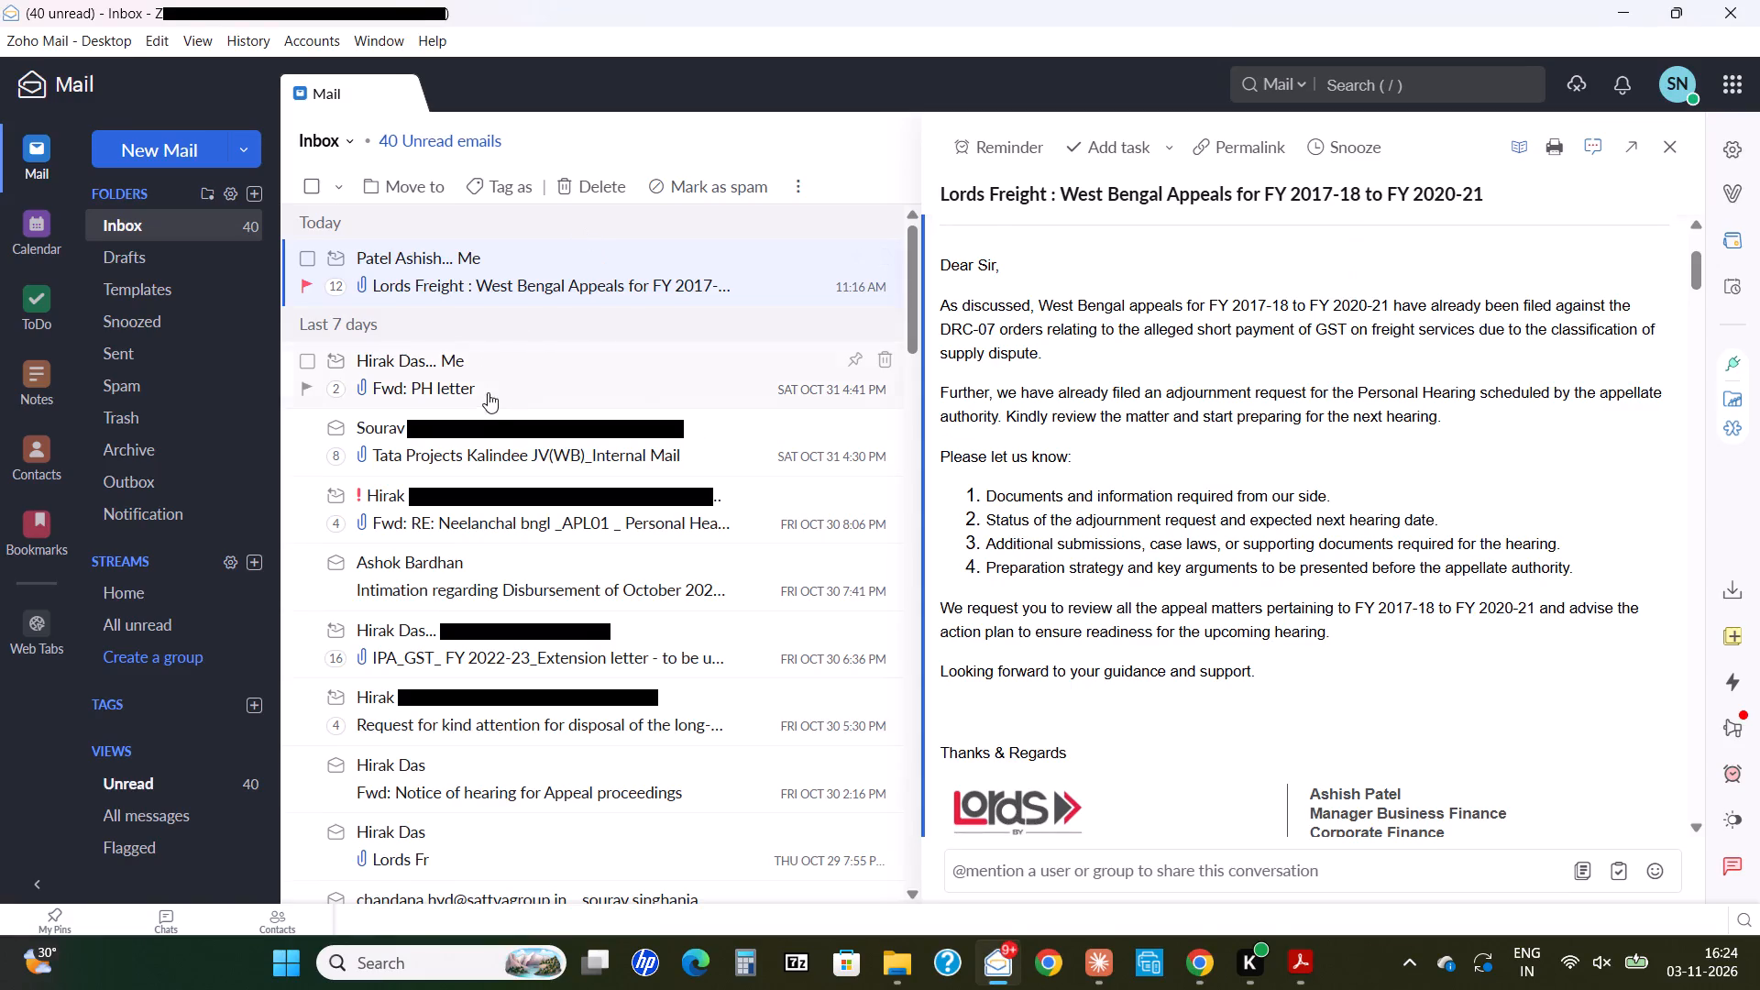
left_click(488, 394)
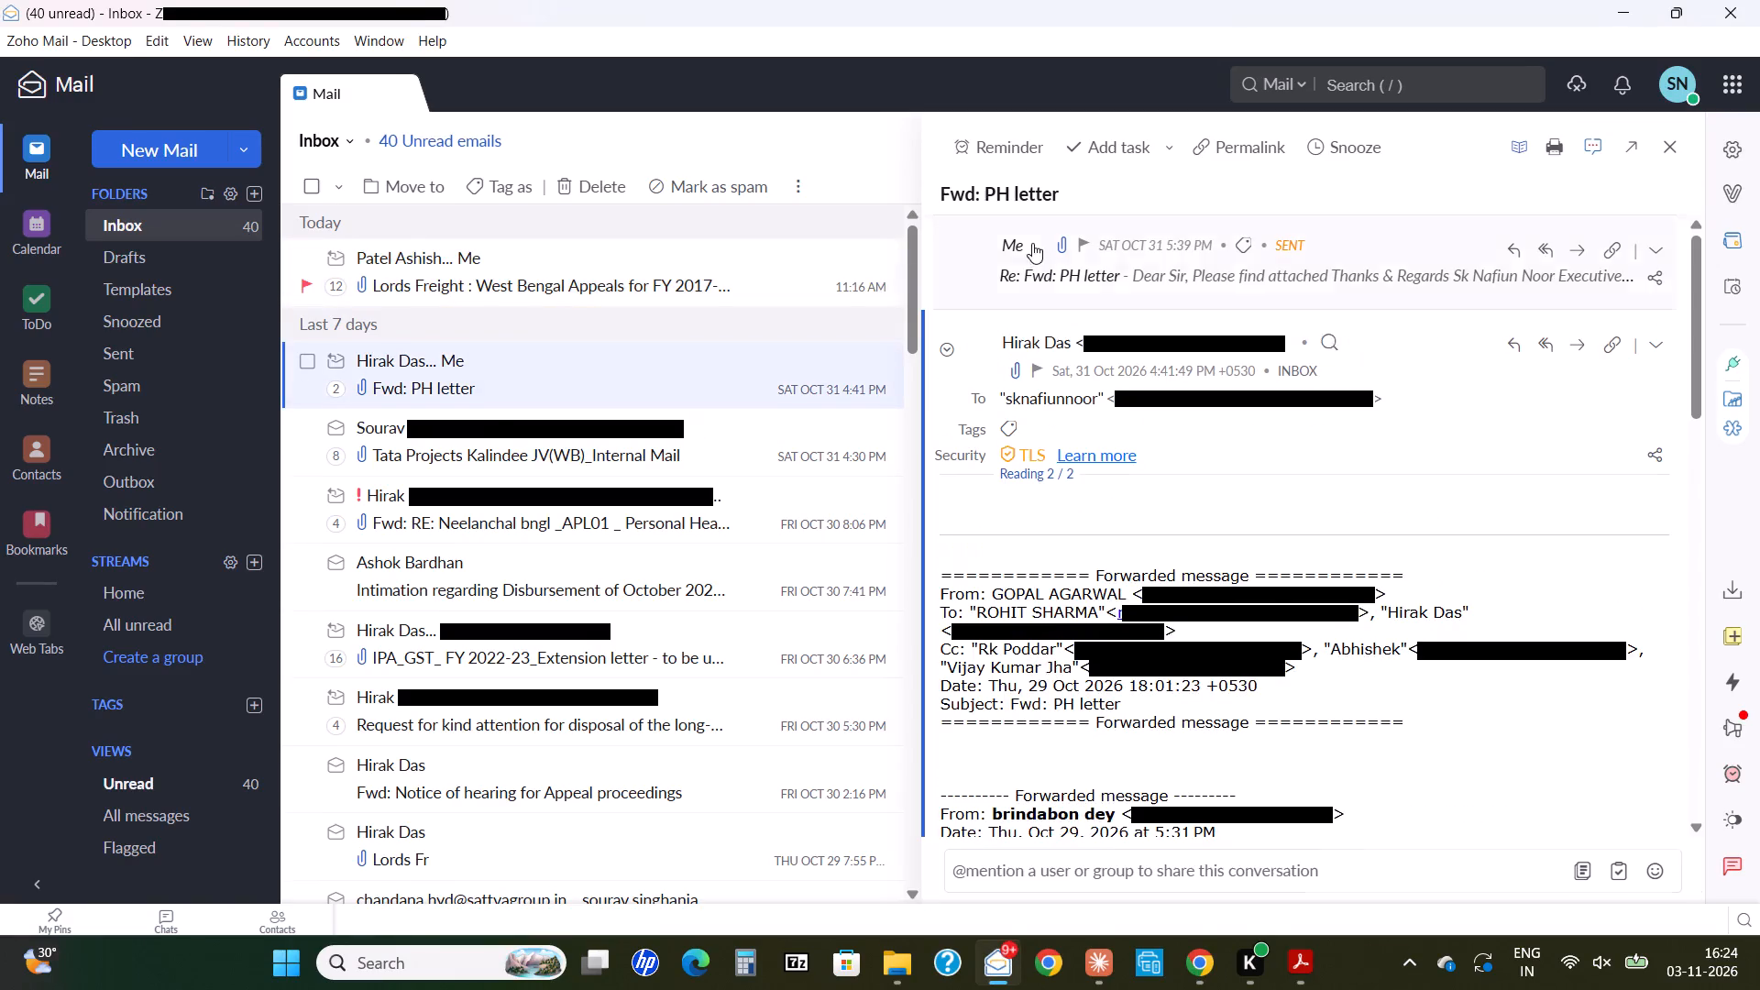
left_click(1036, 268)
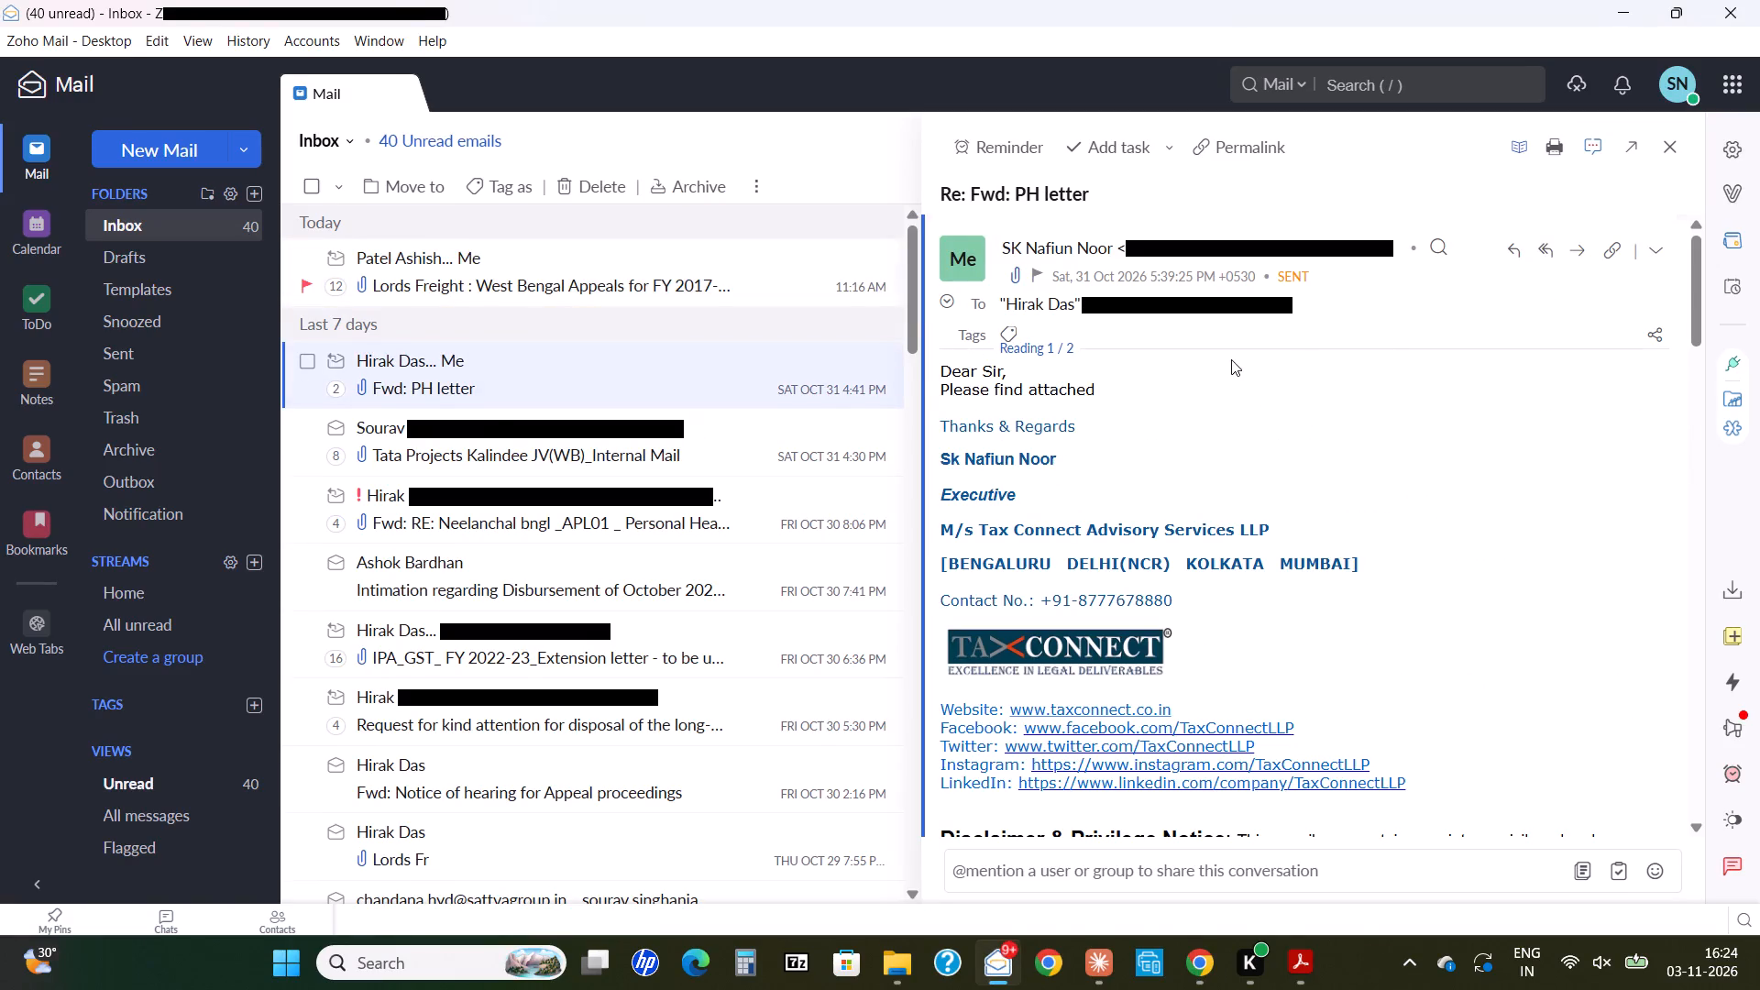
left_click(1304, 321)
left_click(1255, 421)
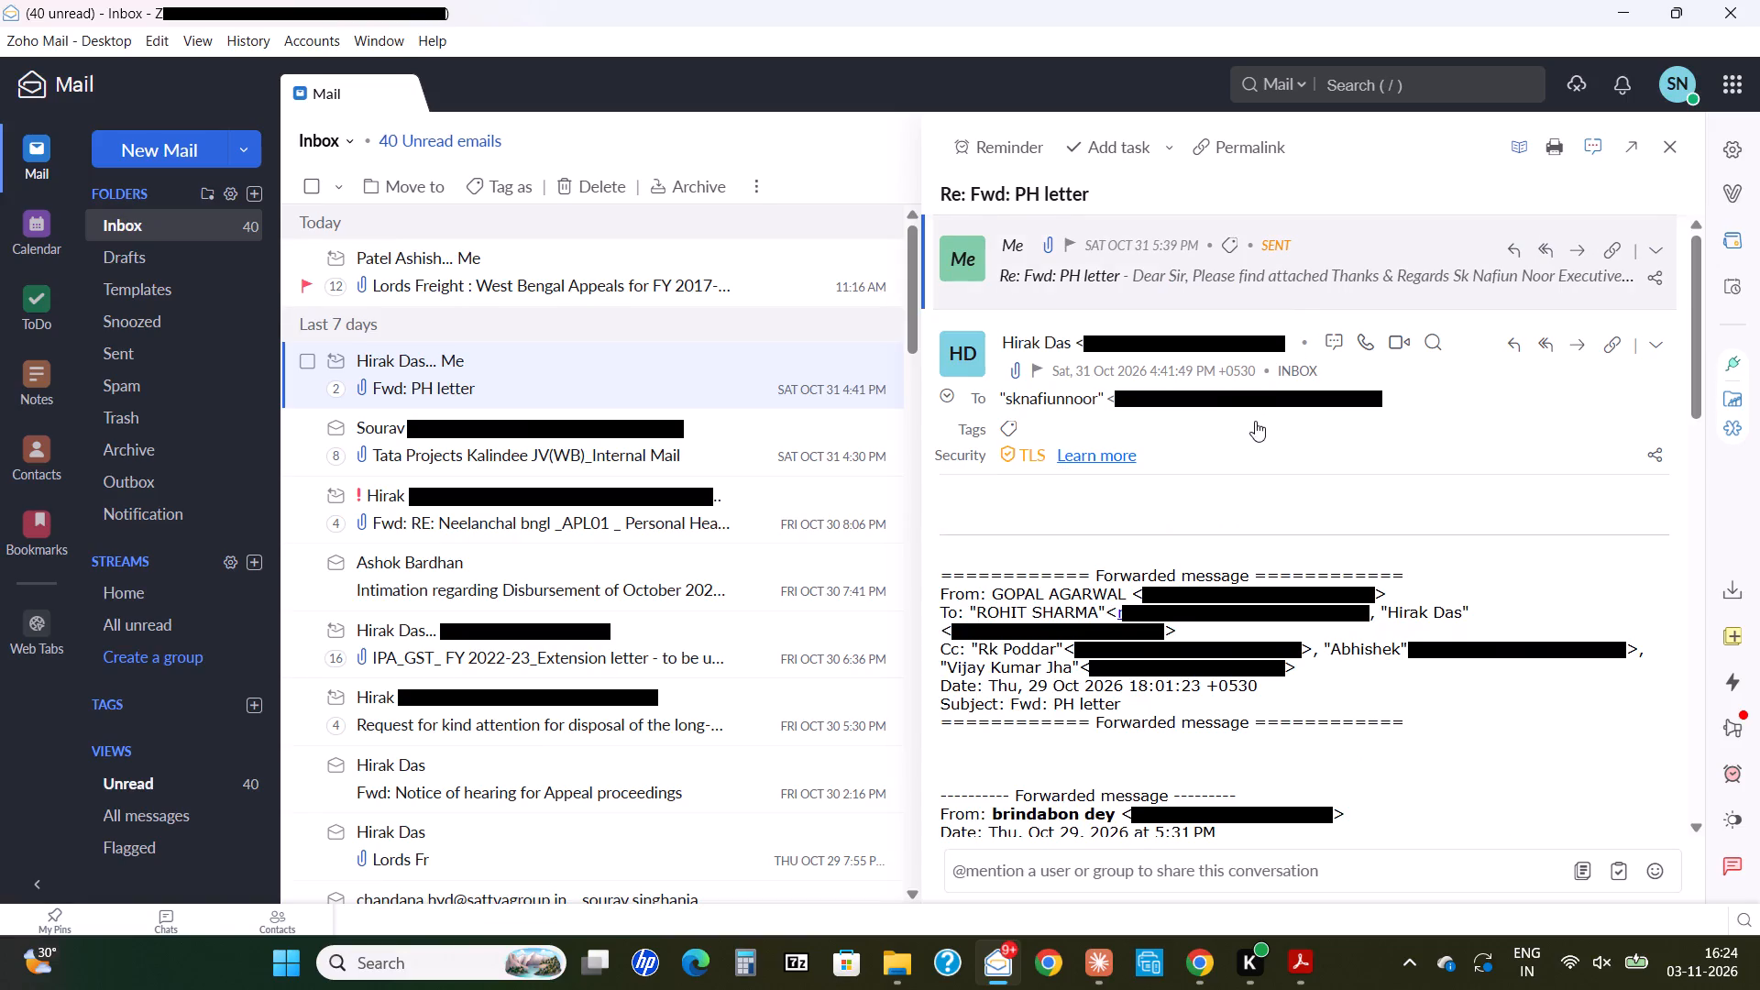
left_click(1493, 368)
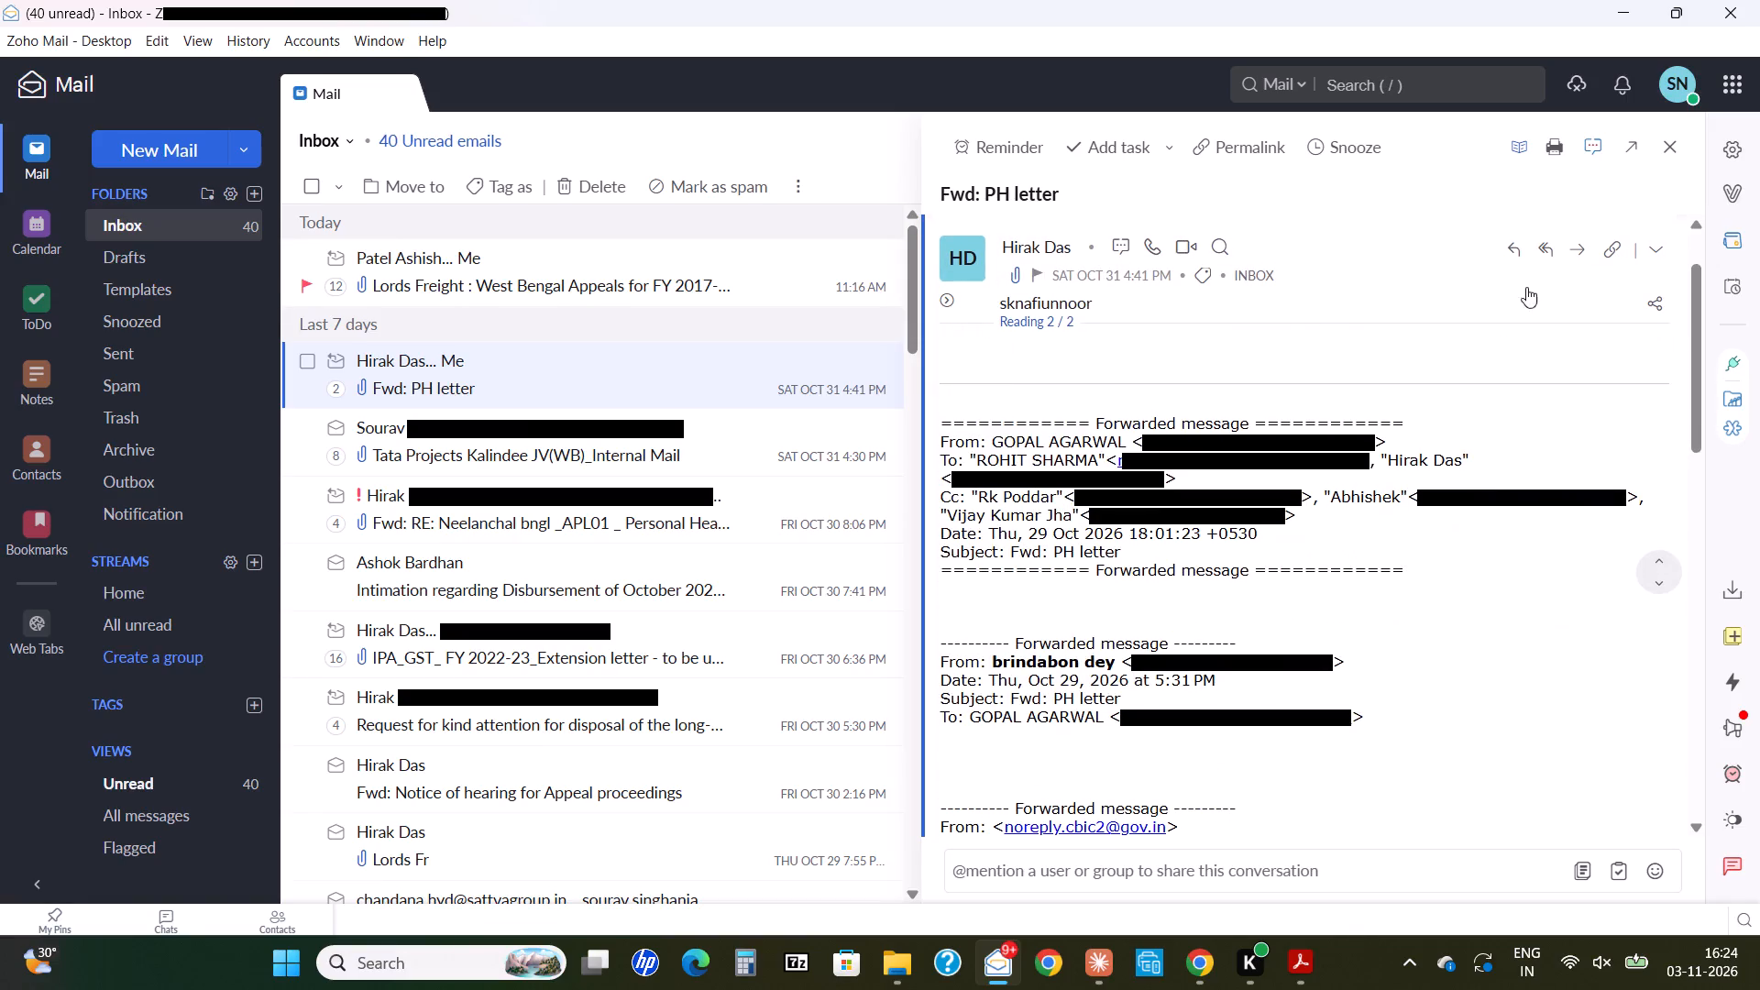
left_click(1510, 255)
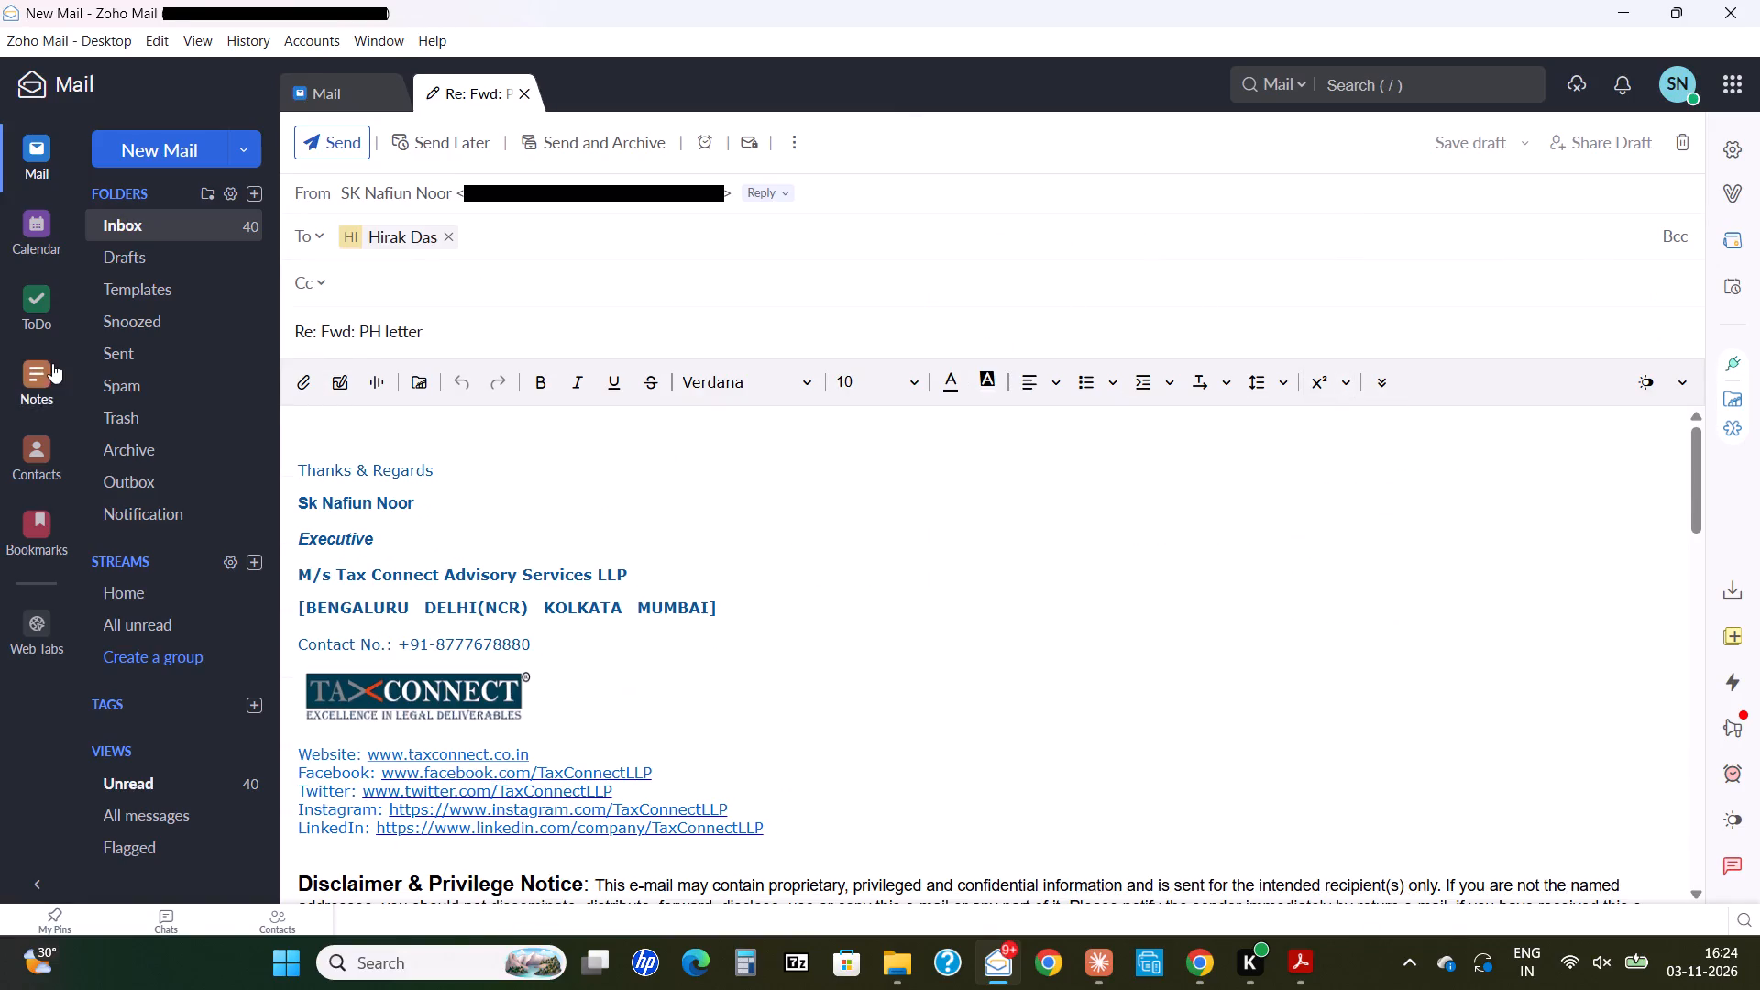
Replace the reply's subject with "Ganges Jute Letter for PH", checking the attachment of the earlier sent reply for reference.
left_click(156, 359)
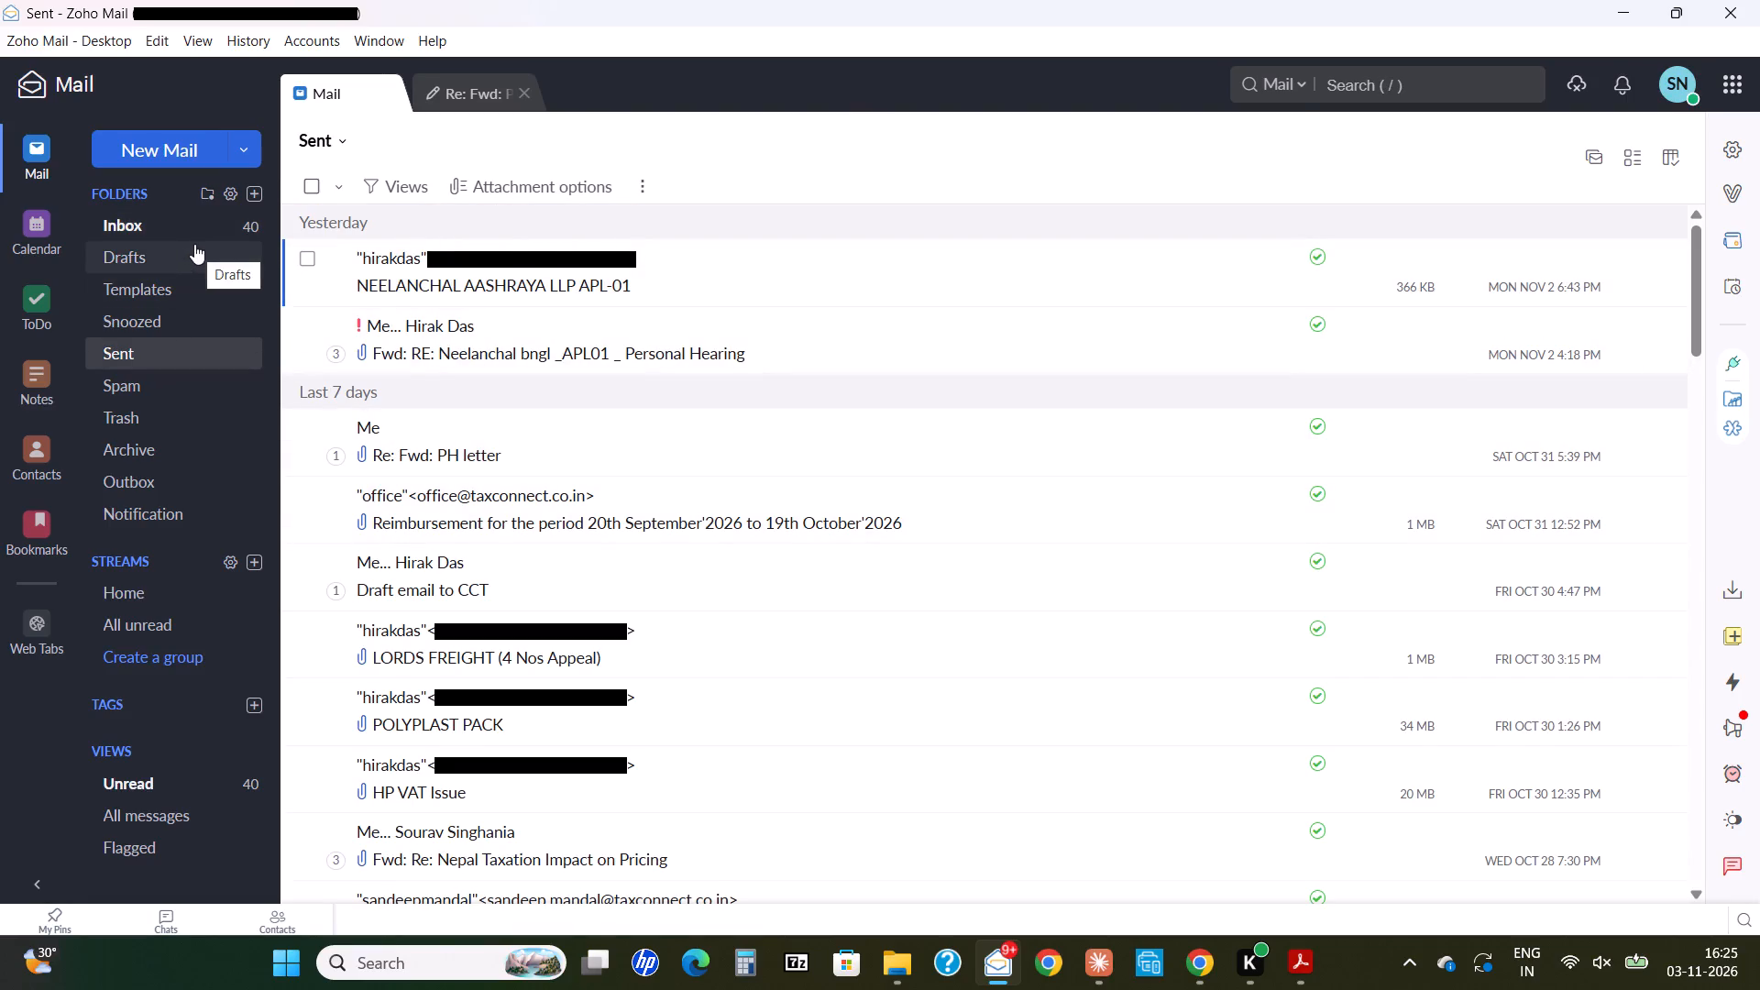
left_click(467, 84)
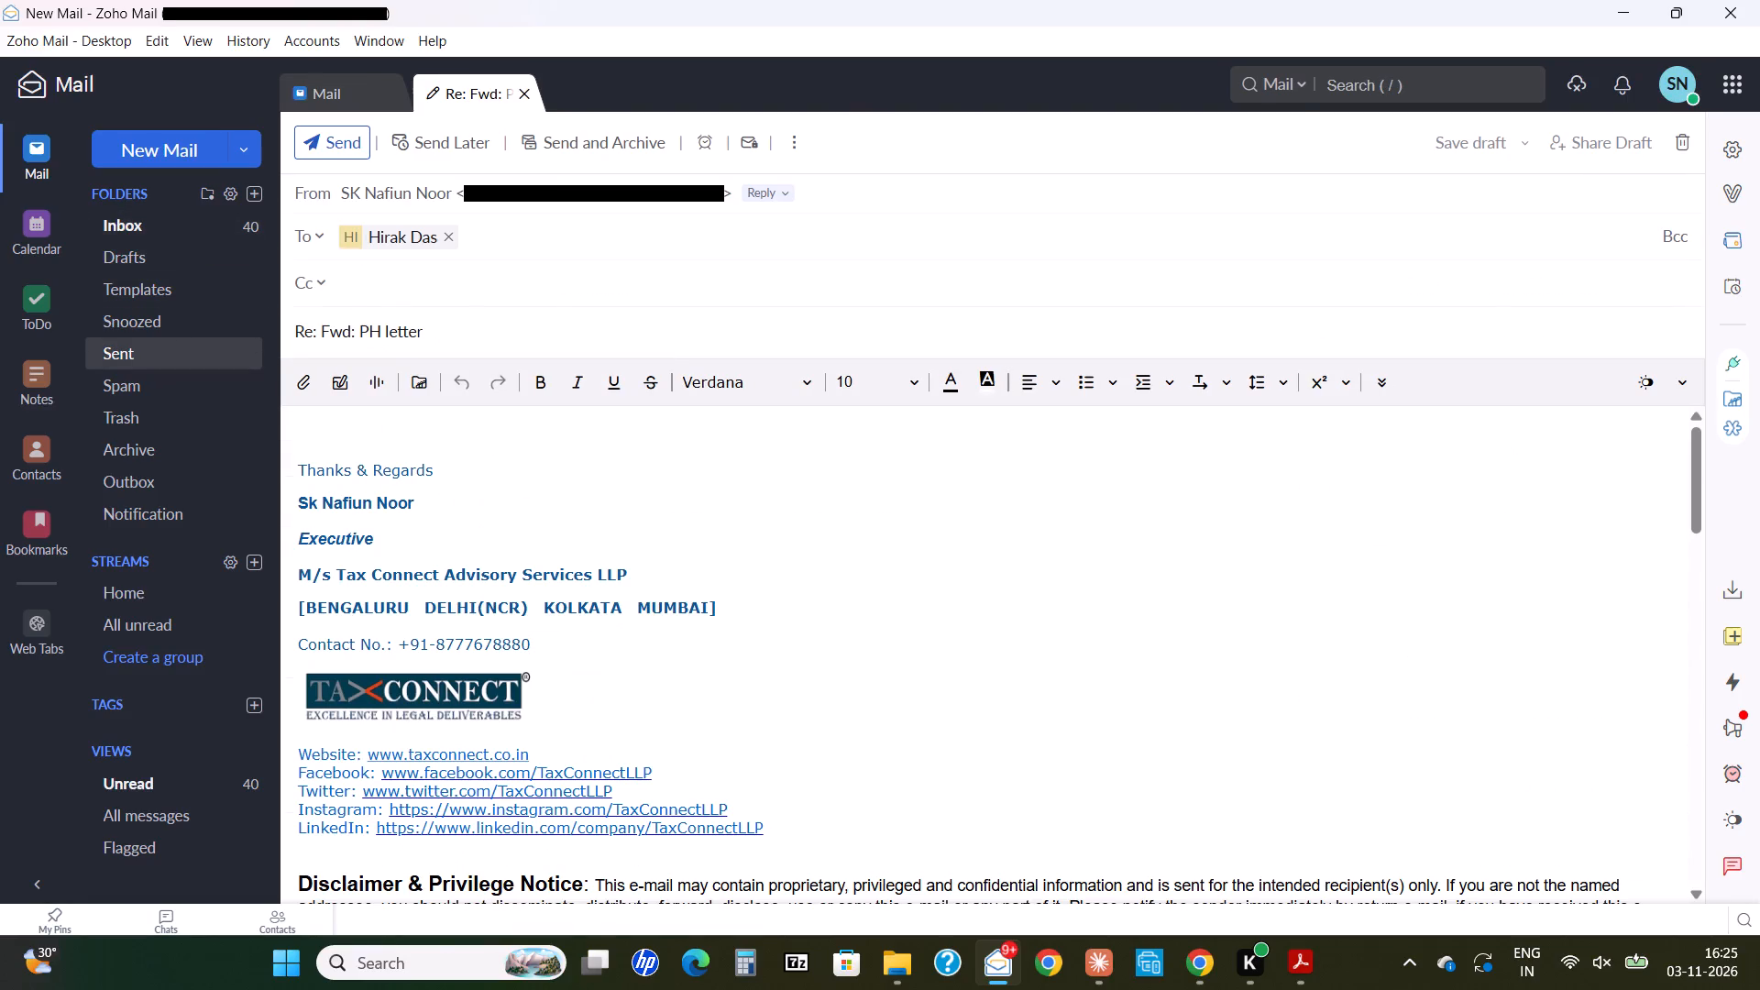
left_click_drag(459, 331, 231, 357)
type("Gan")
left_click(360, 82)
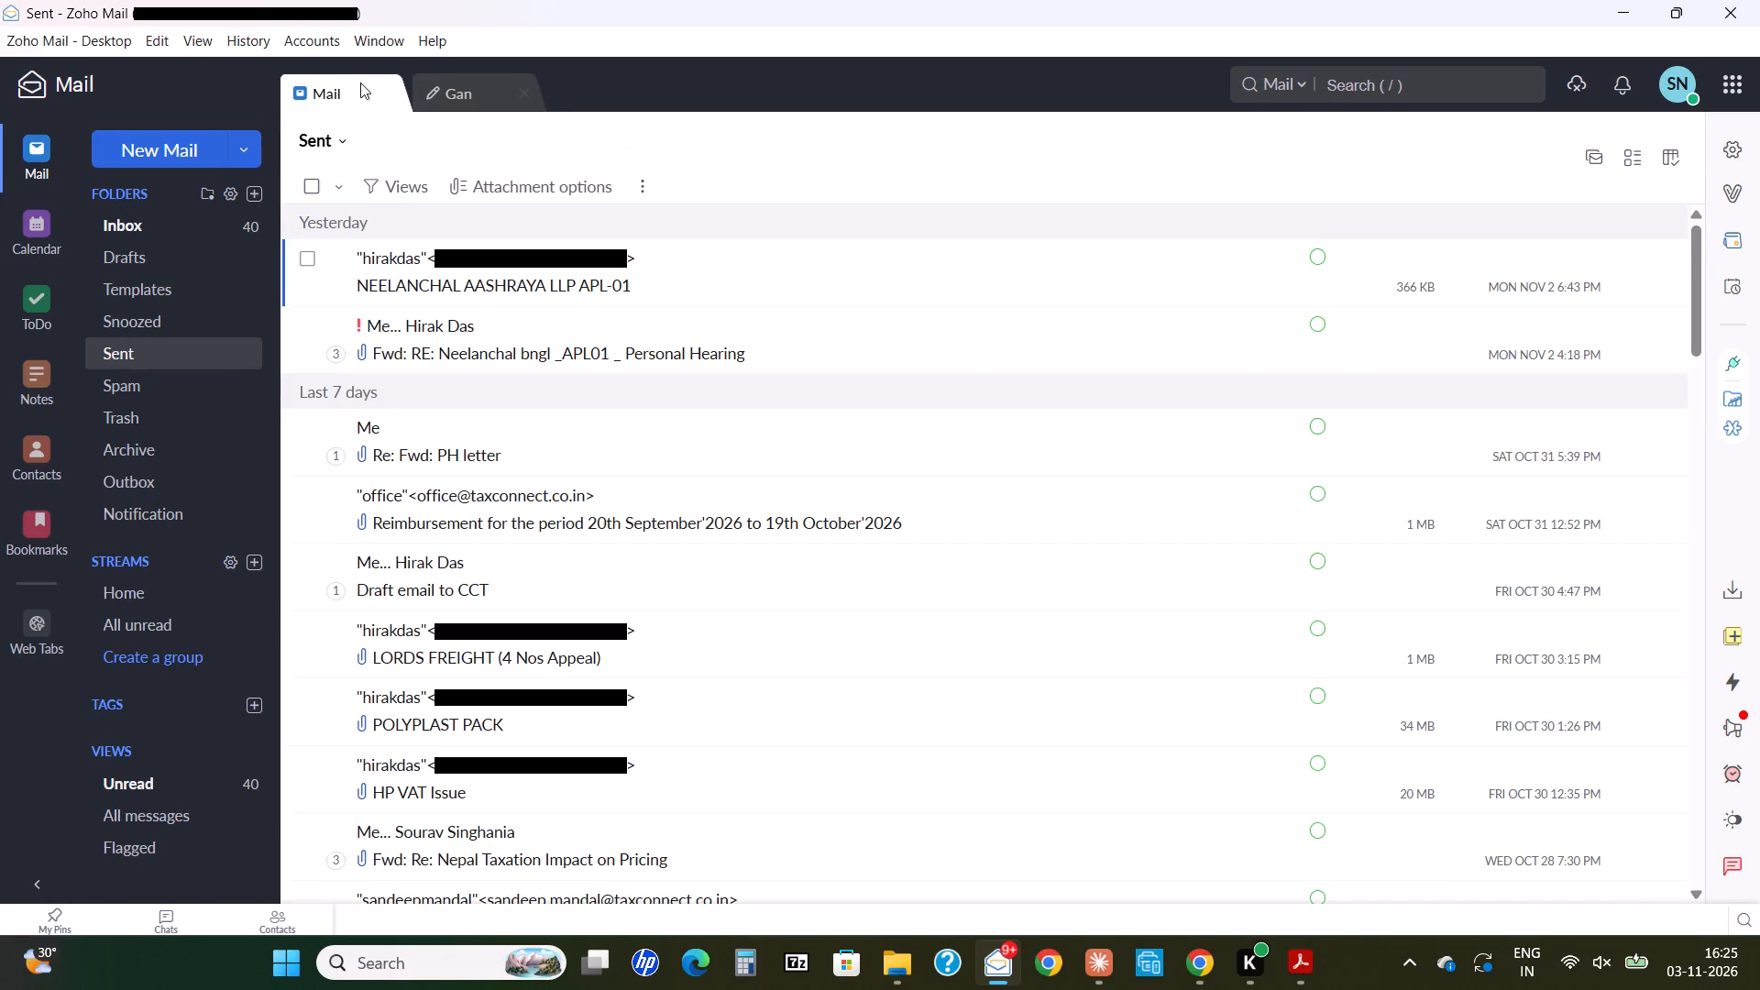
left_click(192, 238)
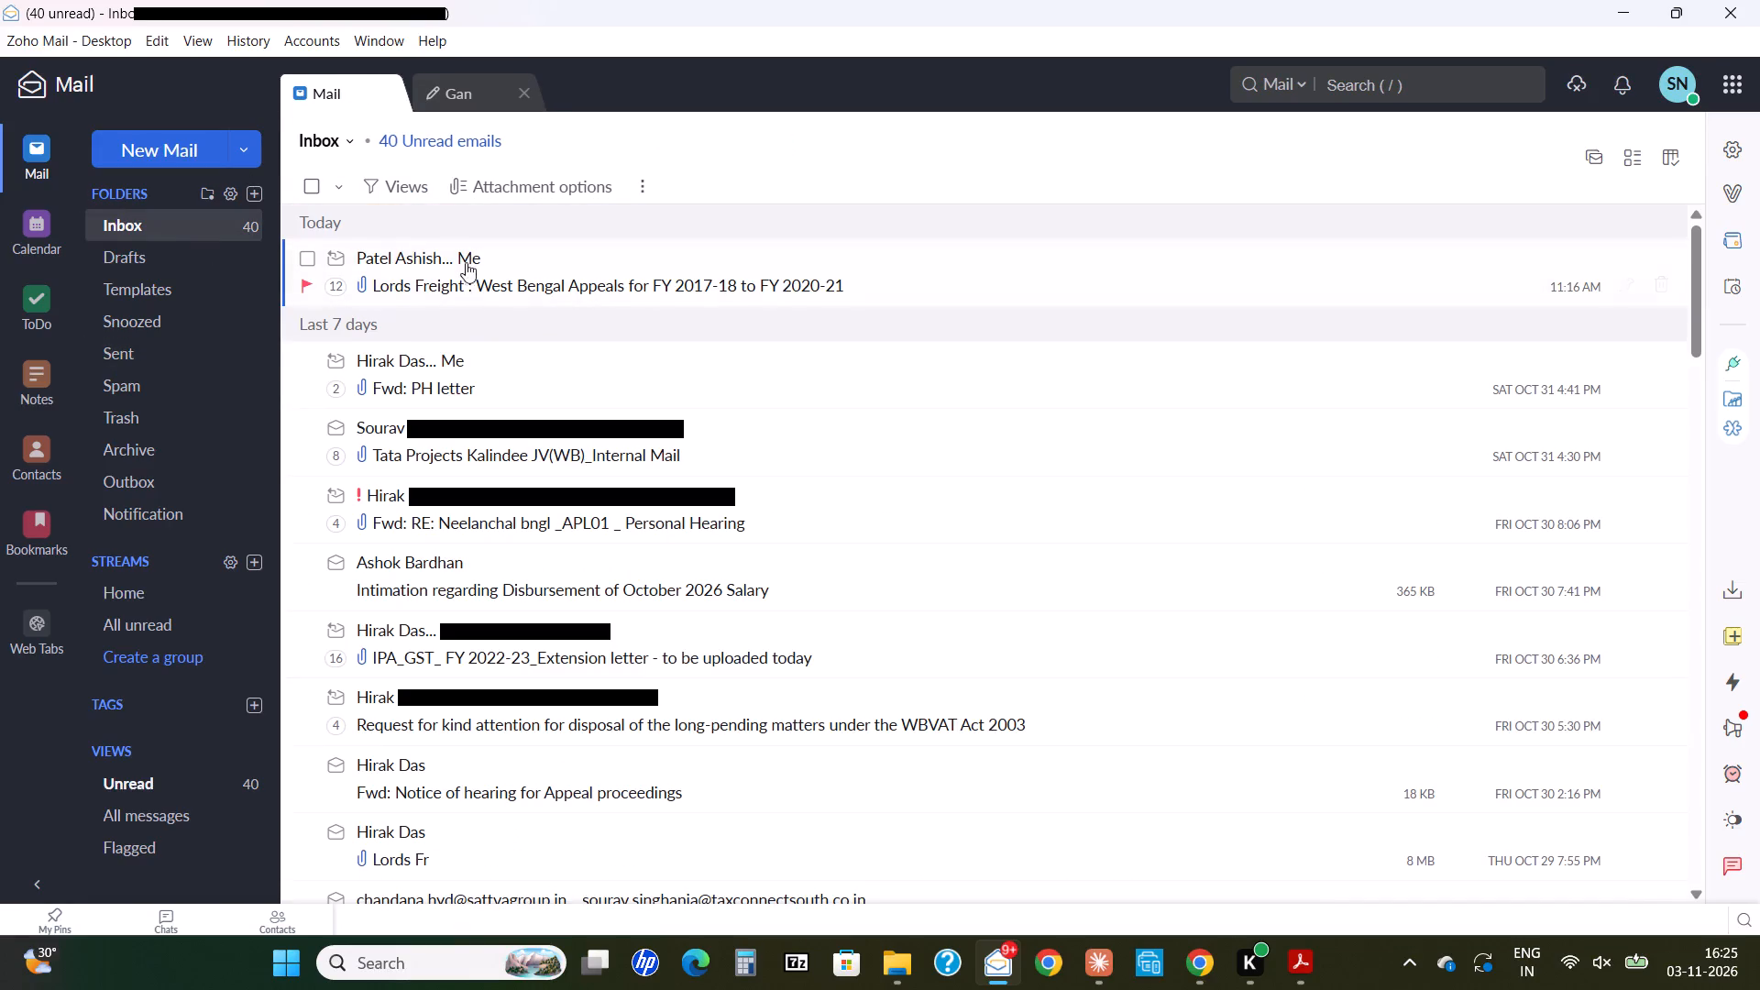
left_click(480, 357)
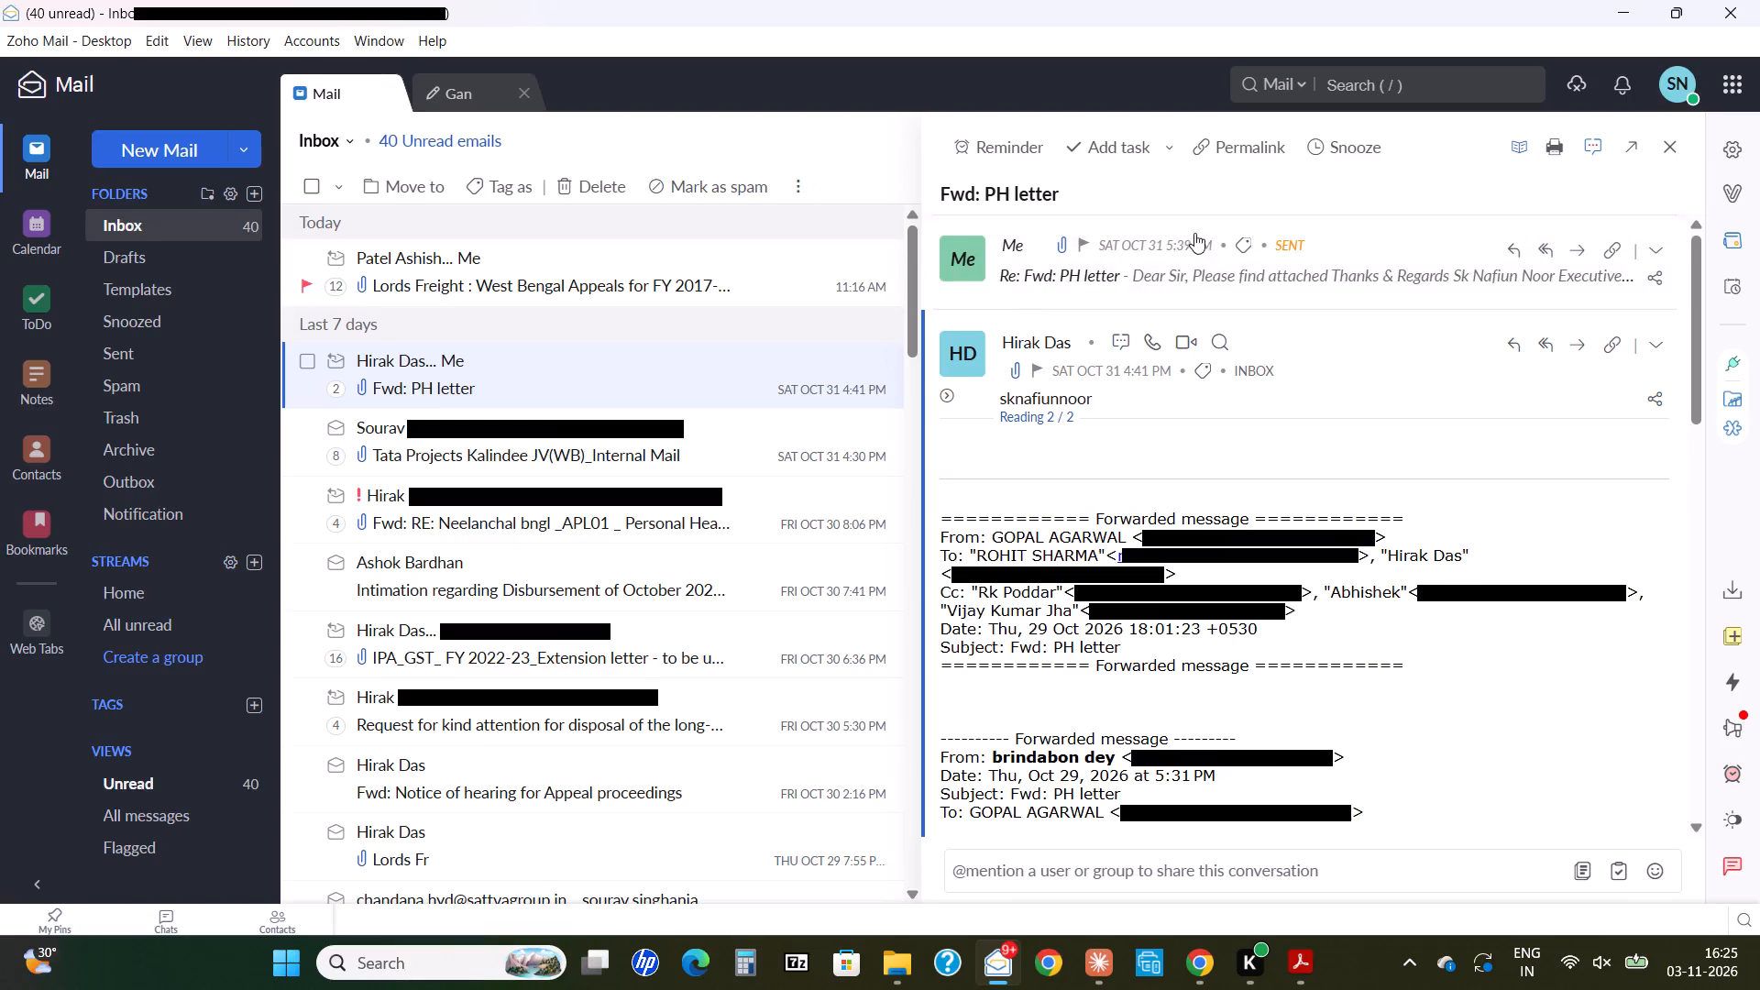
left_click(1135, 273)
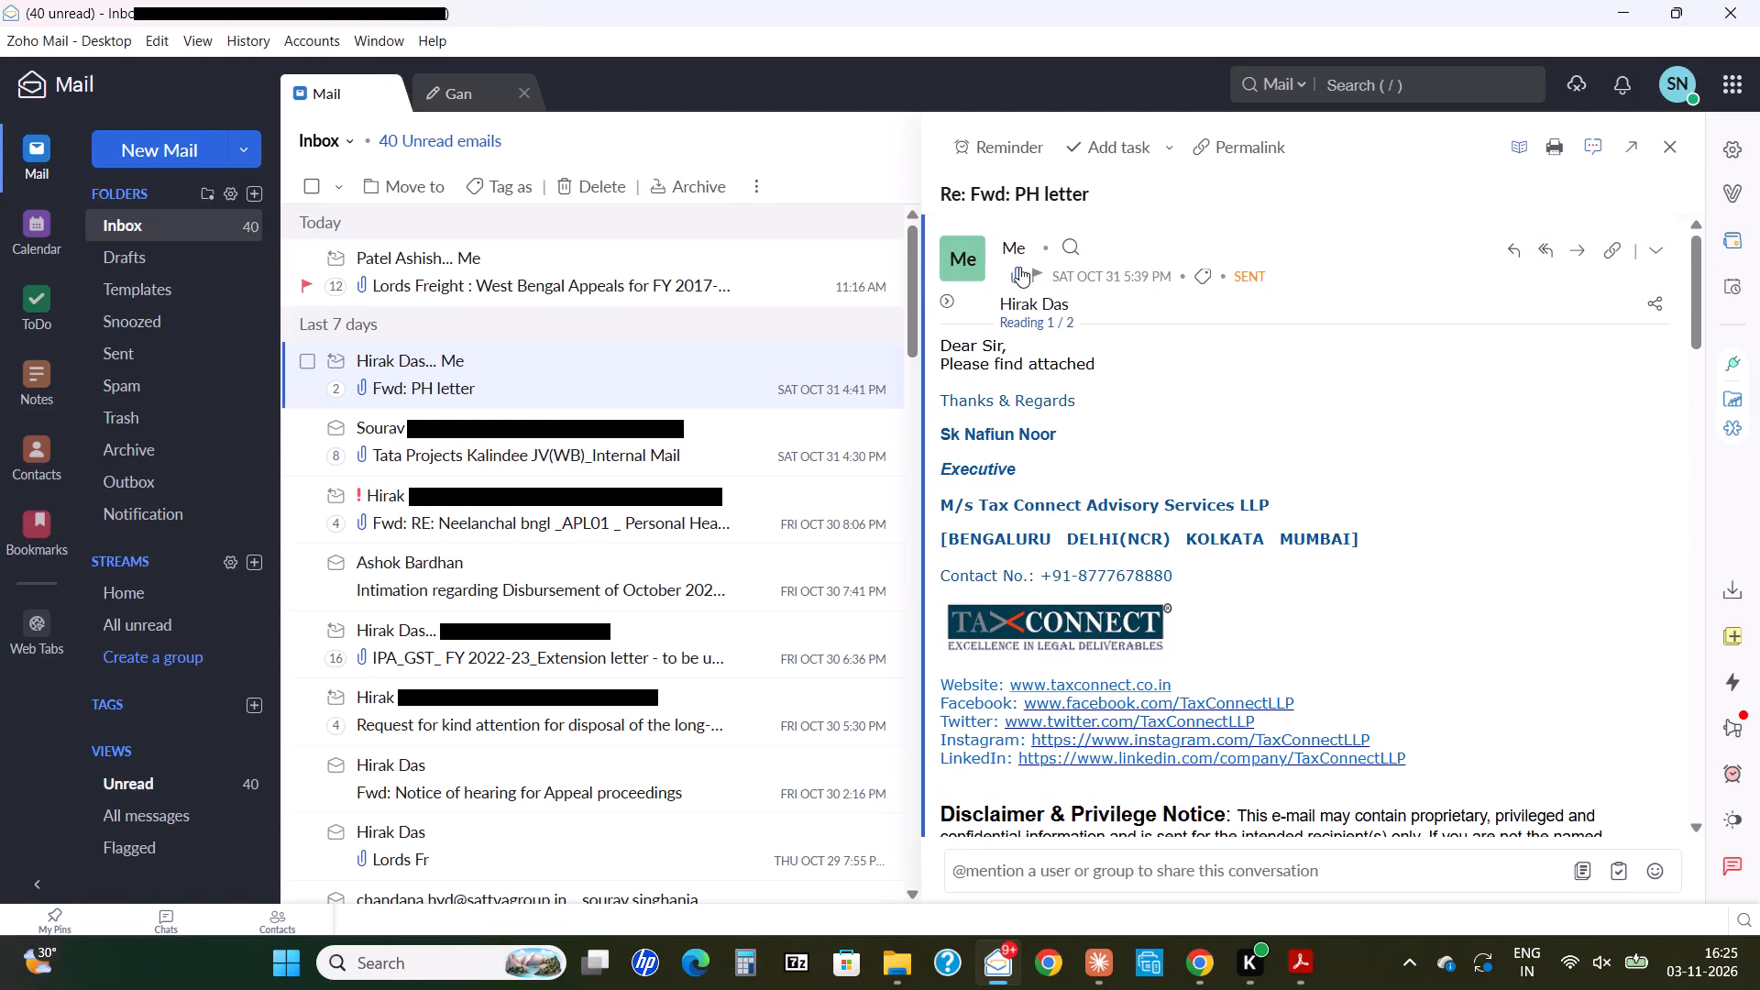
left_click(1016, 269)
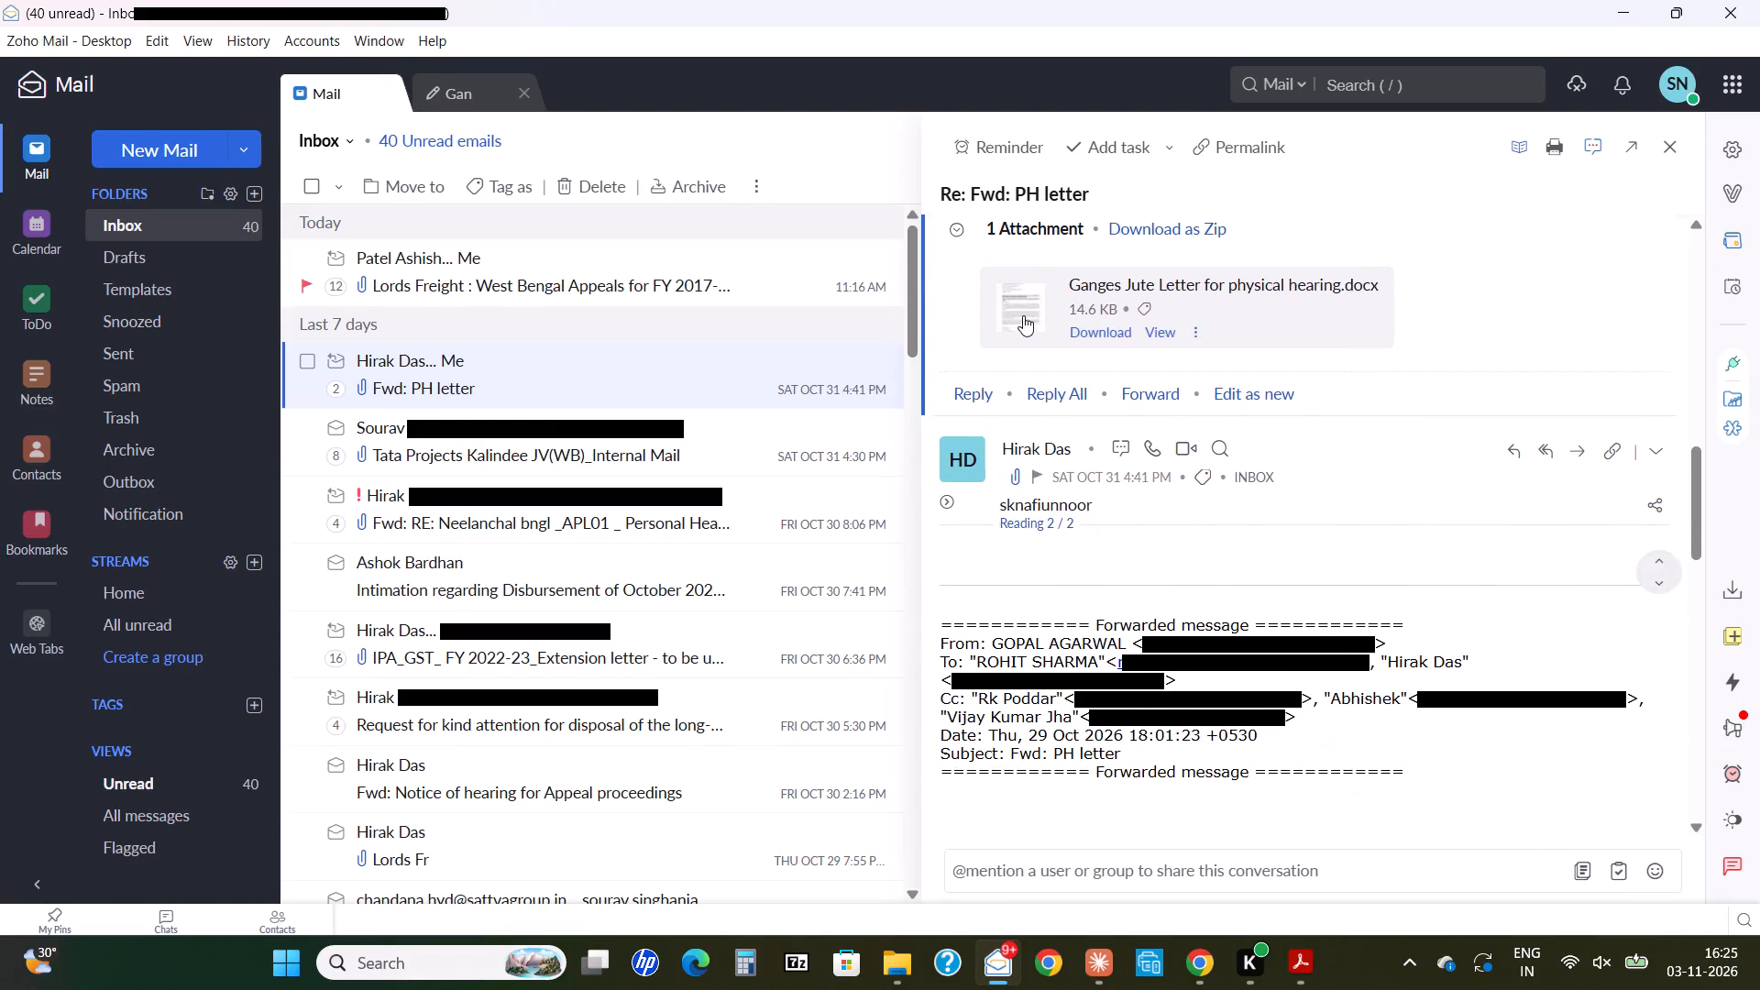
left_click(467, 76)
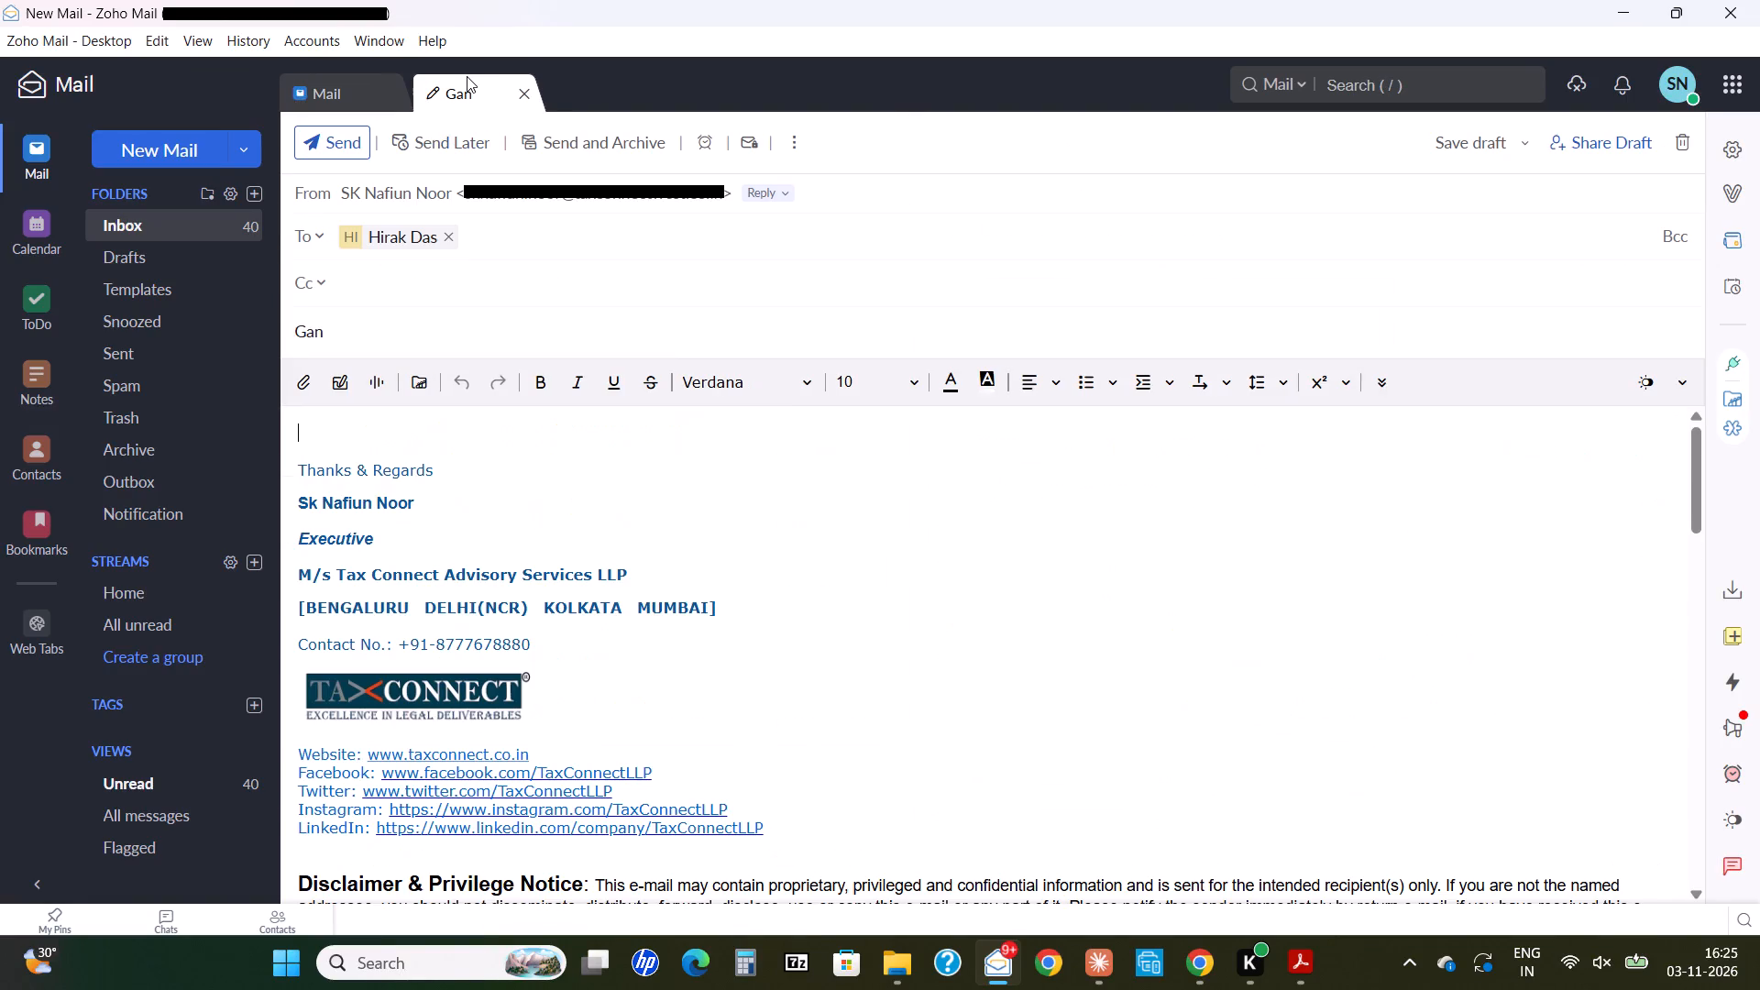
left_click(403, 344)
type("ges Jute Letter")
key("space")
type("of")
key("BackSpace")
key("f")
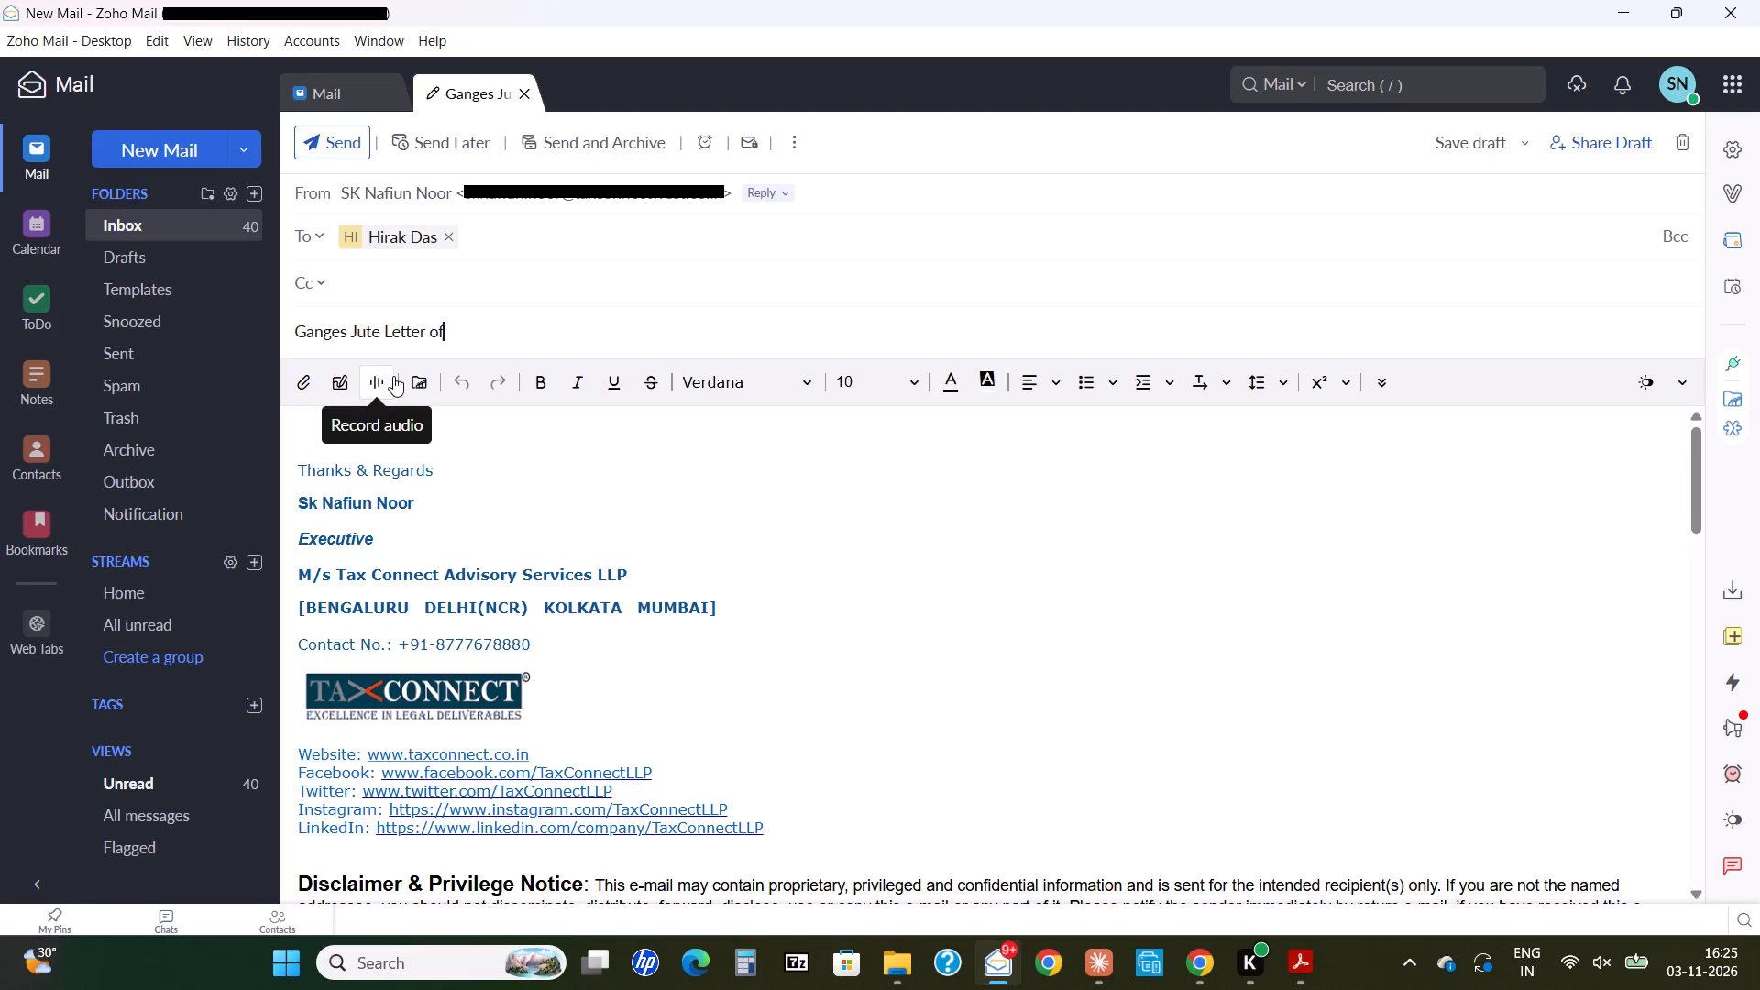
key("BackSpace")
key("BackSpace")
type("for PH")
Write the reply body as "Dear Sir," followed by "Please find attached" on the line below, above the signature.
left_click(382, 430)
type("Dear Sirm")
key("Return")
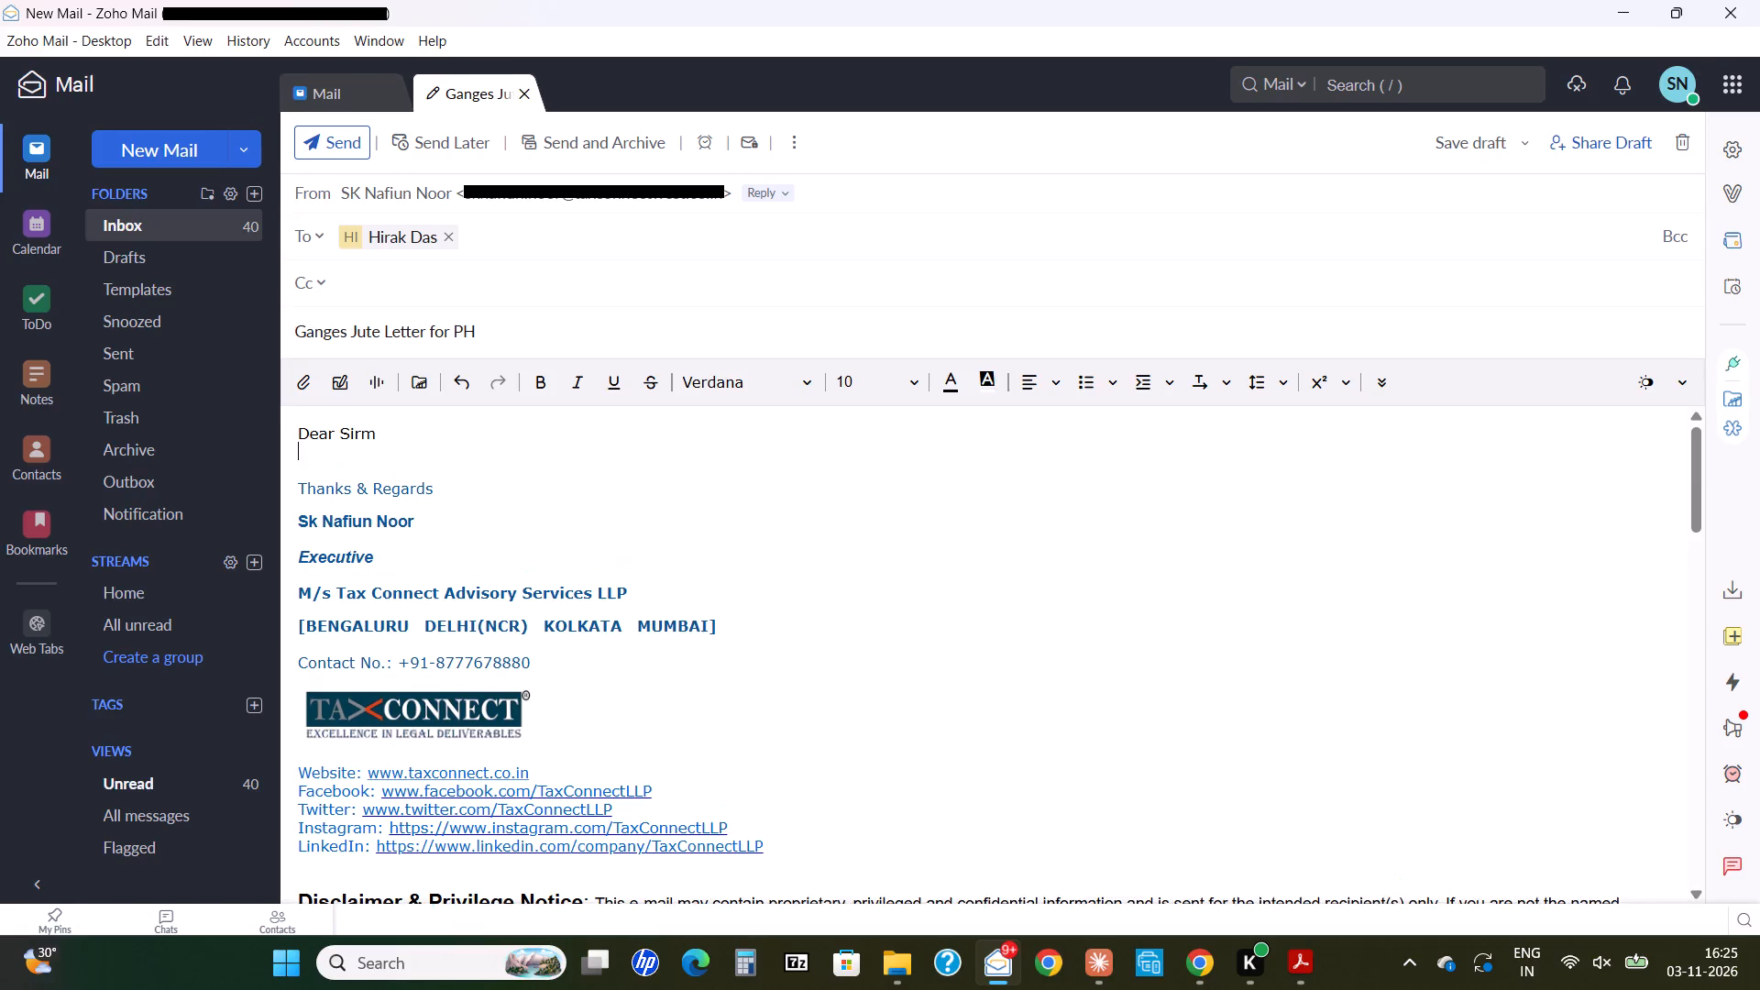
key("BackSpace")
key("BackSpace")
type(",")
key("space")
key("Return")
key("shift+p")
type("lease find attached")
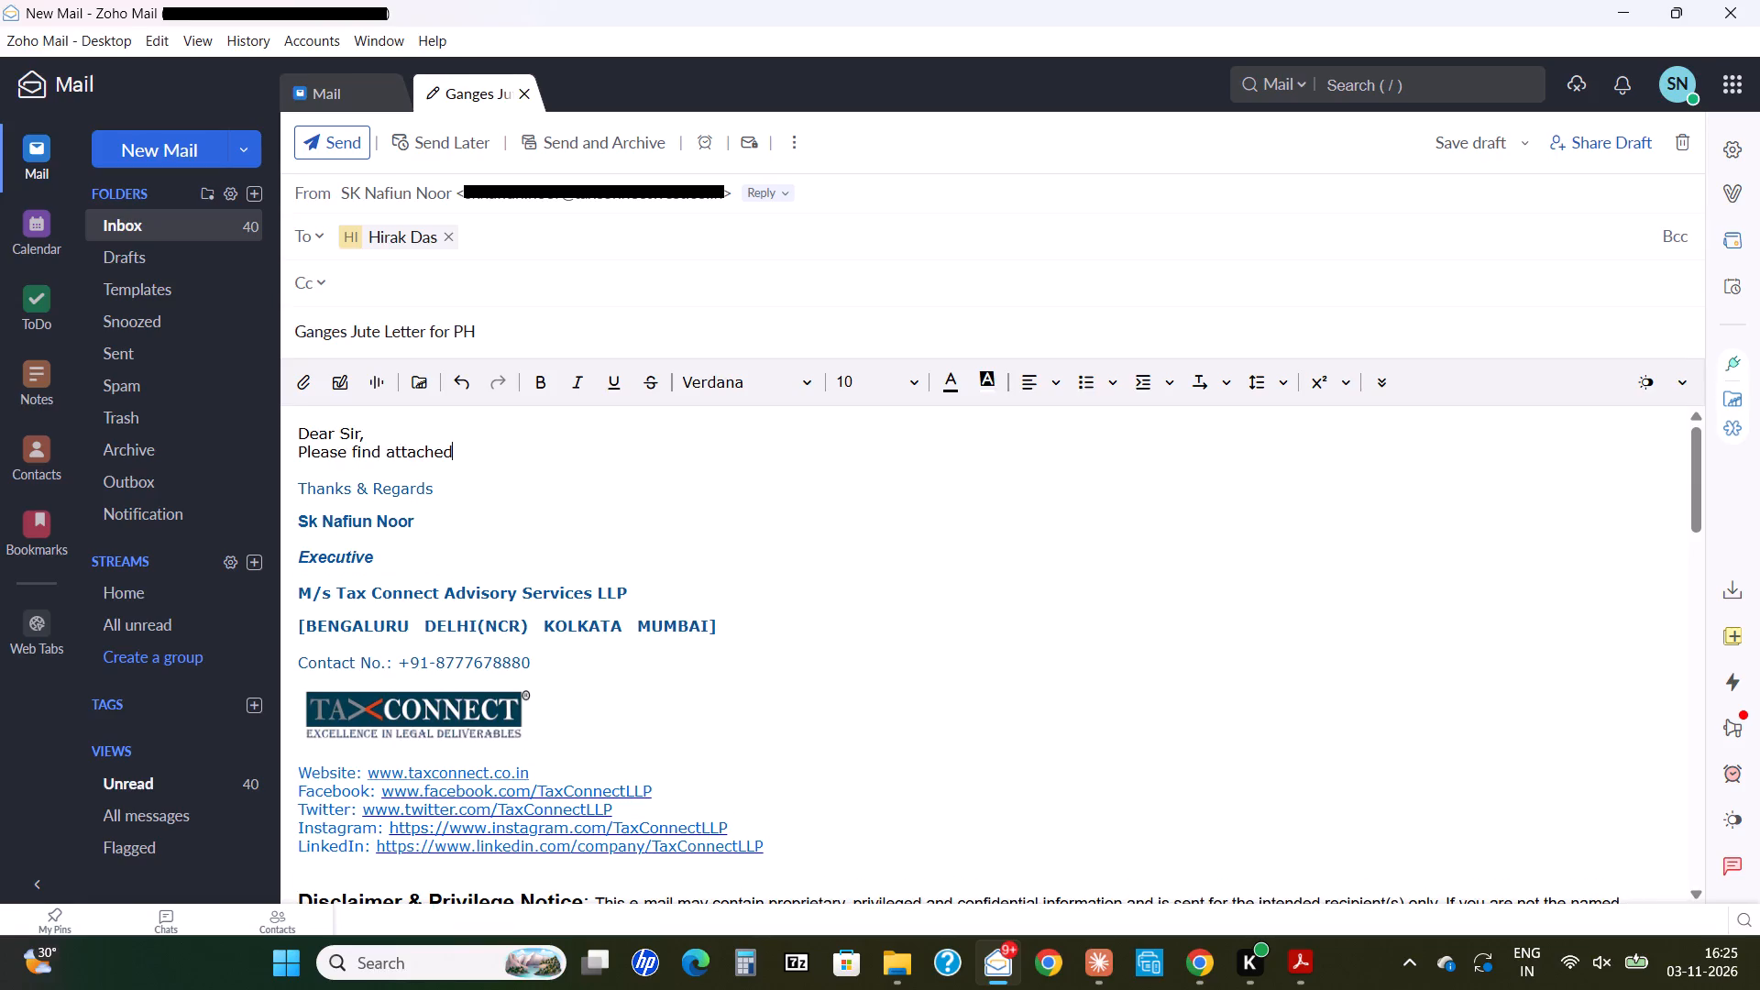
Attach the Word file "Ganges Jute Letter for physical hearing" from the Personal Hearing folder to the reply.
key("alt+Tab")
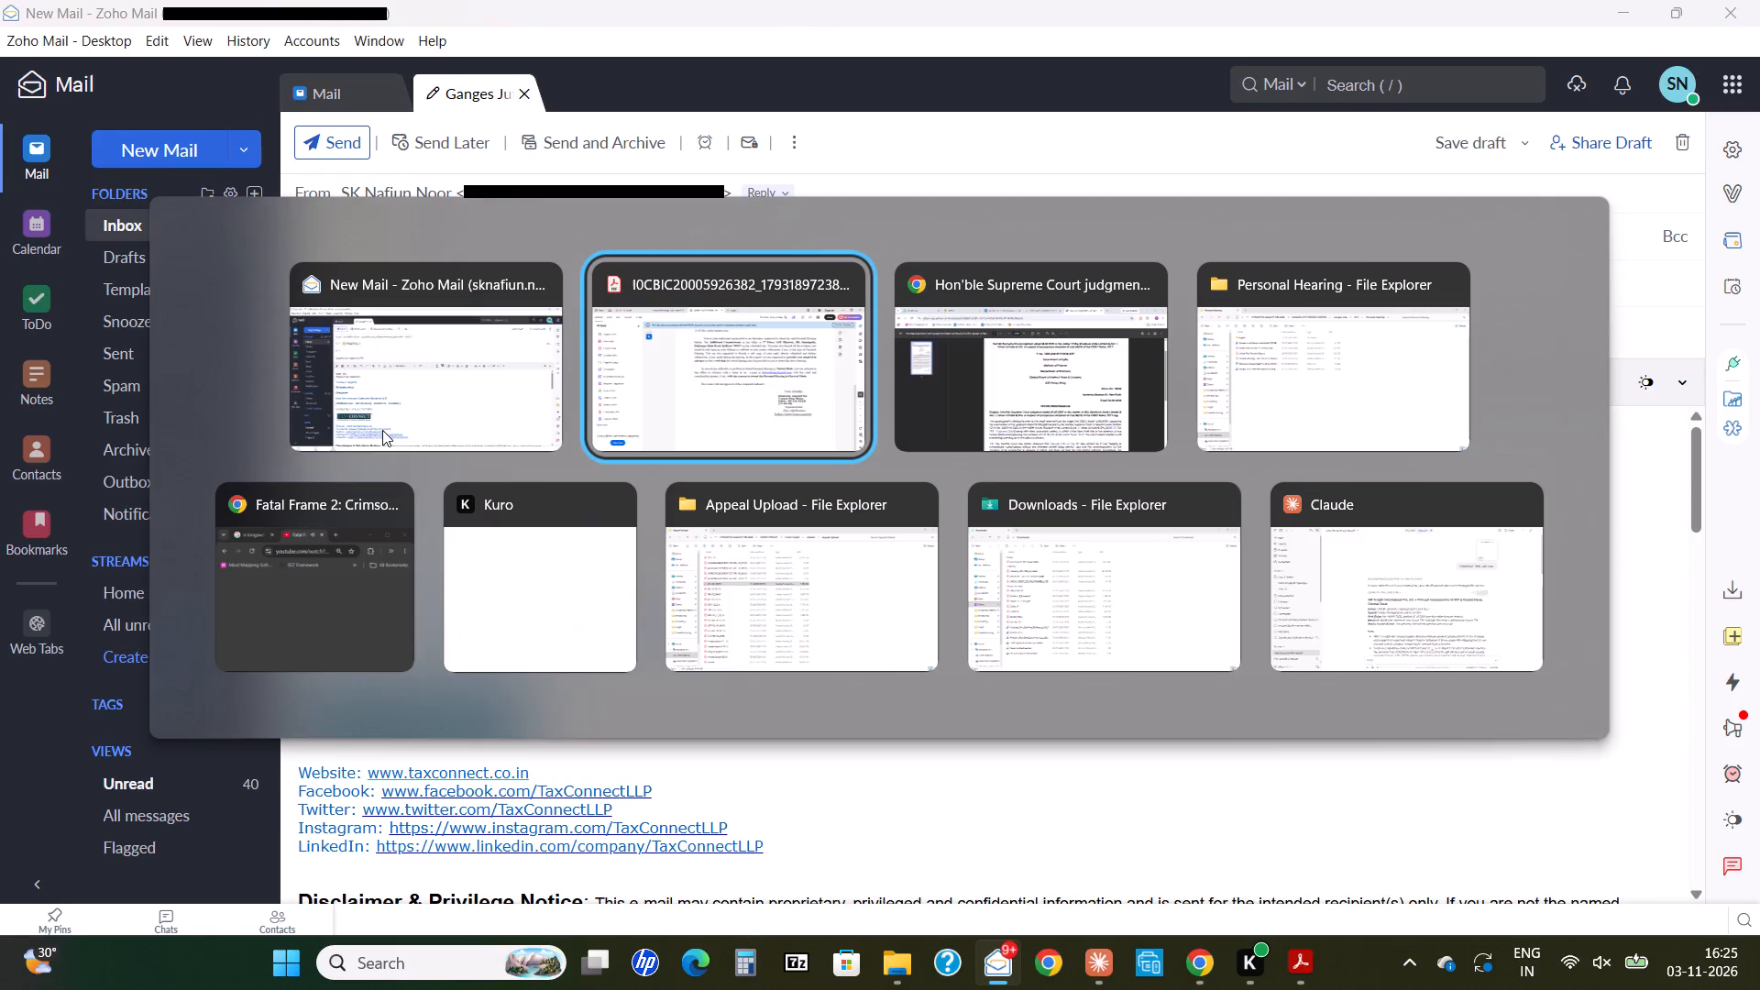
key("alt+Tab")
key("alt+Tab")
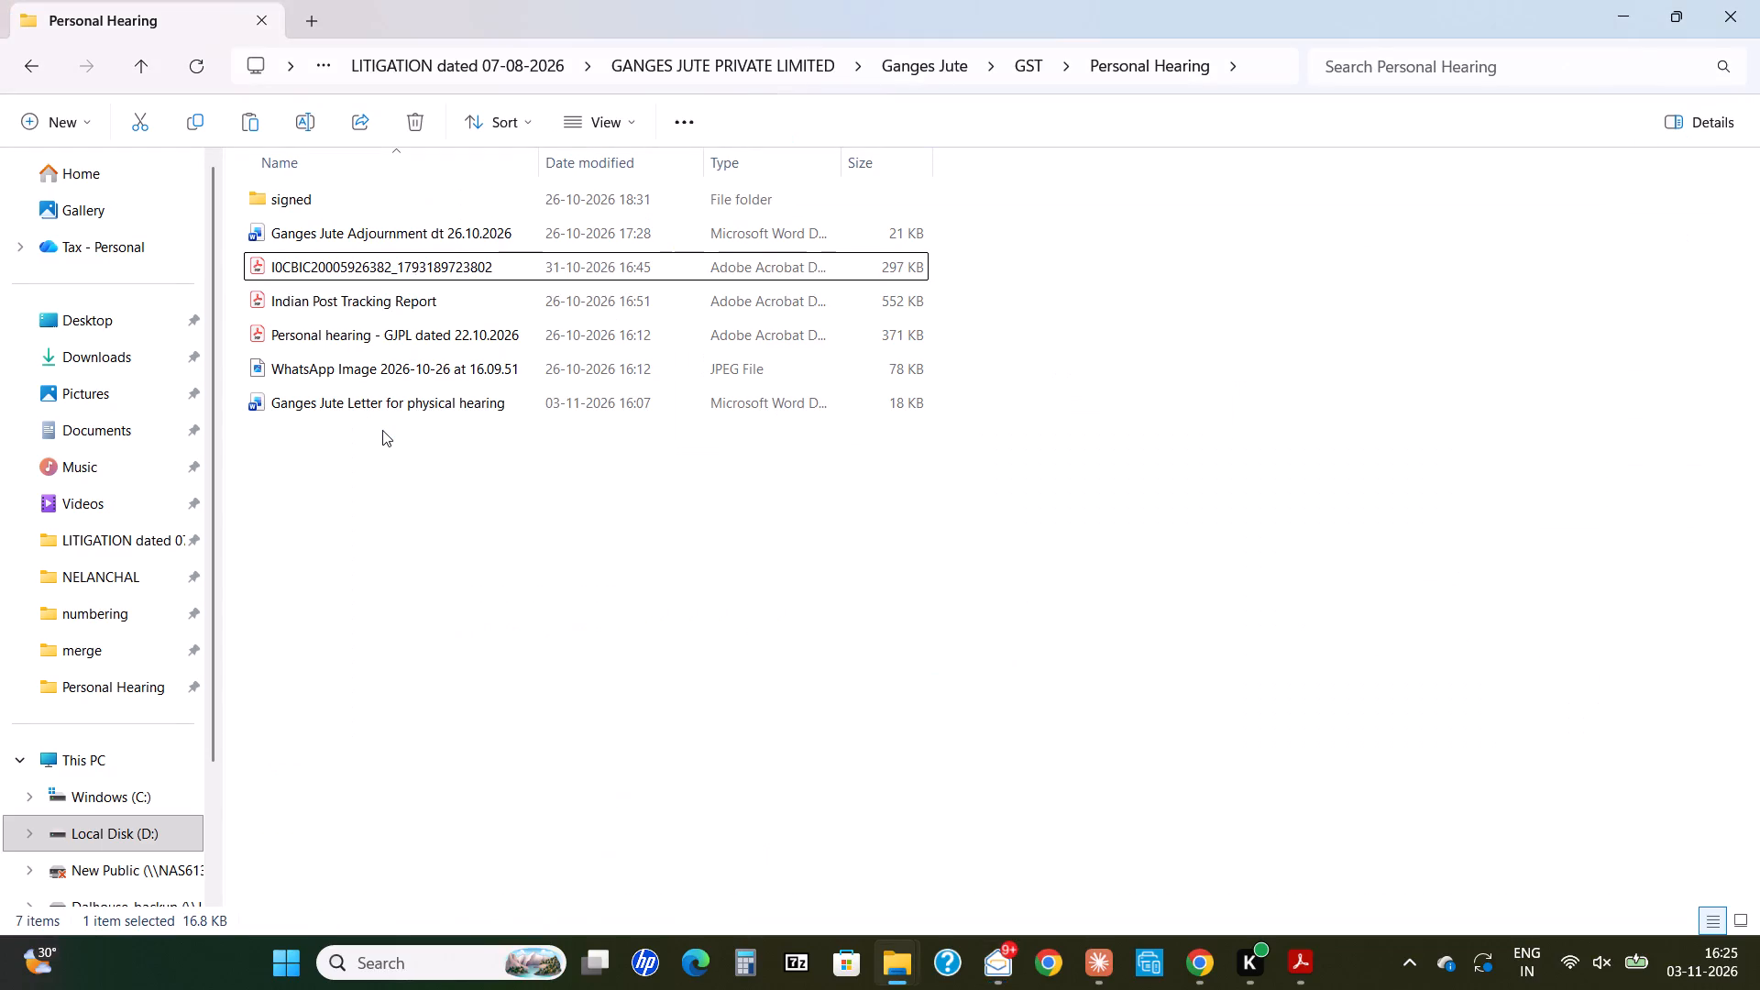
key("Down")
key("ctrl+r")
key("Up")
key("Up")
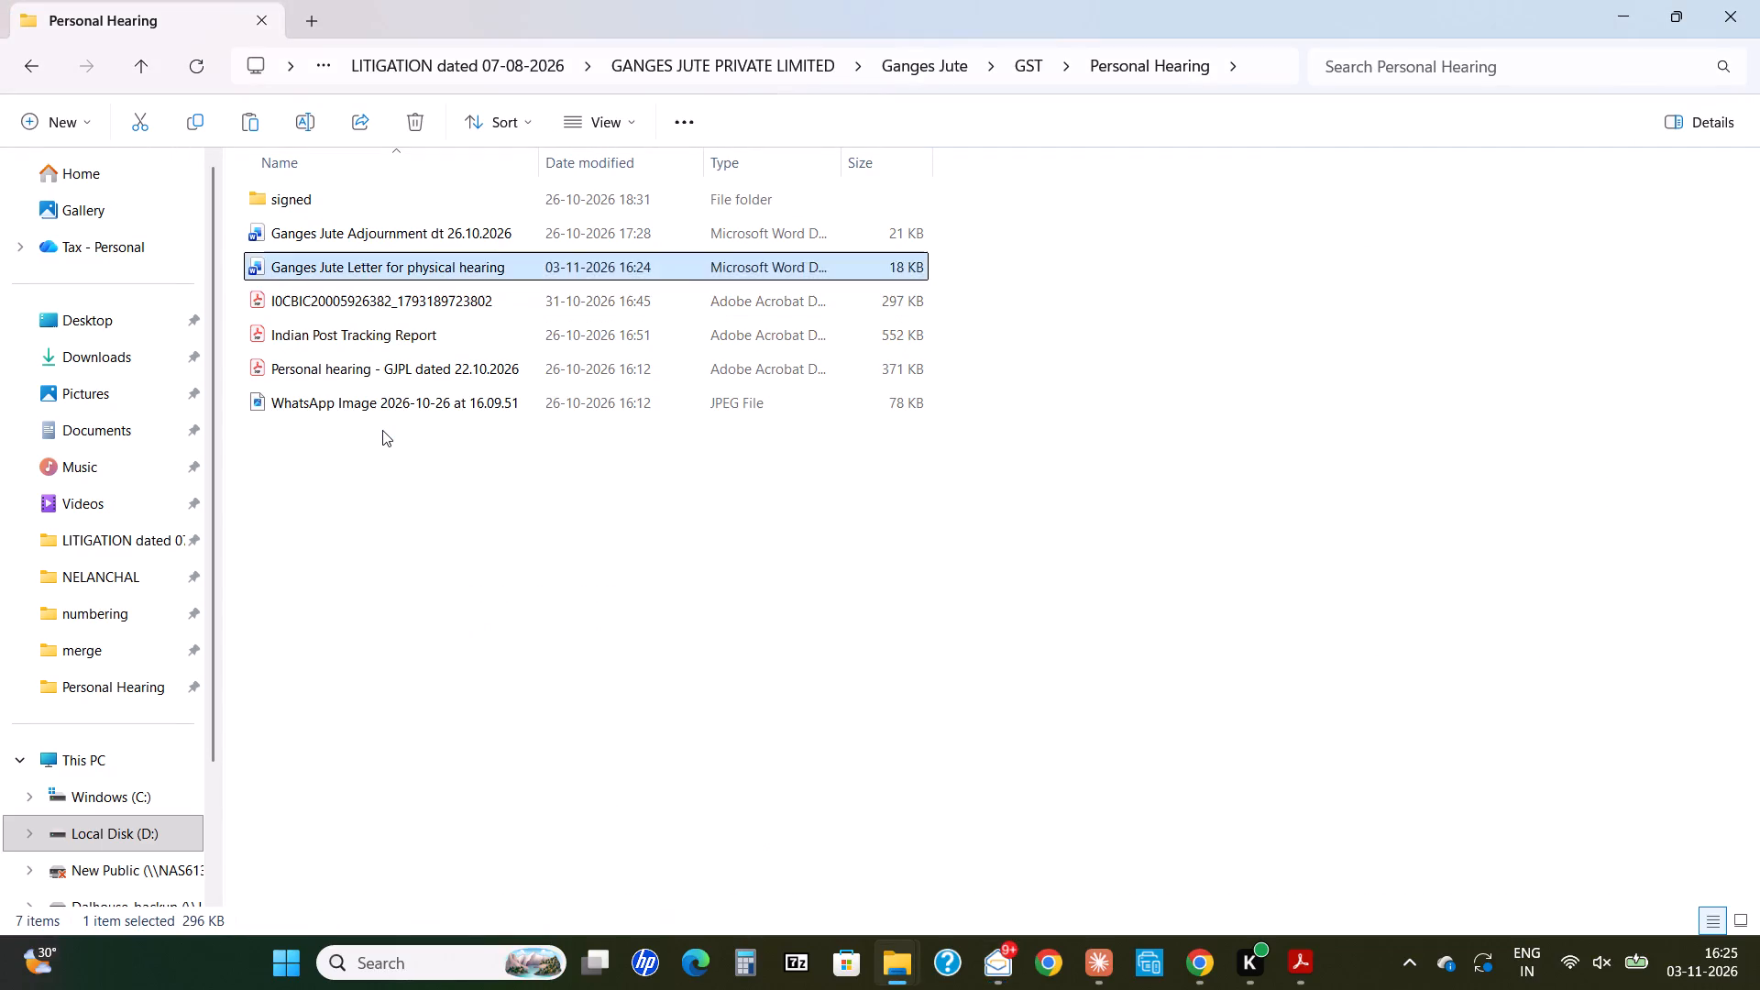
key("Up")
key("Down")
key("ctrl+c")
key("ctrl+c")
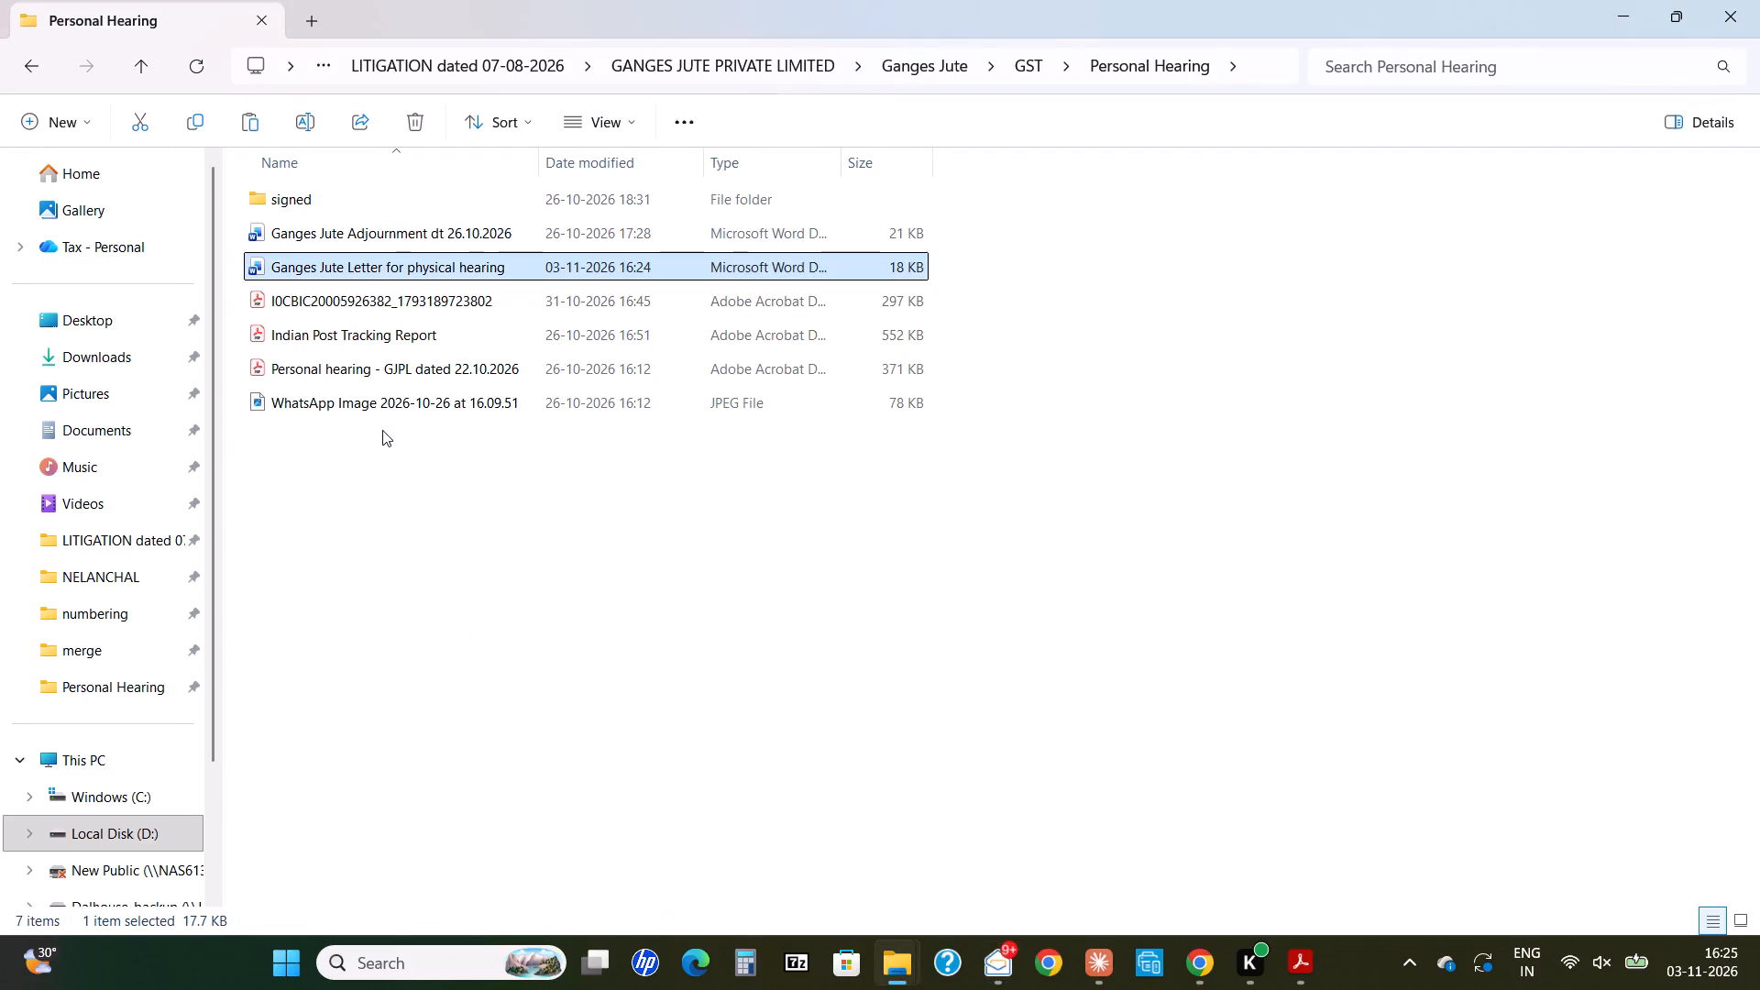
key("ctrl+c")
key("alt+Tab")
key("ctrl+v")
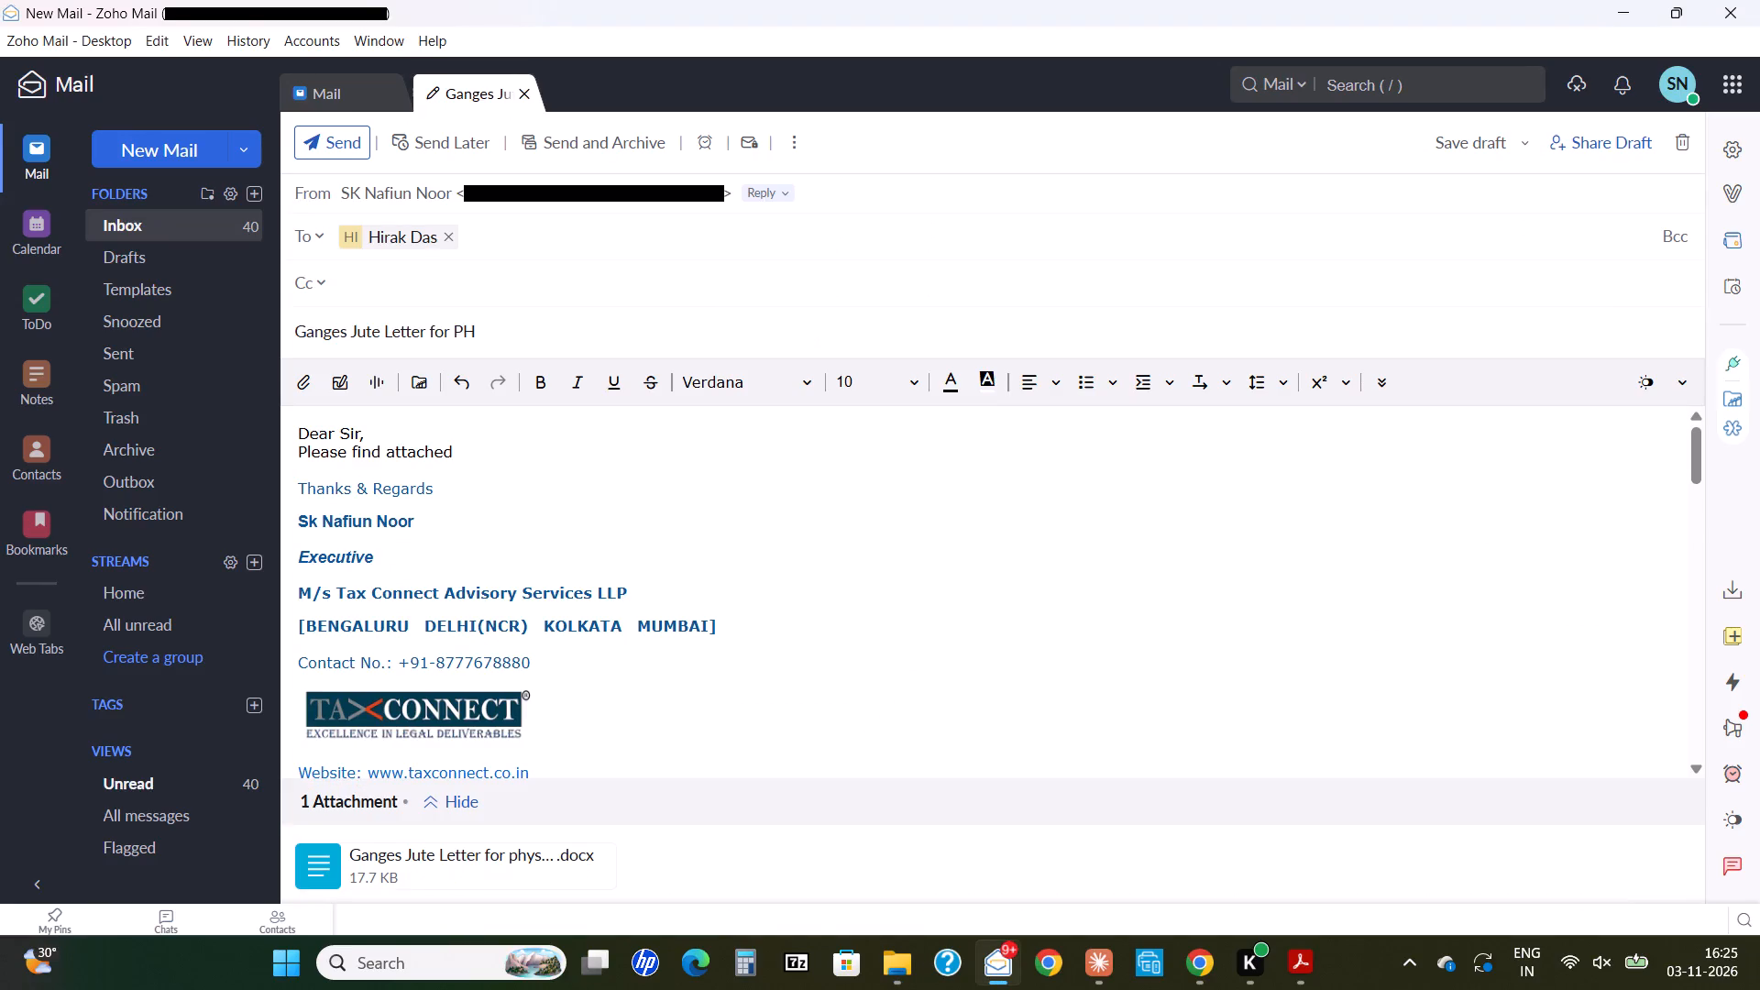
Reopen the "Ganges Jute Letter for physical hearing" document from its folder and look over its contents.
key("alt+Tab")
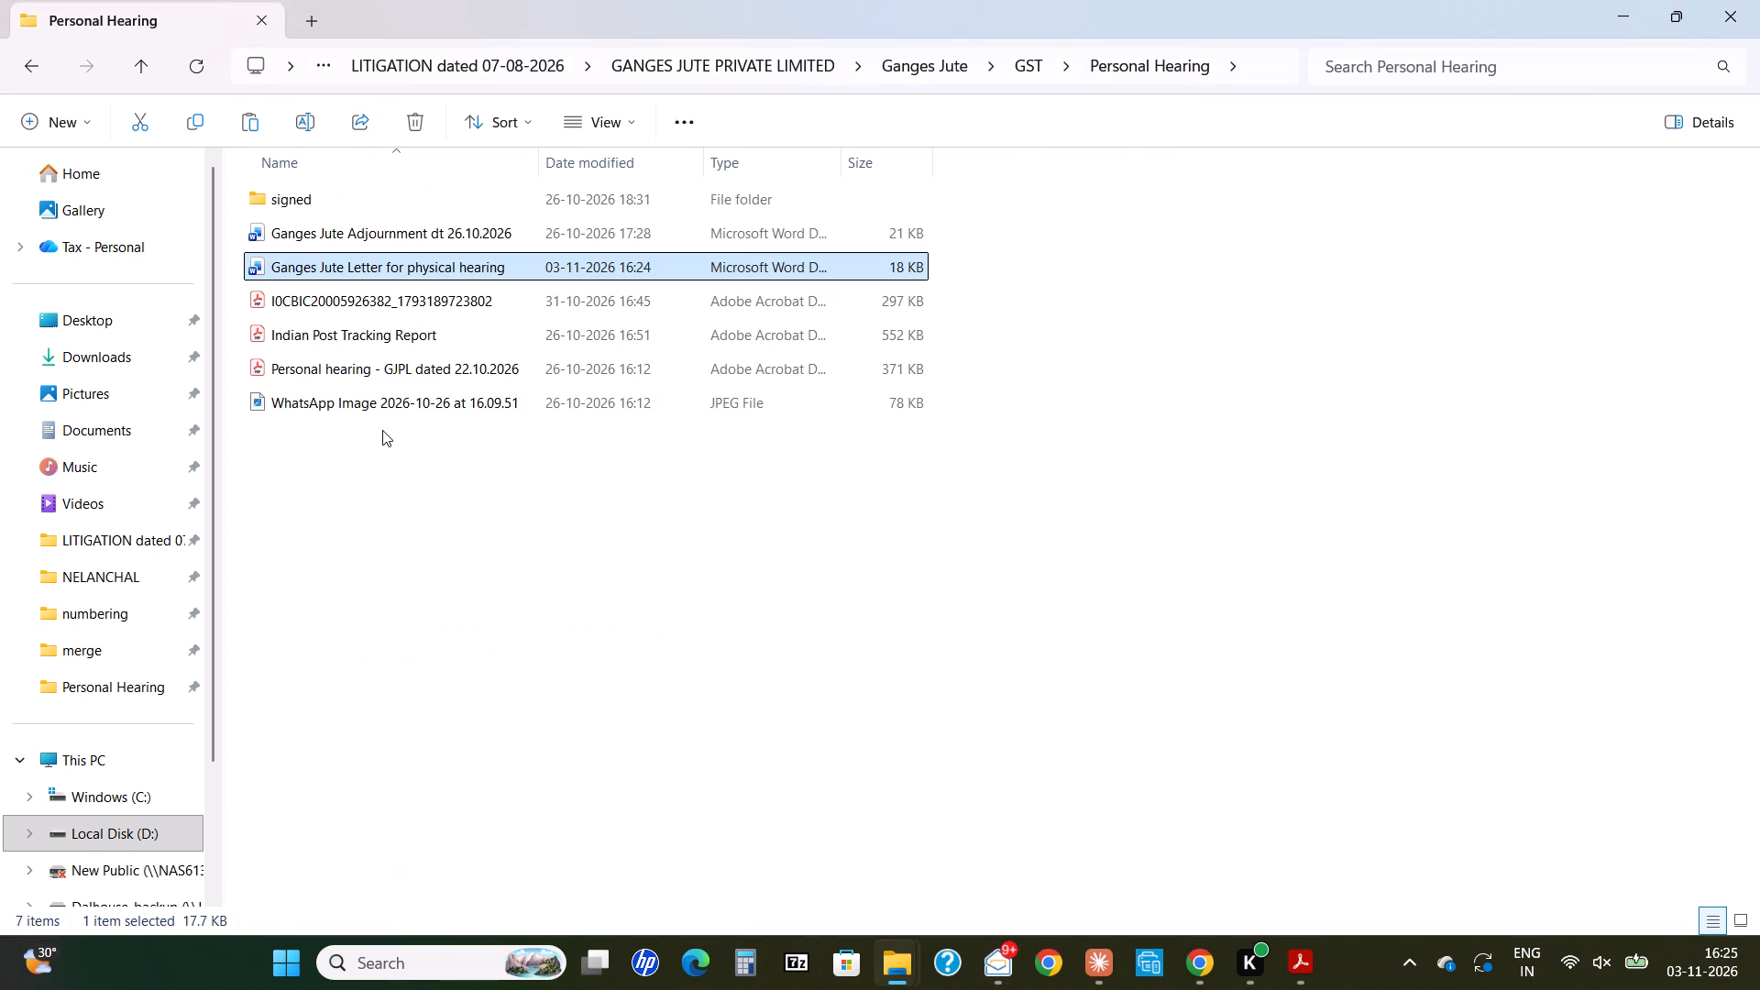
key("Return")
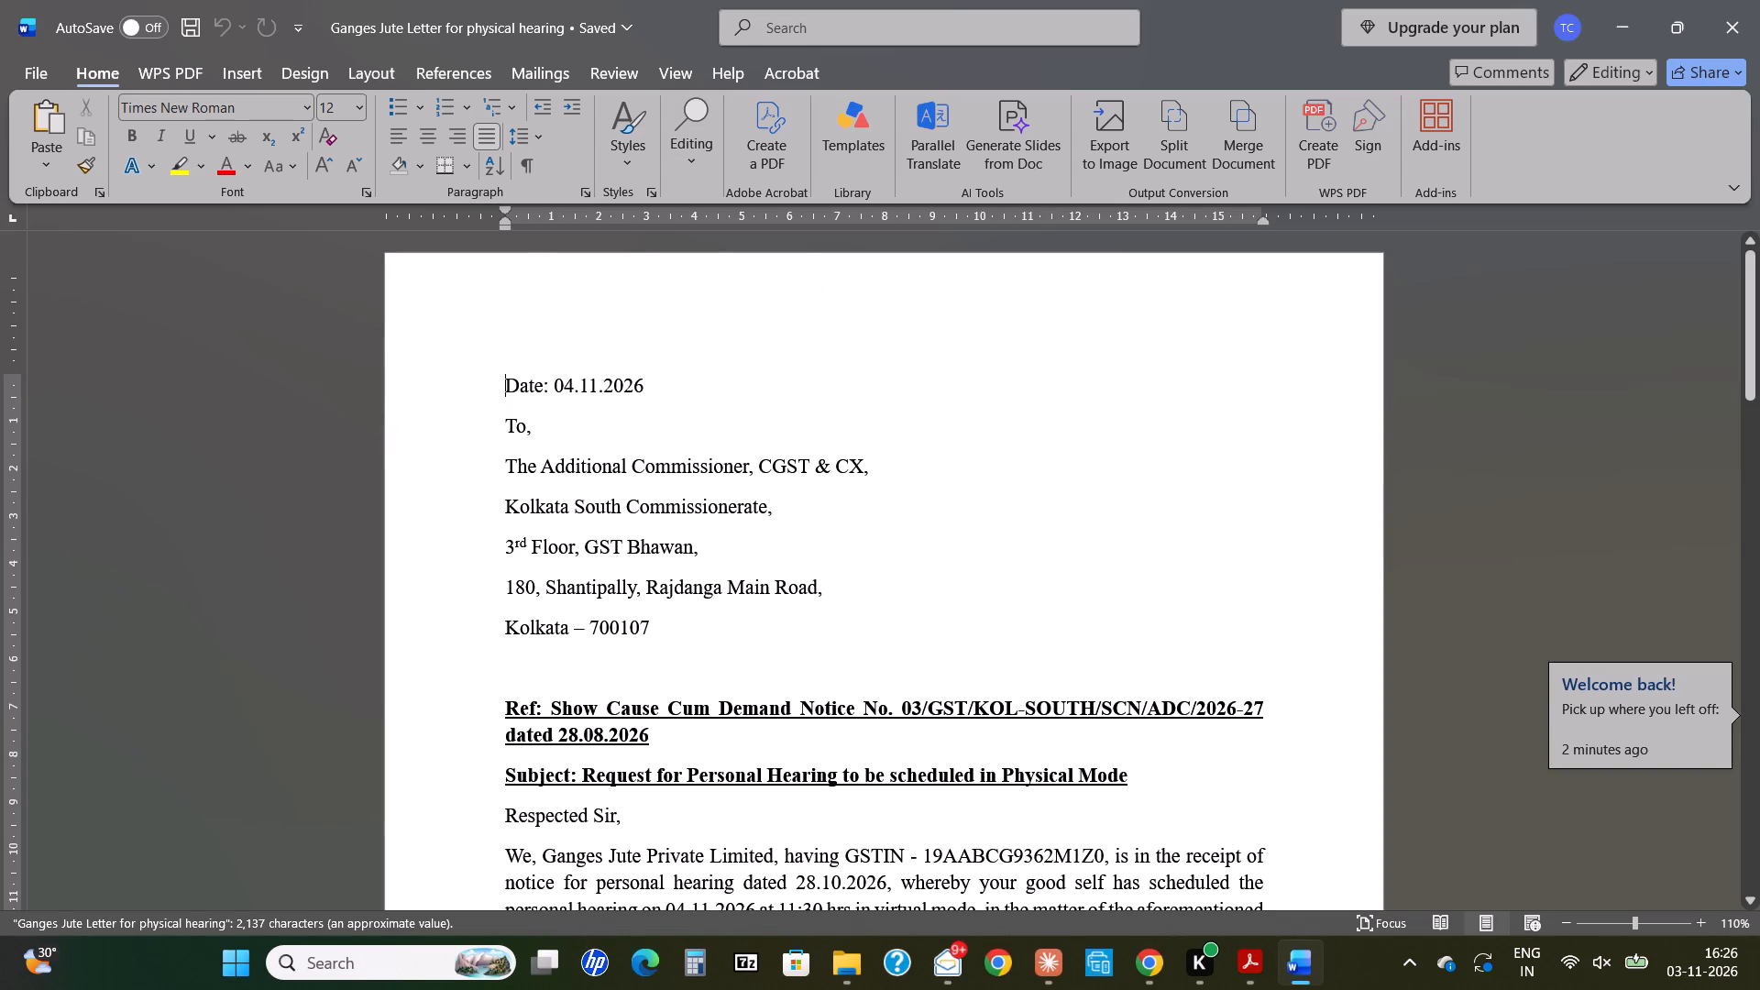
scroll(1056, 761, "down", 2)
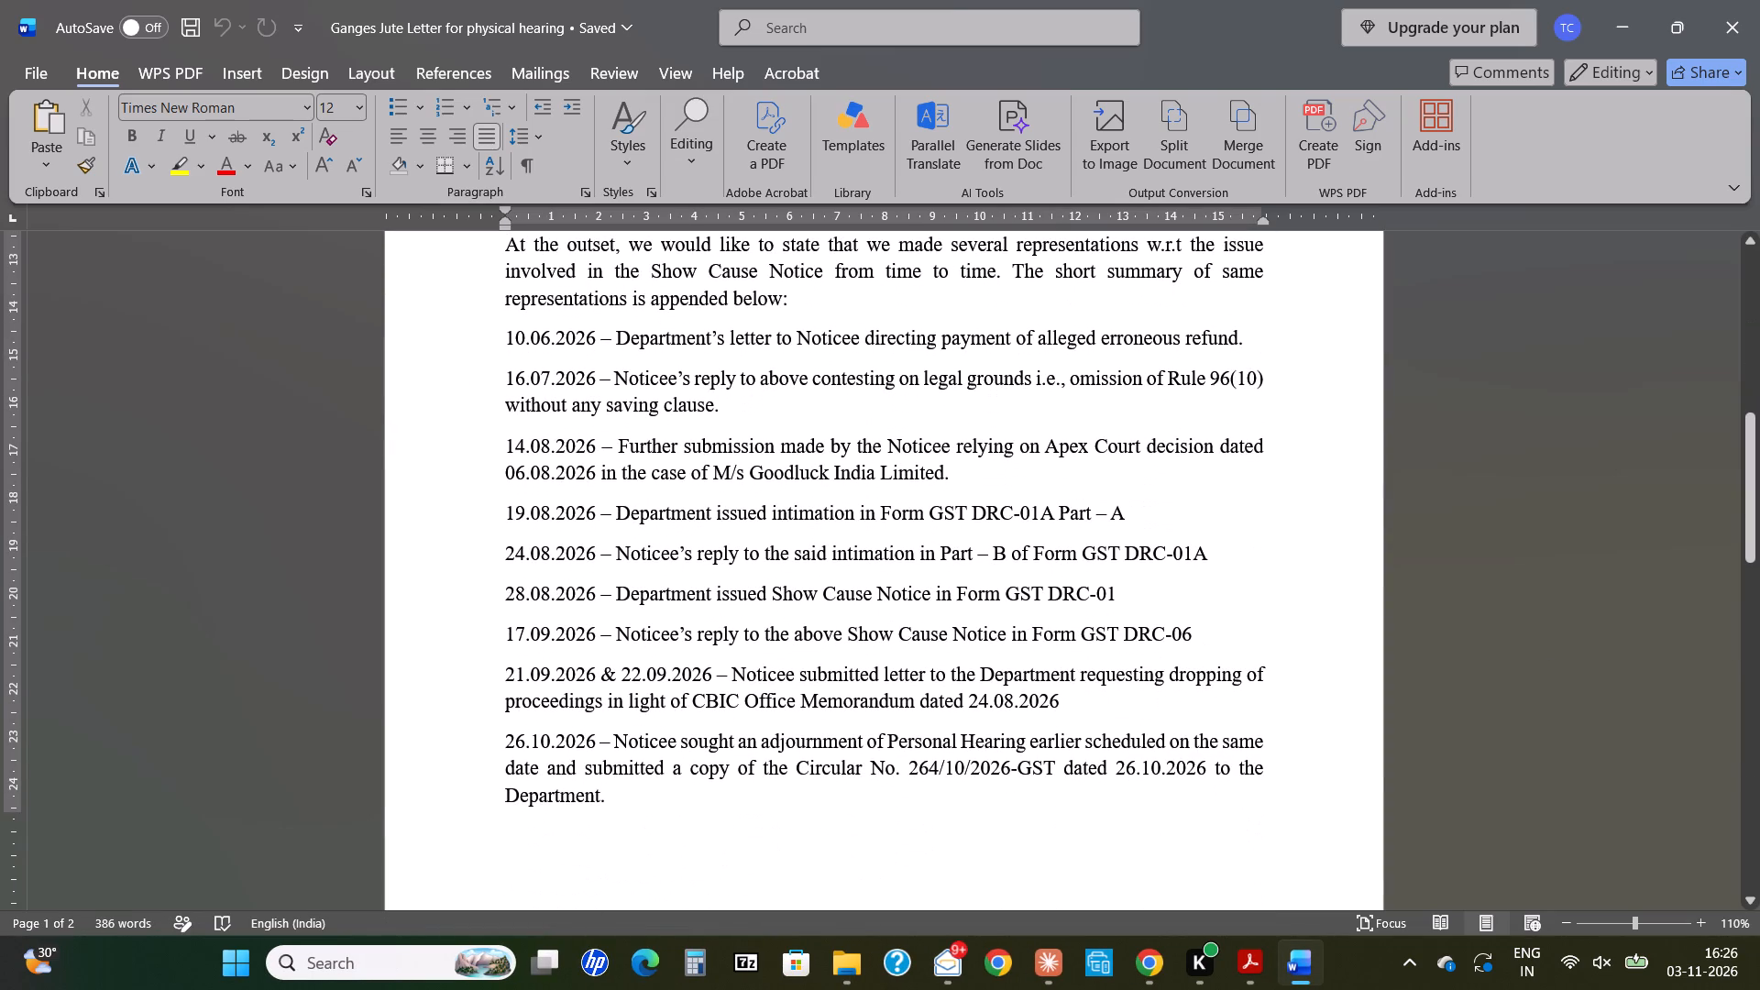
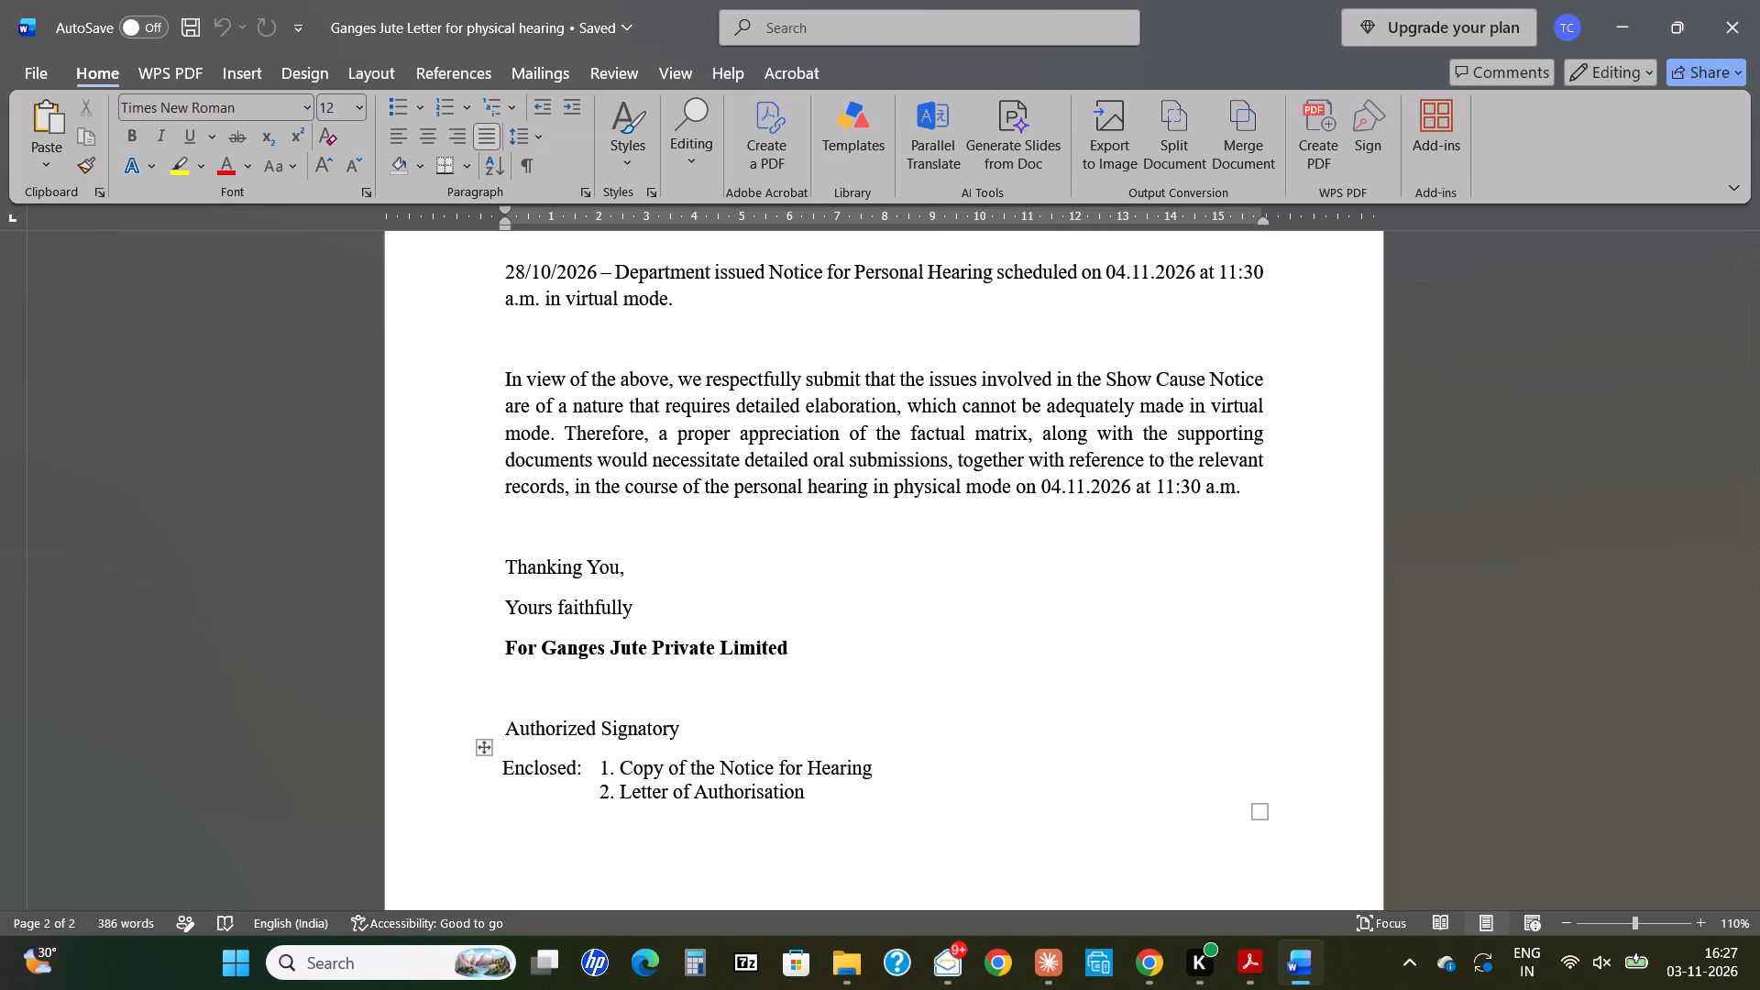
Save the physical hearing letter and close the document.
key("ctrl+s")
left_click(1759, 0)
Switch to Zoho Mail and send the "Ganges Jute Letter for PH" reply with its attachment.
key("alt+Tab")
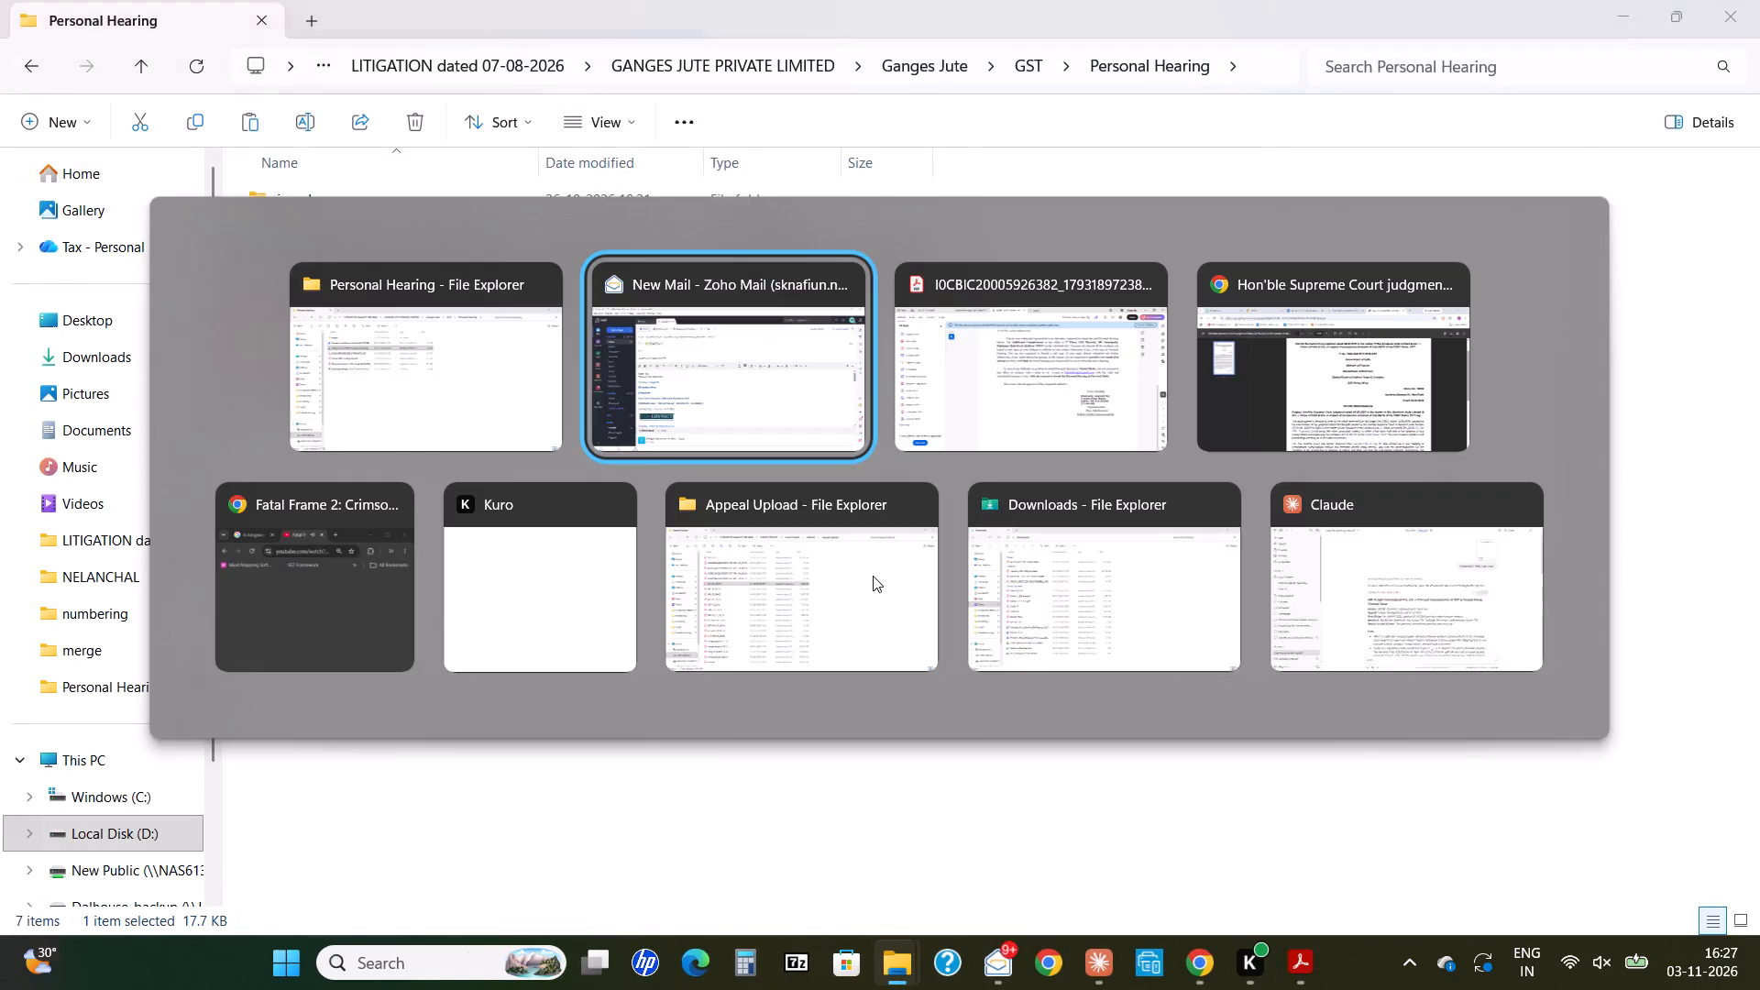
left_click(302, 149)
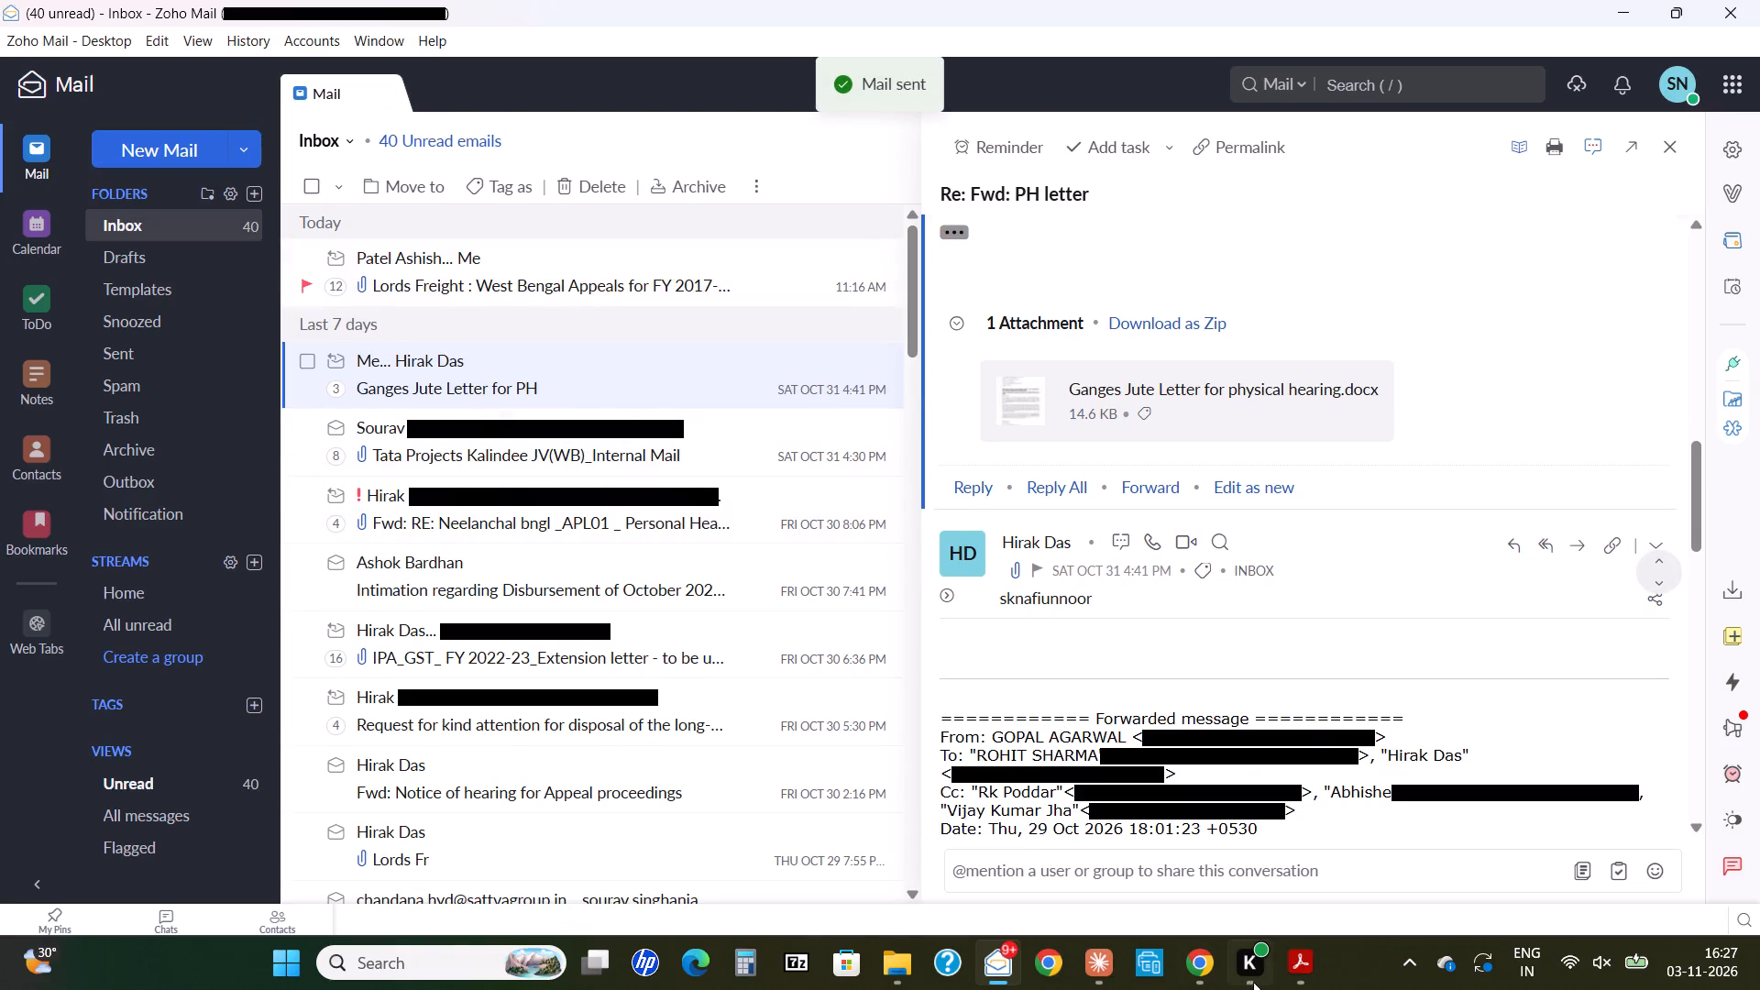
Switch to the YouTube window in Chrome and browse gaming videos through to the Tempered Furious Rajang Longsword one.
left_click(1338, 834)
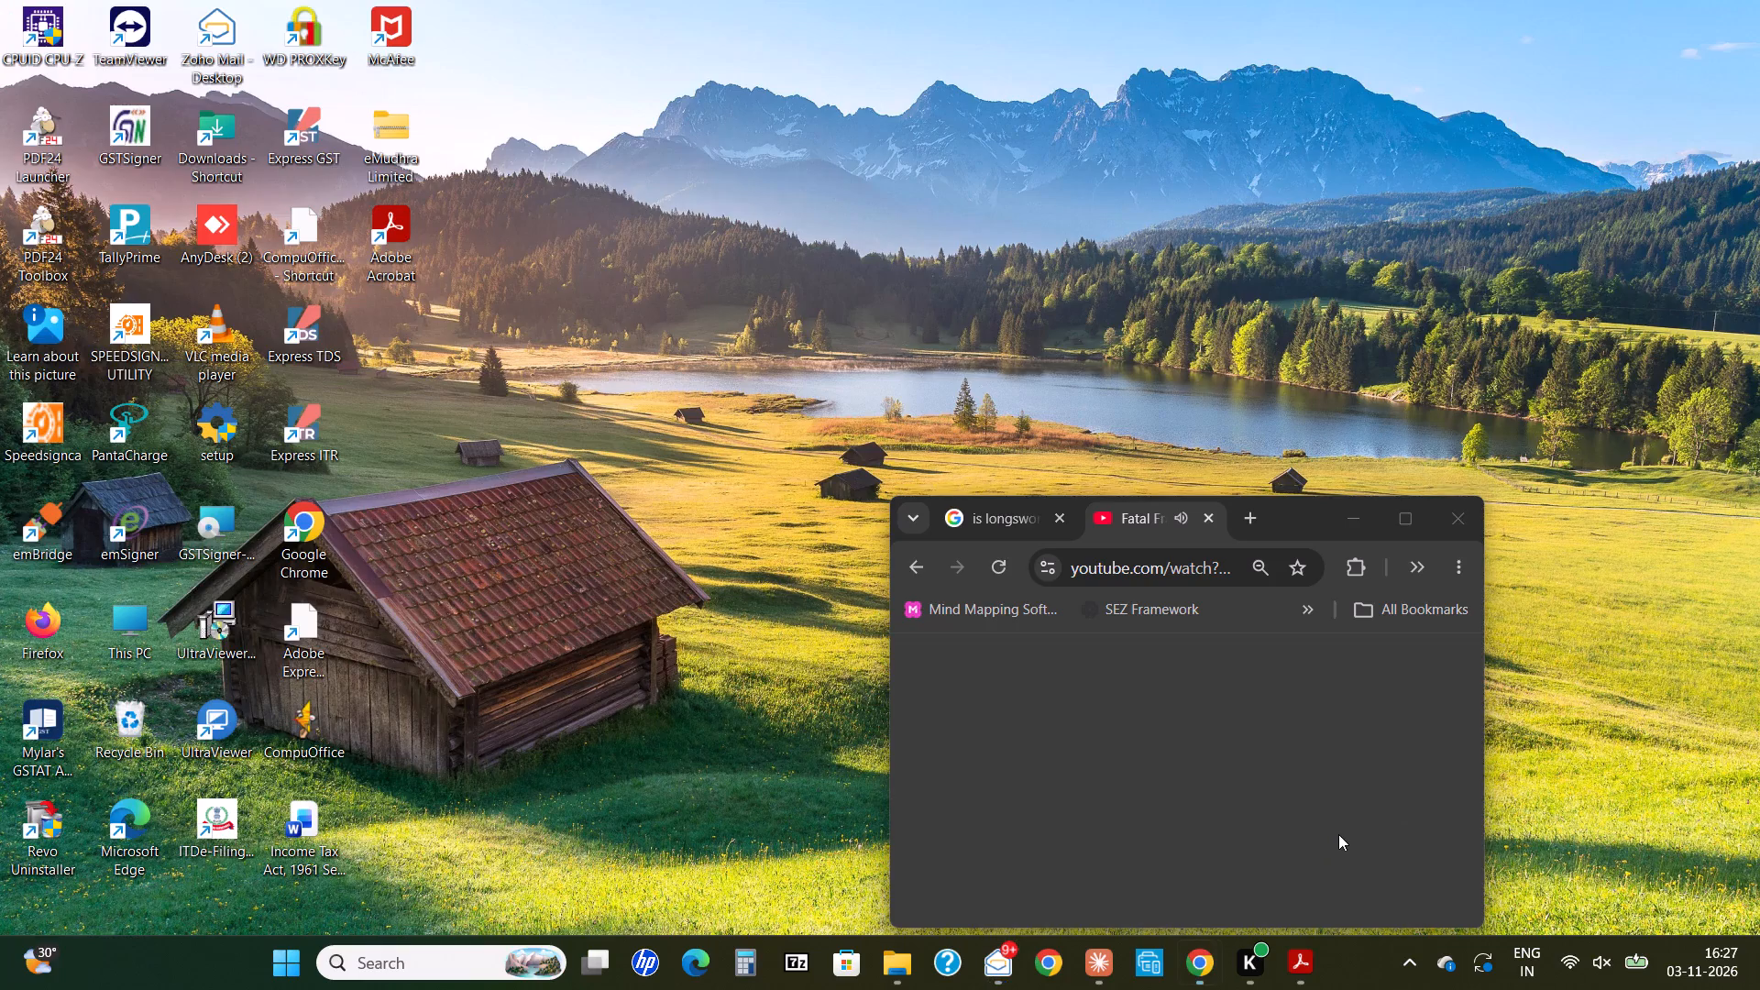
scroll(1338, 834, "right", 7)
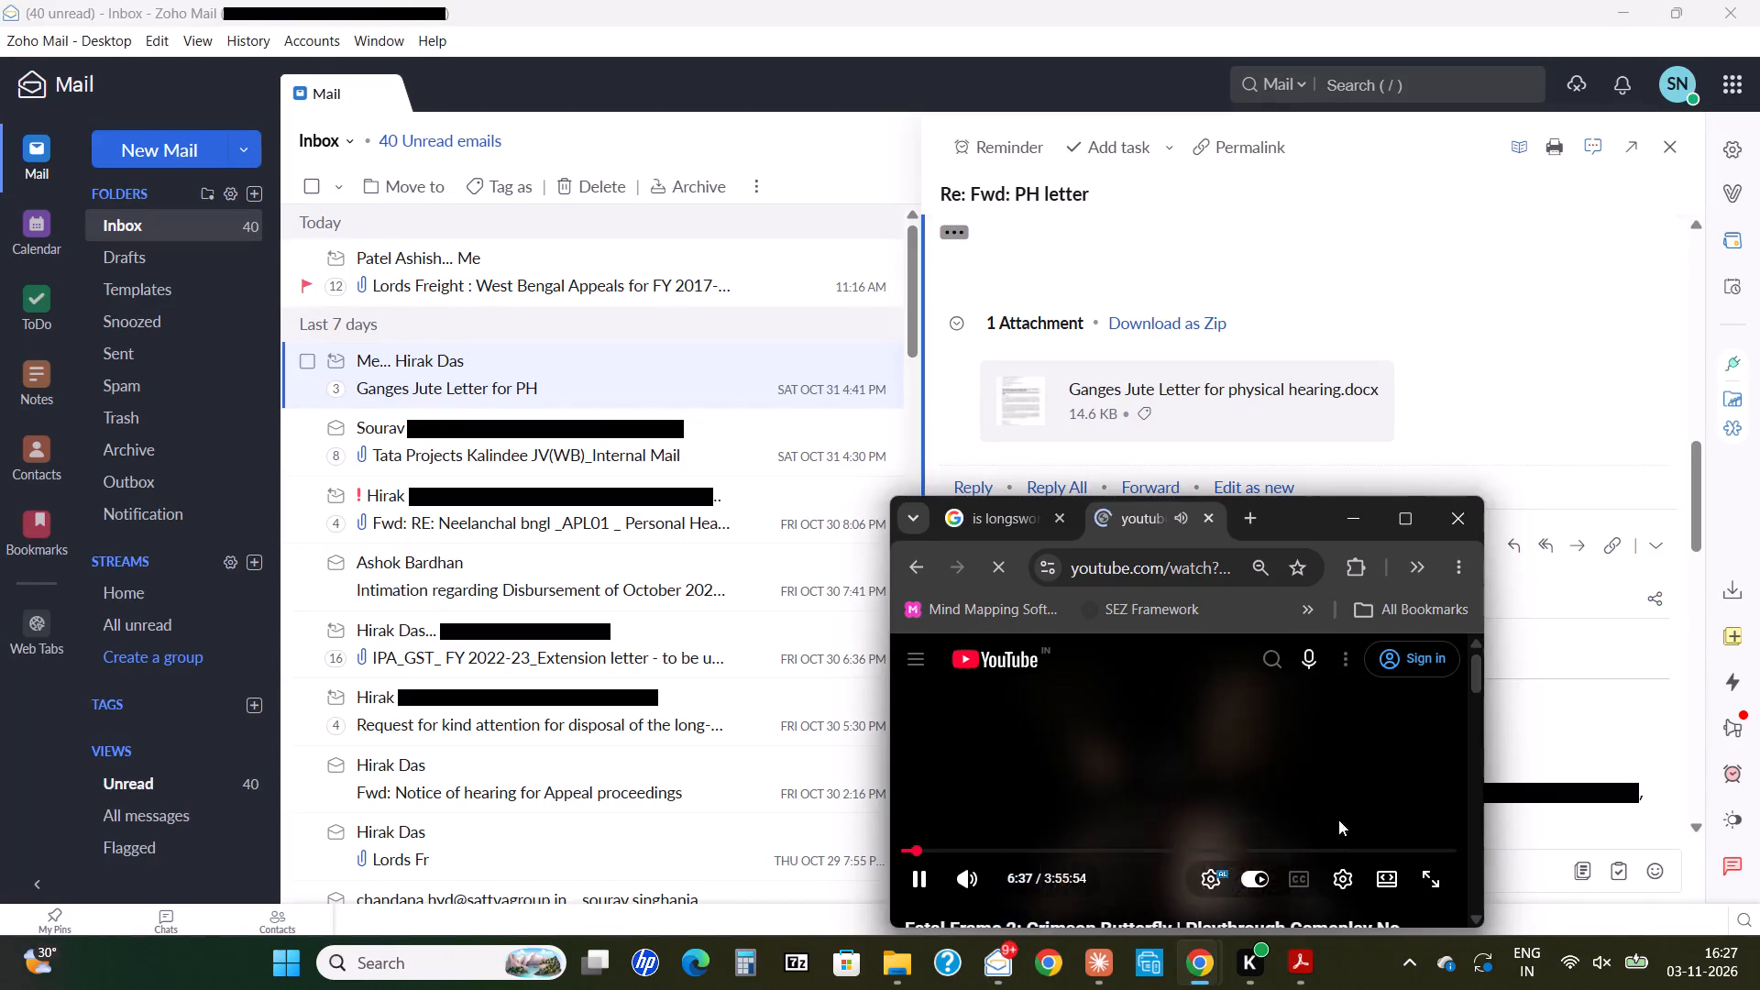
scroll(1321, 800, "down", 2)
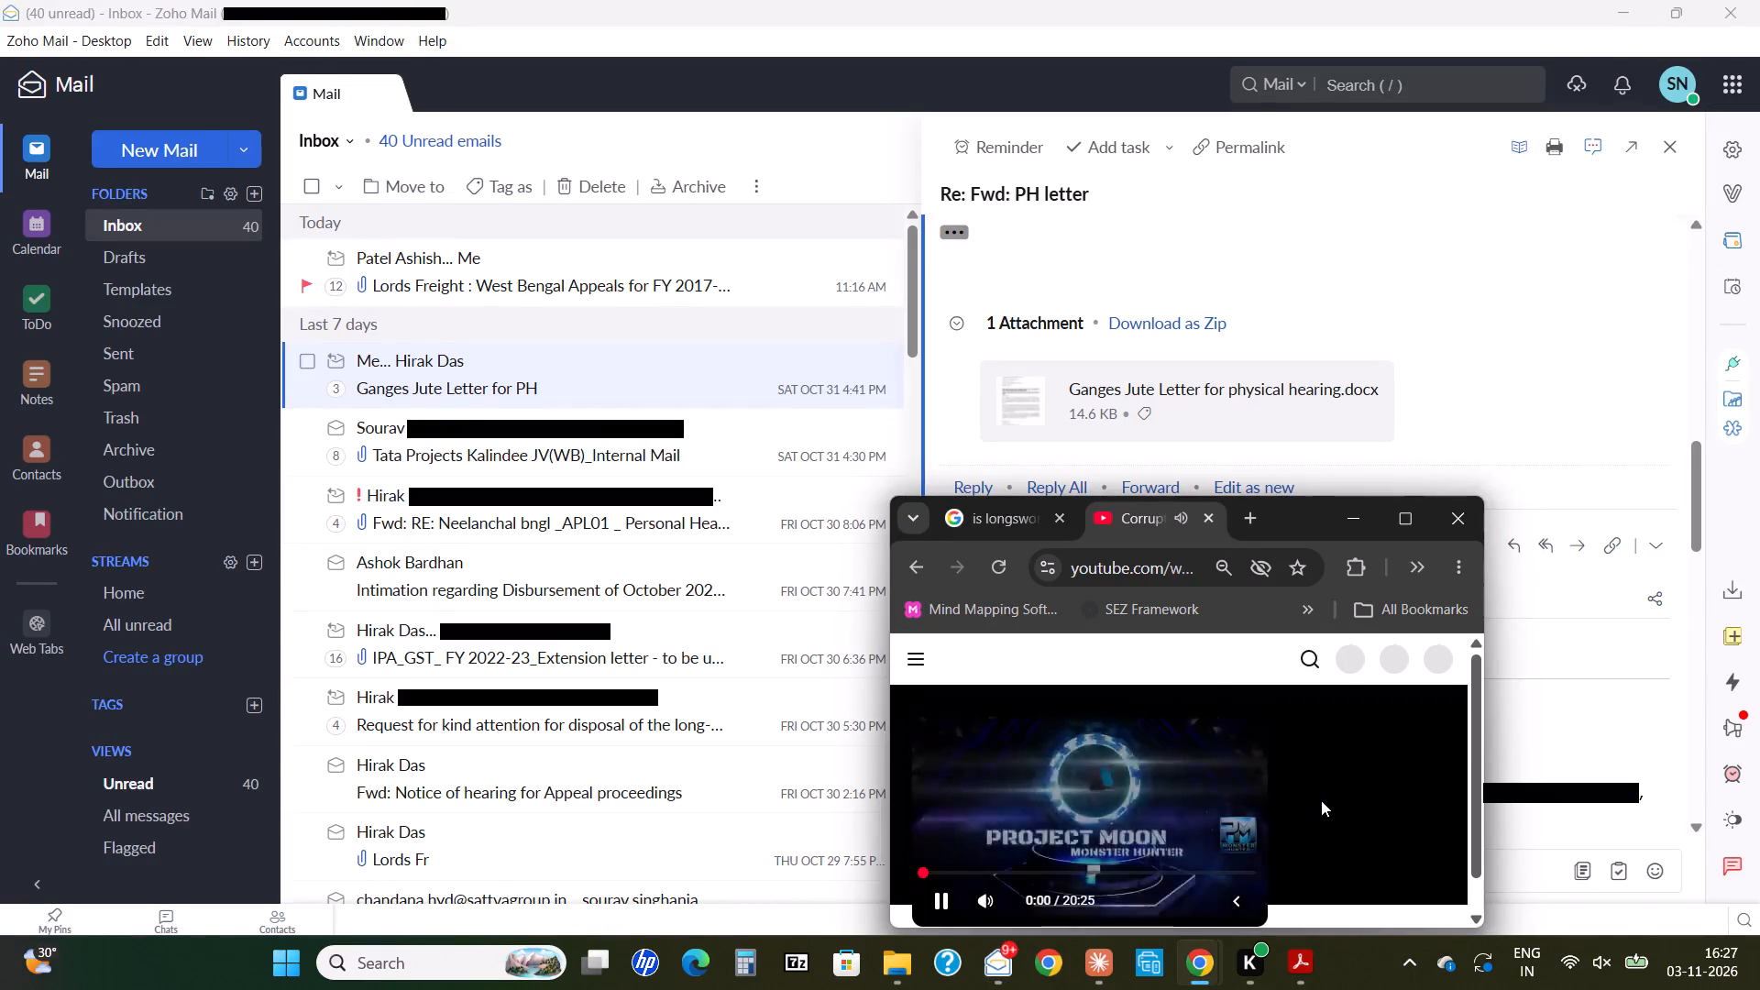
scroll(1321, 800, "down", 1)
scroll(1309, 759, "right", 3)
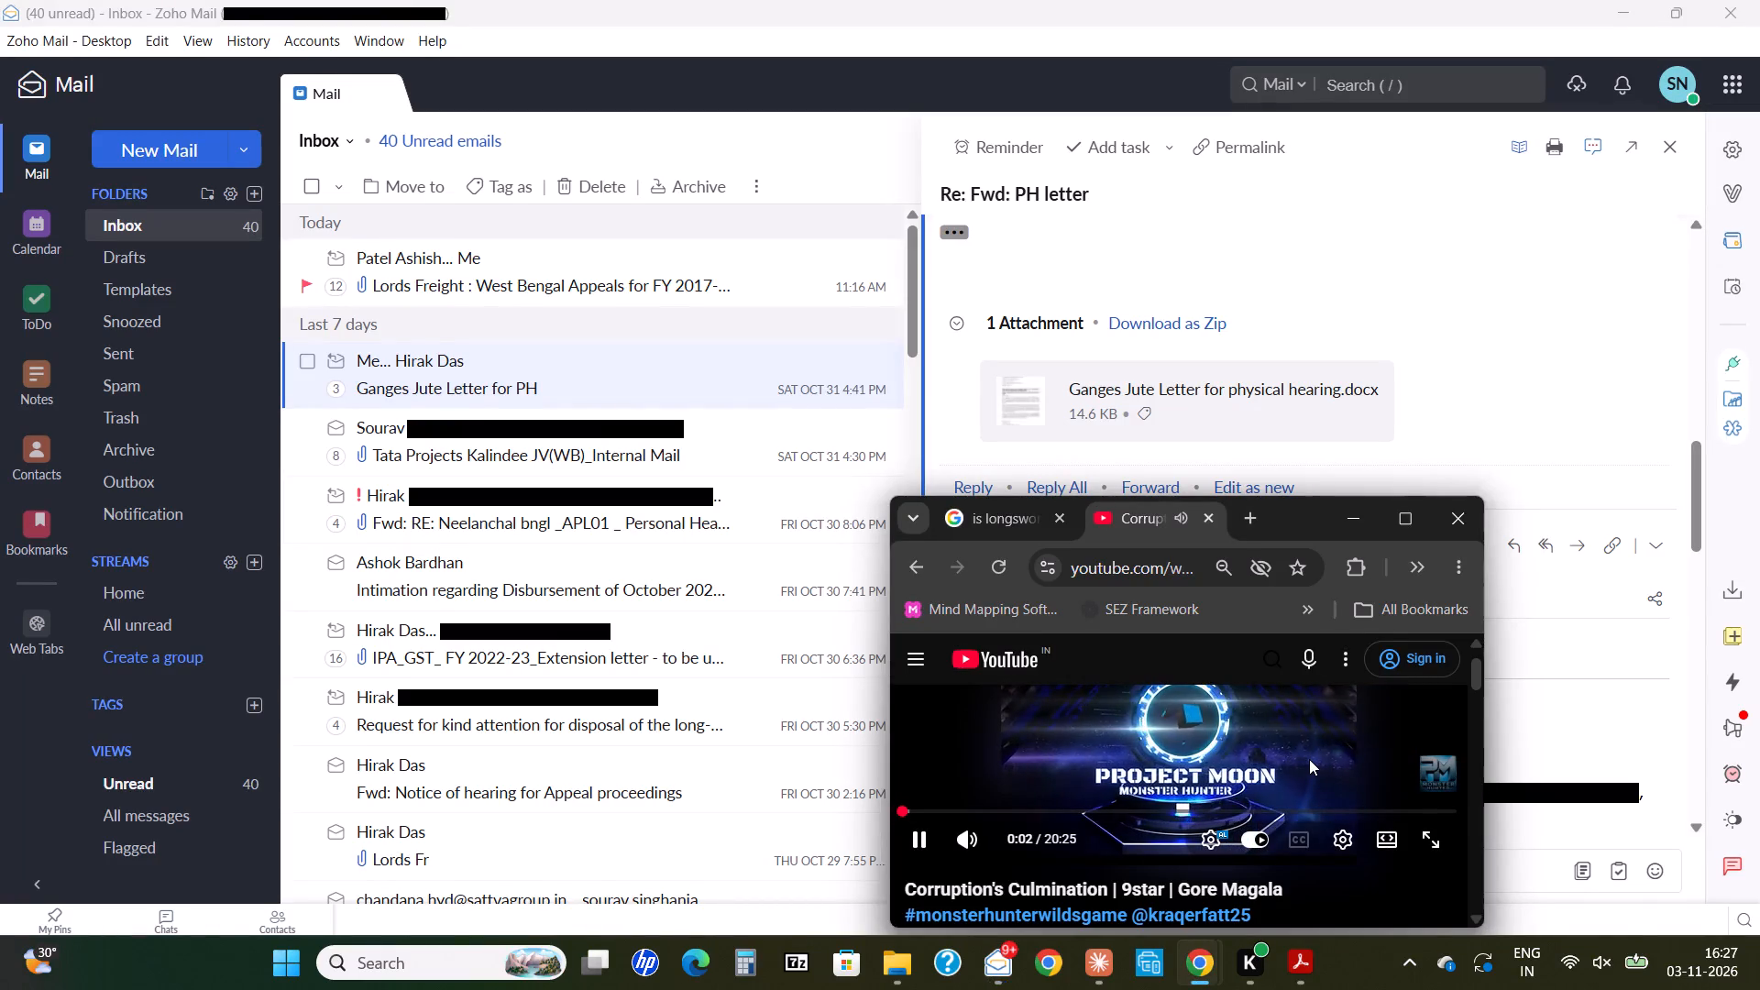
scroll(1309, 759, "right", 5)
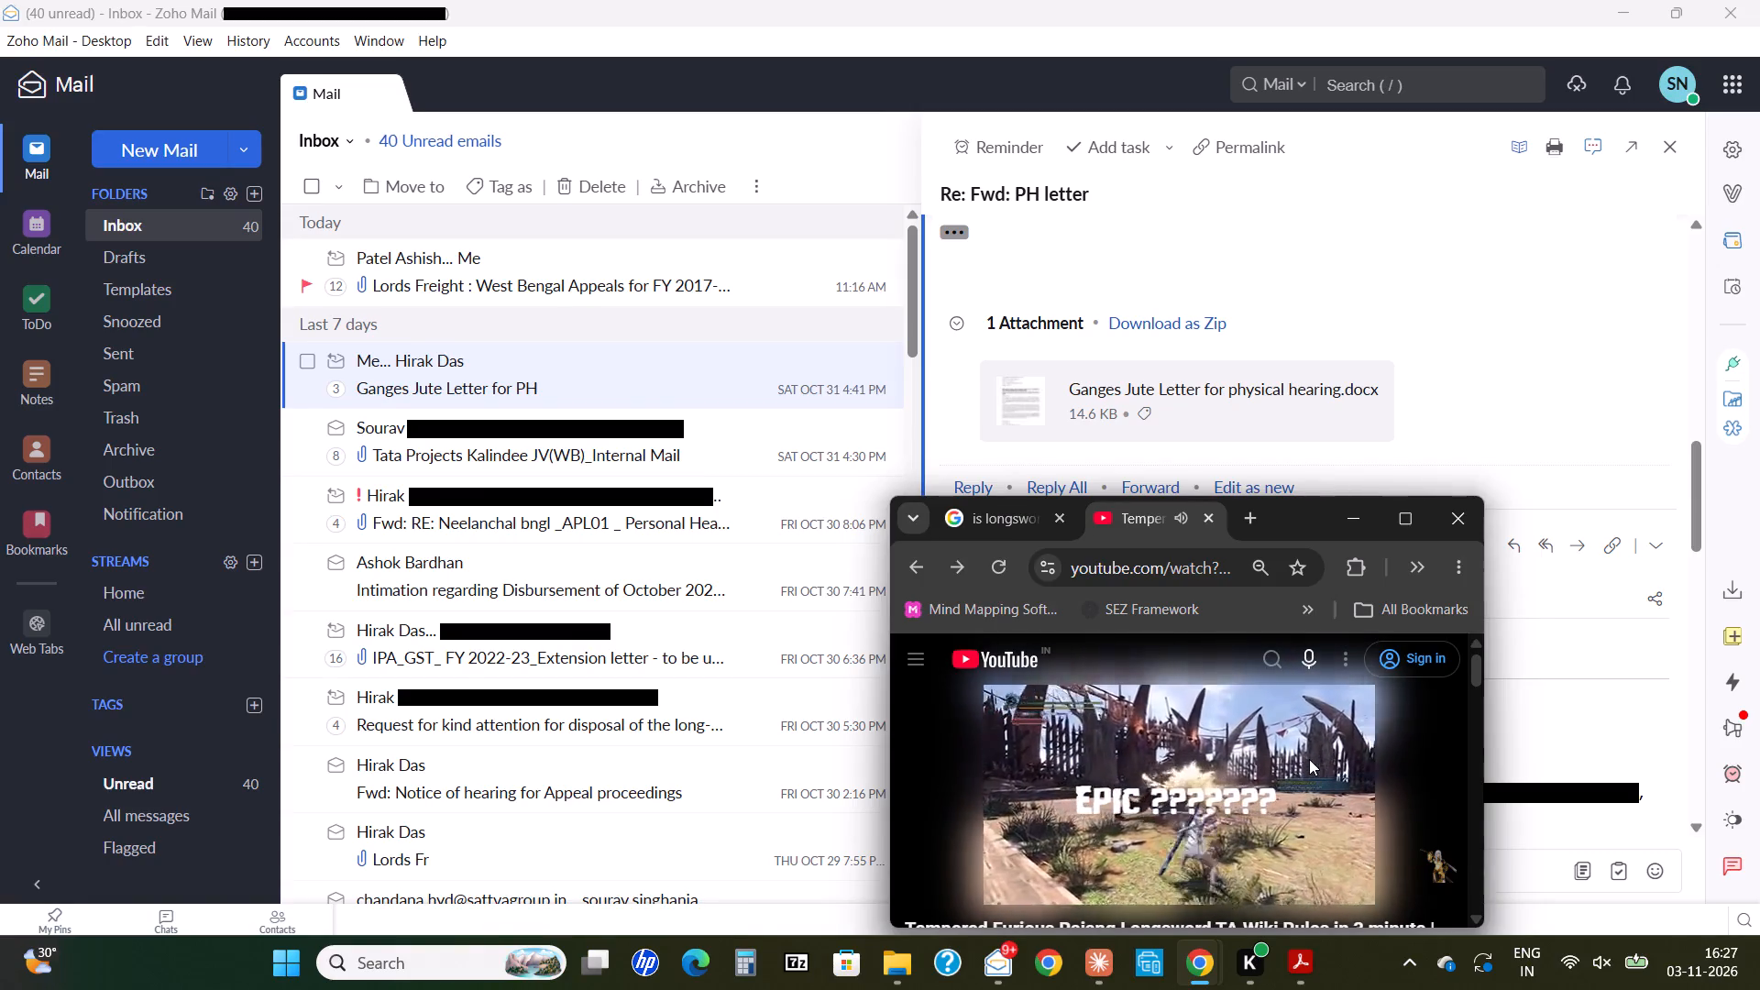
scroll(1309, 759, "down", 2)
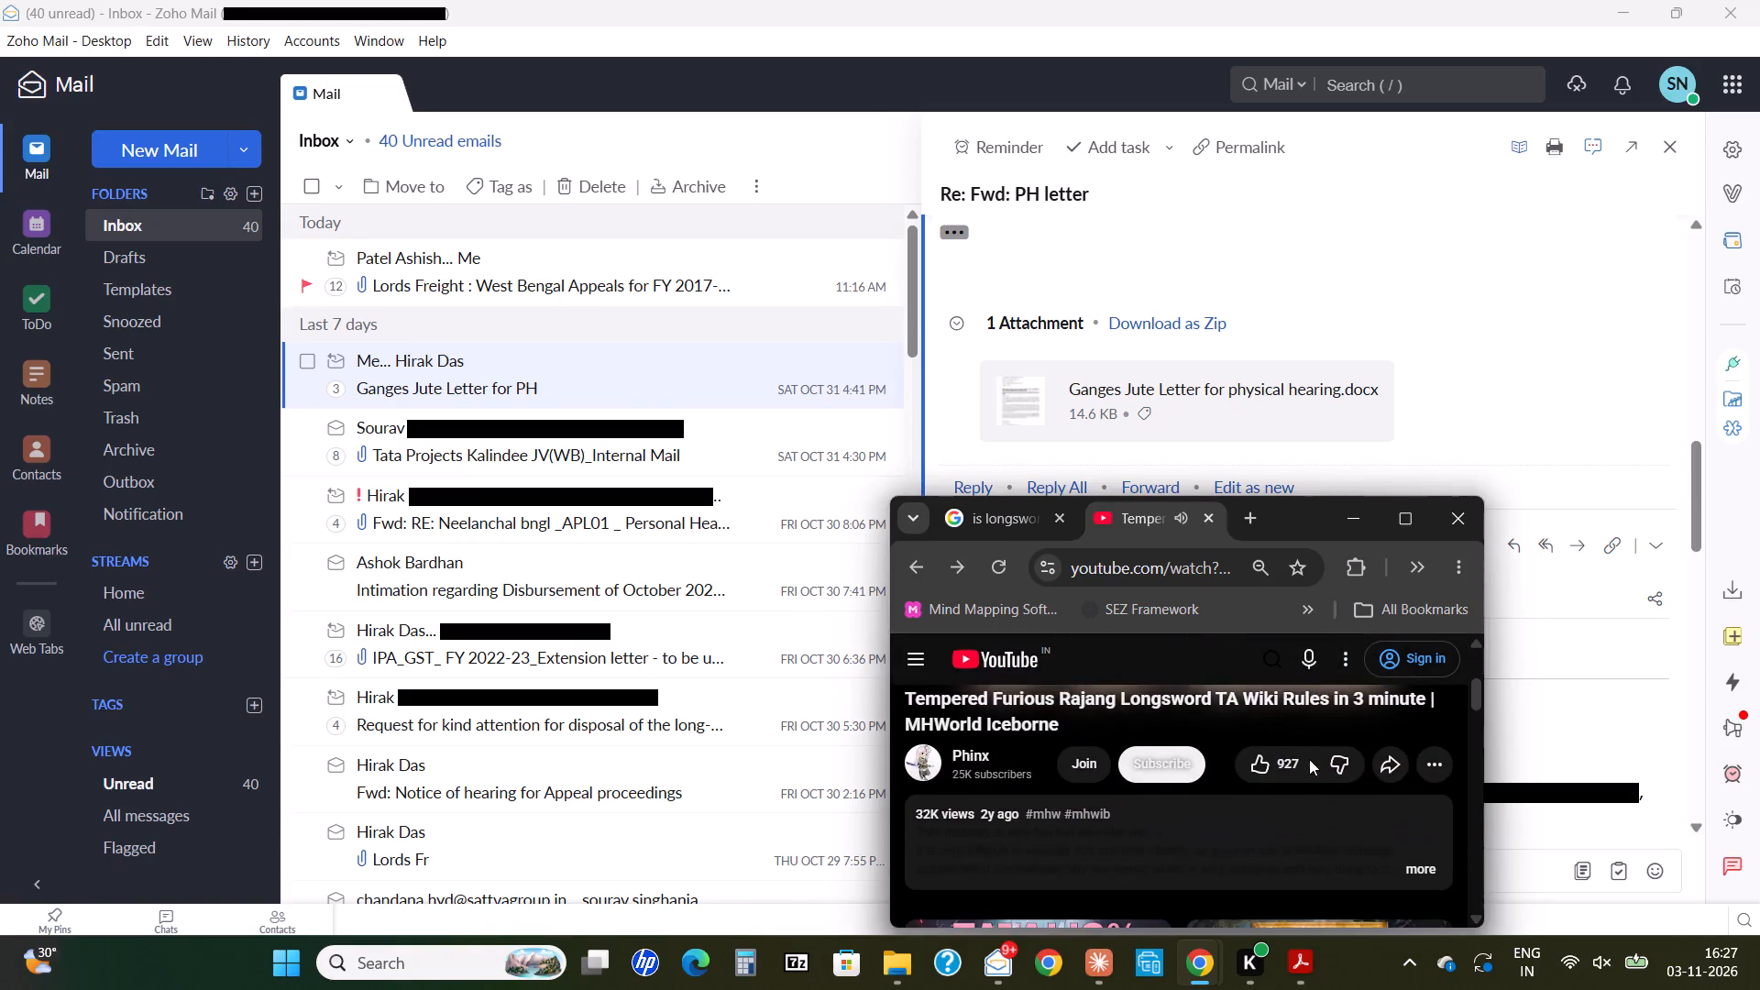
key("alt+Tab")
key("Tab")
key("alt+Tab")
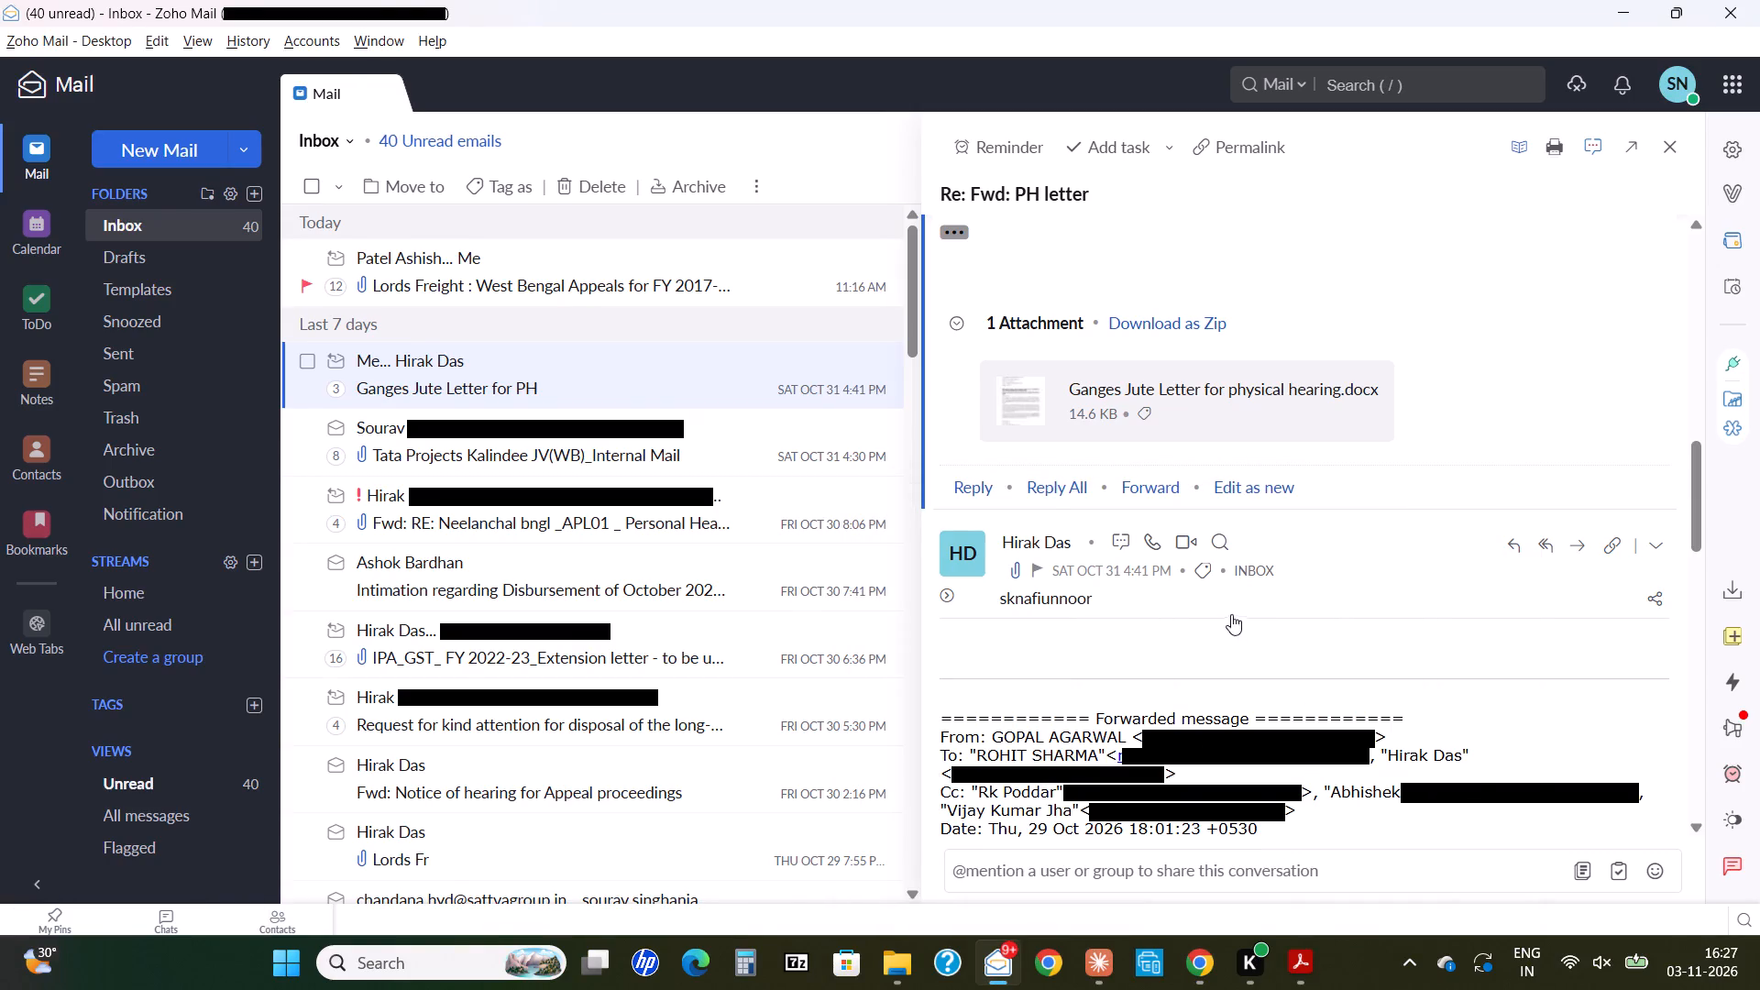
Reposition the YouTube window over the mail and read the comments on the Tempered Furious Rajang Longsword video, expanding the truncated Helmbreaker comment.
left_click_drag(1302, 512, 1490, 270)
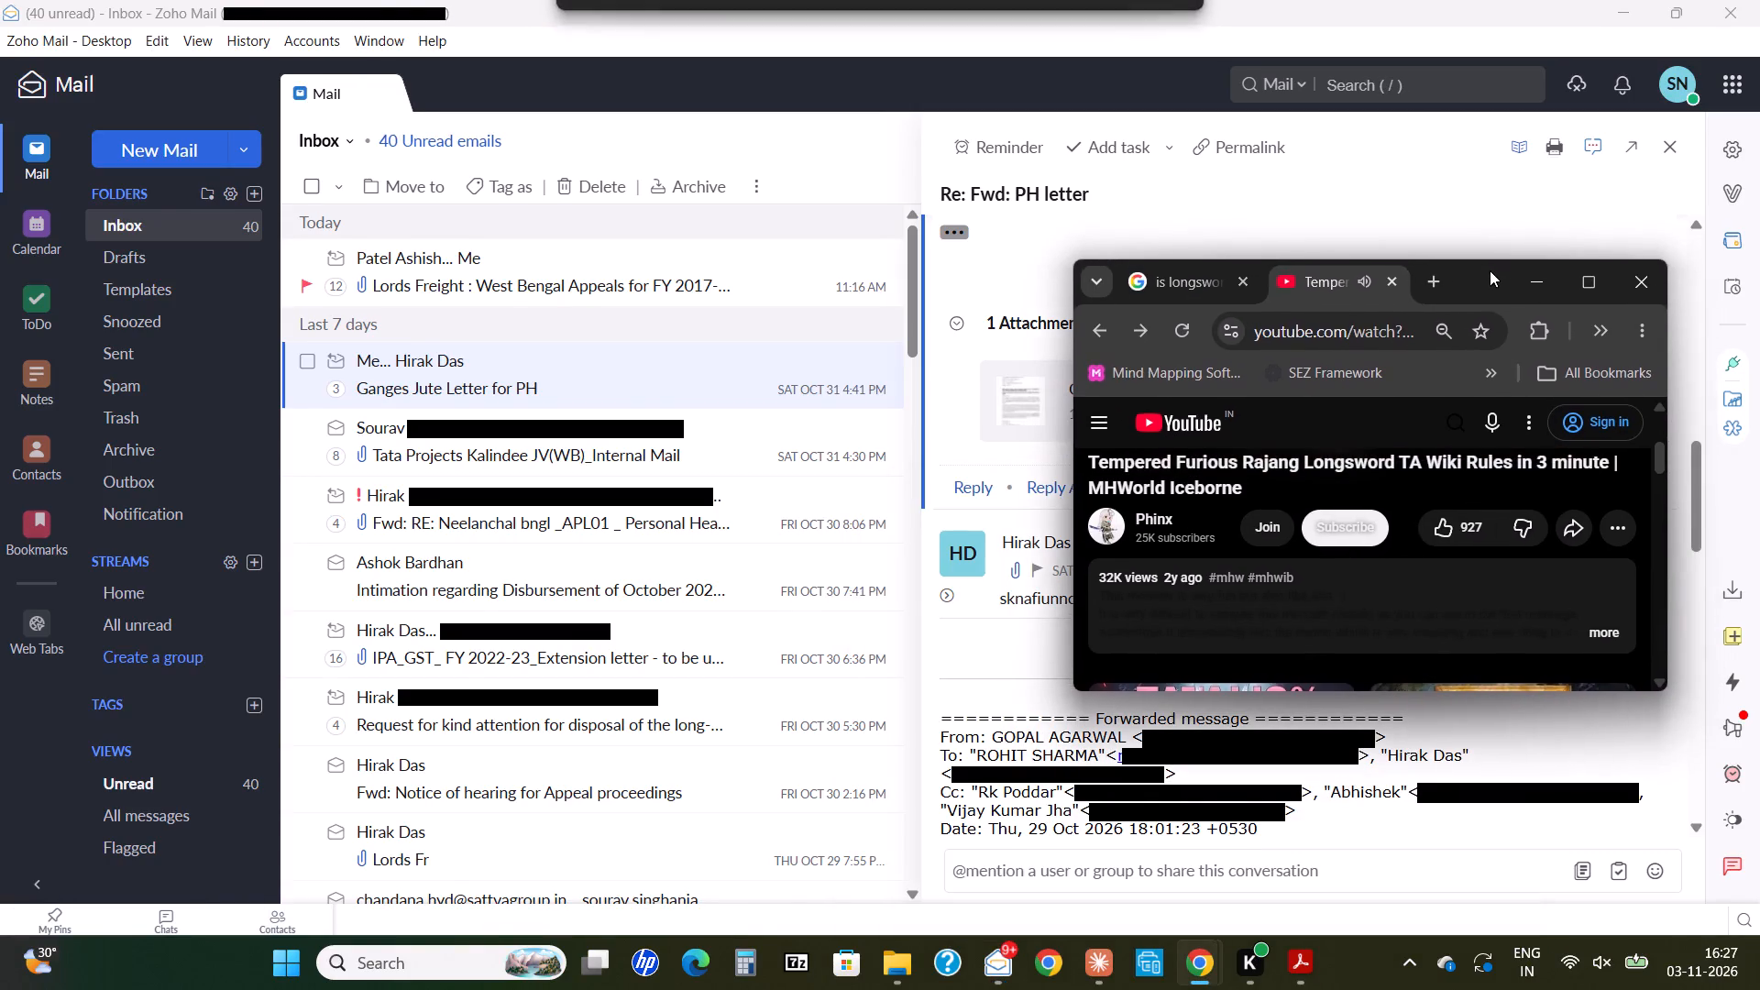
scroll(1399, 554, "up", 5)
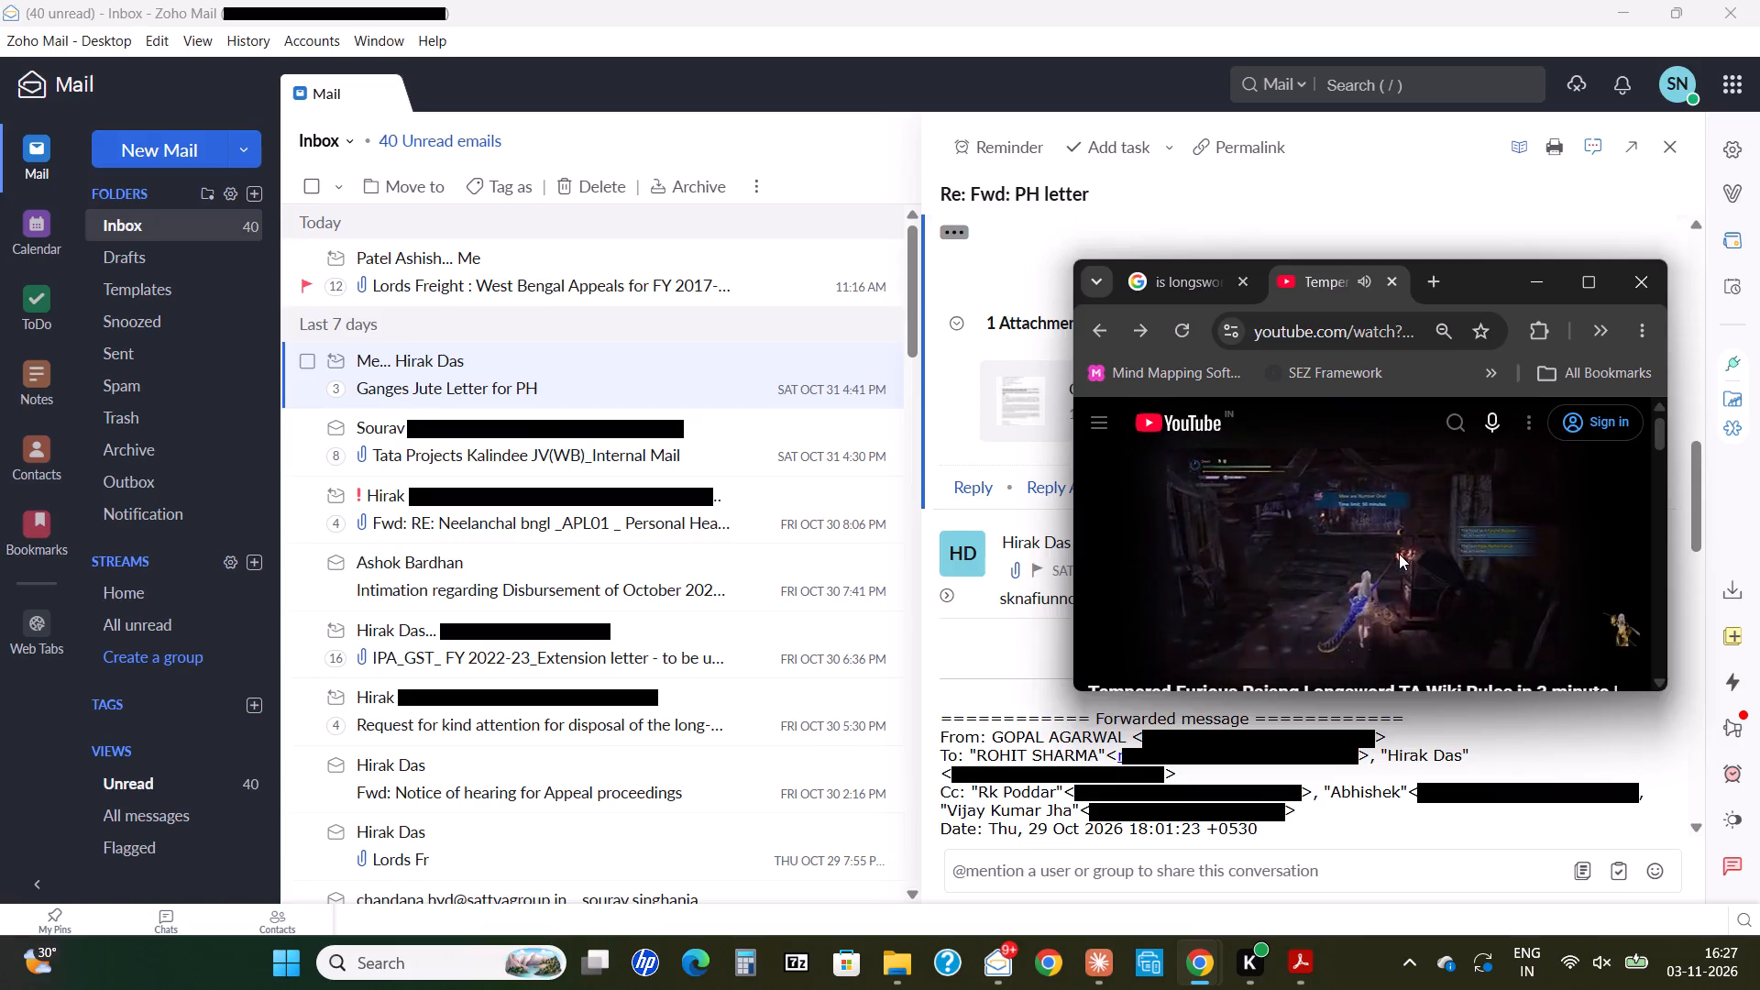
scroll(1399, 554, "down", 10)
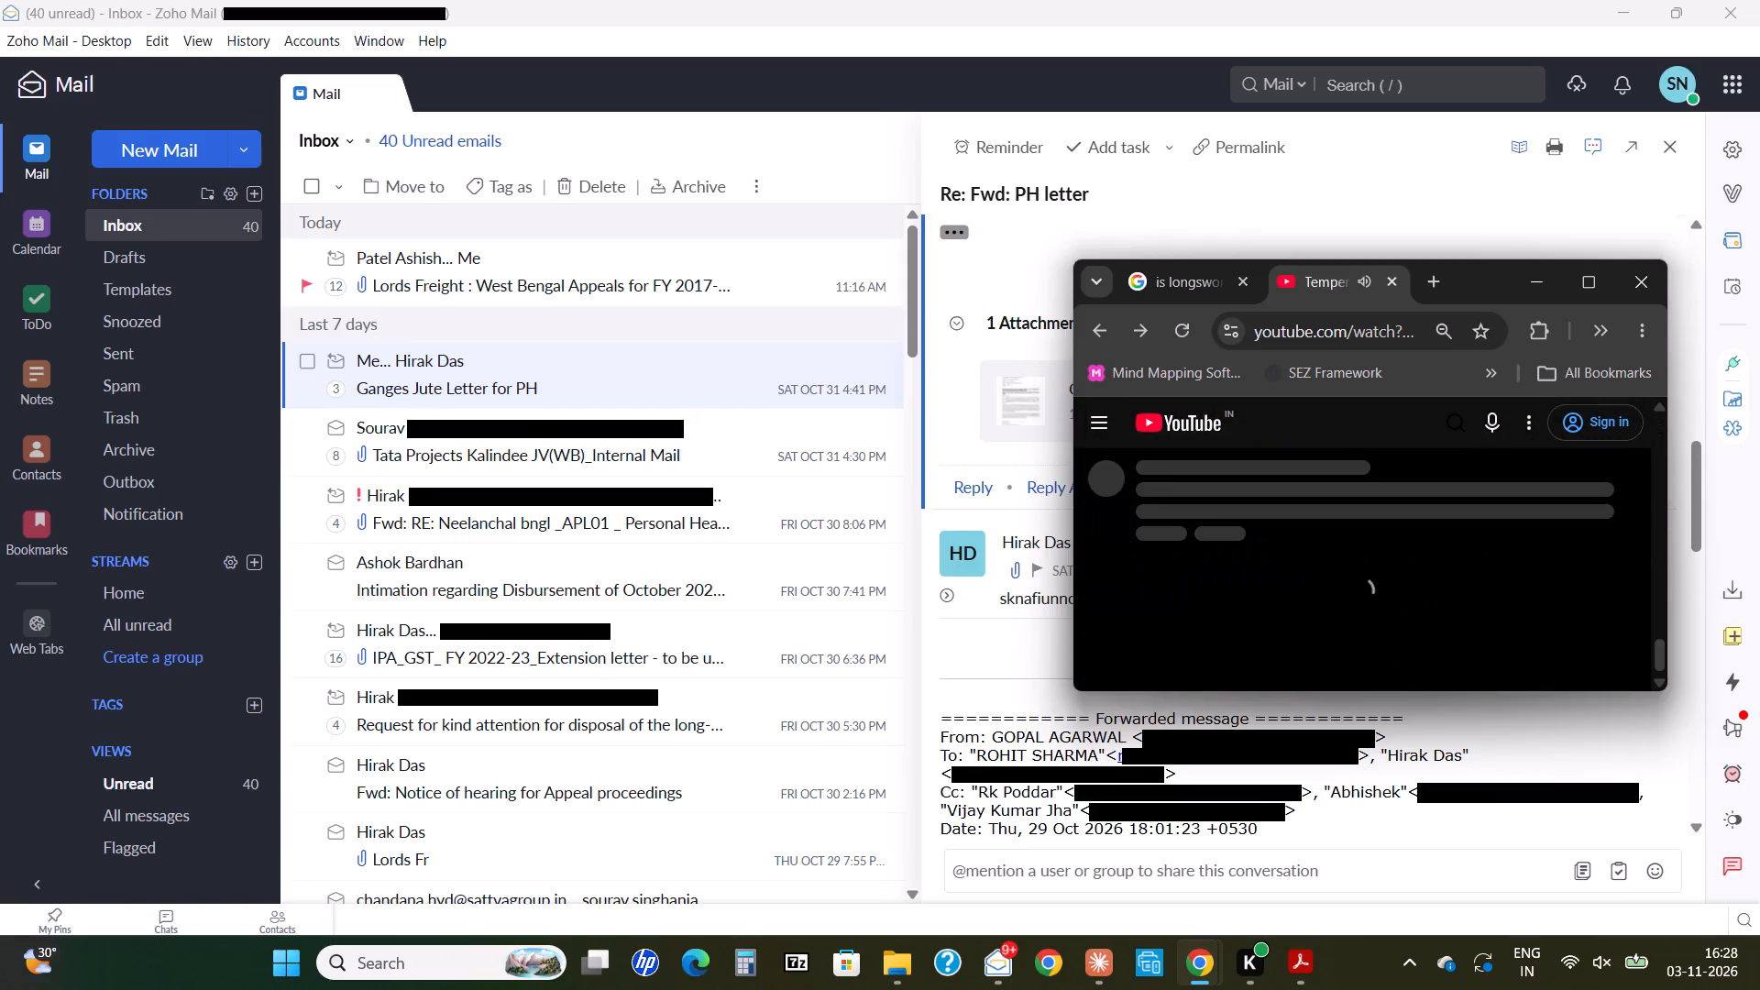
scroll(1399, 554, "down", 1)
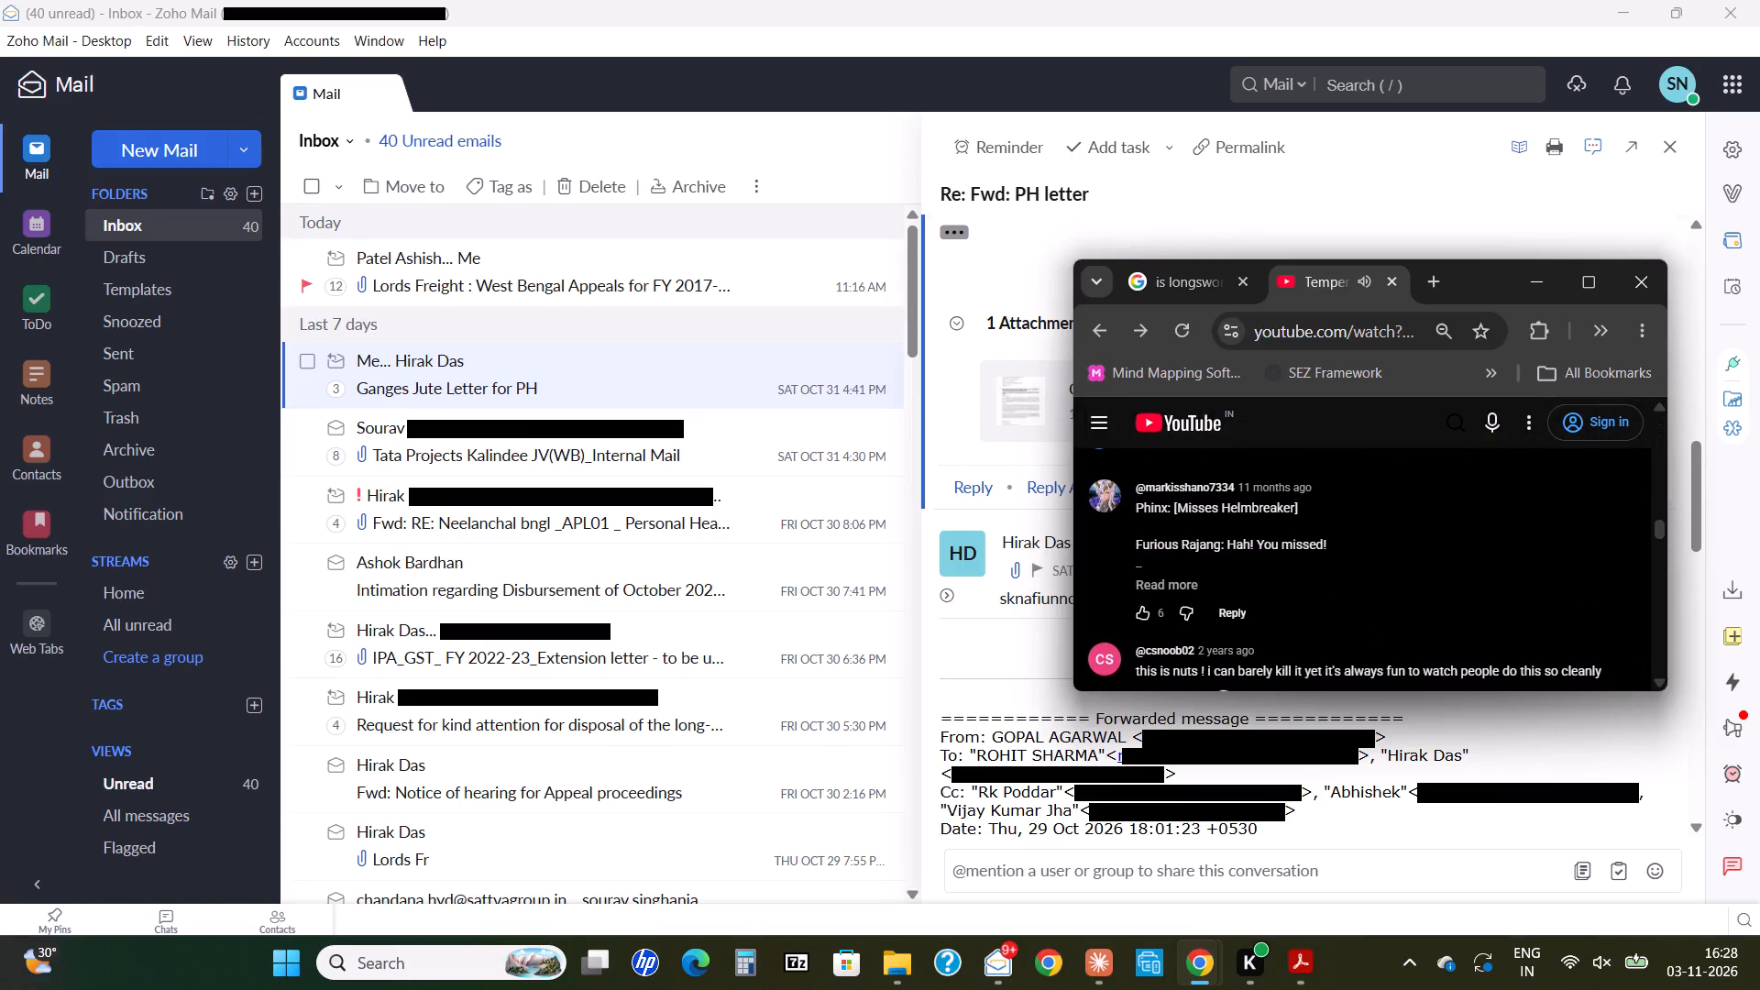
scroll(1399, 554, "down", 1)
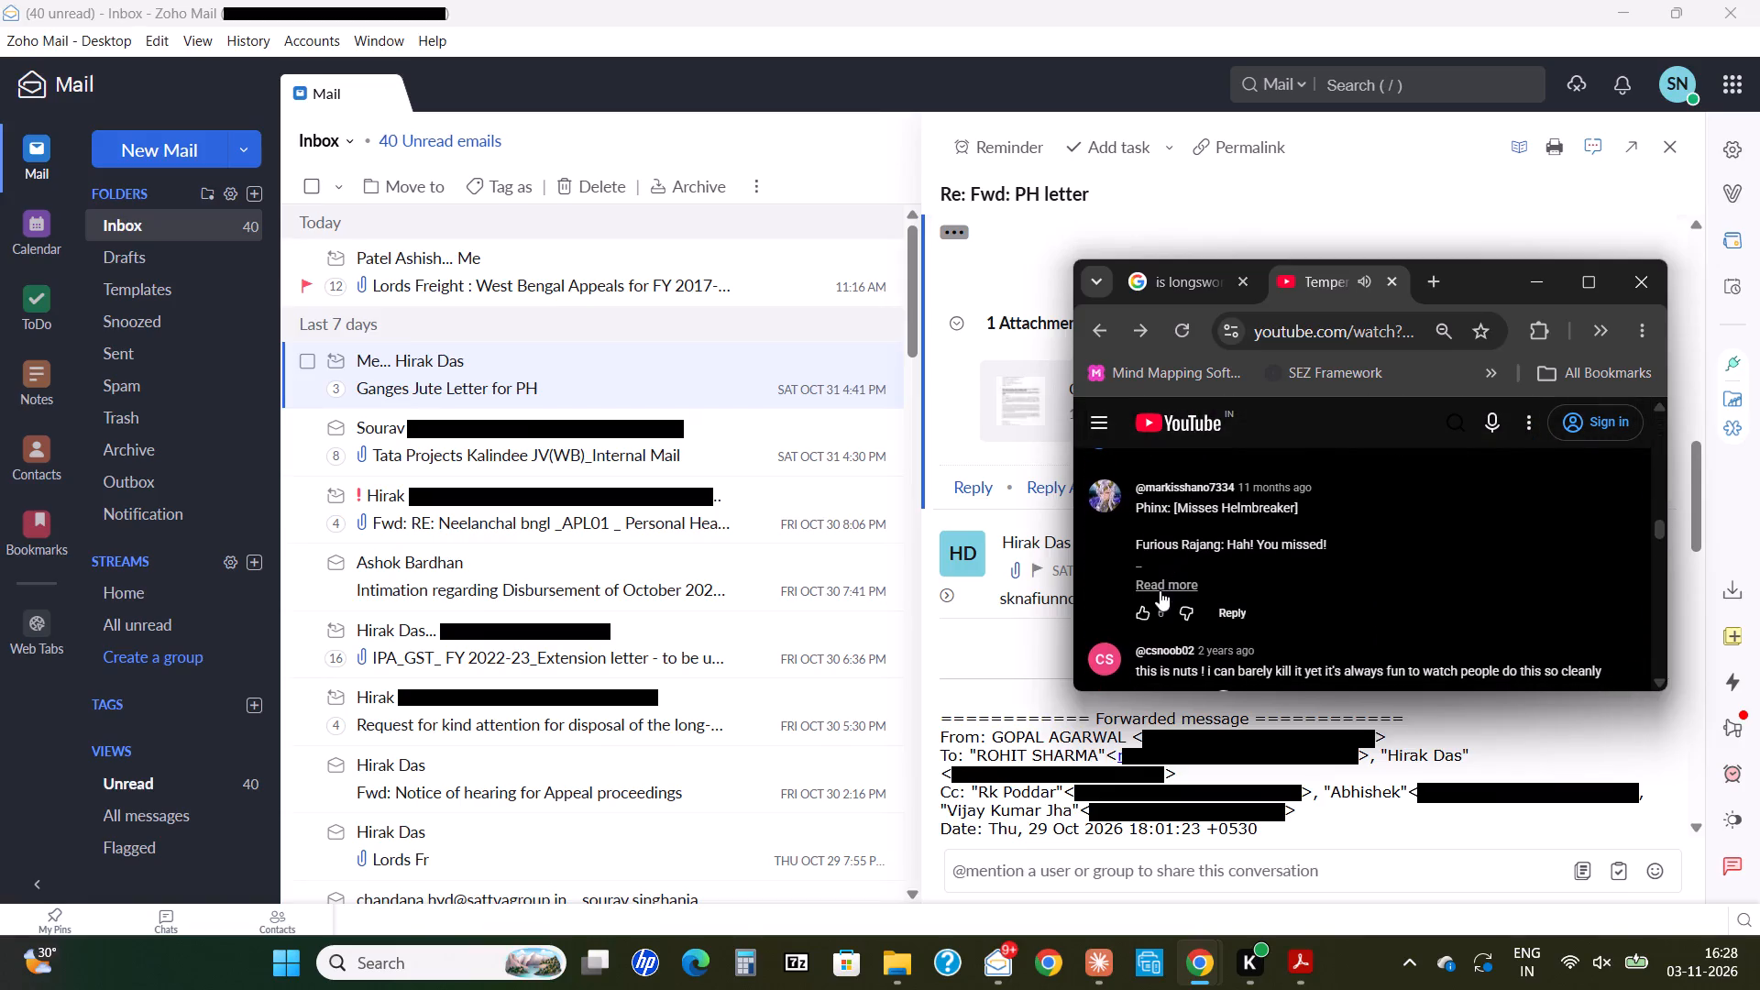
left_click(1159, 591)
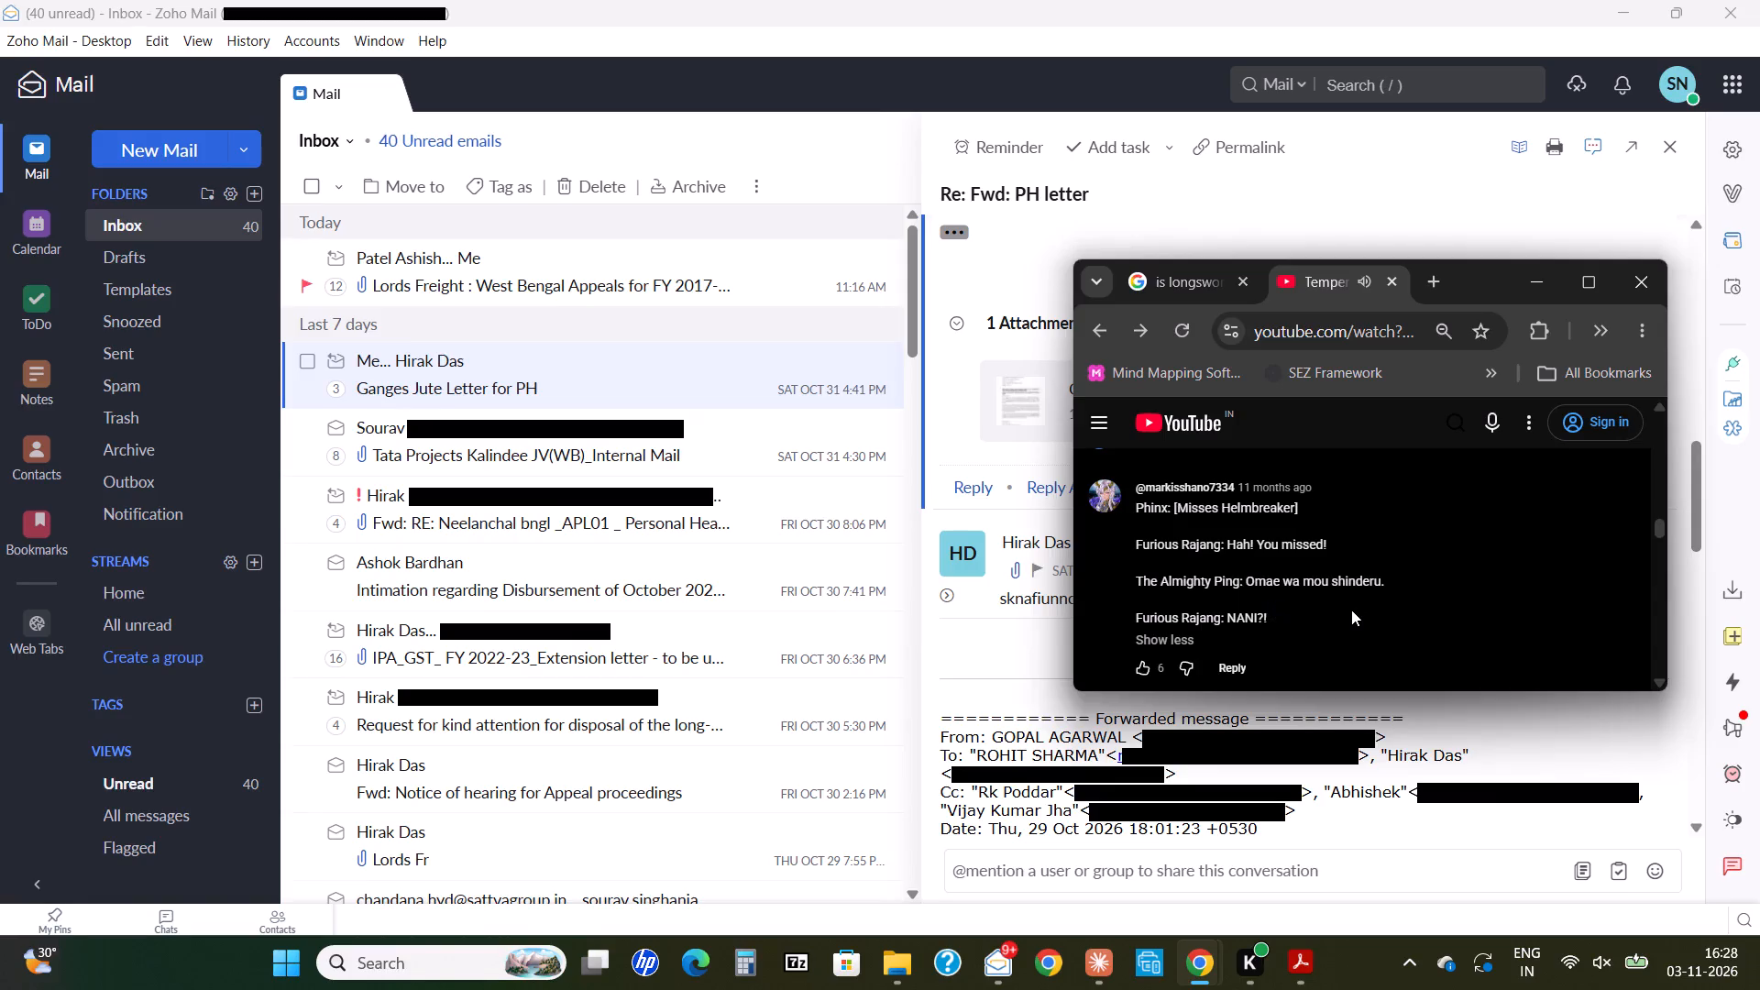
scroll(1351, 610, "down", 2)
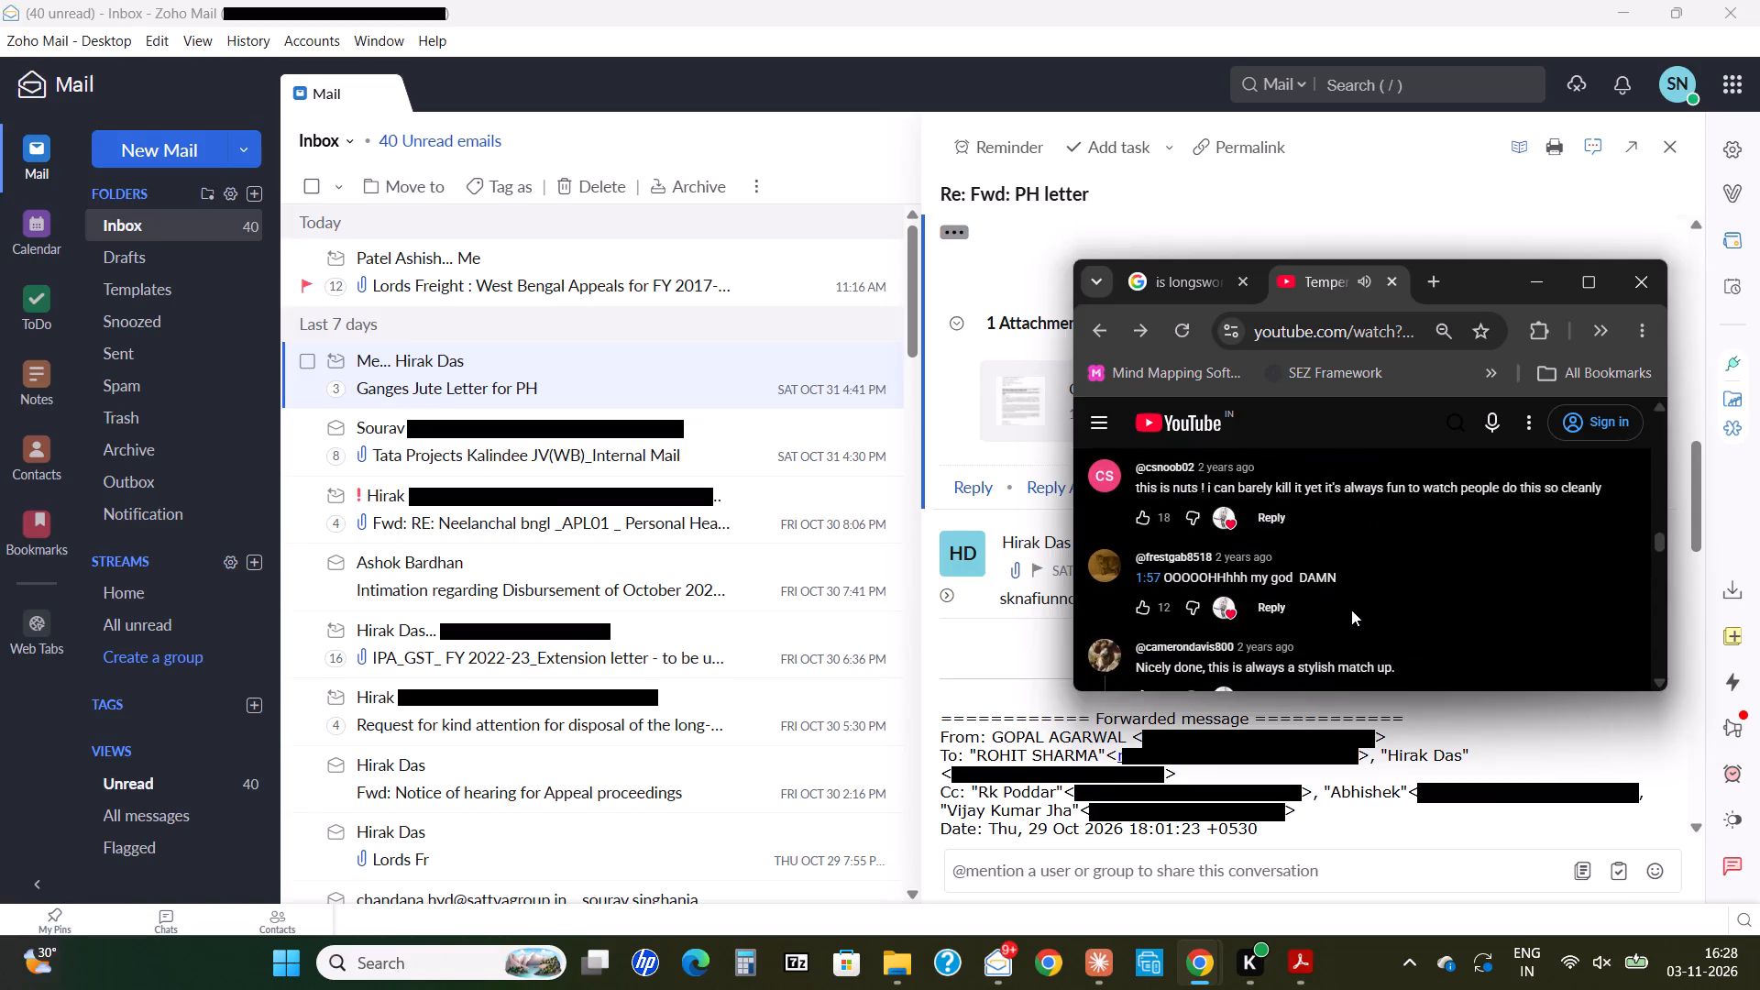
scroll(1351, 610, "down", 3)
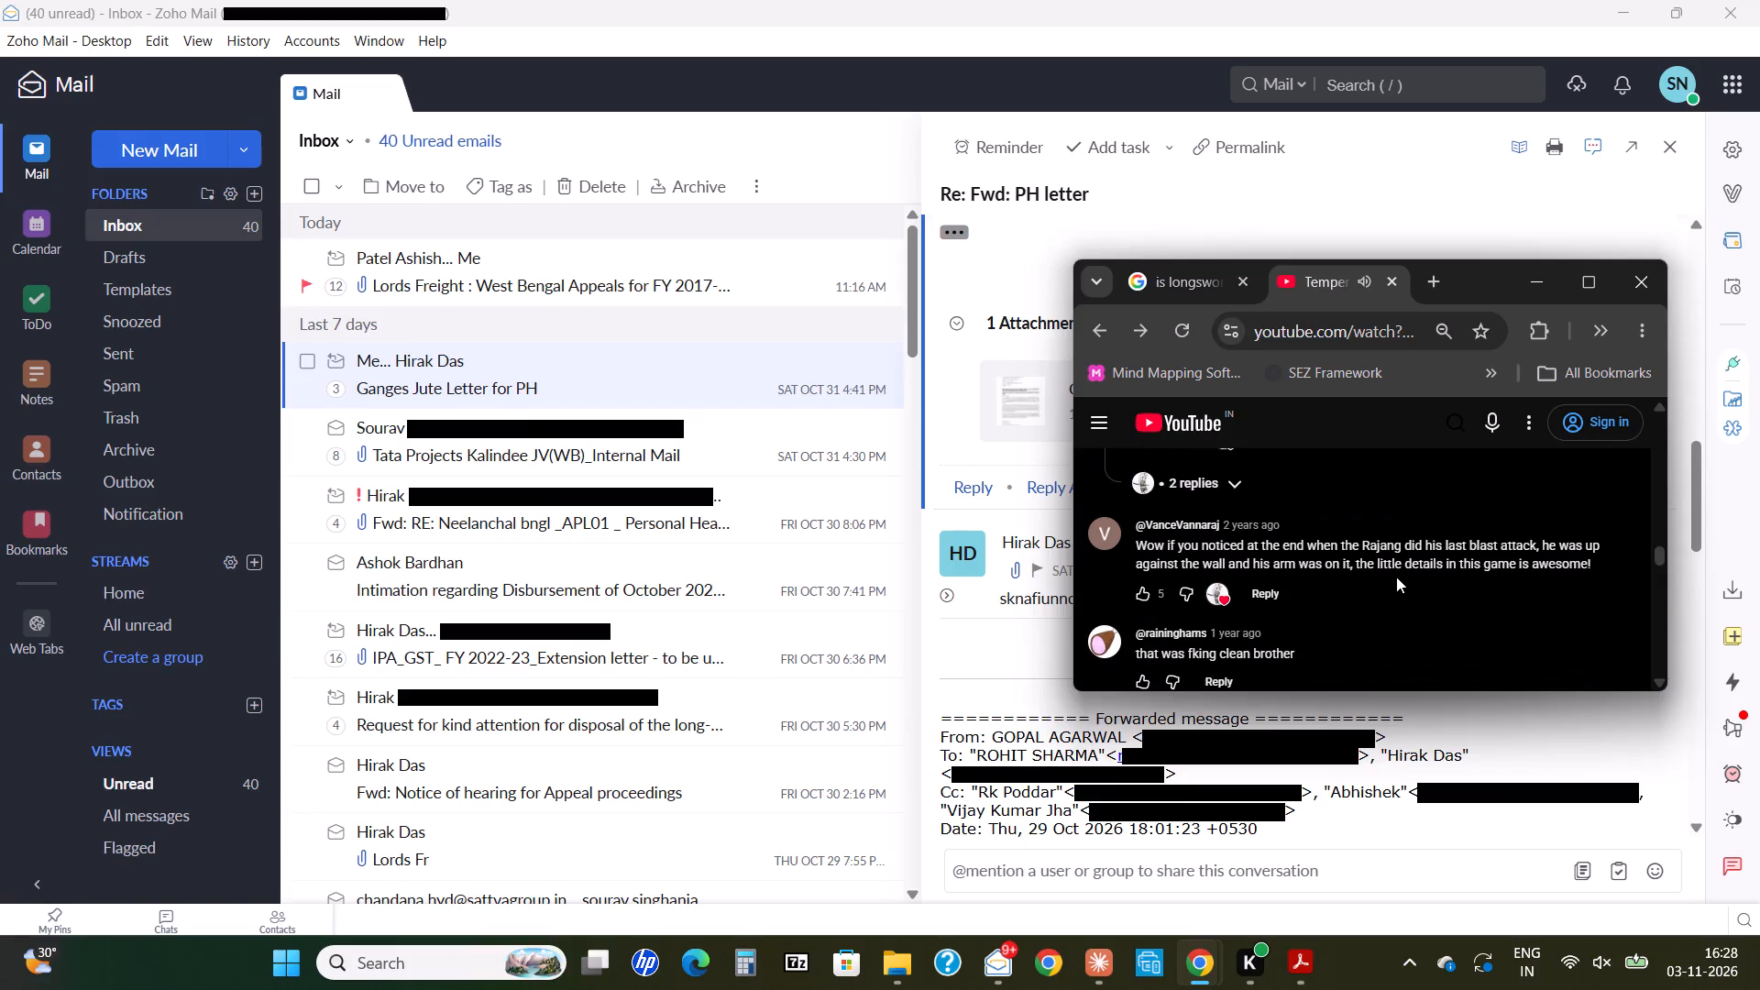
scroll(1396, 577, "down", 1)
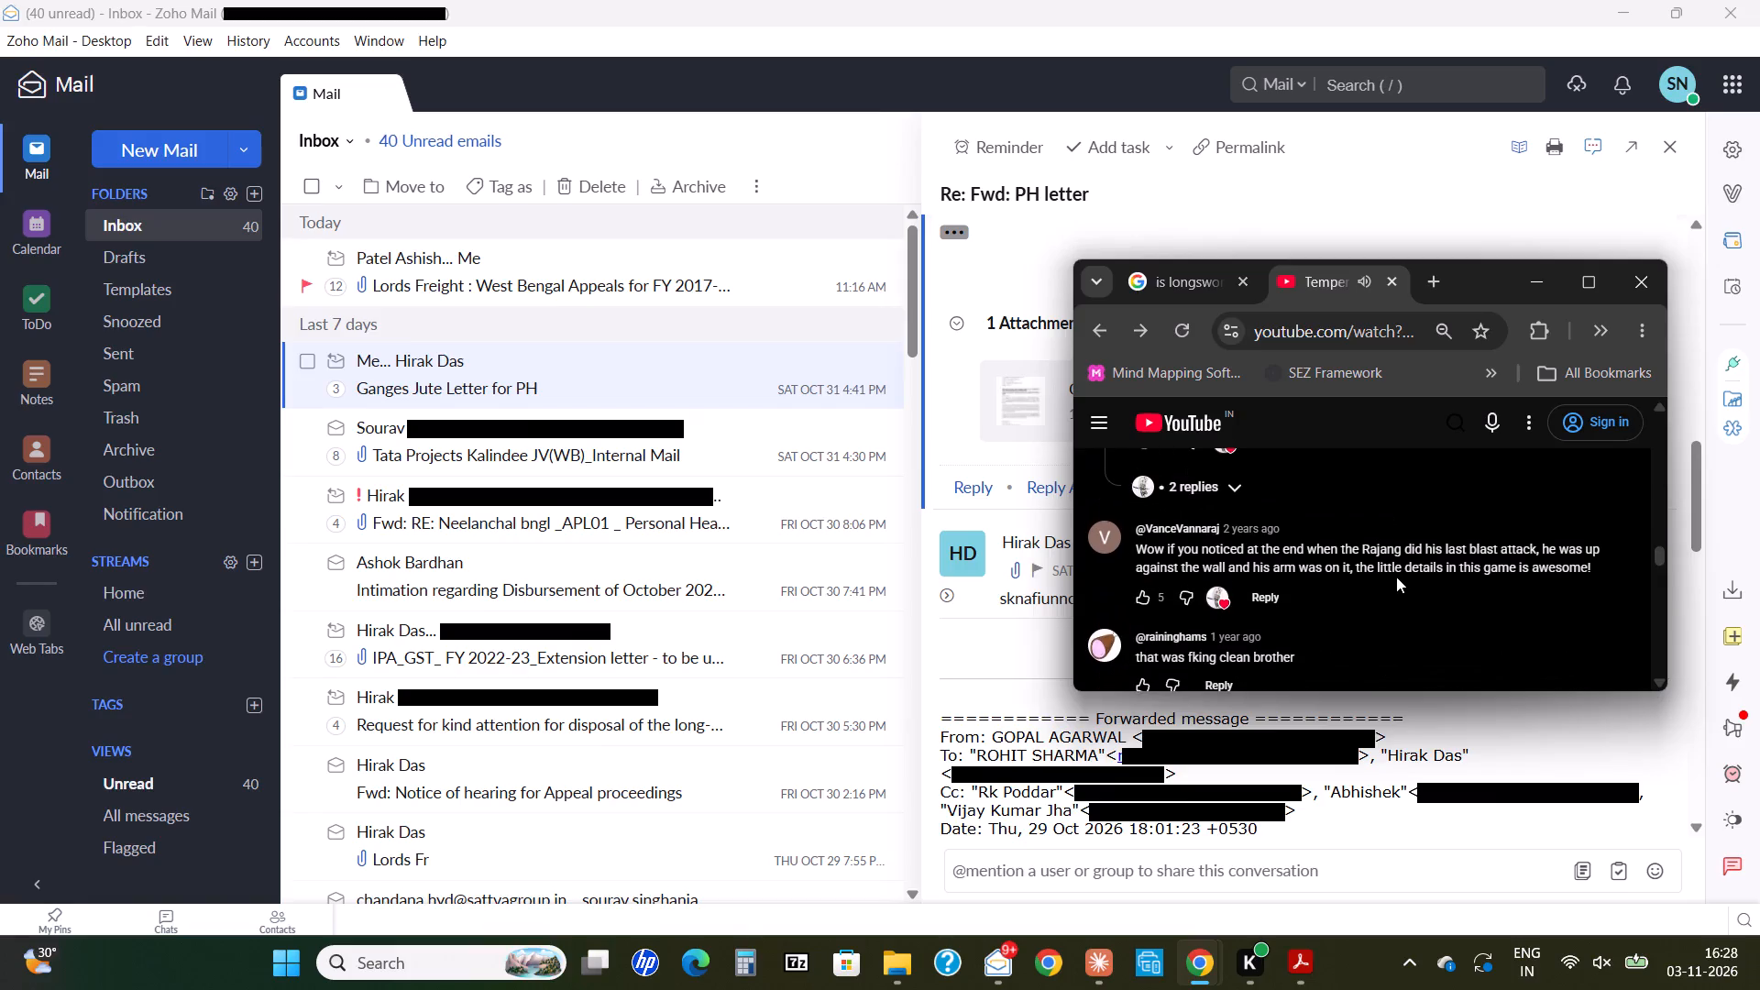
scroll(1396, 577, "down", 1)
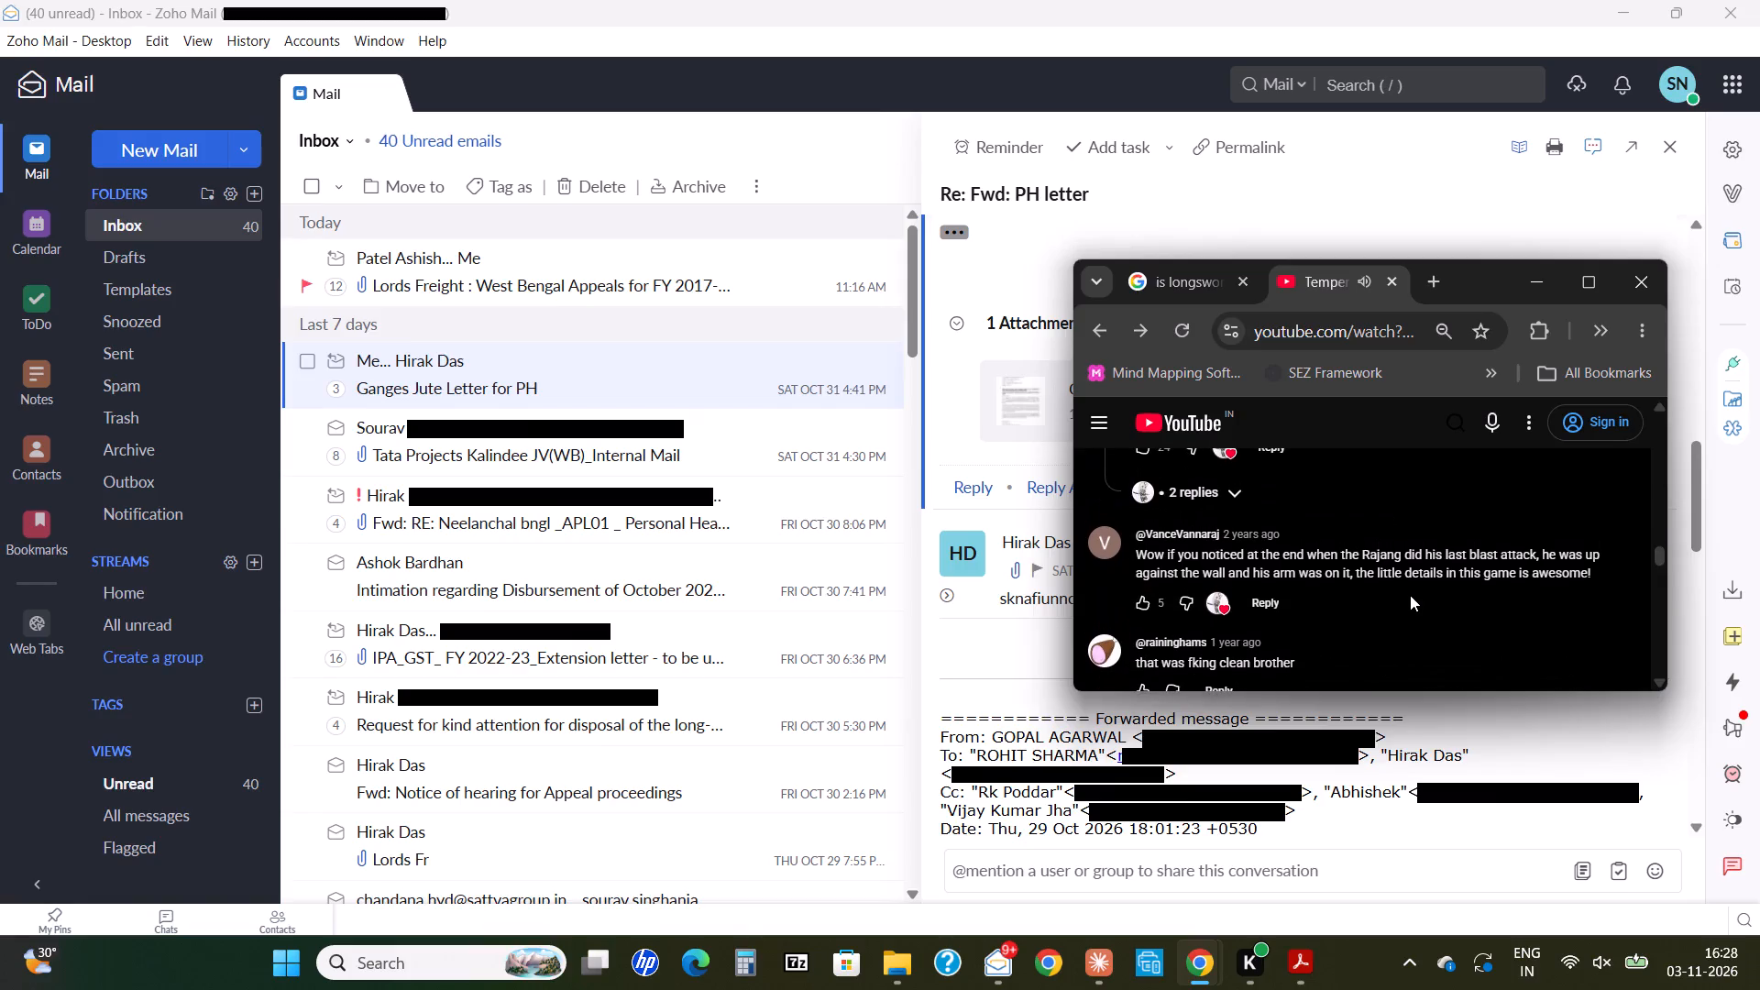
scroll(1412, 605, "up", 12)
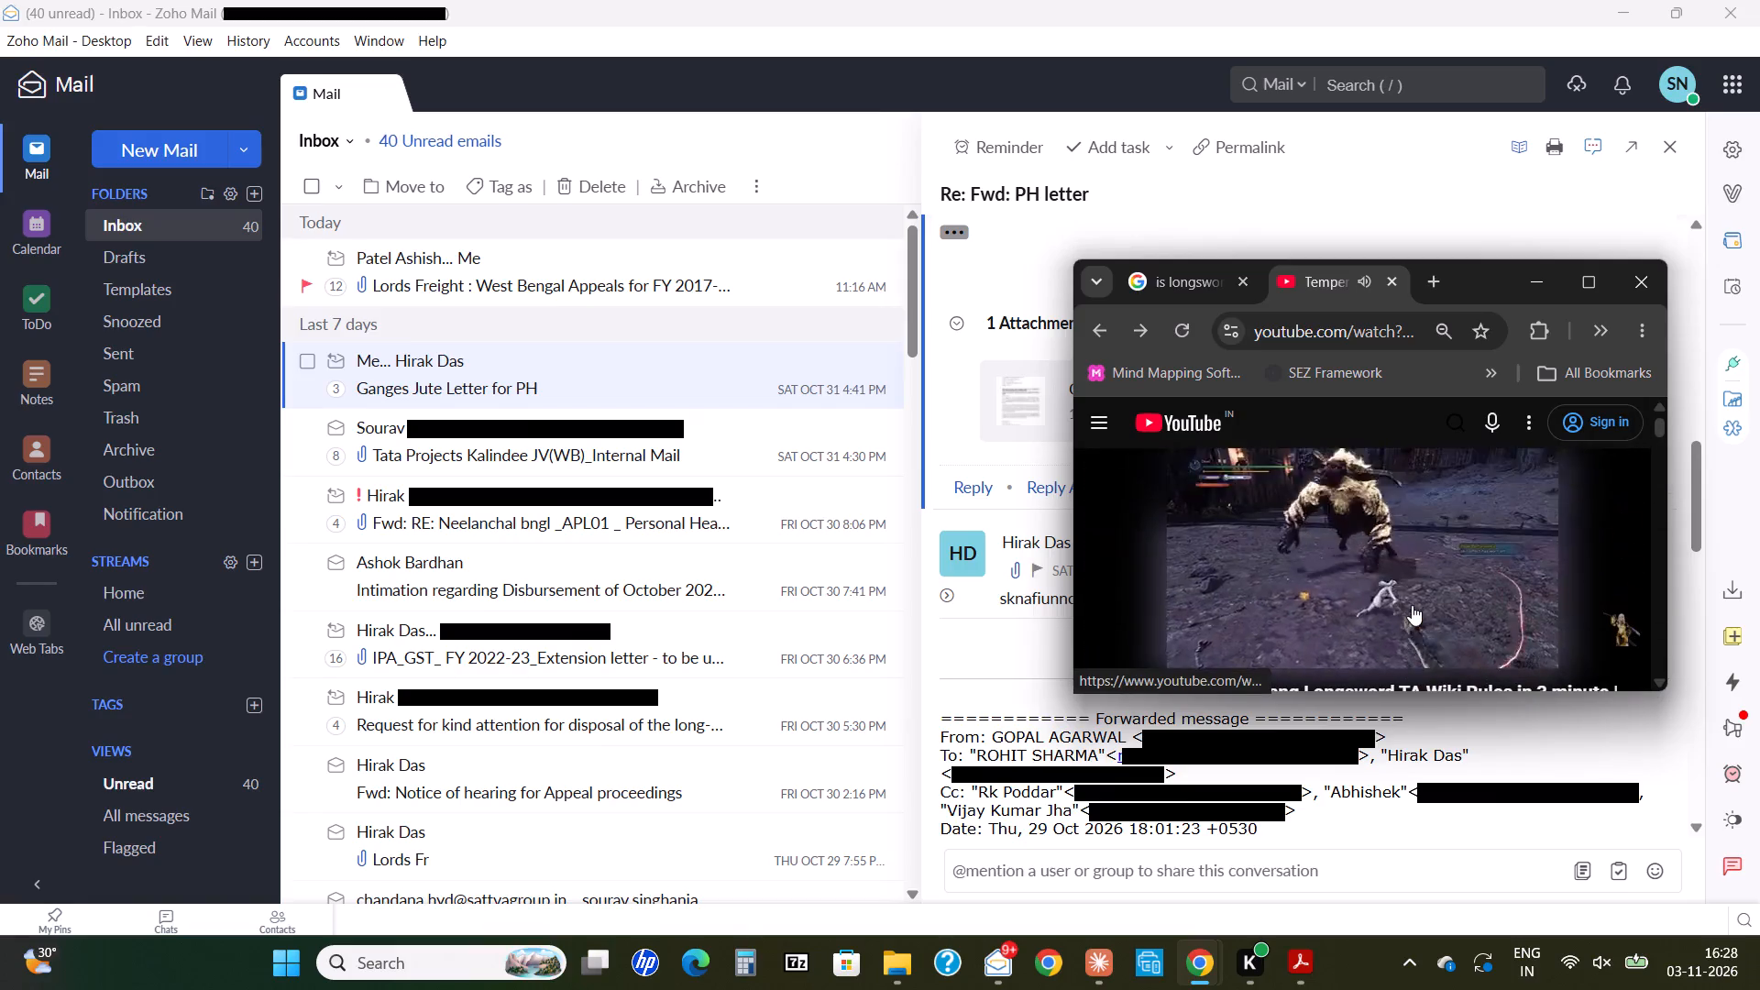